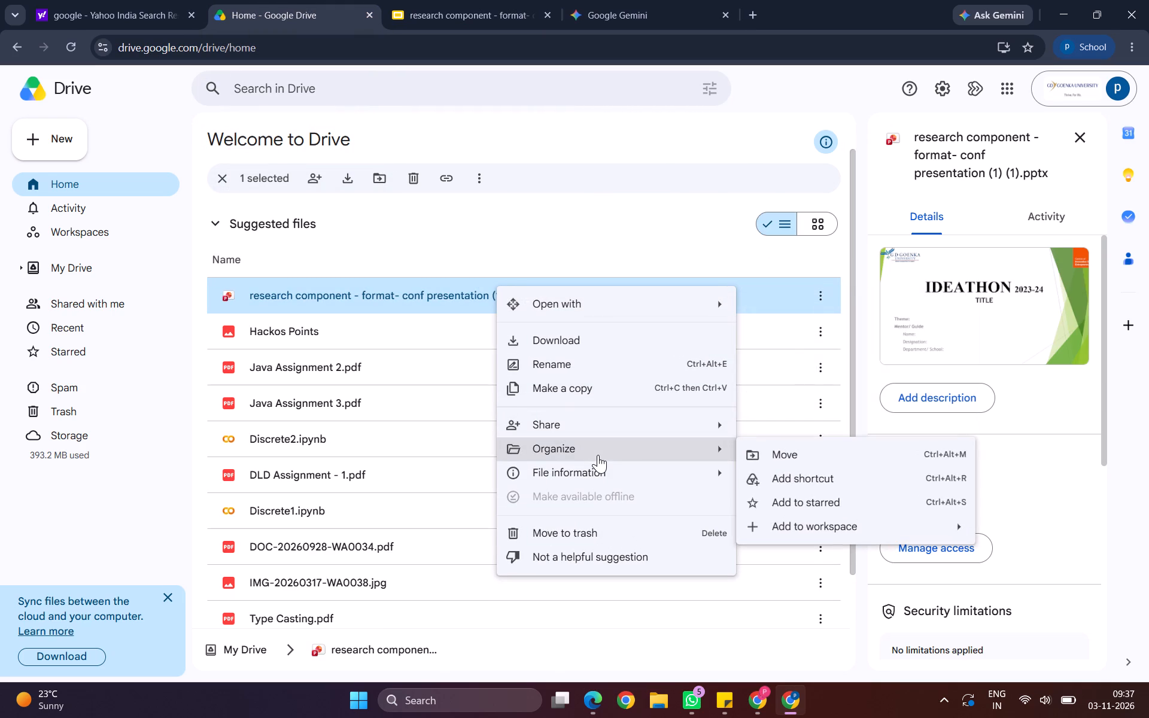
click(577, 217)
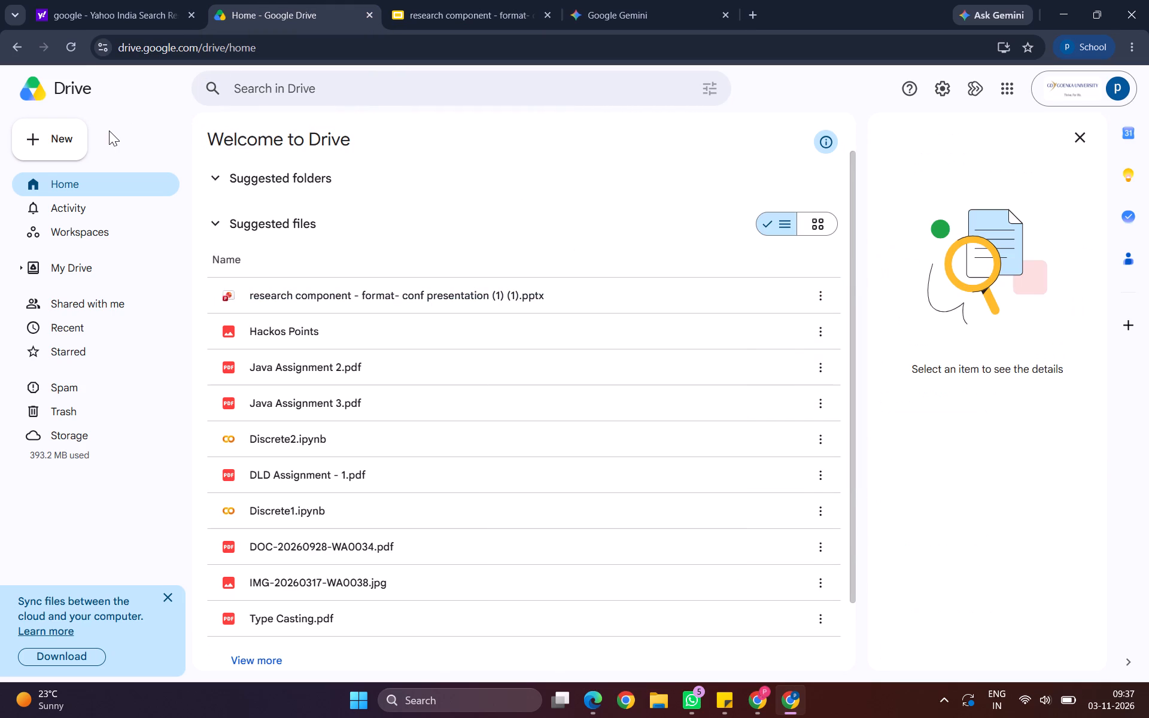
click(70, 43)
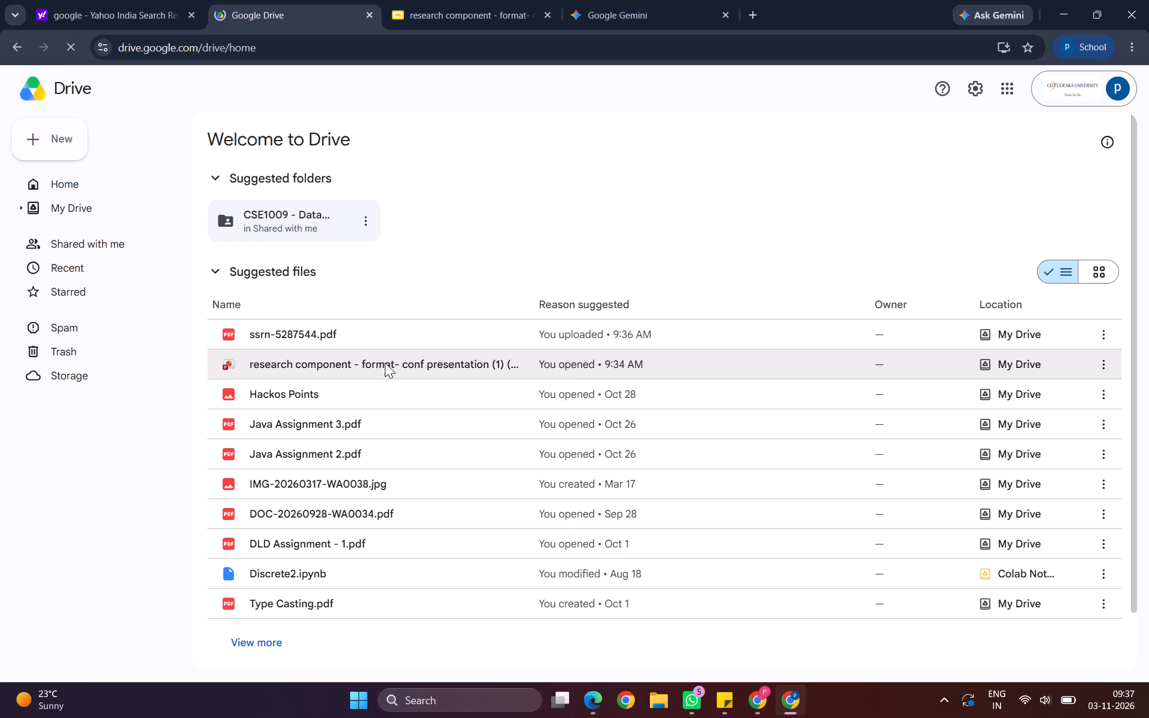
double_click(359, 325)
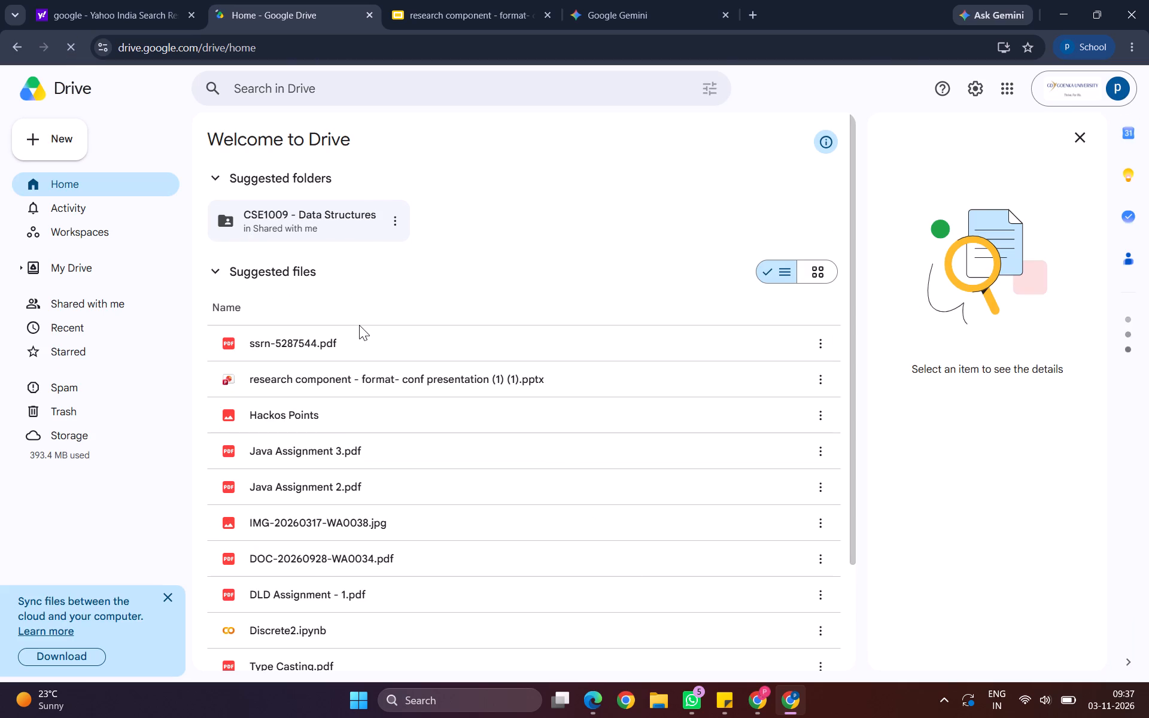
double_click(313, 337)
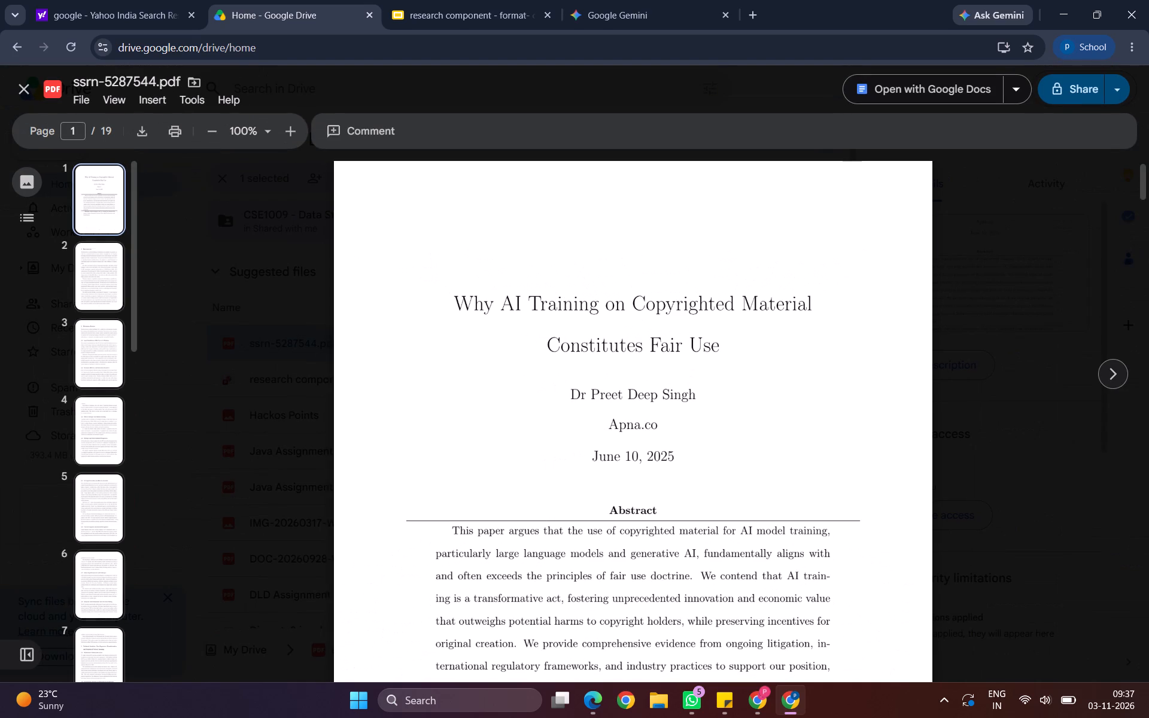
Enlarge the paper to 175% and skim its abstract, introduction and literature review pages.
click(289, 133)
click(289, 133)
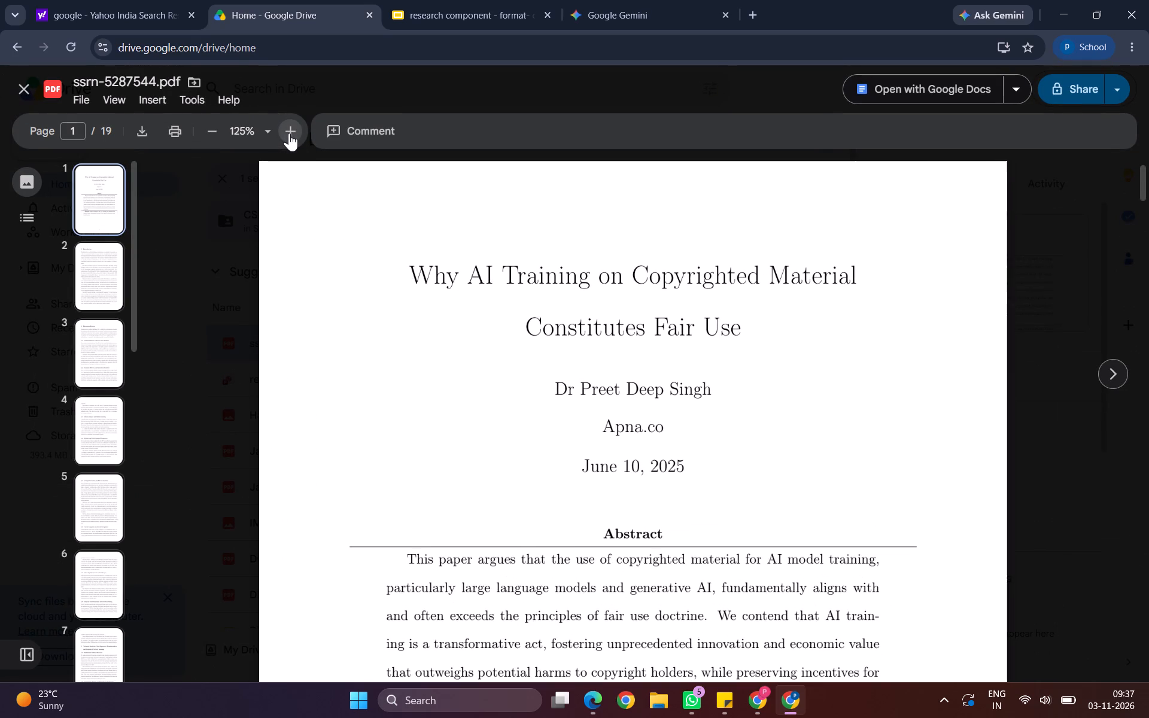
scroll(480, 381, down, 4)
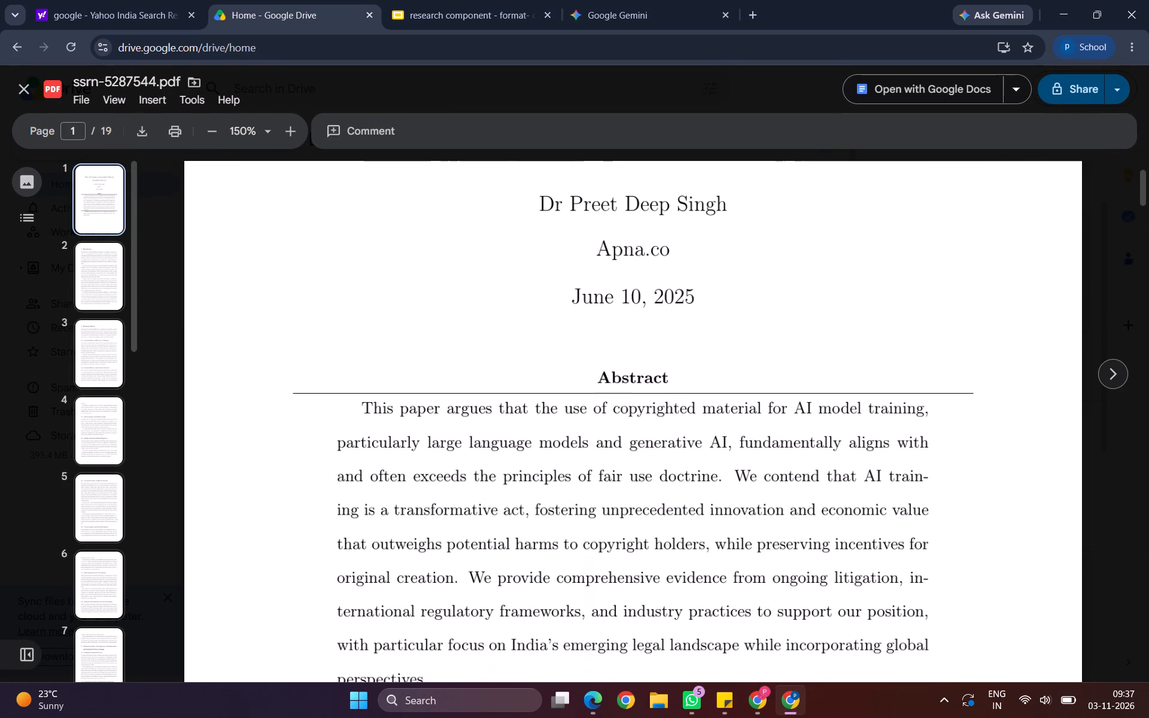
scroll(480, 381, down, 3)
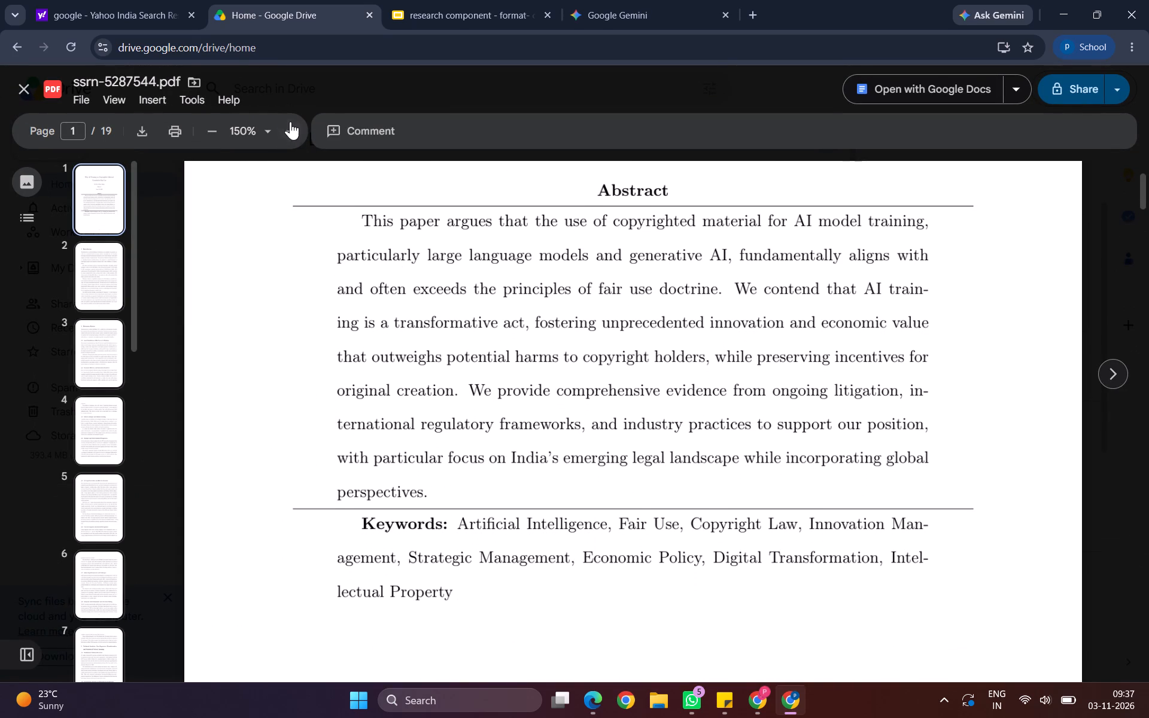
click(290, 124)
scroll(460, 335, up, 5)
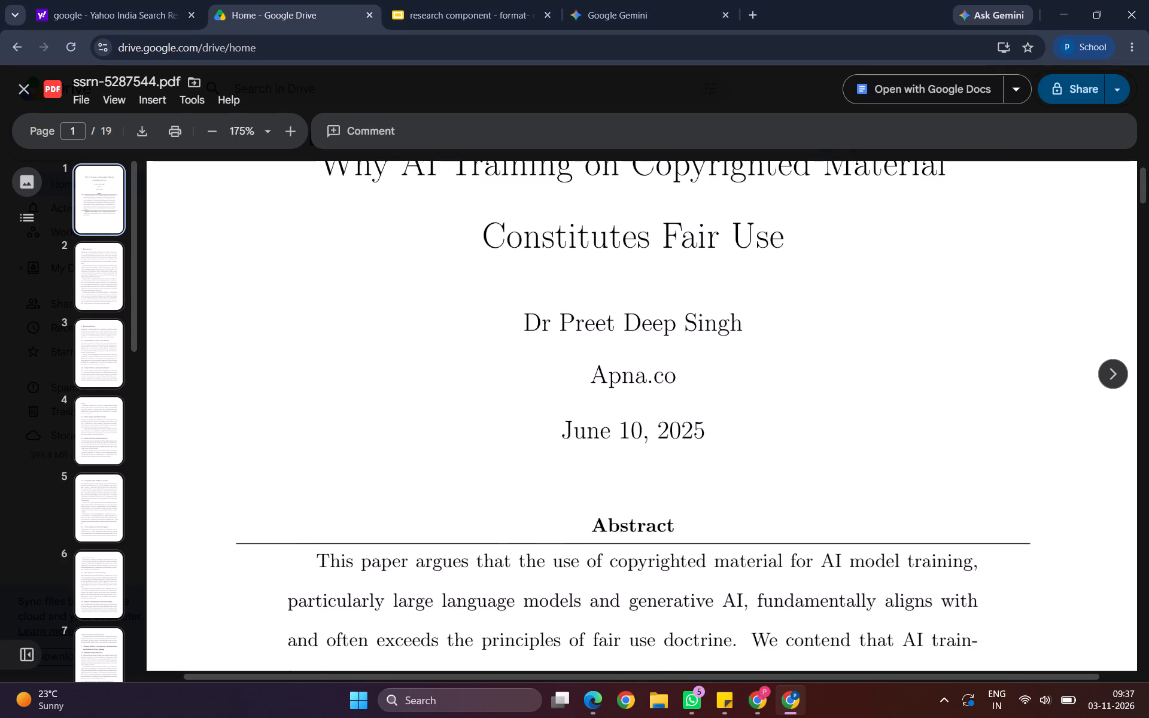
scroll(460, 335, up, 2)
scroll(460, 335, down, 18)
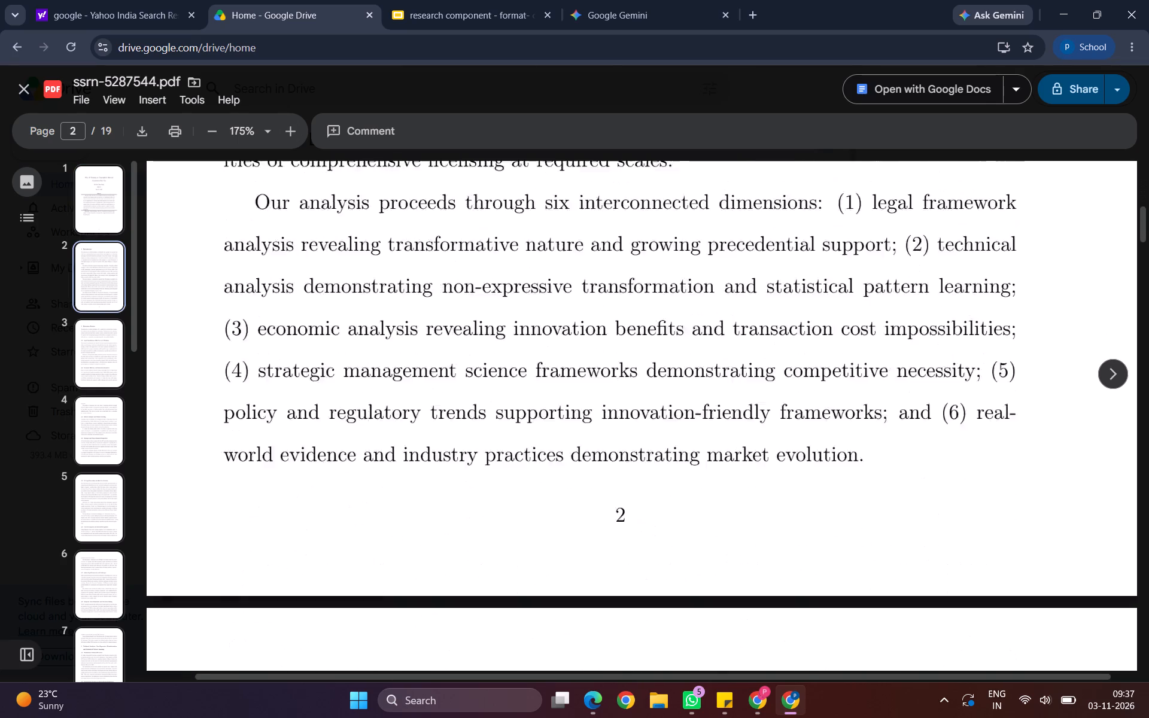
scroll(460, 335, down, 7)
scroll(460, 335, up, 3)
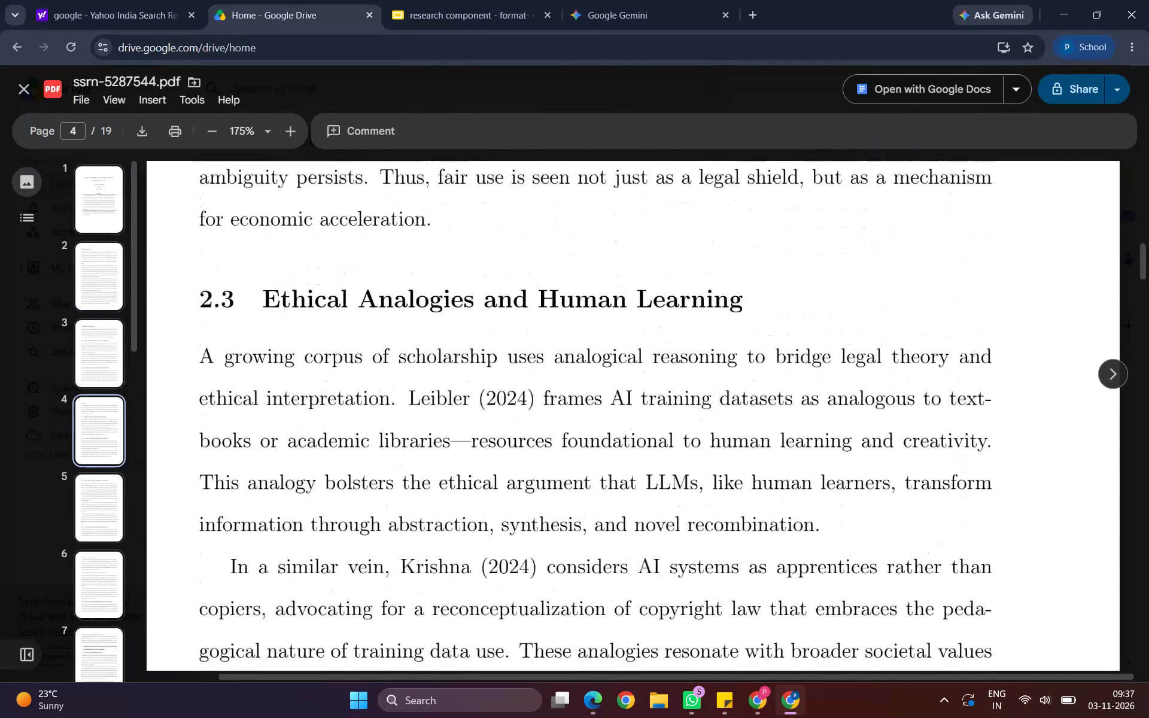
scroll(460, 335, up, 10)
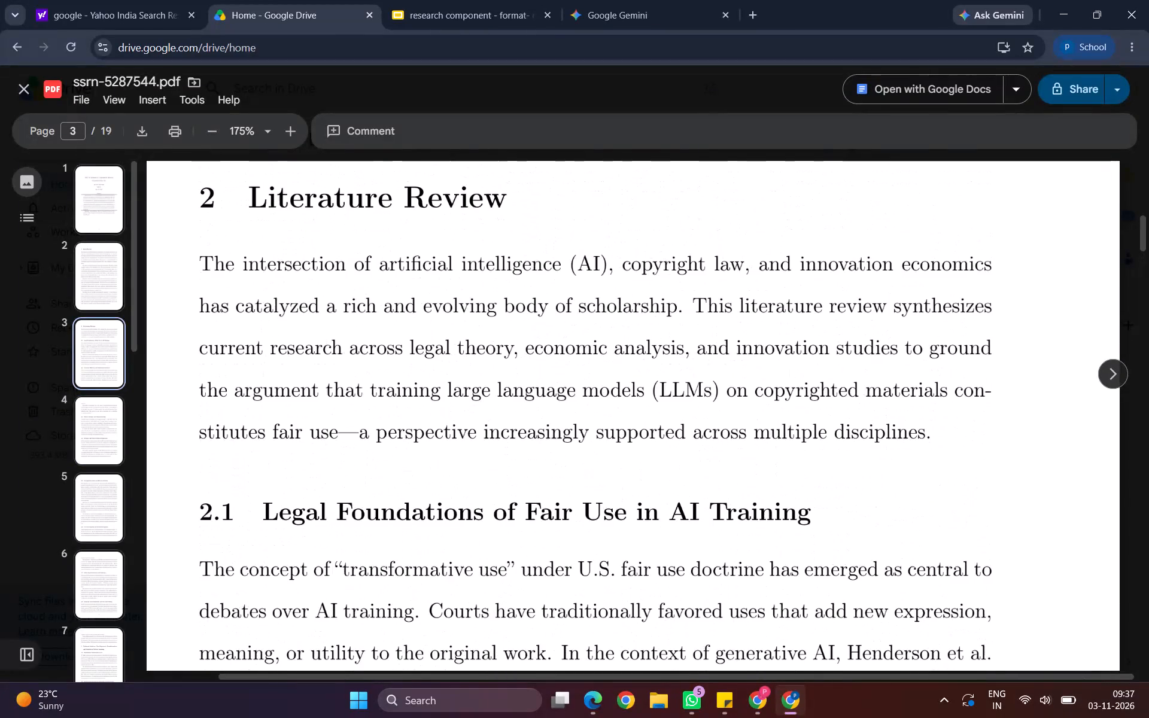
Download ssrn-5287544.pdf and open the downloaded copy.
click(142, 131)
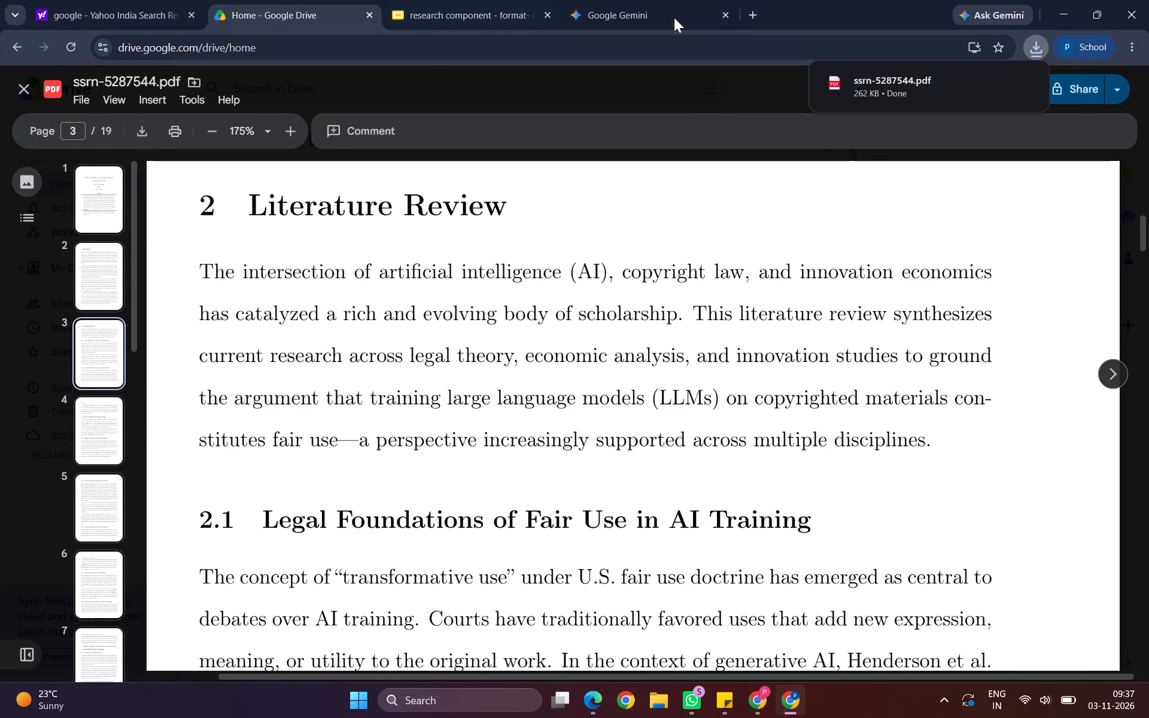
click(876, 92)
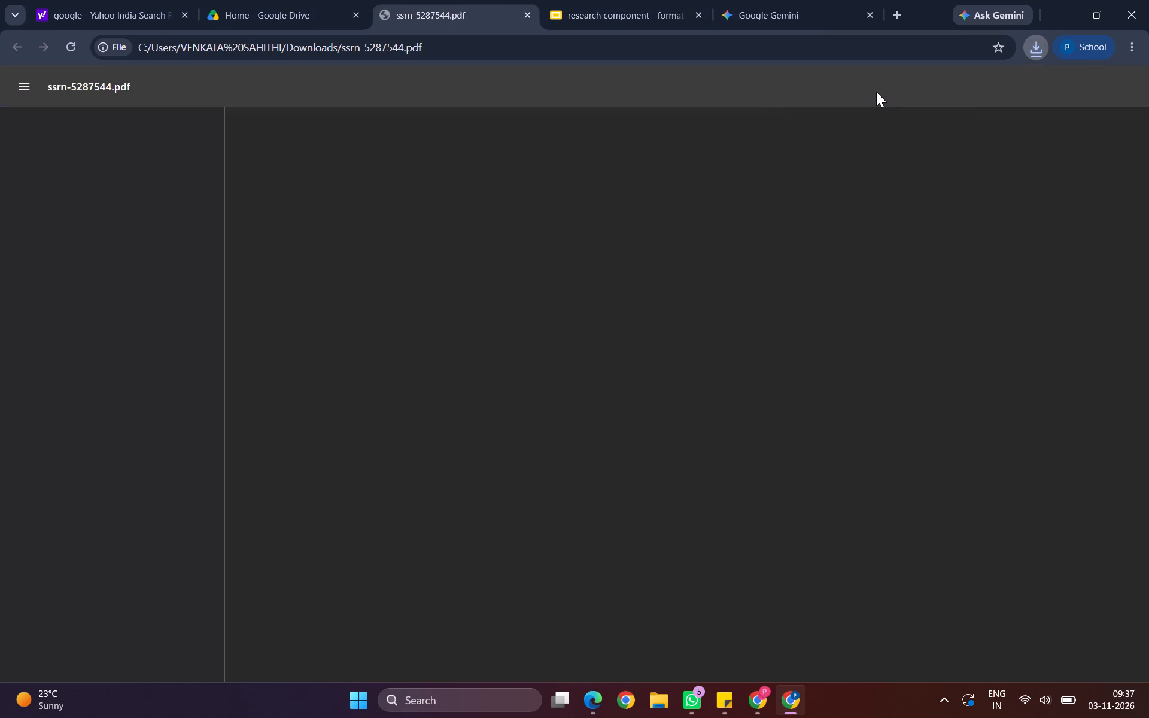
scroll(750, 471, up, 7)
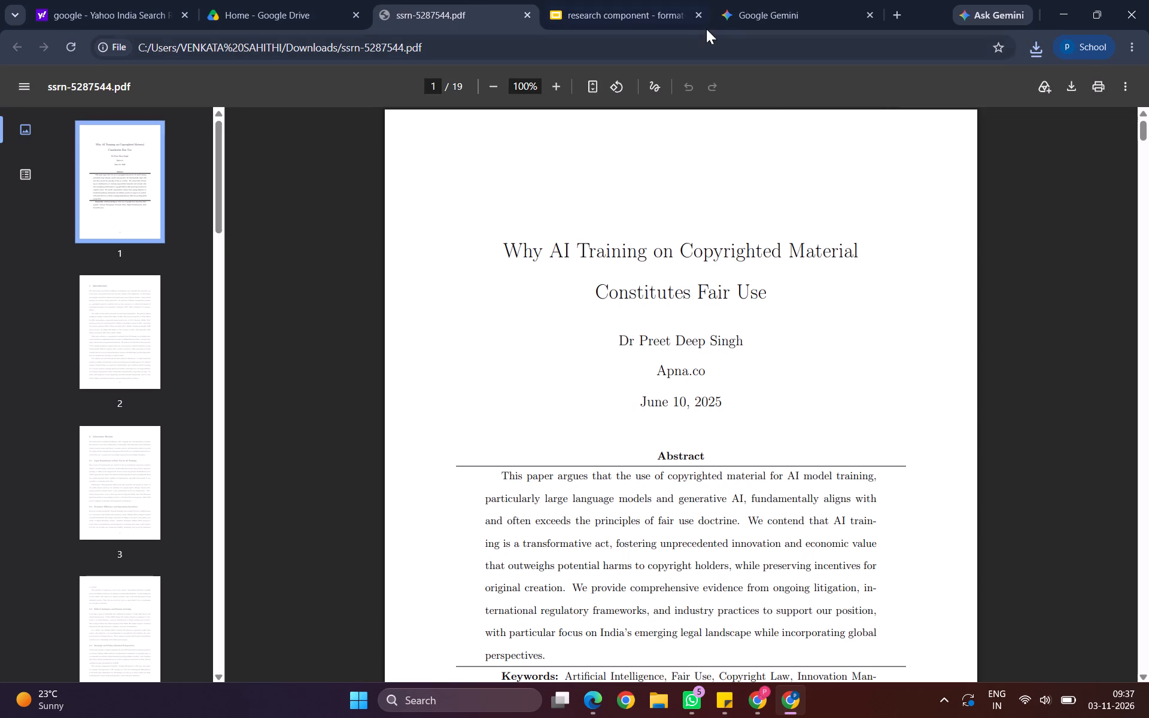
Download the research component conference presentation from Google Slides as a Microsoft PowerPoint (.pptx) file.
click(643, 0)
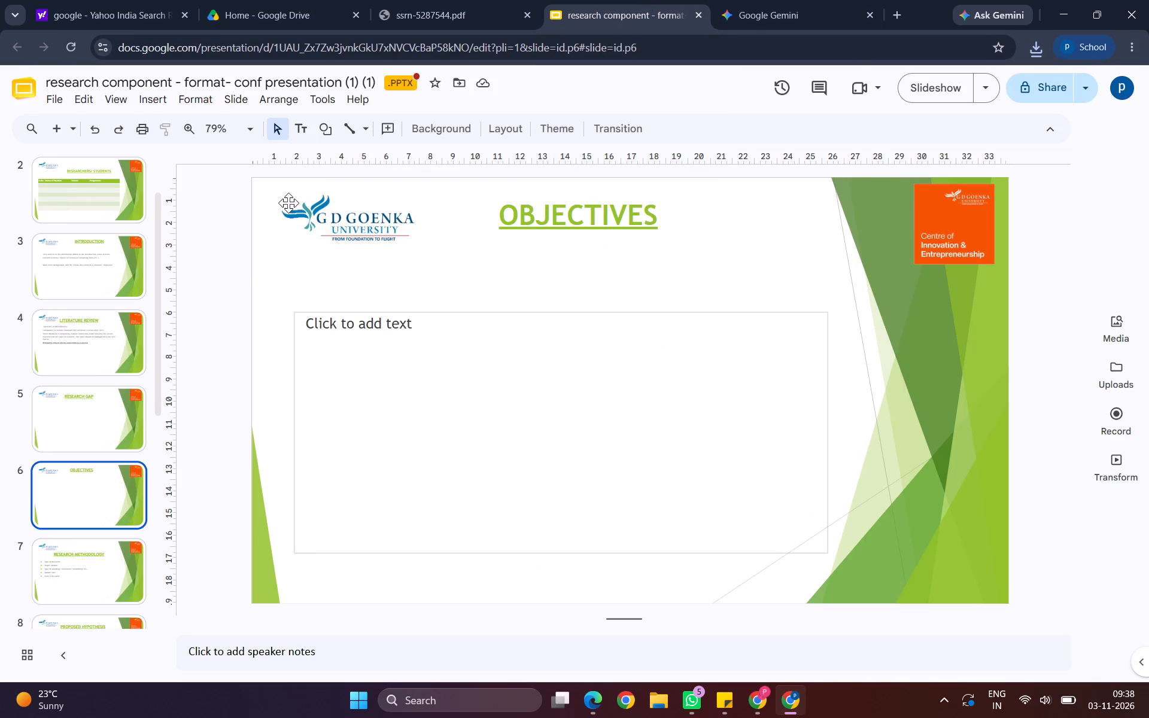
click(57, 95)
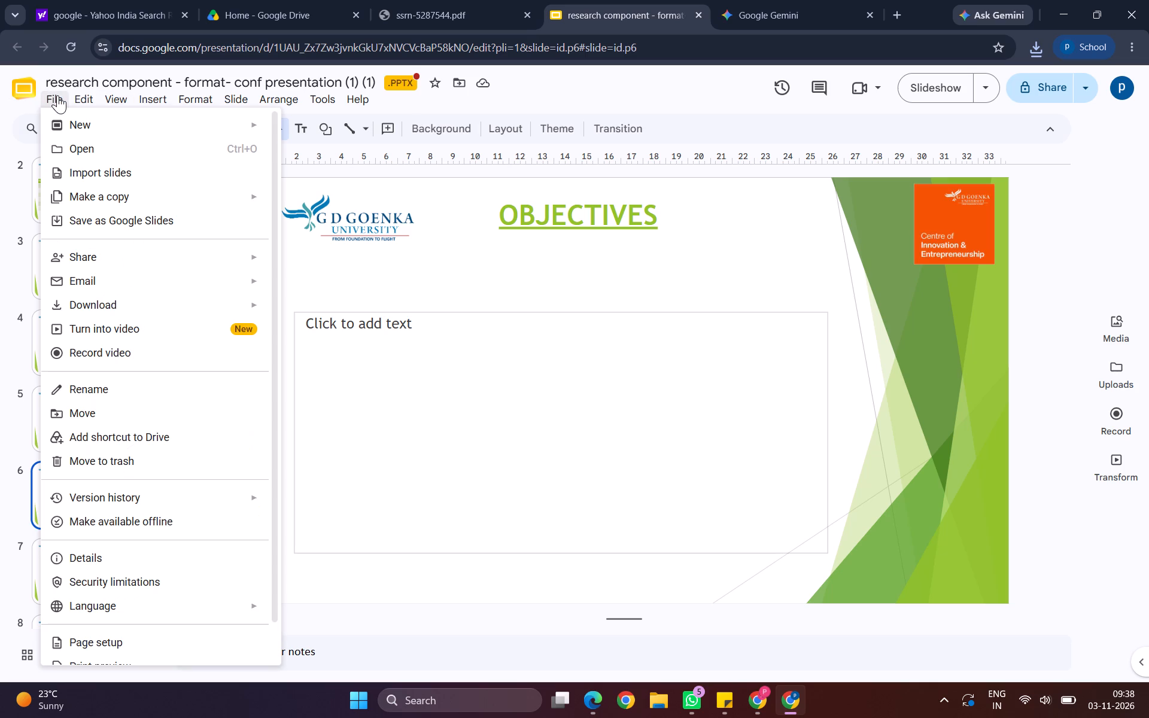
click(121, 303)
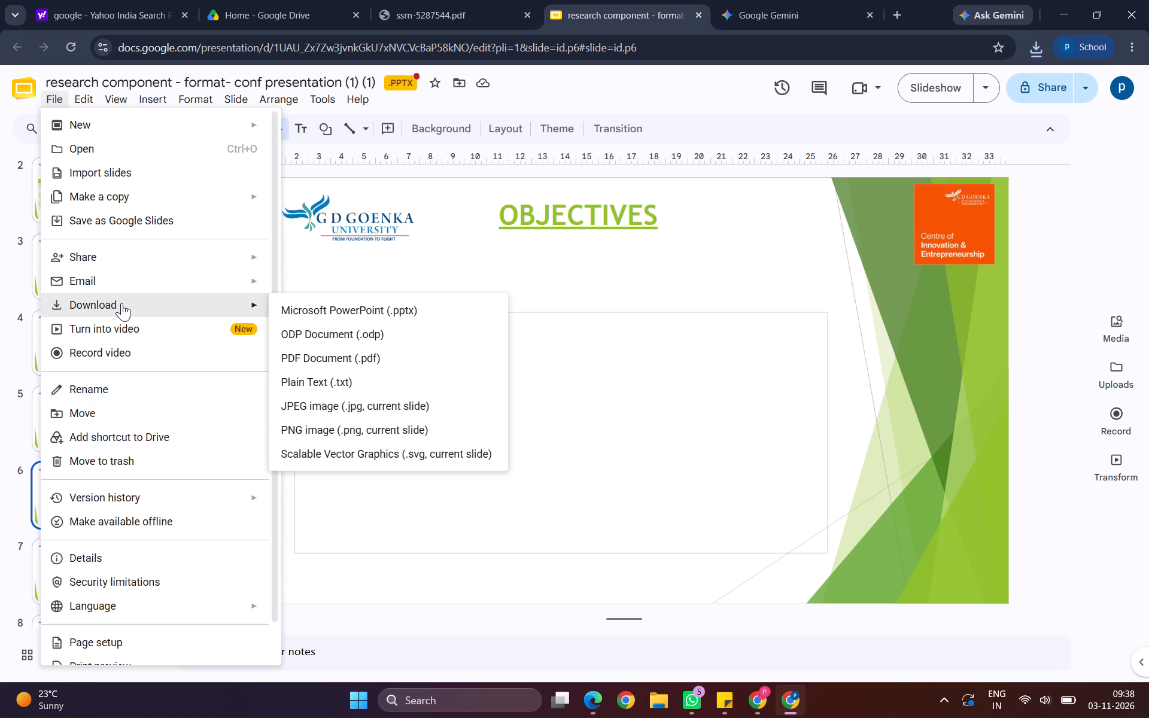
click(310, 313)
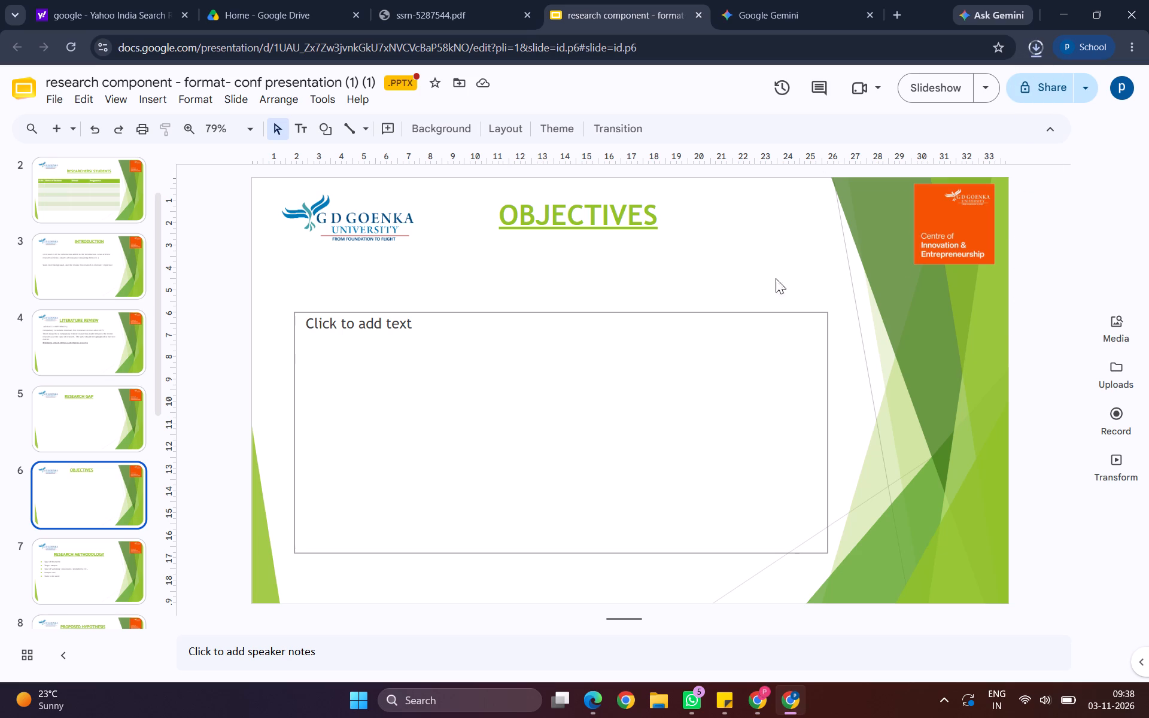
Open the downloaded presentation in PowerPoint, enable editing, and minimize it.
click(950, 95)
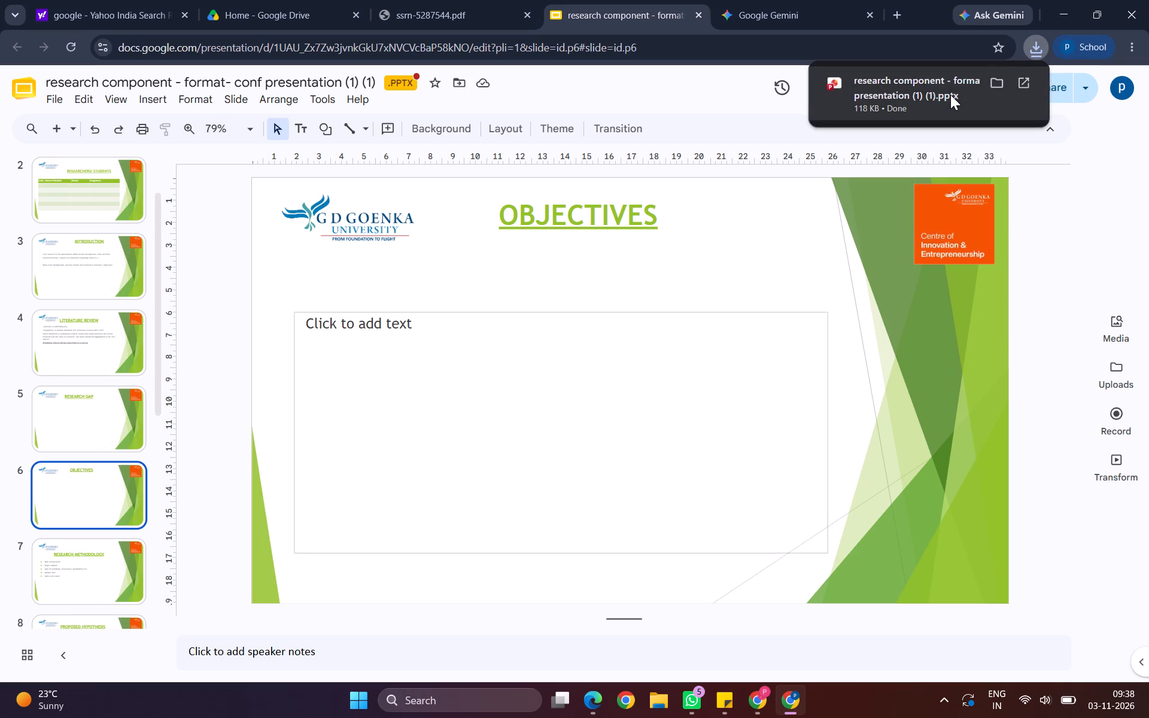
click(950, 95)
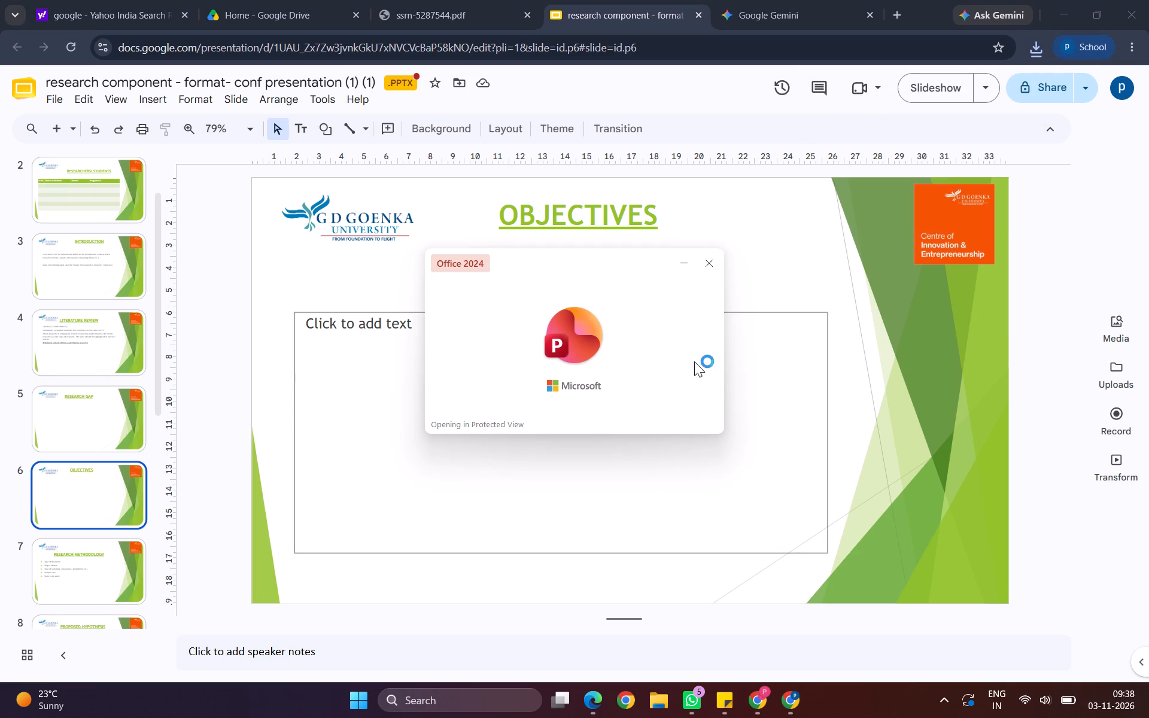
scroll(694, 361, up, 3)
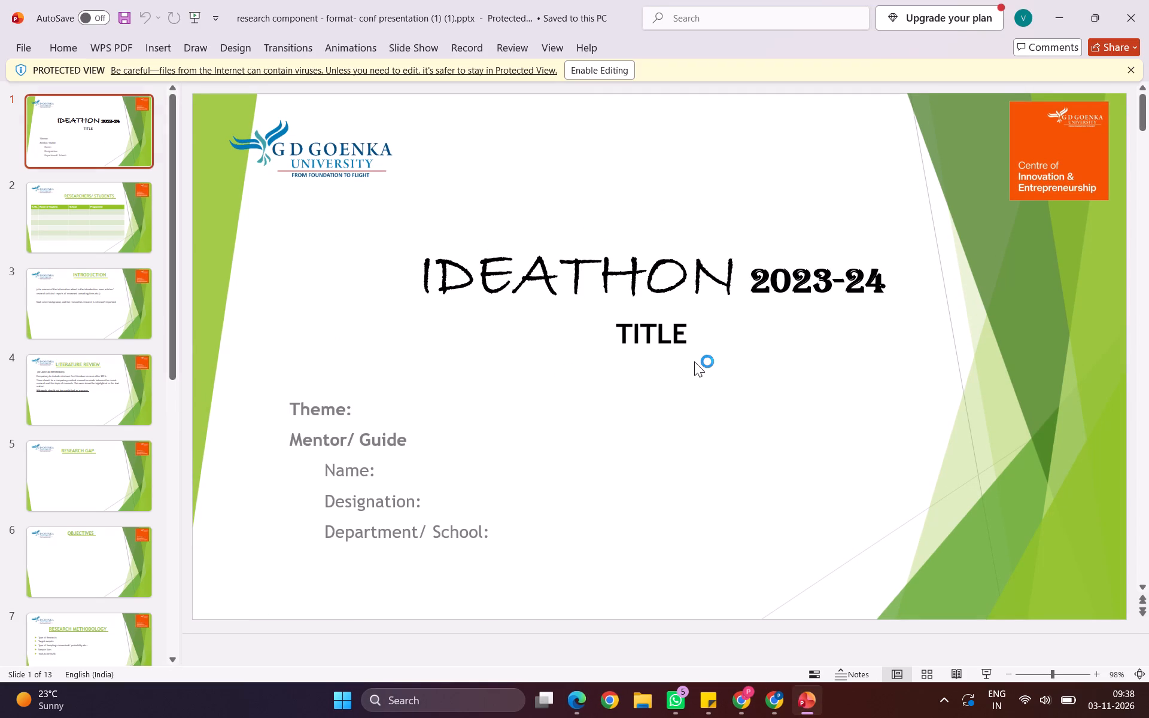
click(584, 71)
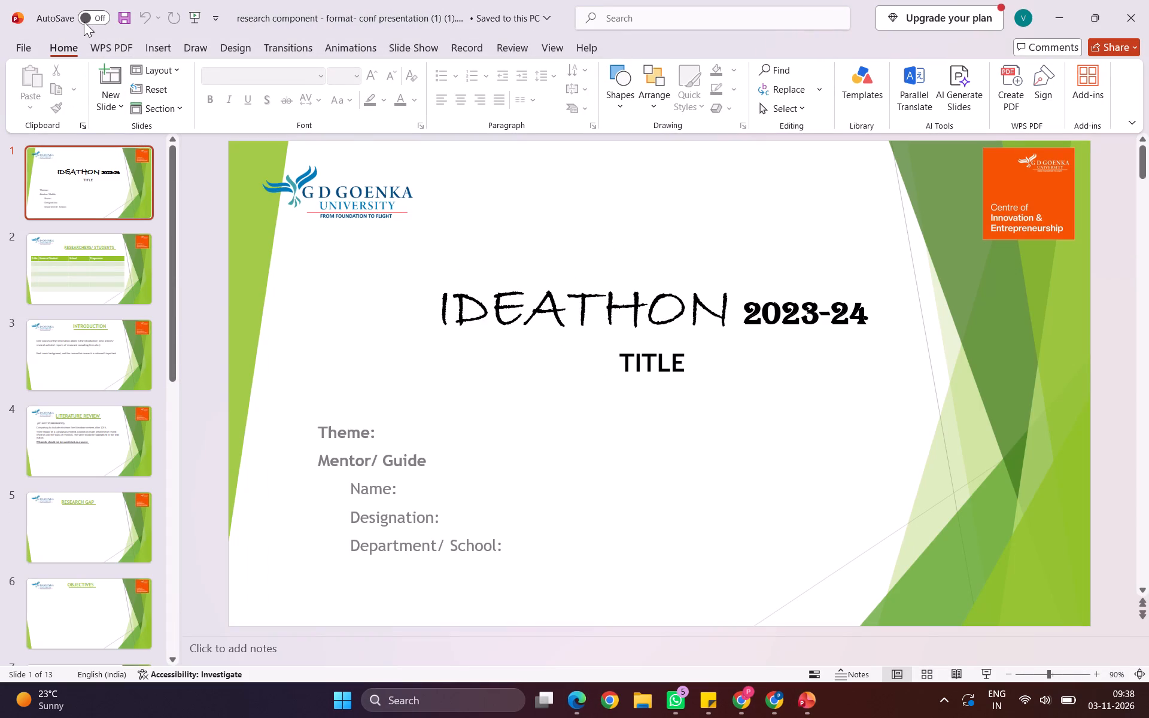
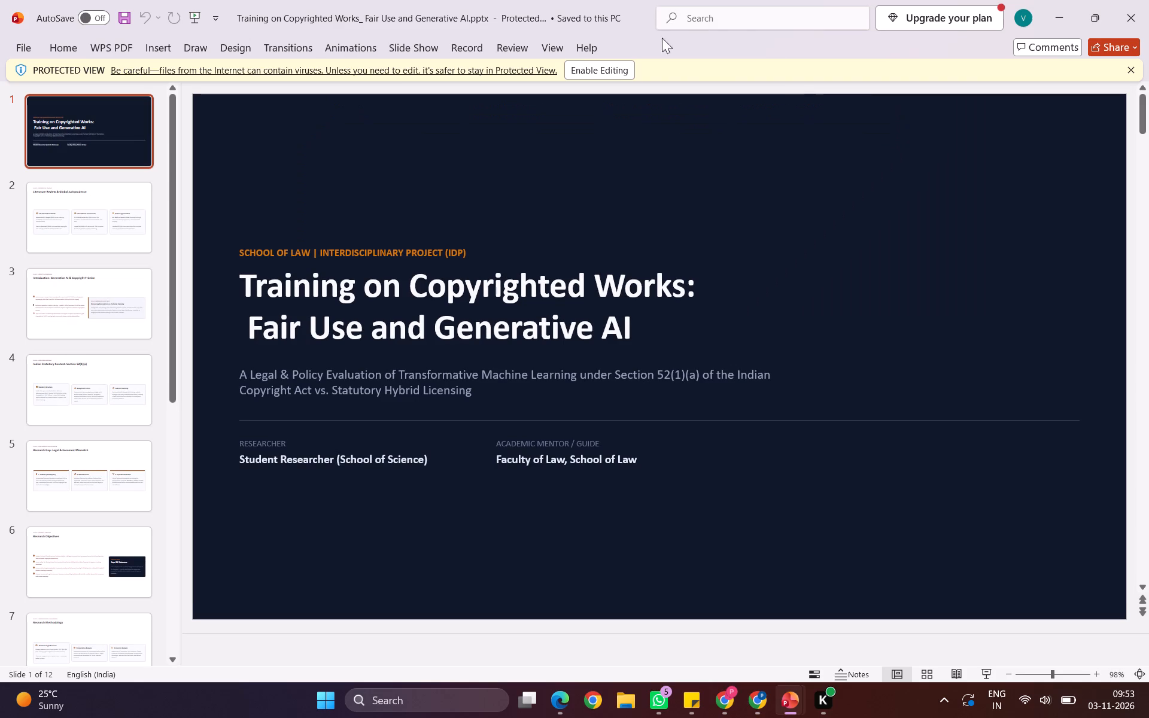
click(589, 69)
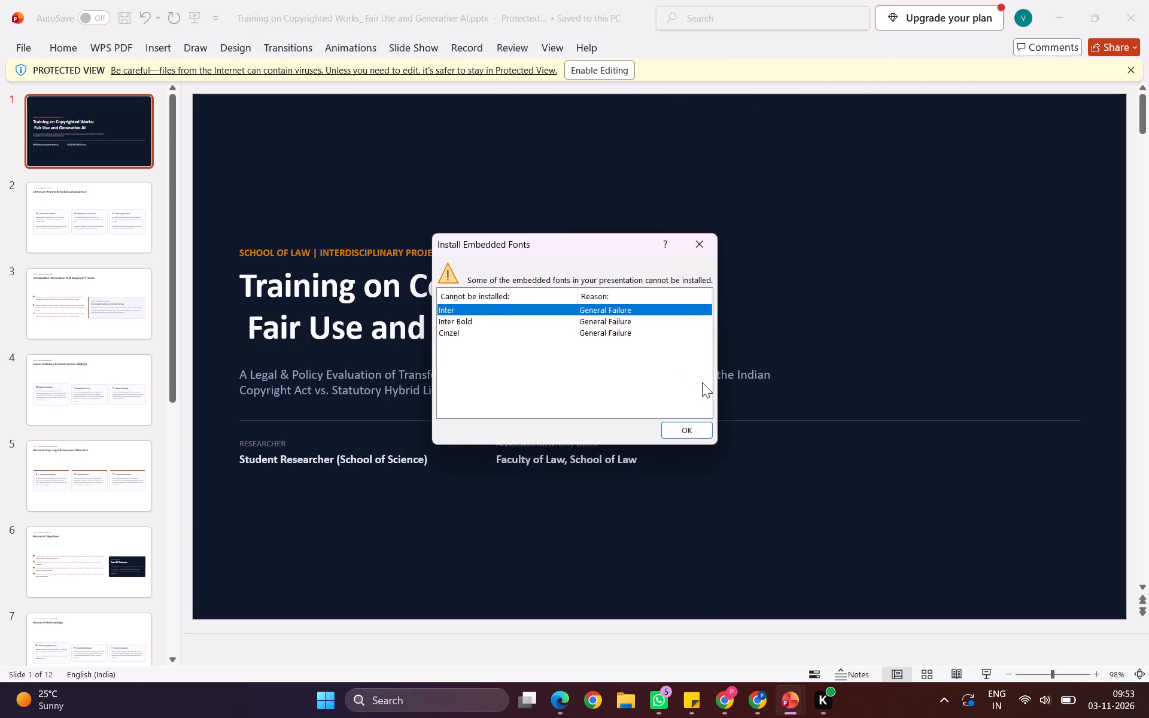
click(696, 438)
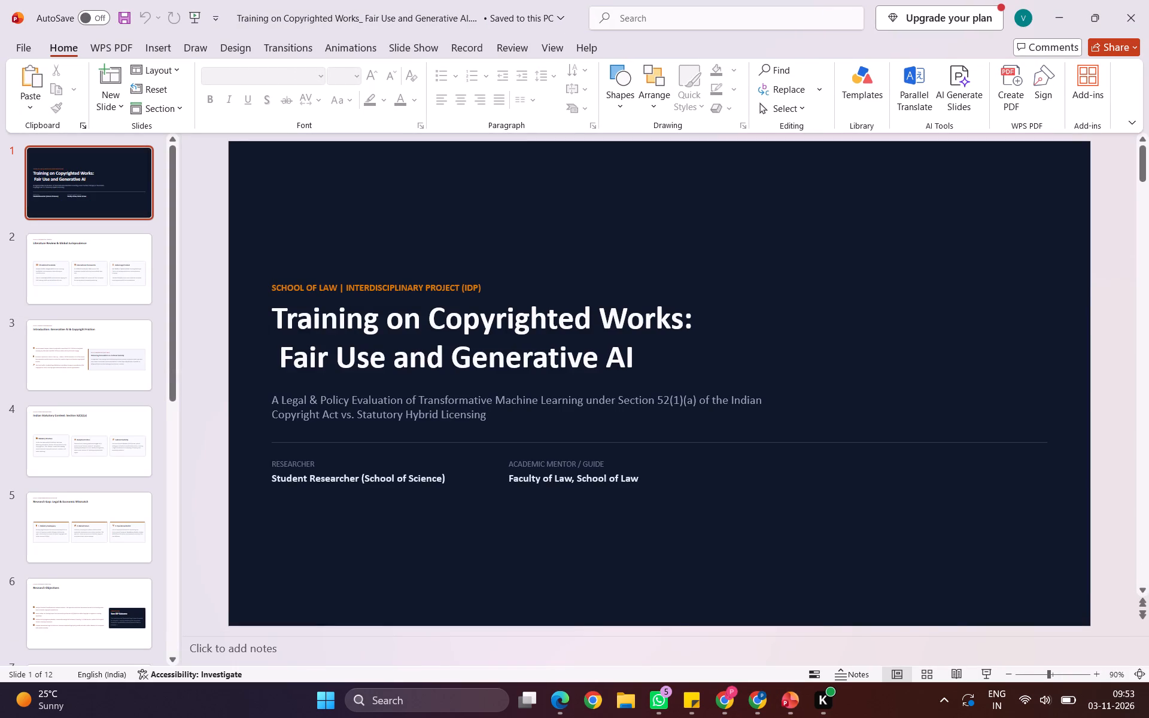
Look through slides 1 to 4 of the exported presentation, checking their layout and content.
scroll(696, 438, down, 12)
scroll(696, 438, up, 15)
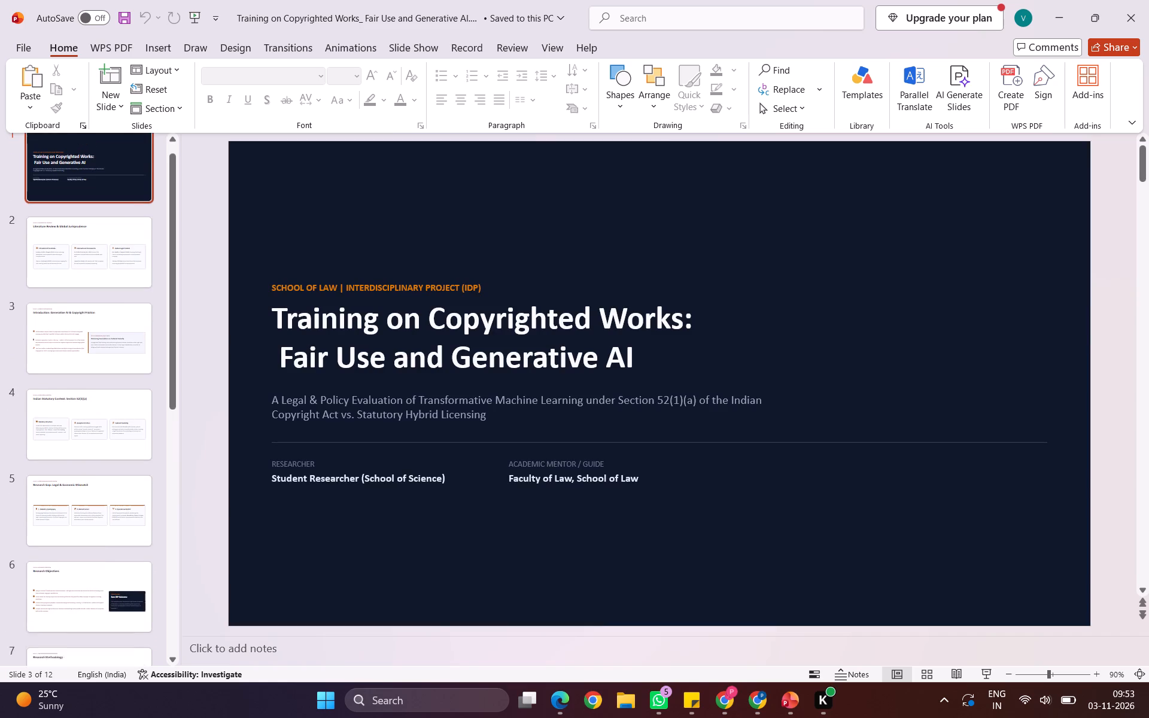
scroll(696, 438, down, 1)
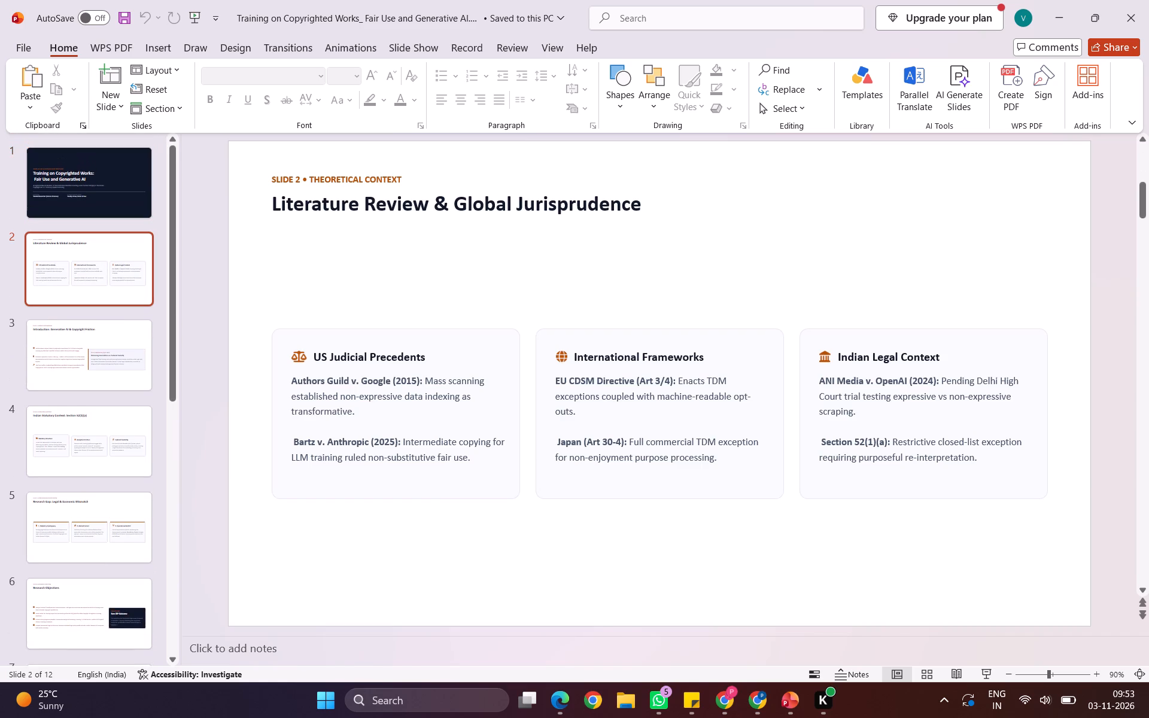
scroll(696, 438, down, 1)
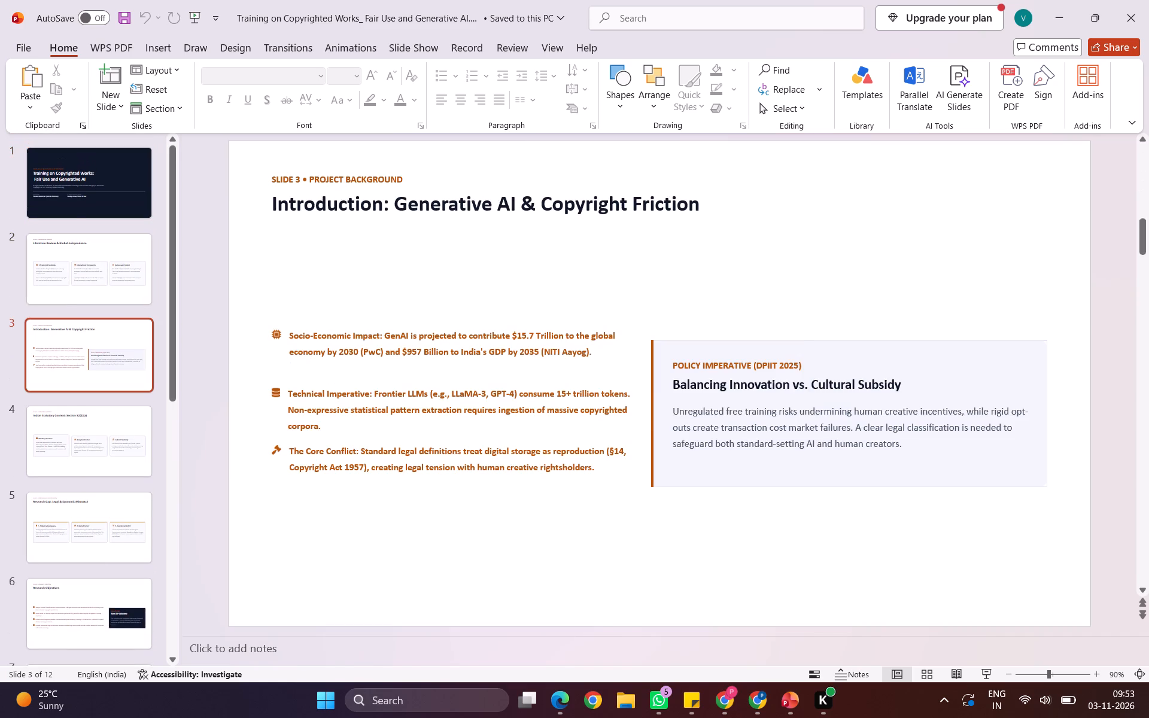
scroll(696, 438, down, 1)
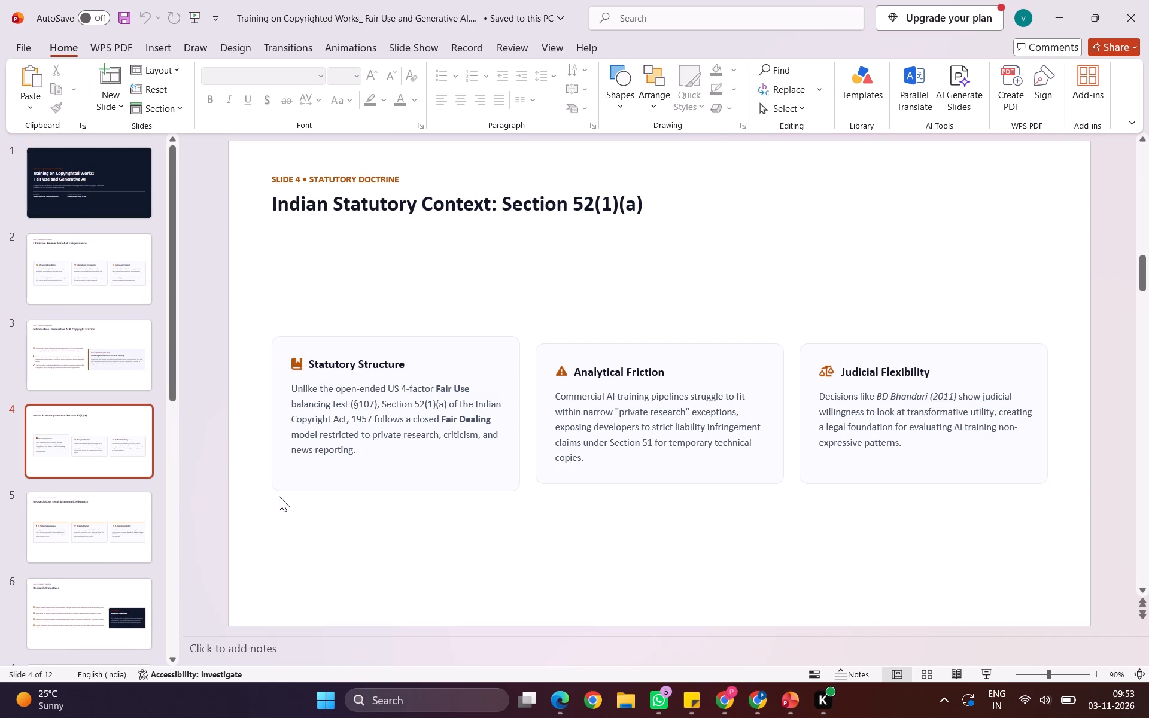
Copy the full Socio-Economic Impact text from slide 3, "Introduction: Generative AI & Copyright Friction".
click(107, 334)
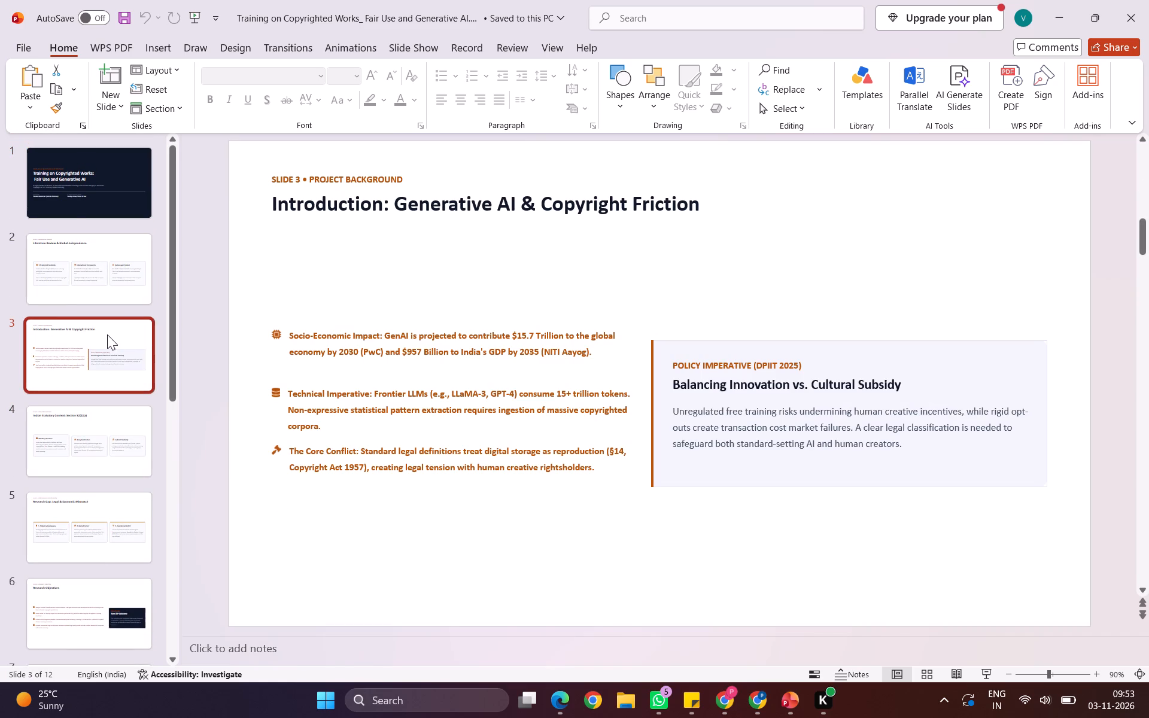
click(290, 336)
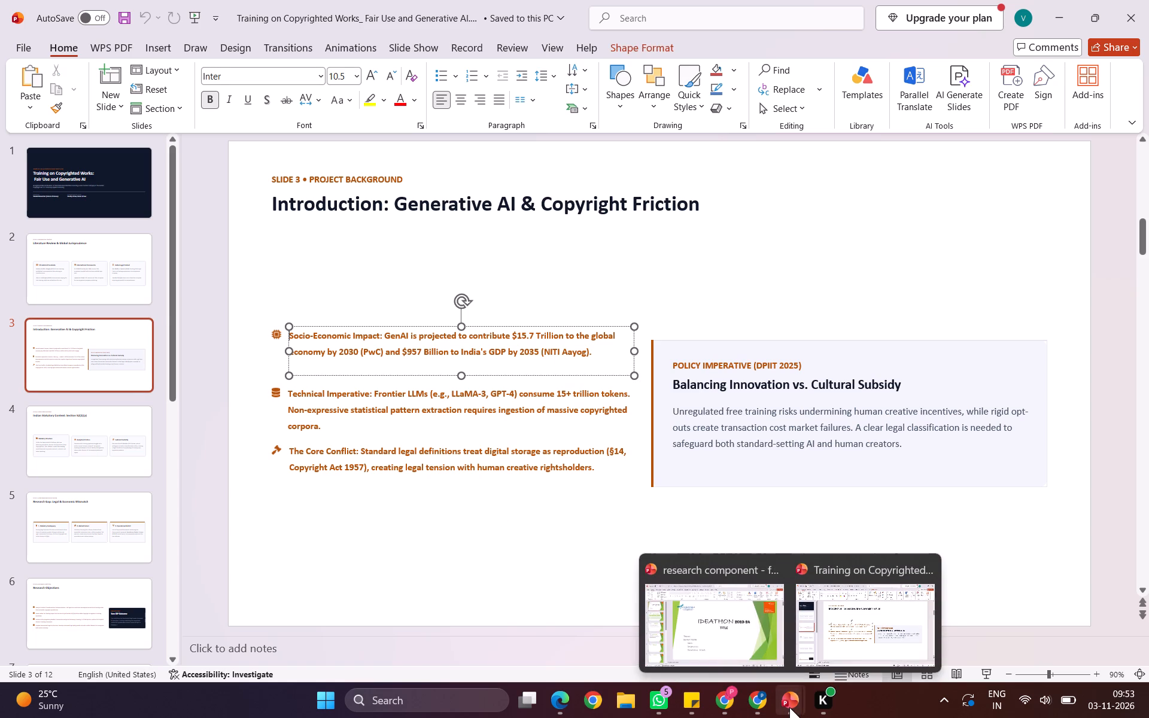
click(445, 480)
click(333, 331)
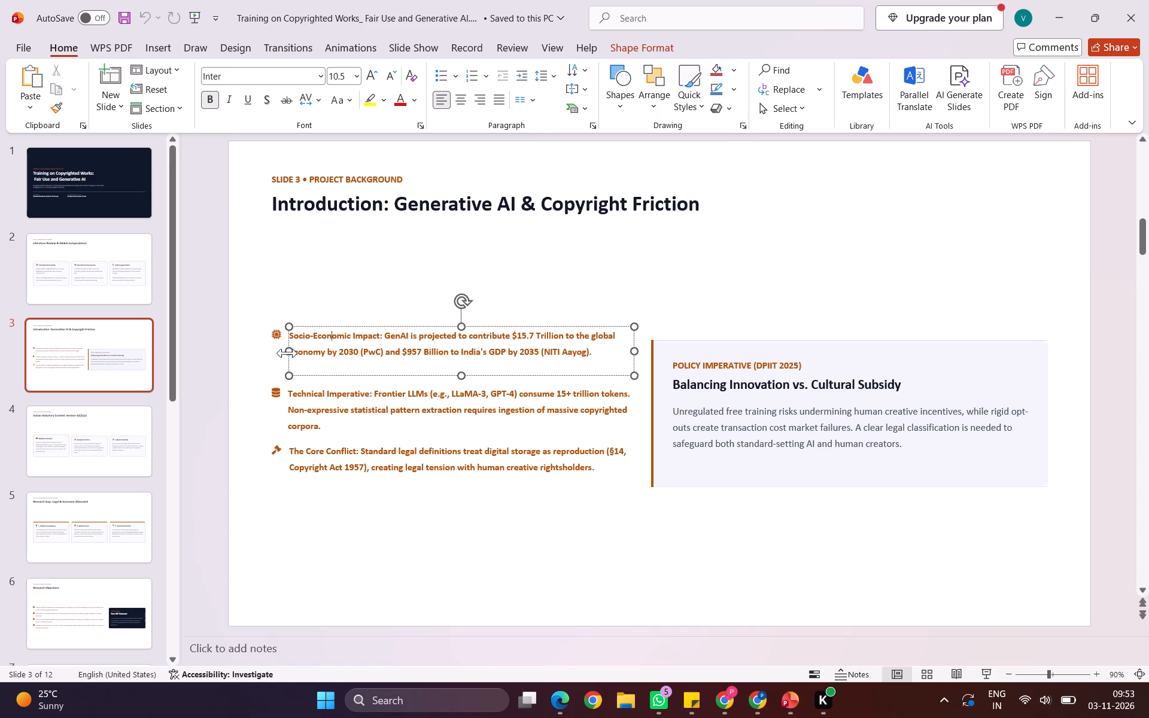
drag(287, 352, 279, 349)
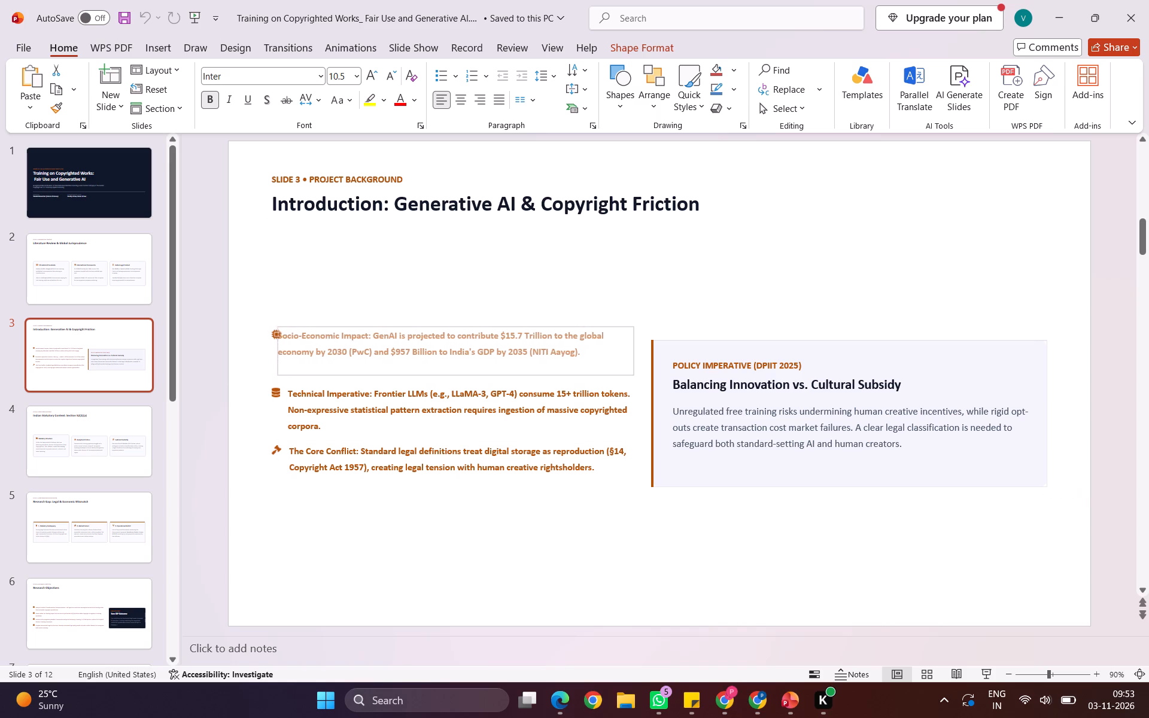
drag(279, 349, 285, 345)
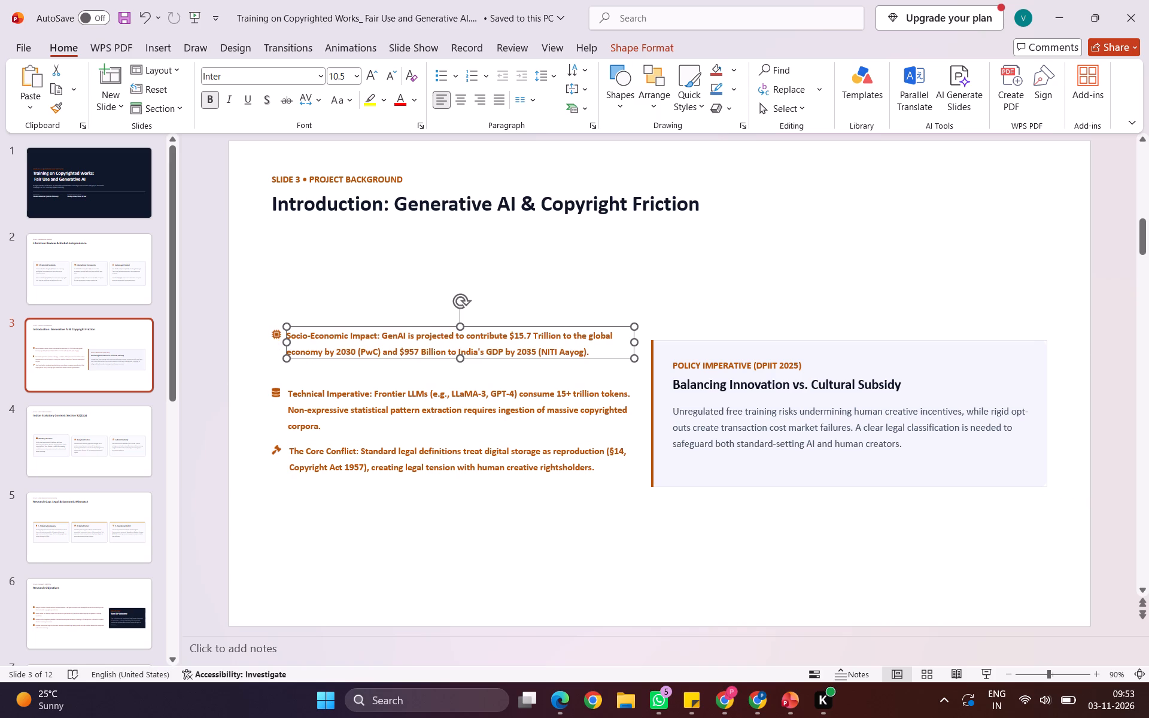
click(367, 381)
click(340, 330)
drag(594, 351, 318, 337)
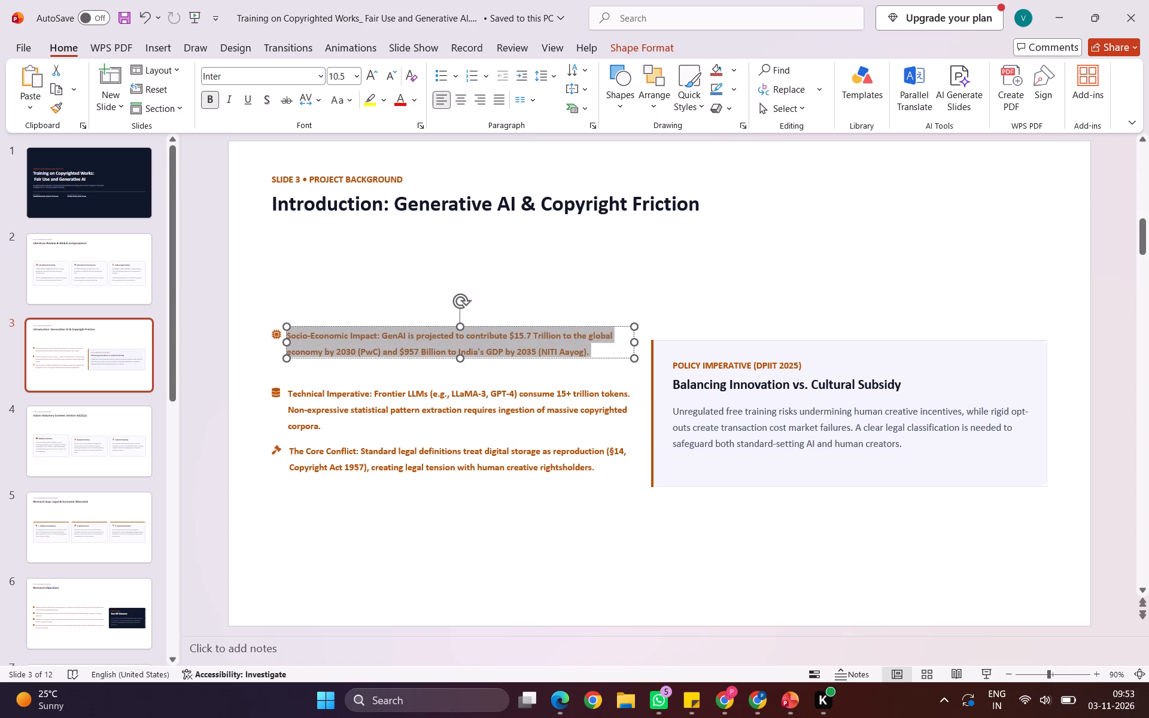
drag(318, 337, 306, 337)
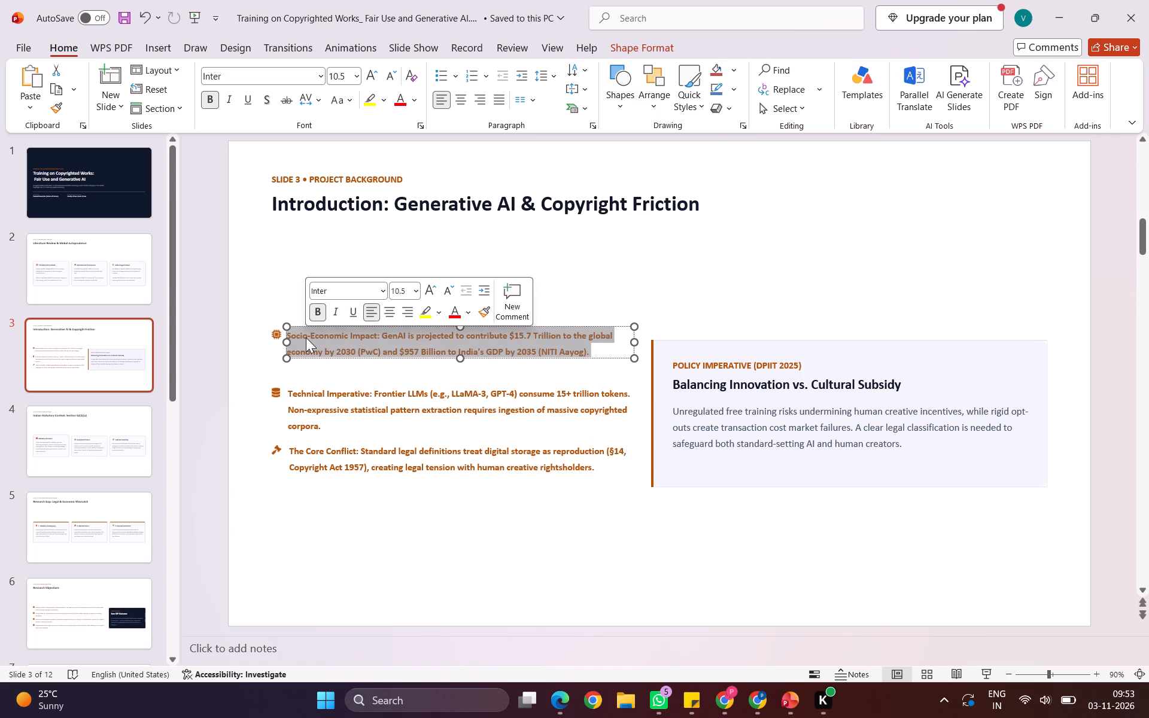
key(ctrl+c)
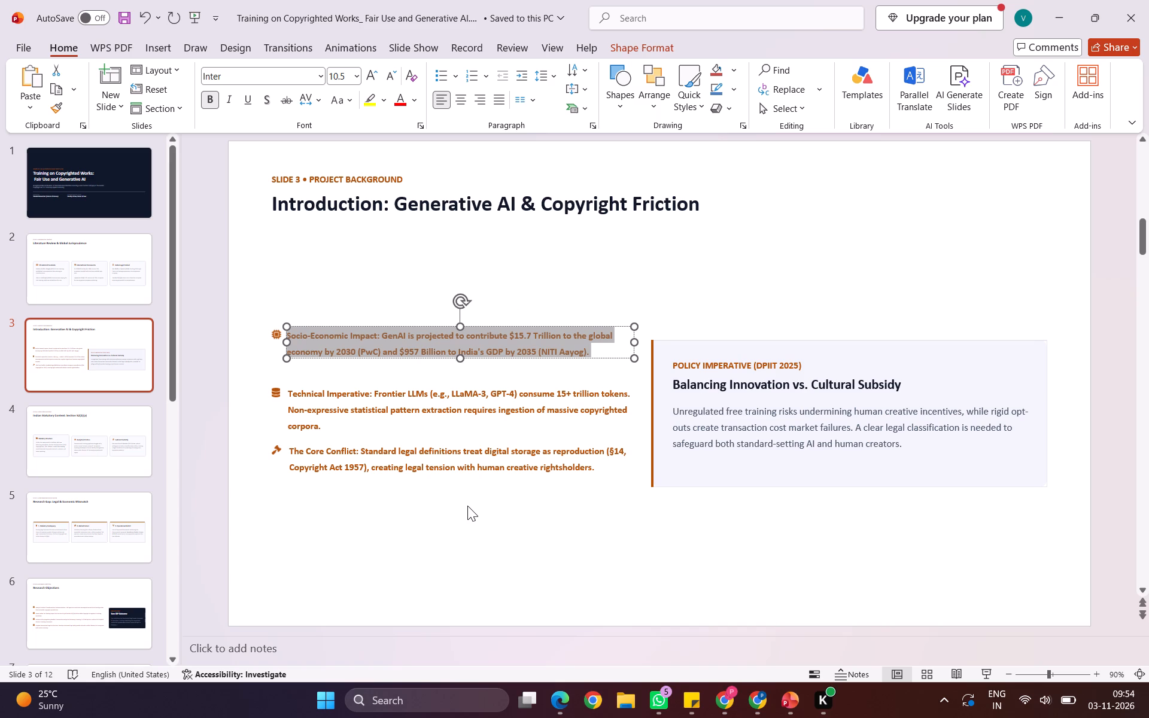
Switch to the "research component - format- conf presentation" template and capture a screenshot of its slide 3, INTRODUCTION.
click(688, 647)
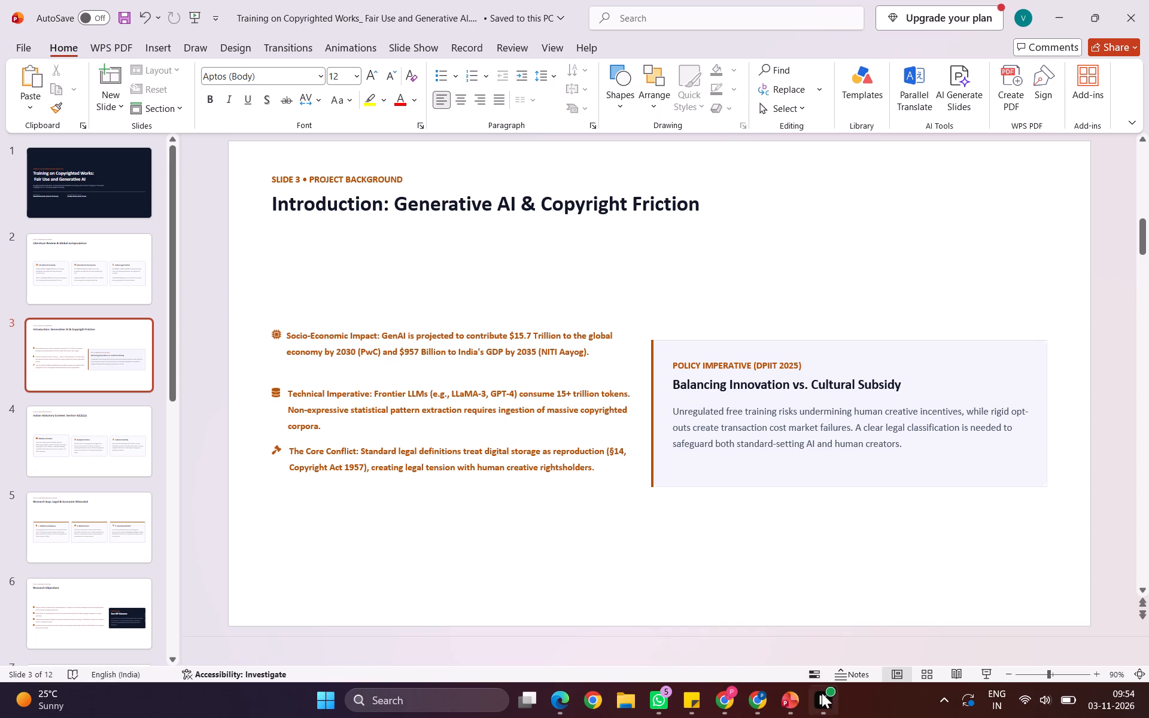
click(756, 619)
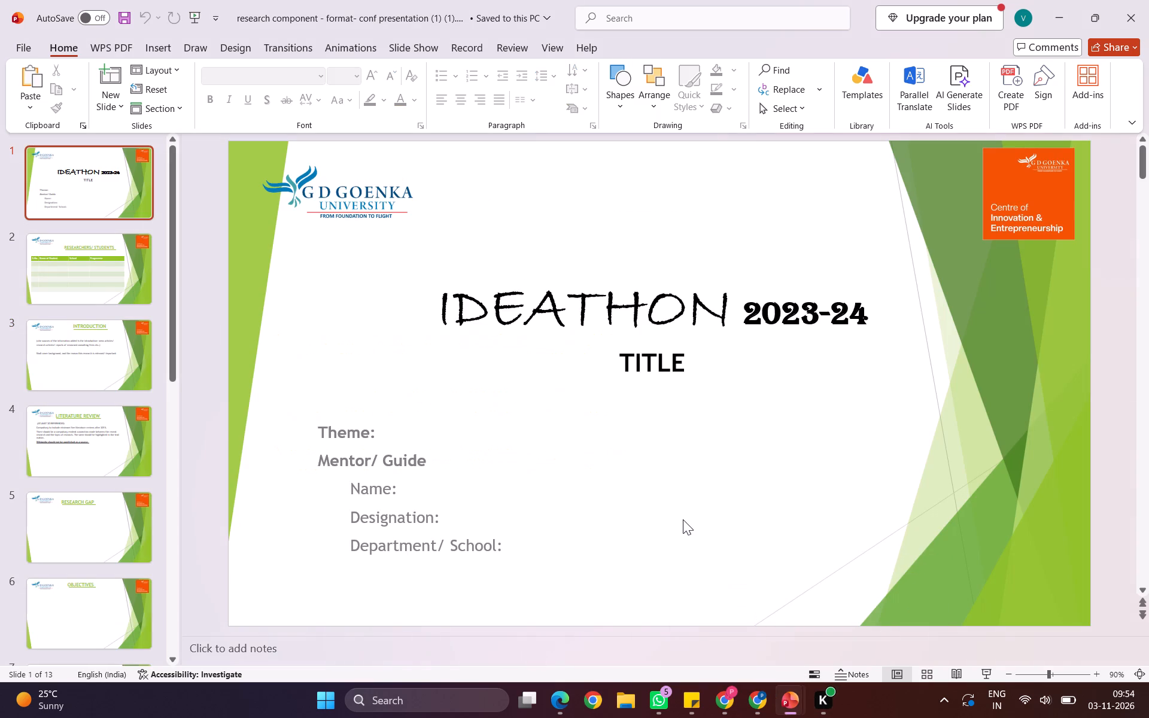
scroll(683, 519, down, 2)
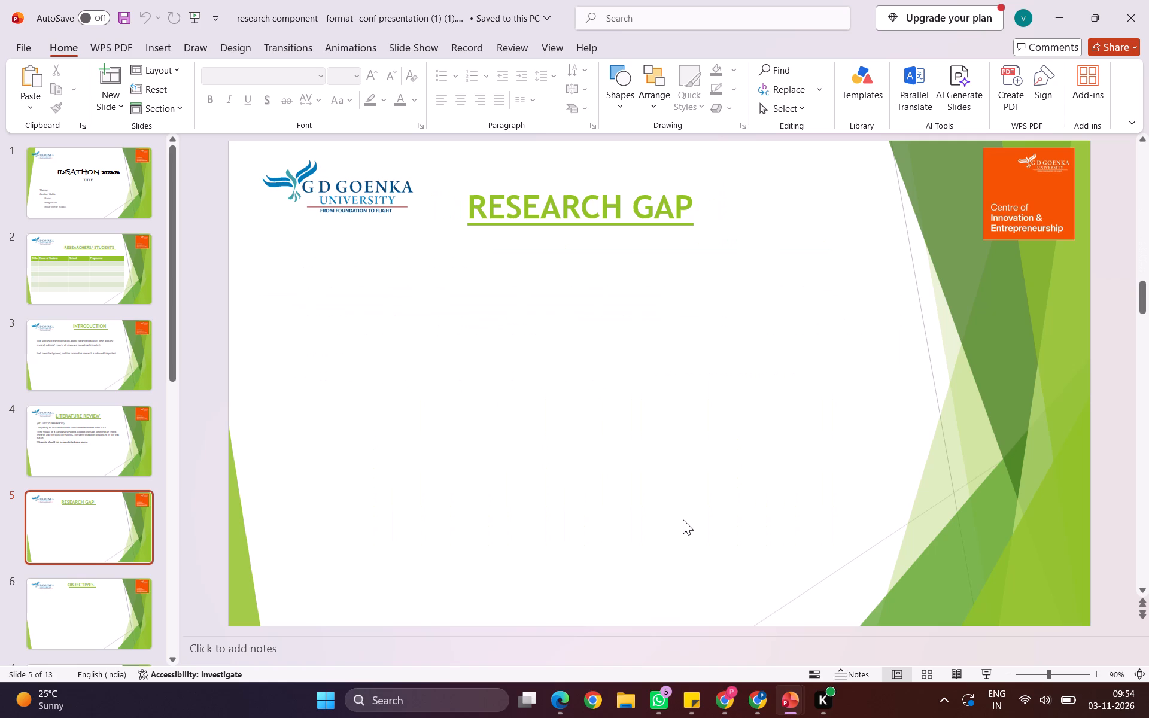
click(77, 373)
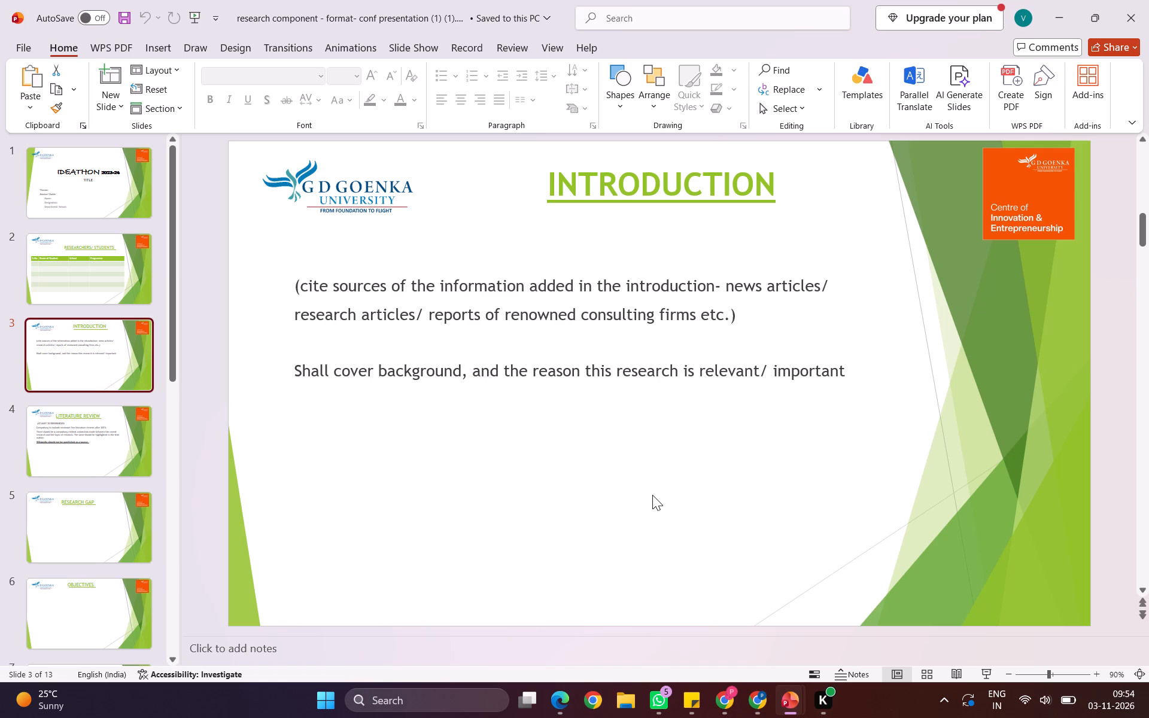
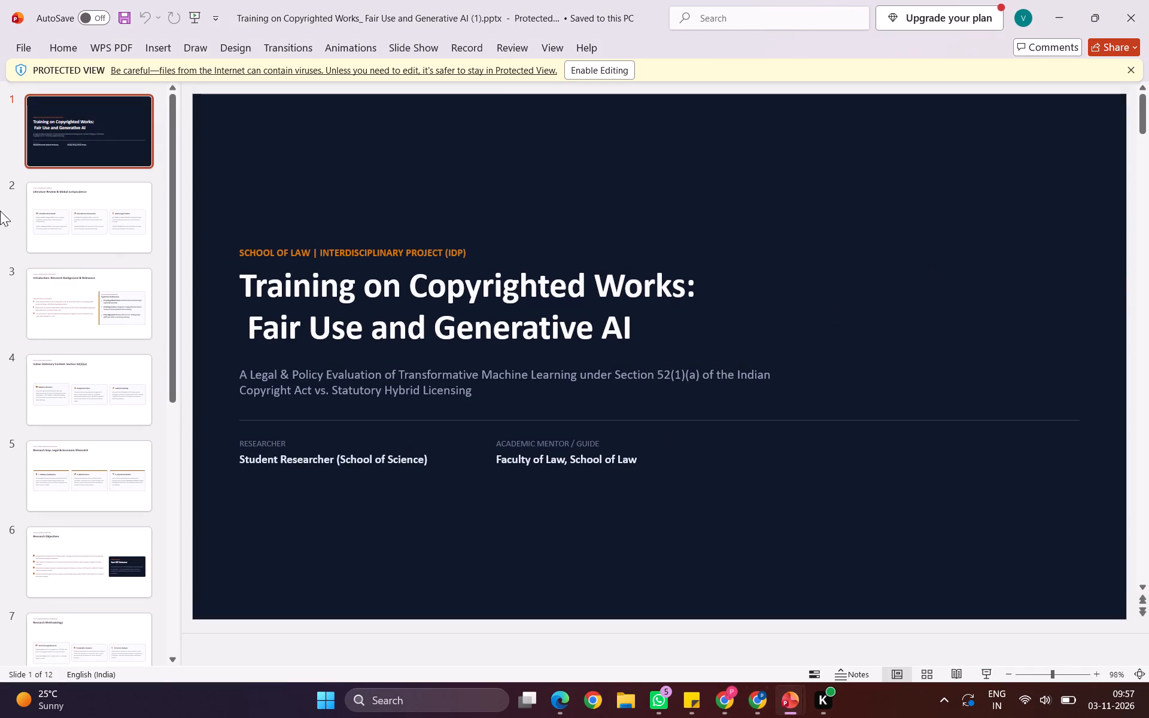
click(115, 316)
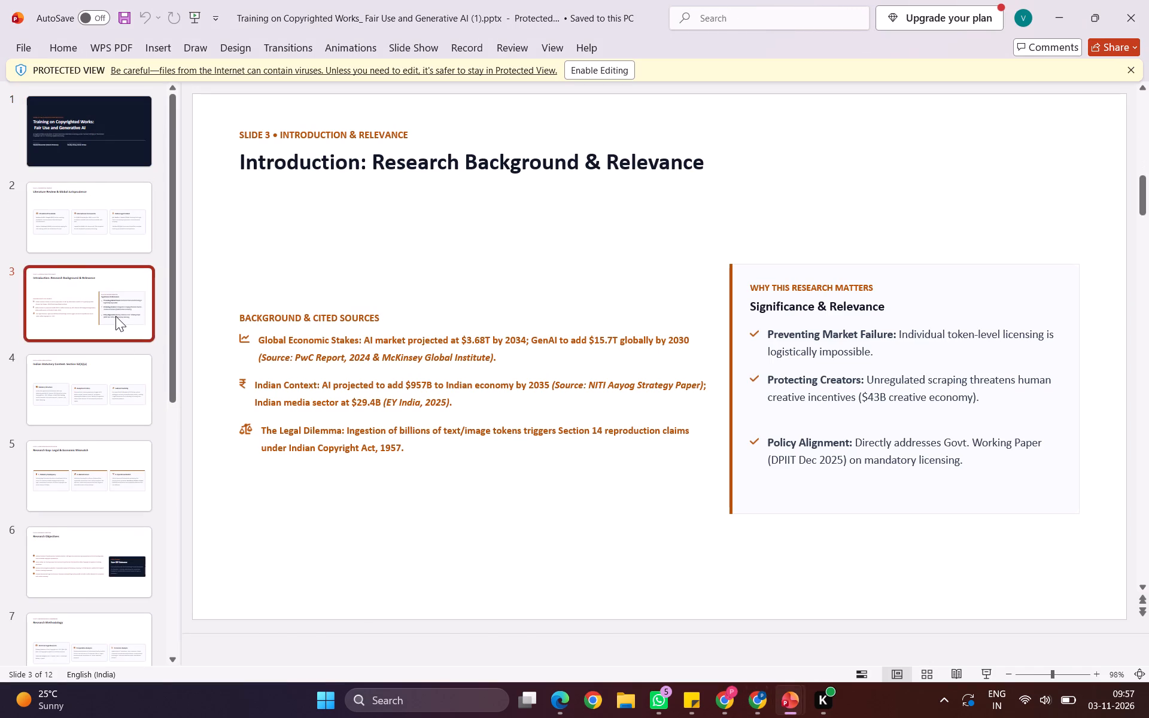
click(601, 69)
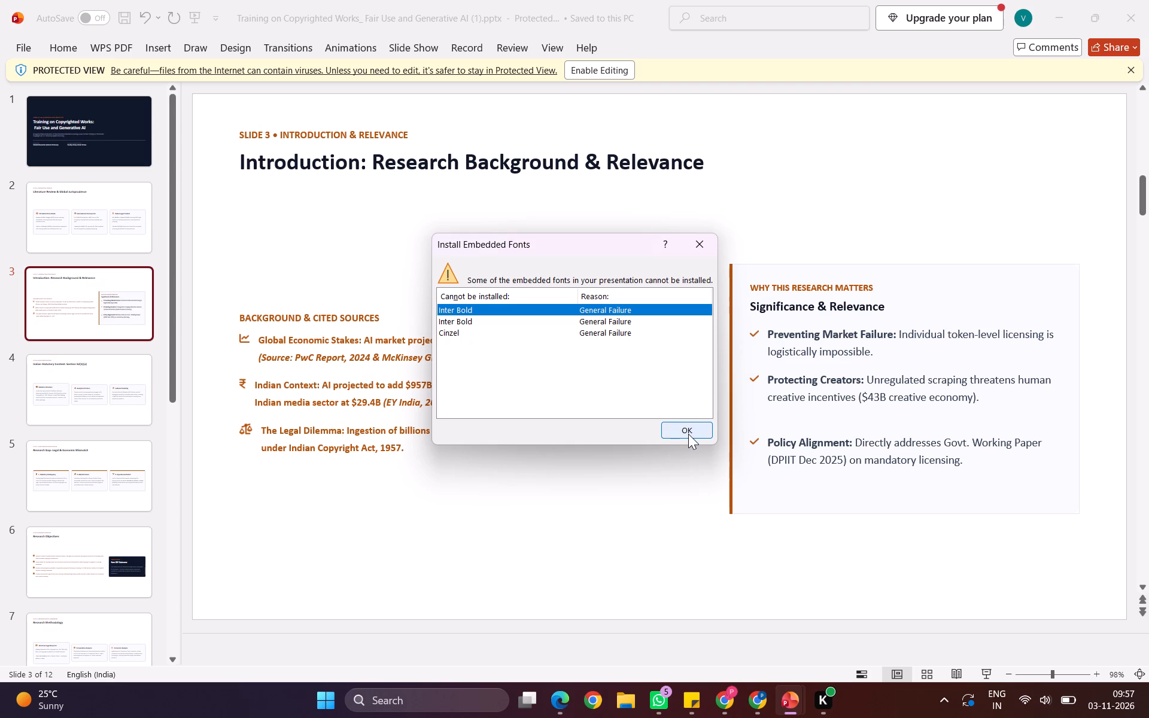
click(688, 434)
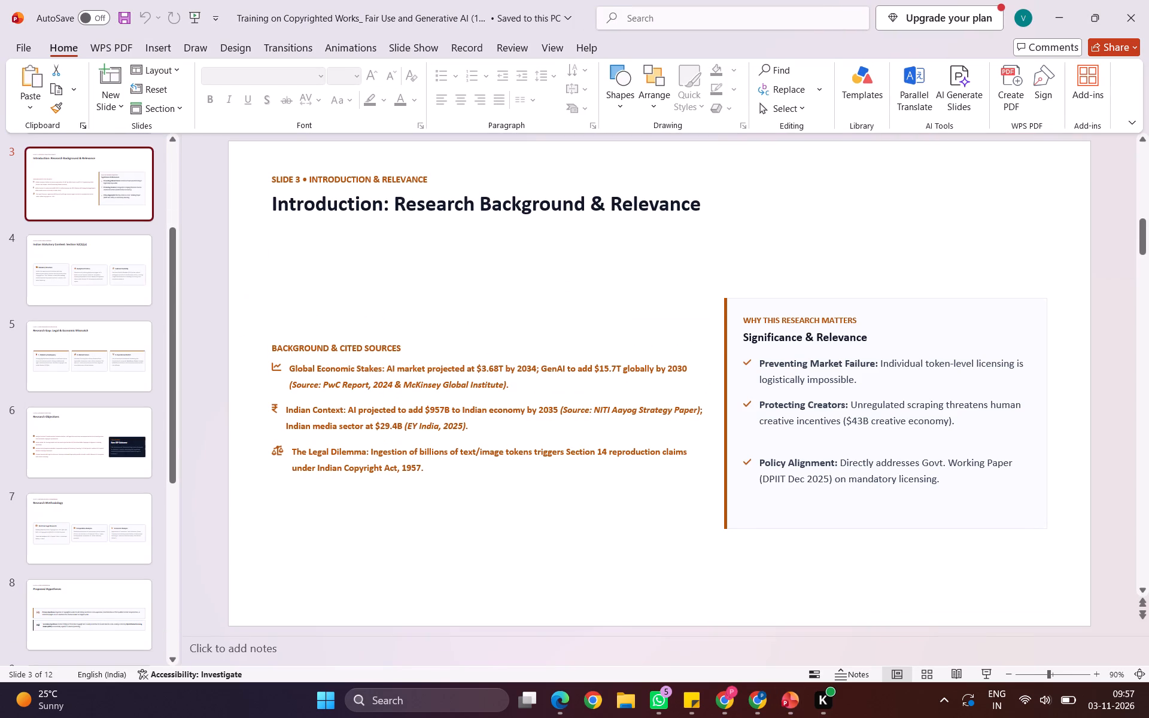
Copy the full "Global Economic Stakes" paragraph, including its source citation, from slide 3's Background & Cited Sources.
click(482, 387)
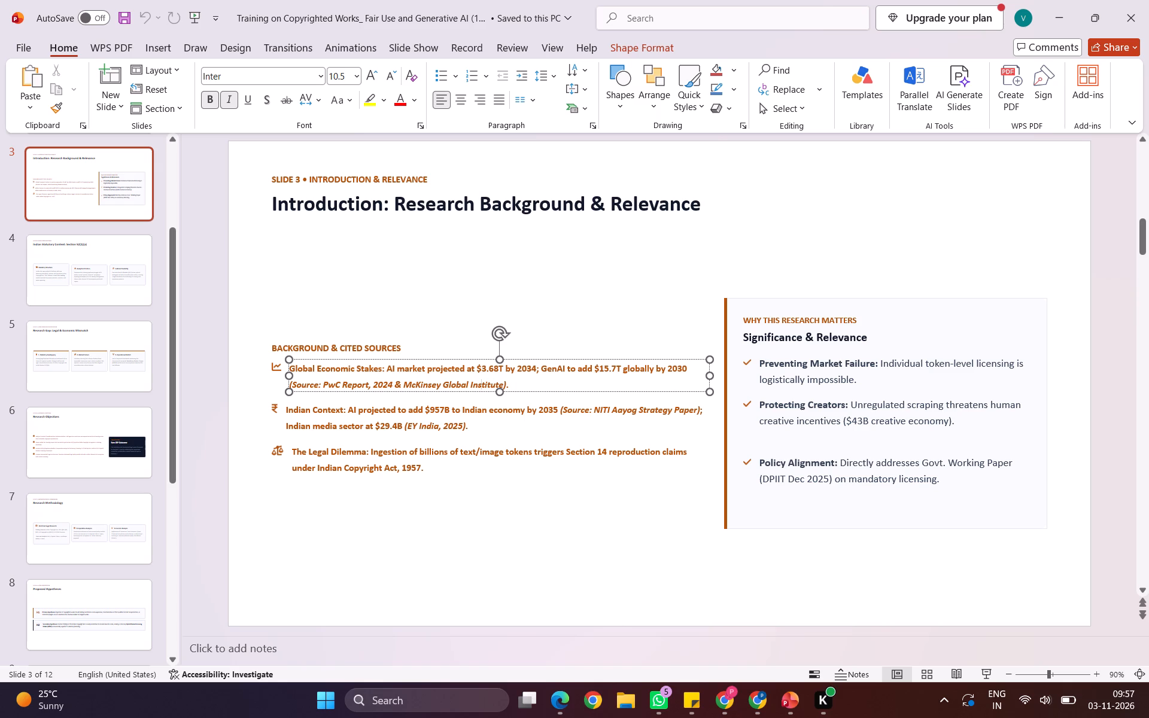
drag(528, 381, 291, 358)
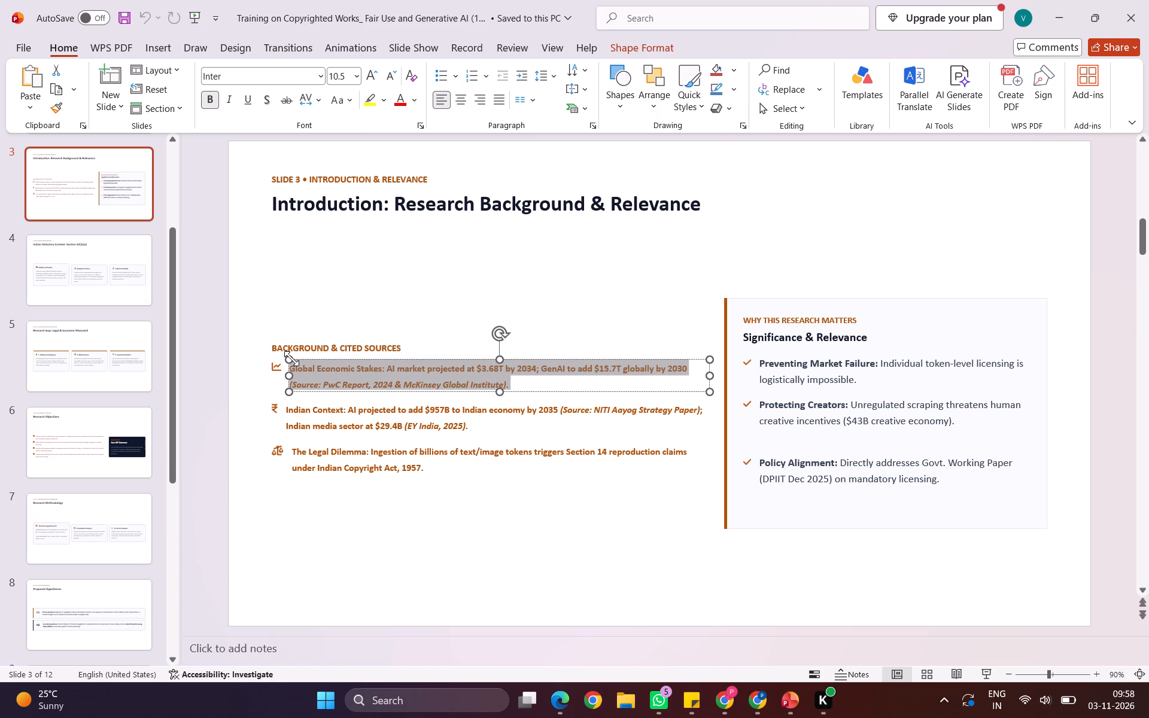
key(ctrl+c)
Switch to the "research component - format- conf presentation" template and delete all guidance text from the INTRODUCTION slide's body.
click(673, 648)
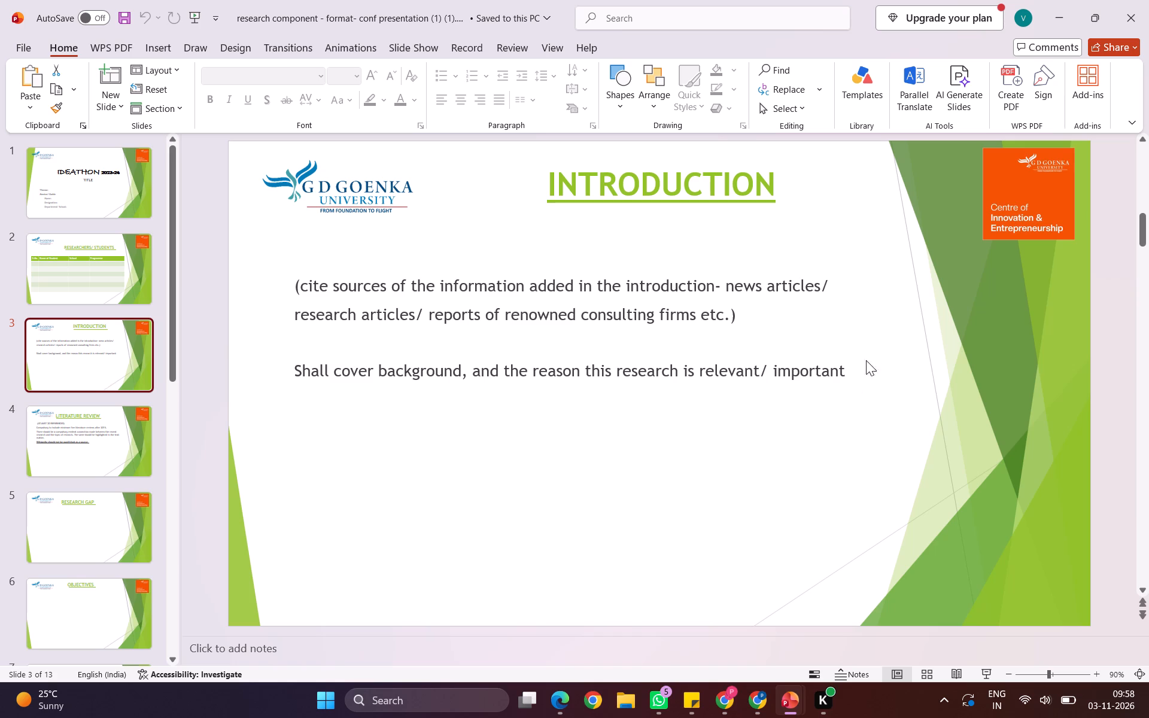
drag(849, 377, 675, 384)
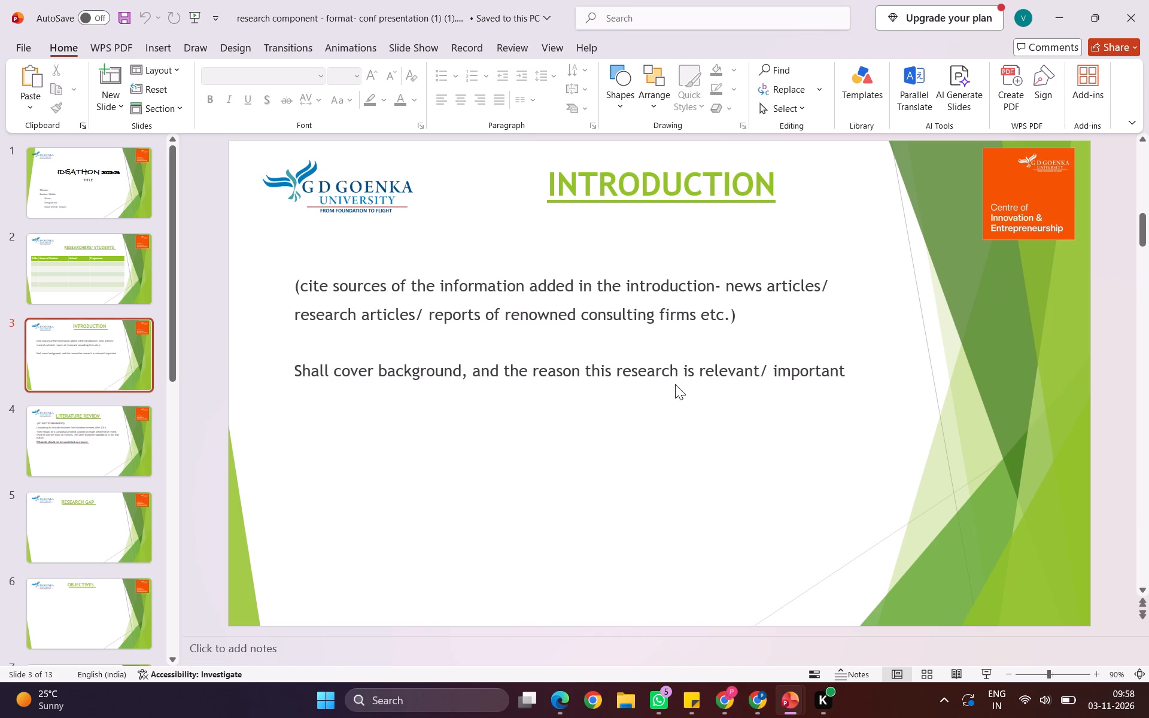
drag(296, 285, 837, 366)
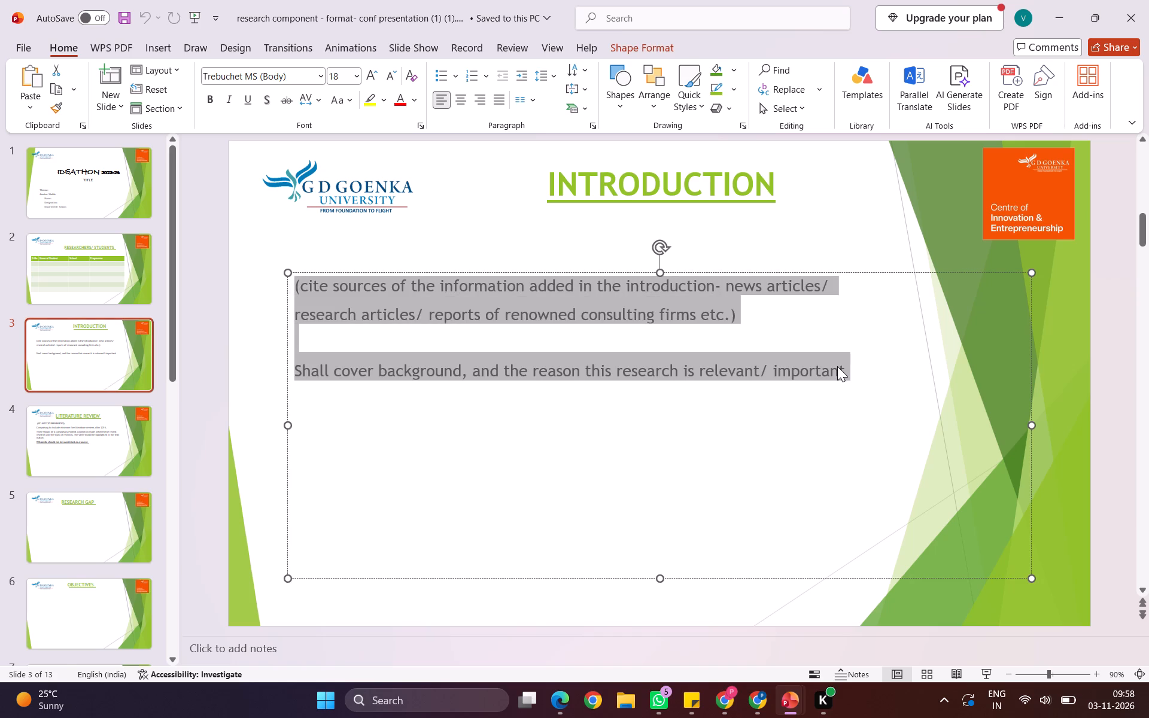
key(BackSpace)
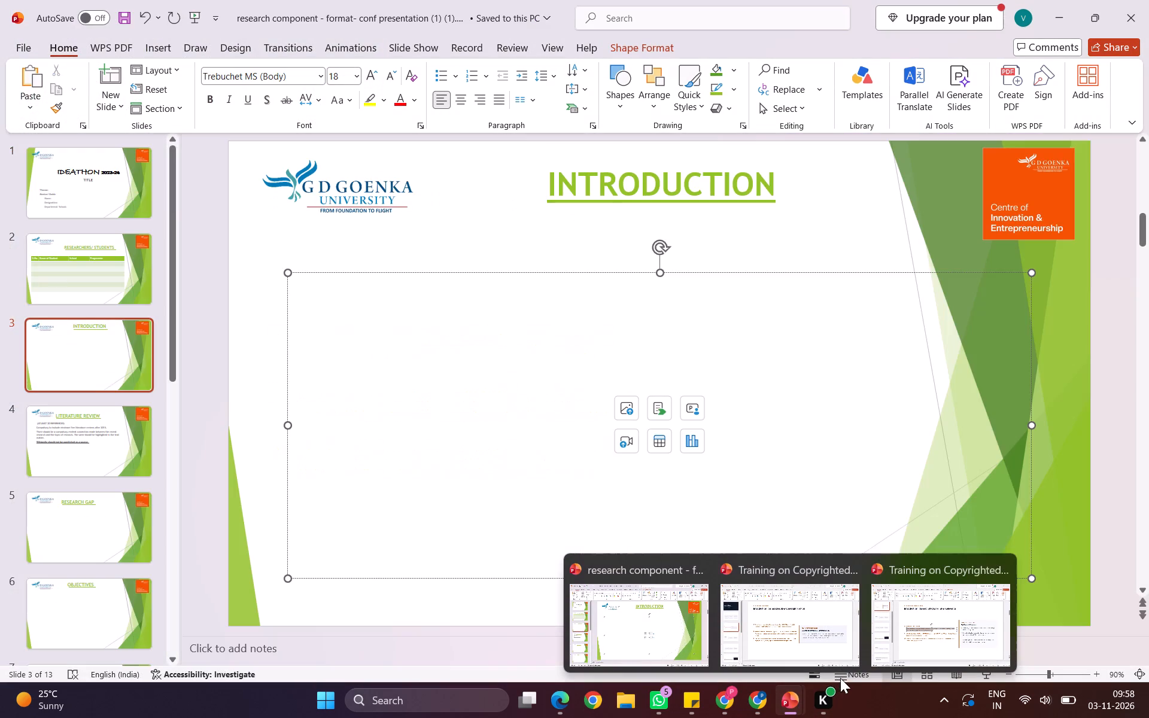
Copy the selected "Global Economic Stakes" paragraph again from the exported deck and paste it into the template's empty INTRODUCTION body.
click(898, 653)
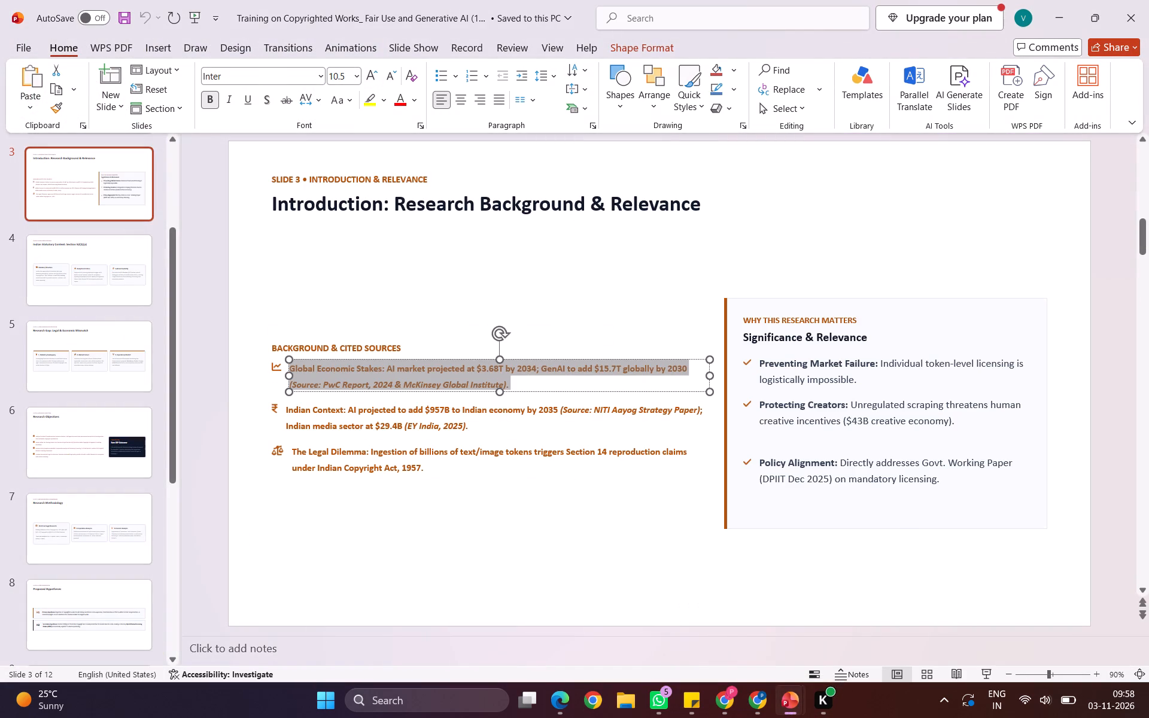
key(ctrl+c)
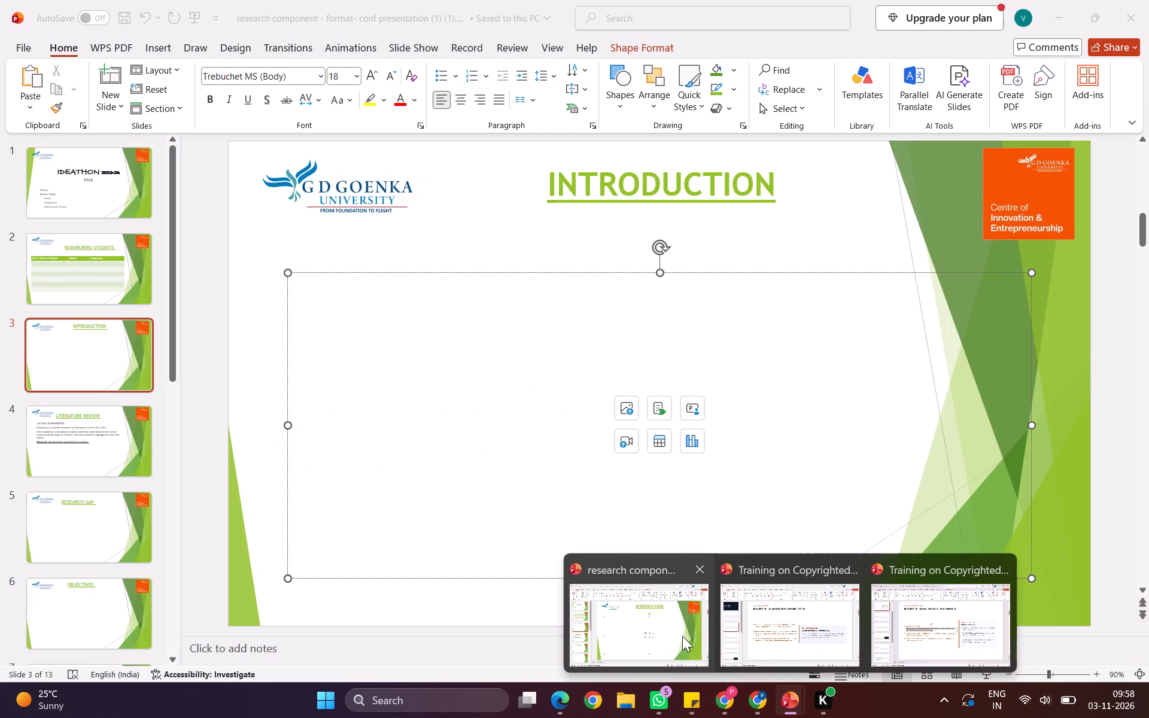
click(682, 636)
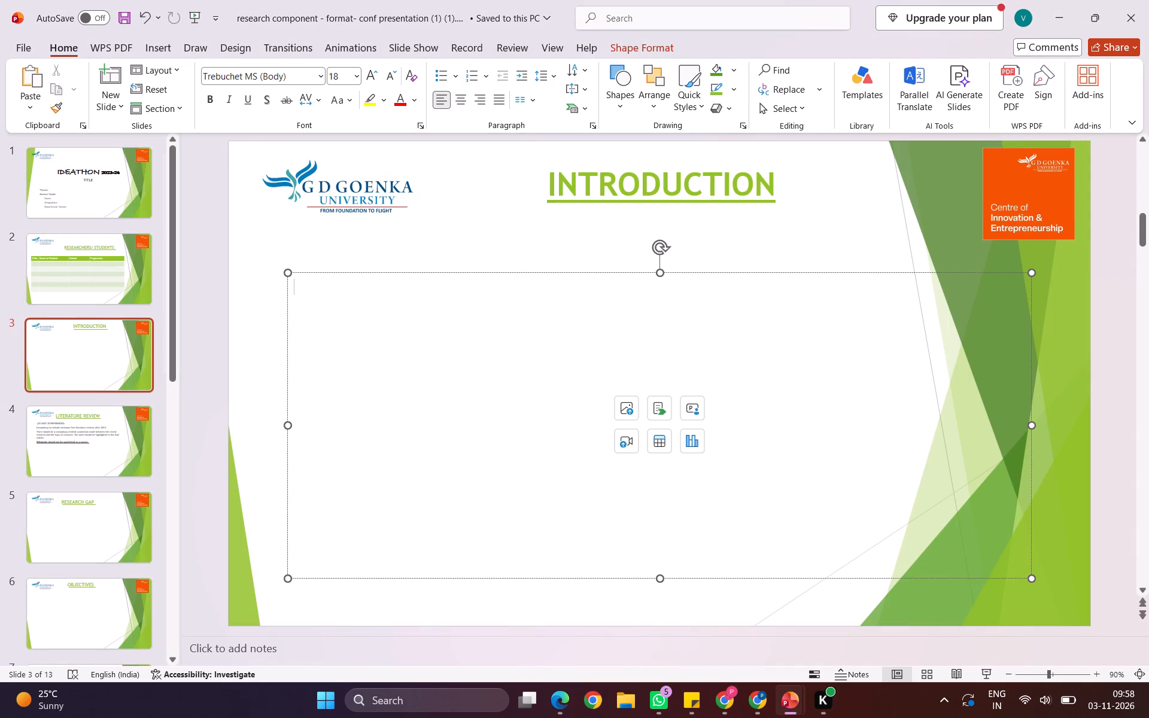
click(347, 330)
key(ctrl+v)
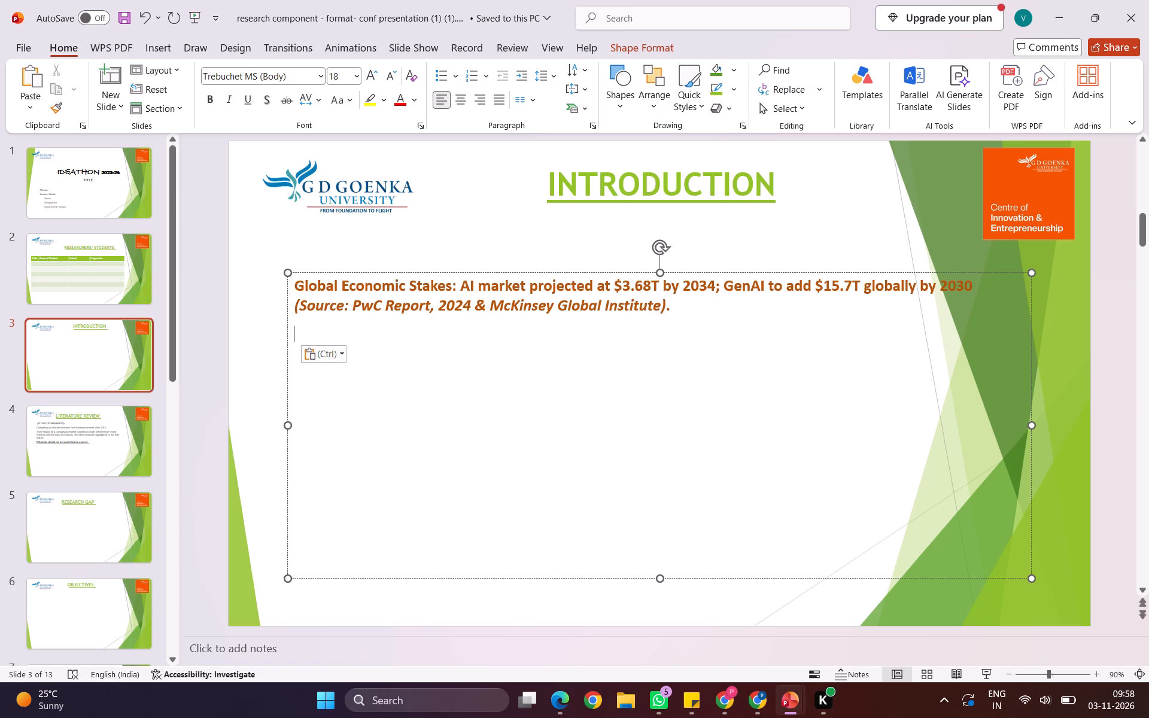
Change the font color of the whole pasted "Global Economic Stakes" paragraph to black.
double_click(684, 316)
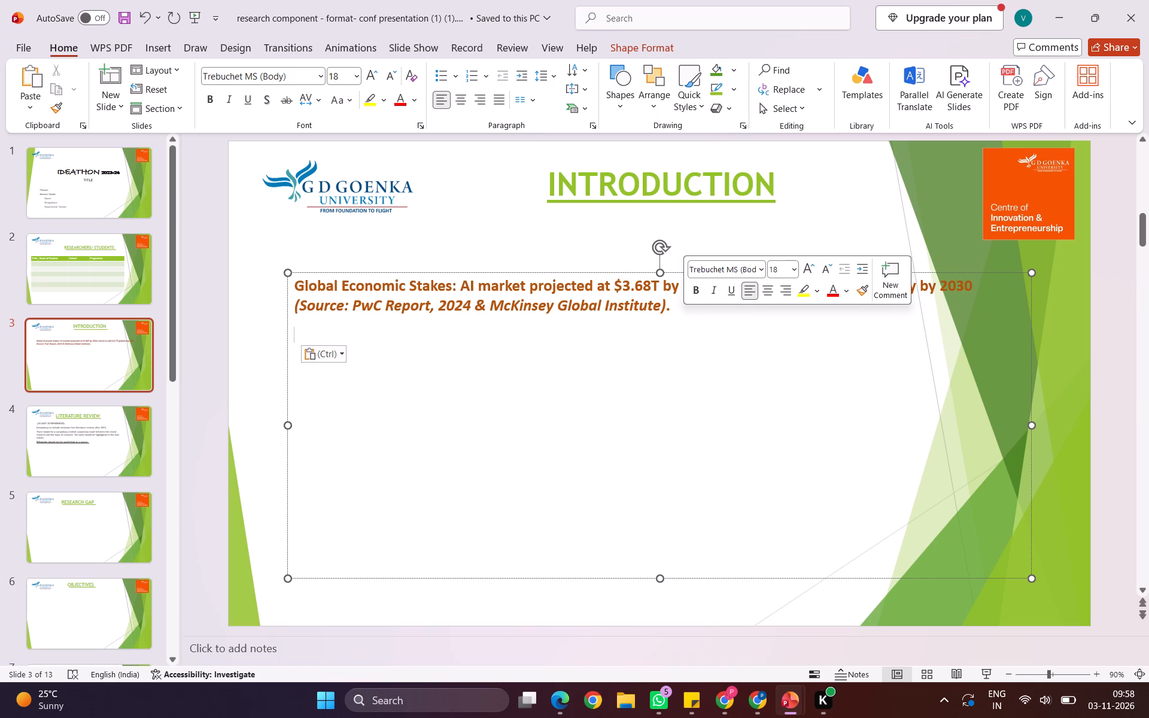
drag(673, 307, 269, 281)
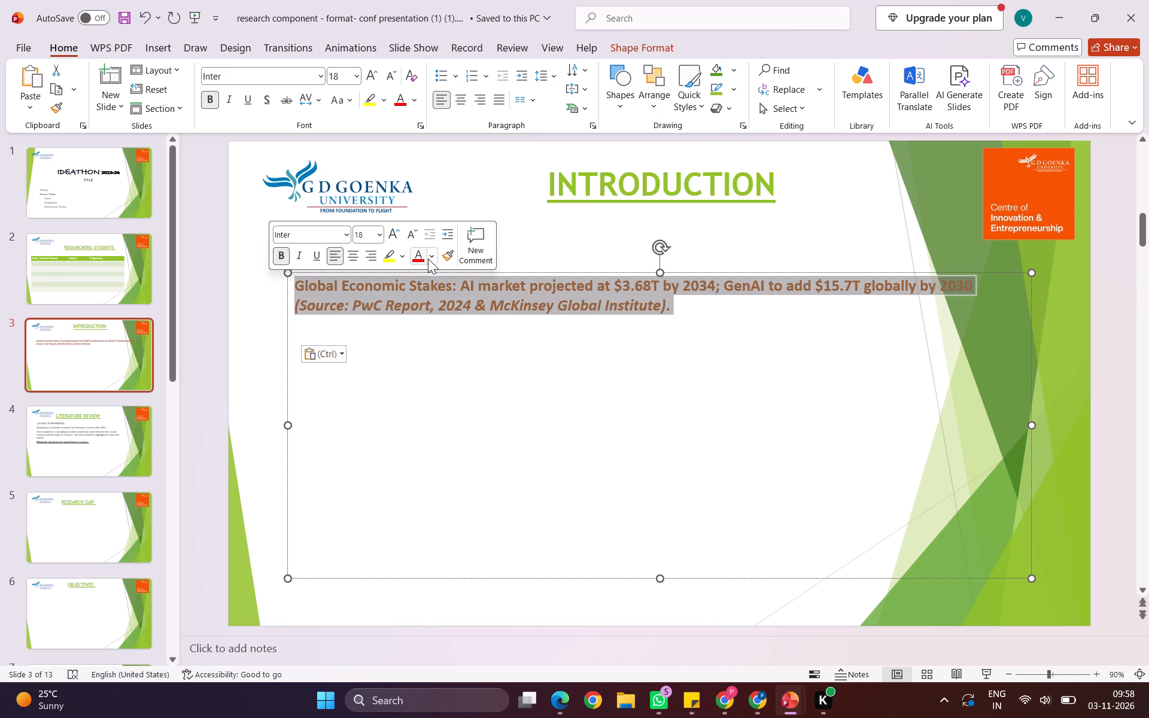
click(431, 258)
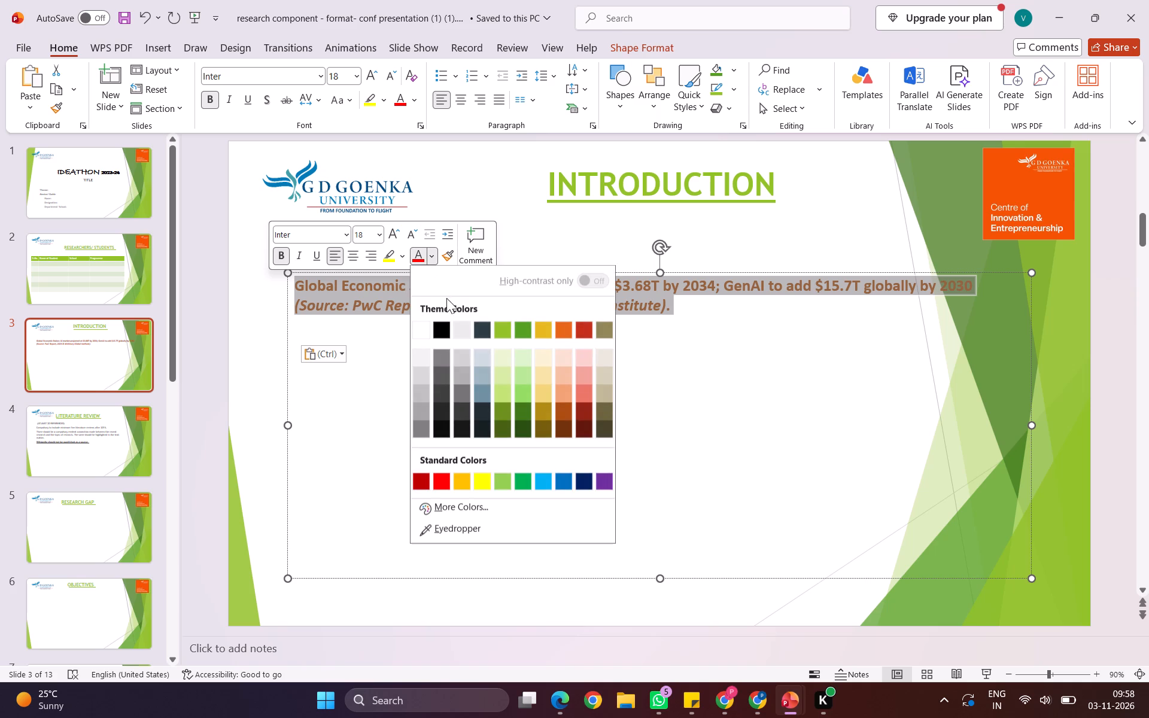
click(444, 328)
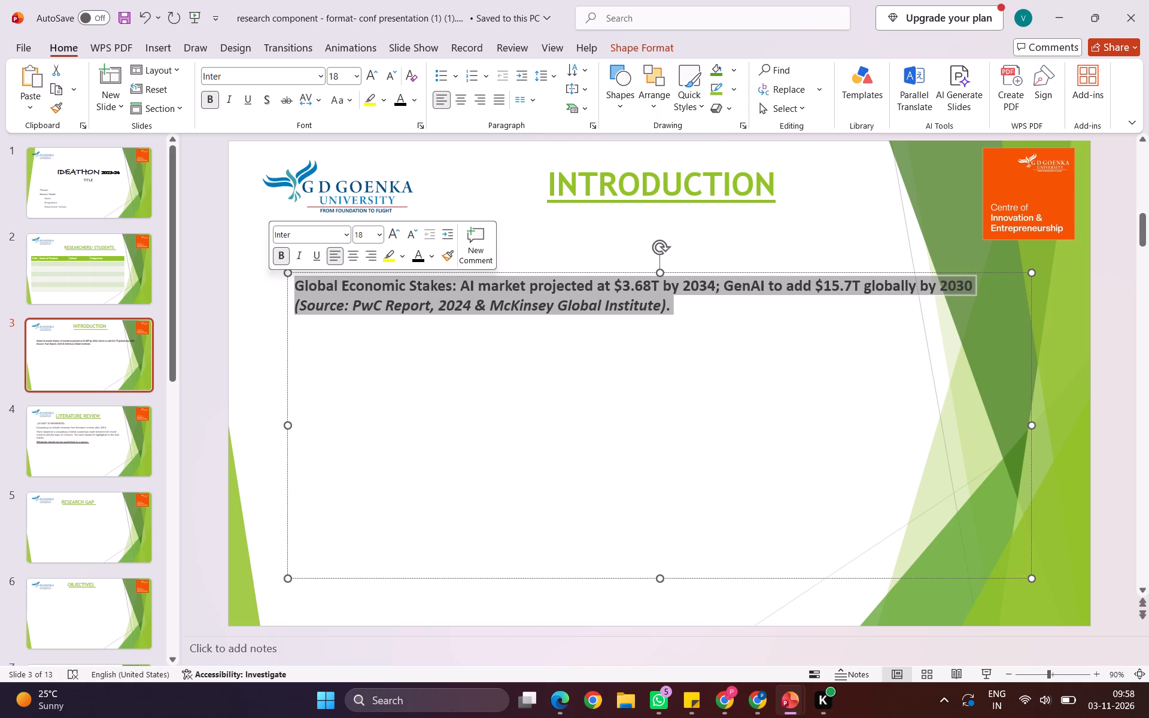
click(701, 327)
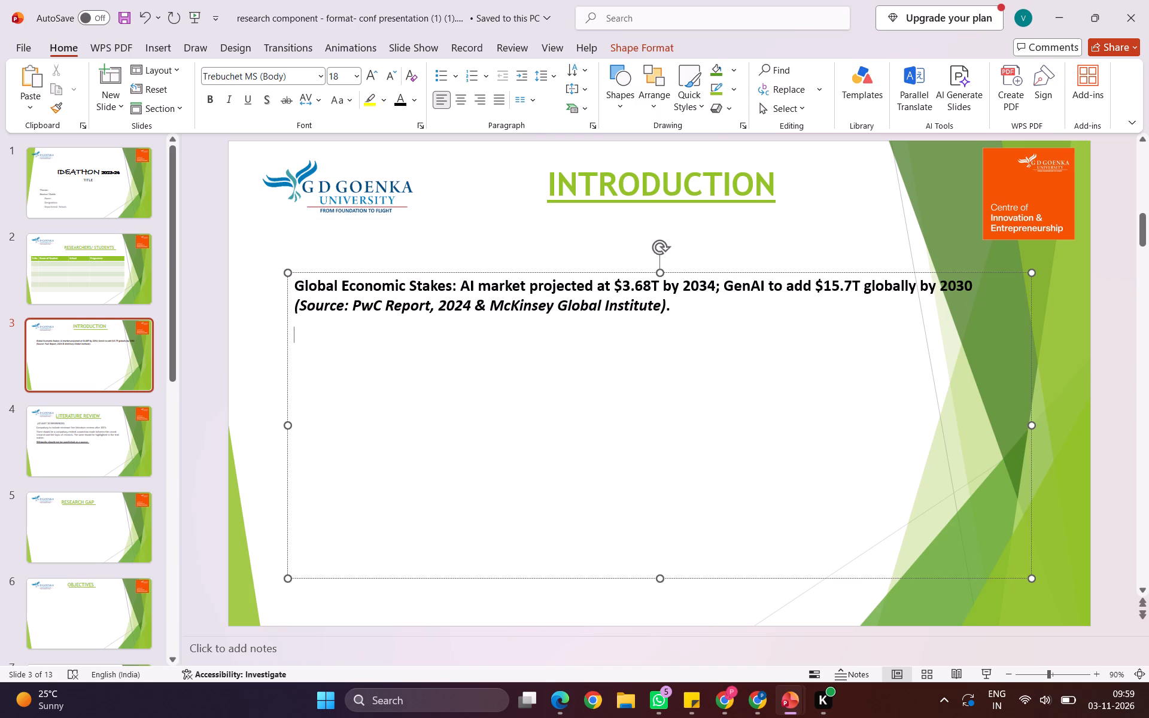
Remove bold from the text following the "Global Economic Stakes:" label, leaving only the label bold.
drag(461, 287, 667, 301)
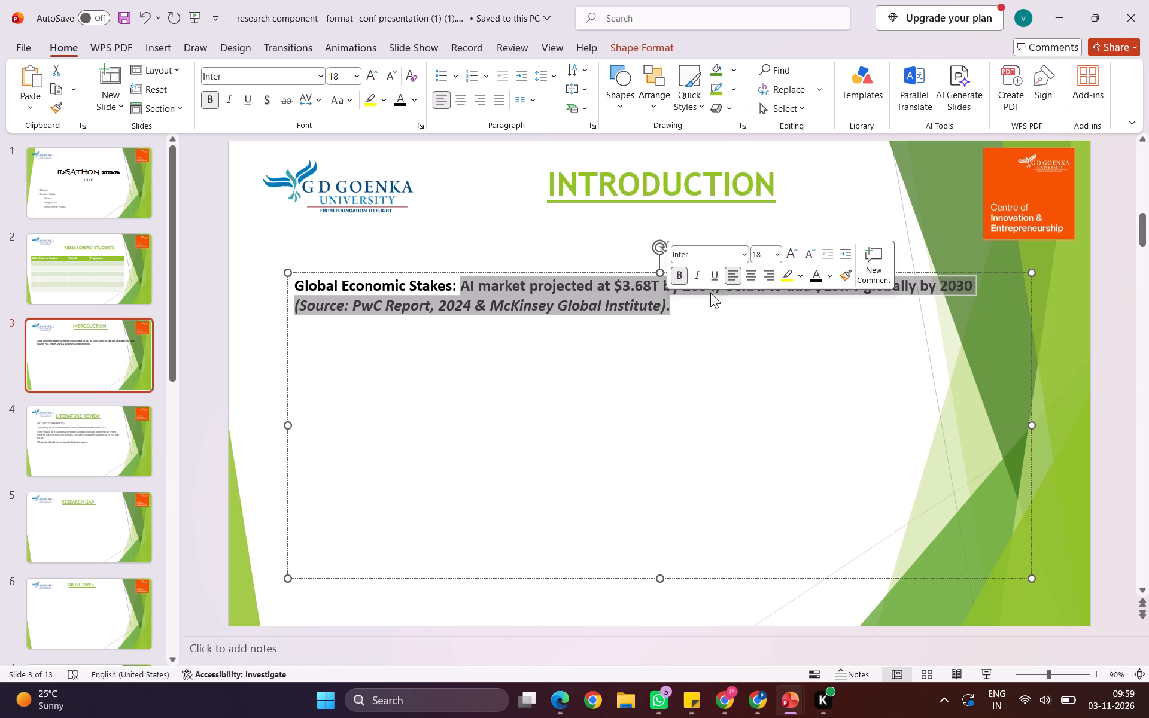
click(671, 276)
click(661, 341)
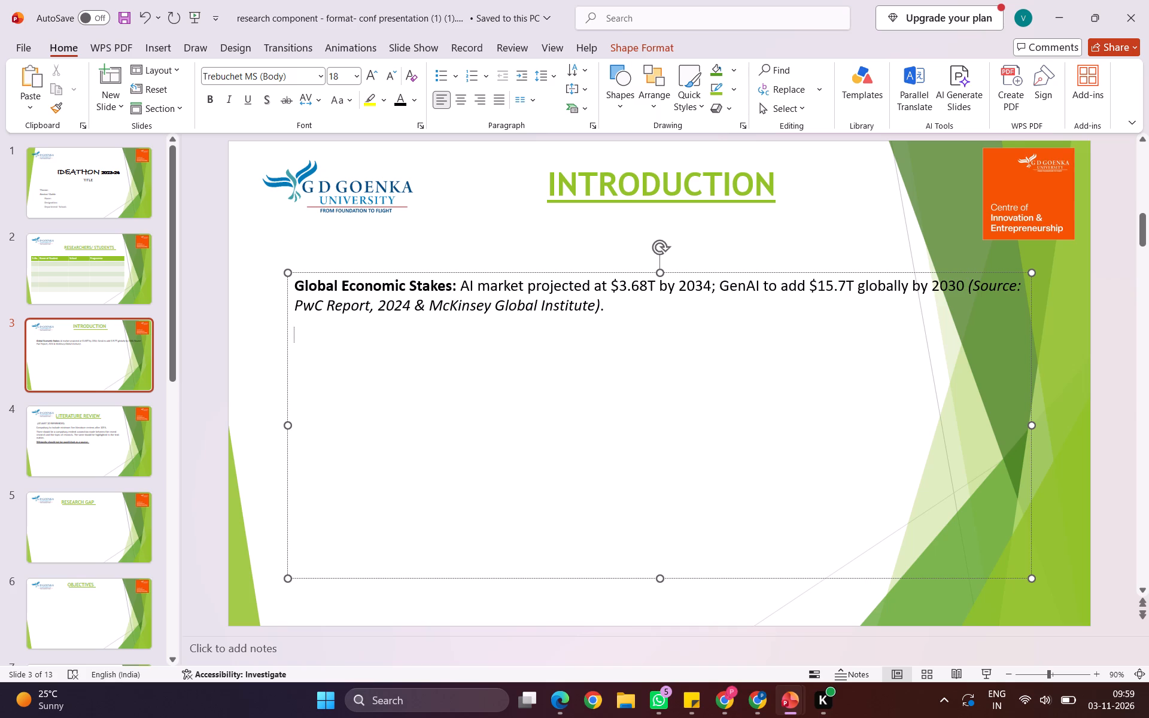
Put the "(Source: PwC Report, 2024 & McKinsey Global Institute)" citation on its own line and start a new line below it.
click(969, 290)
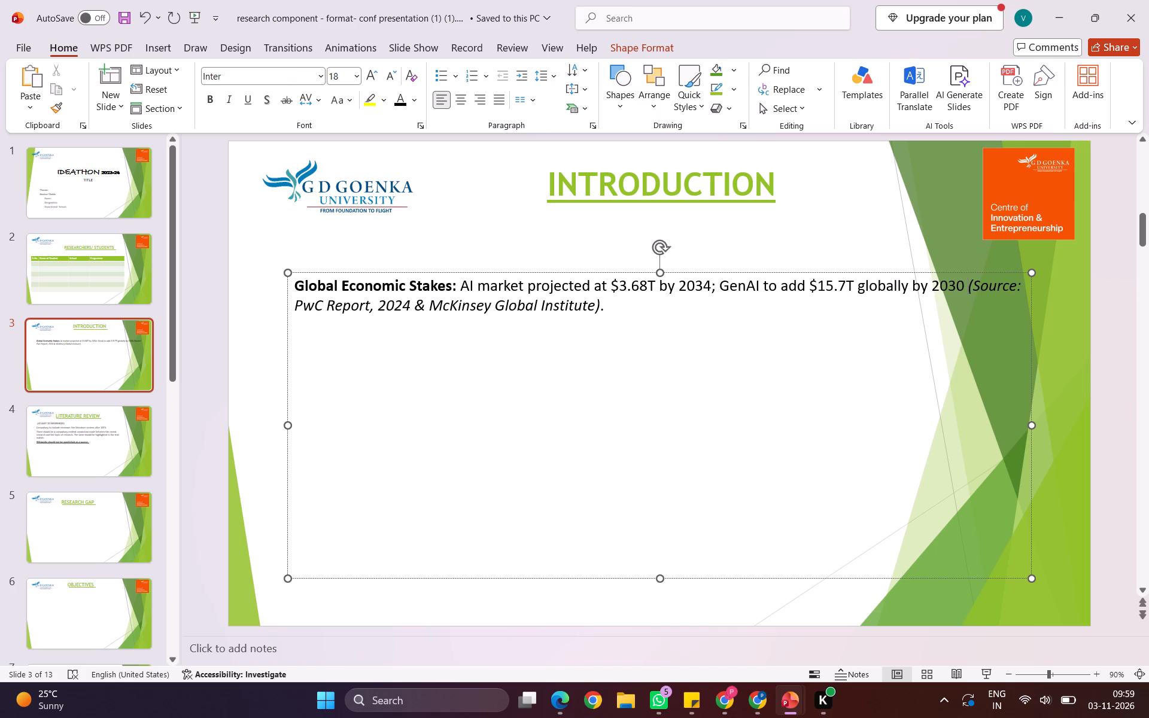
key(Return)
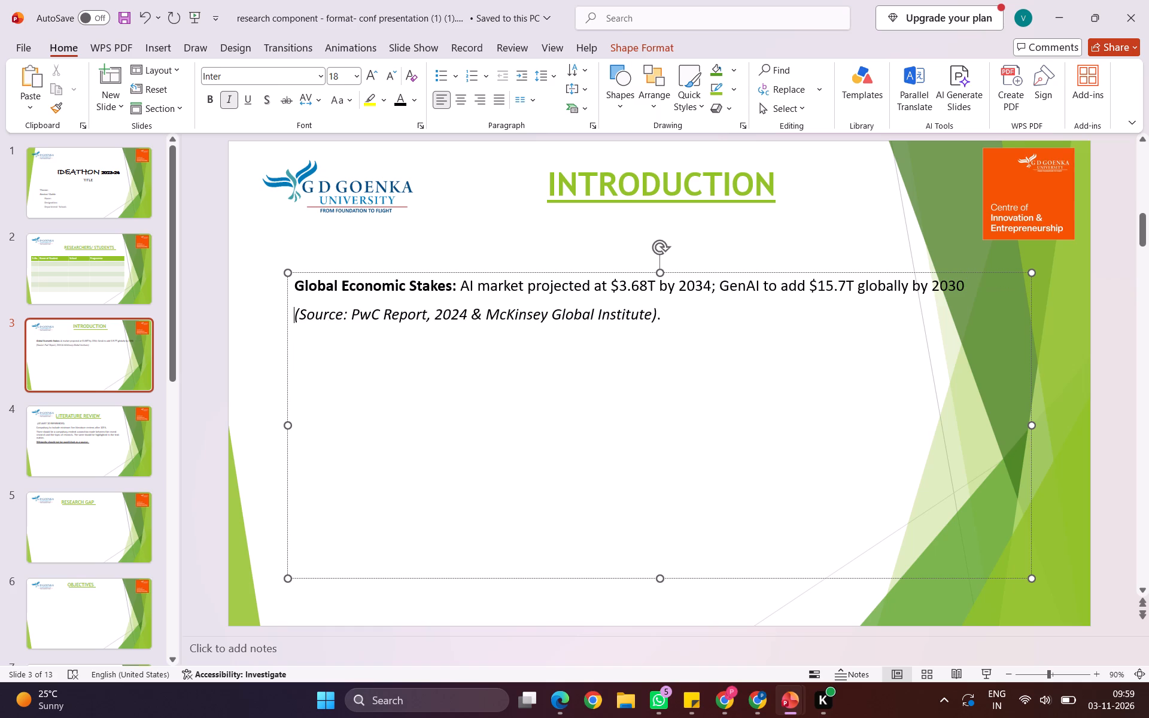
key(BackSpace)
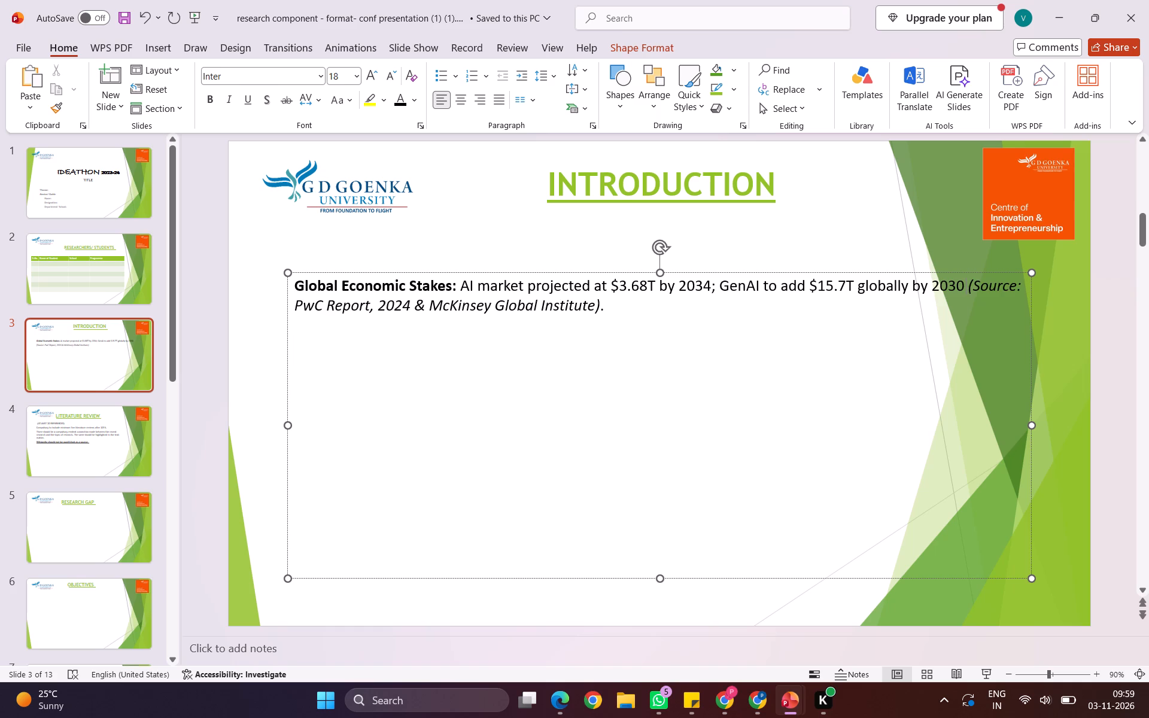
key(Return)
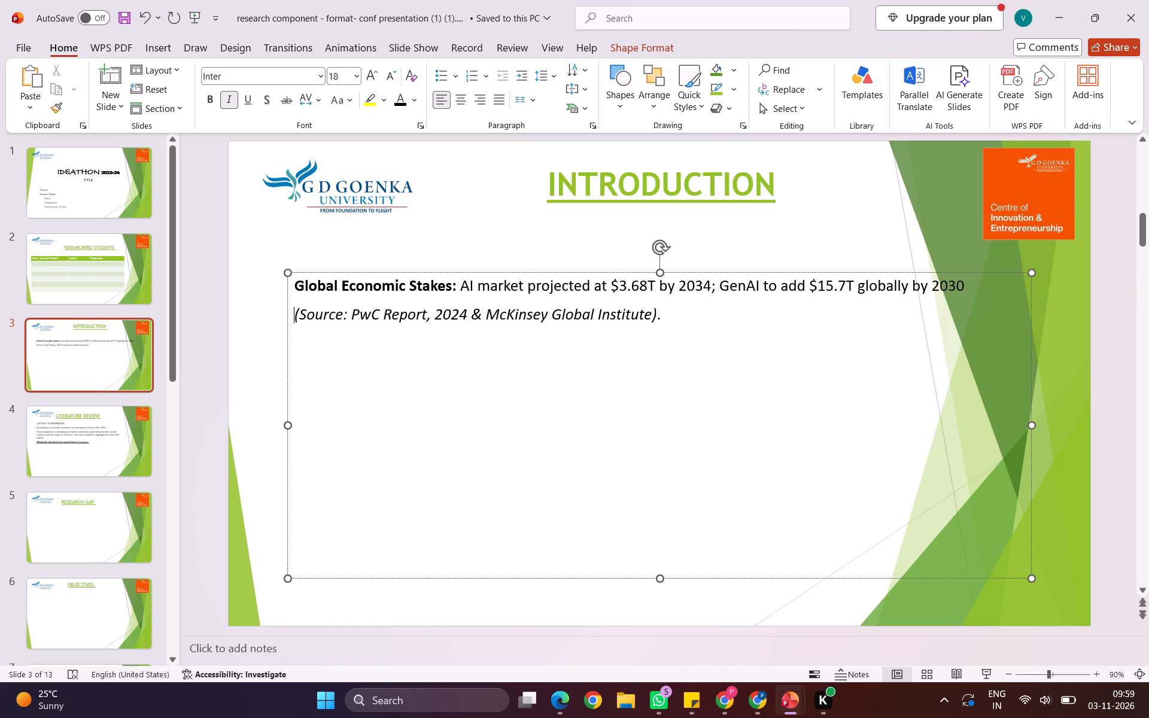
click(709, 312)
key(Return)
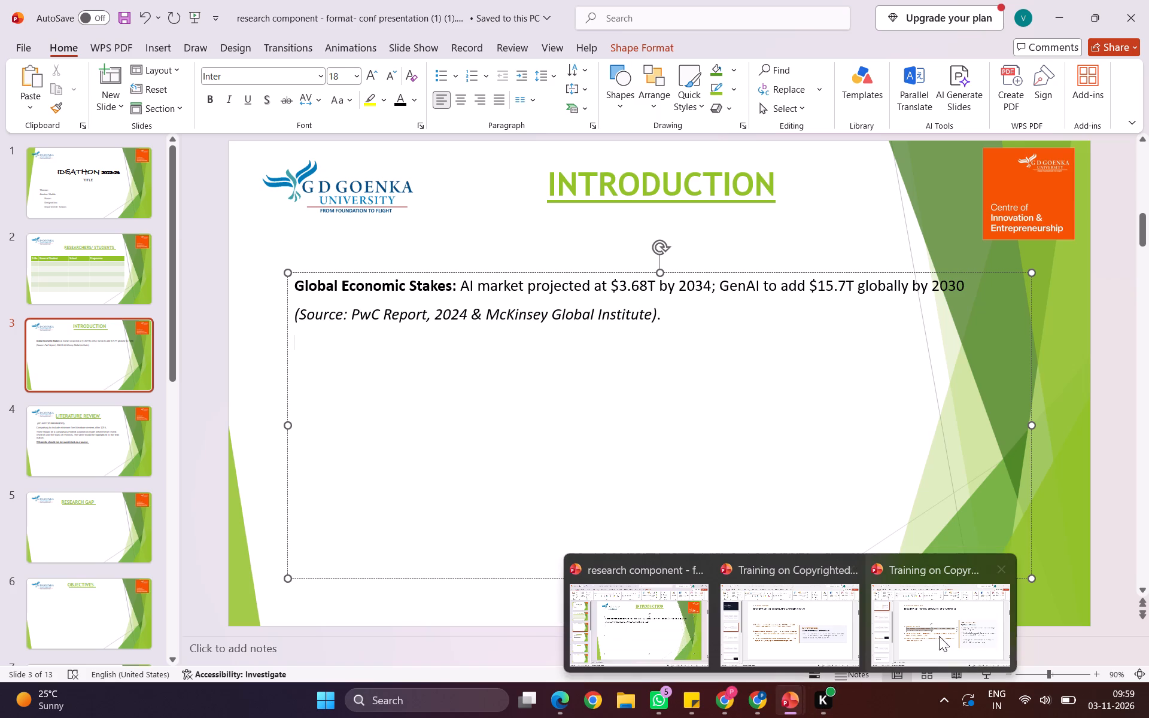
Copy the "Indian Context" paragraph from the exported deck's slide 3 and paste it below the PwC citation on the template's INTRODUCTION slide.
click(943, 632)
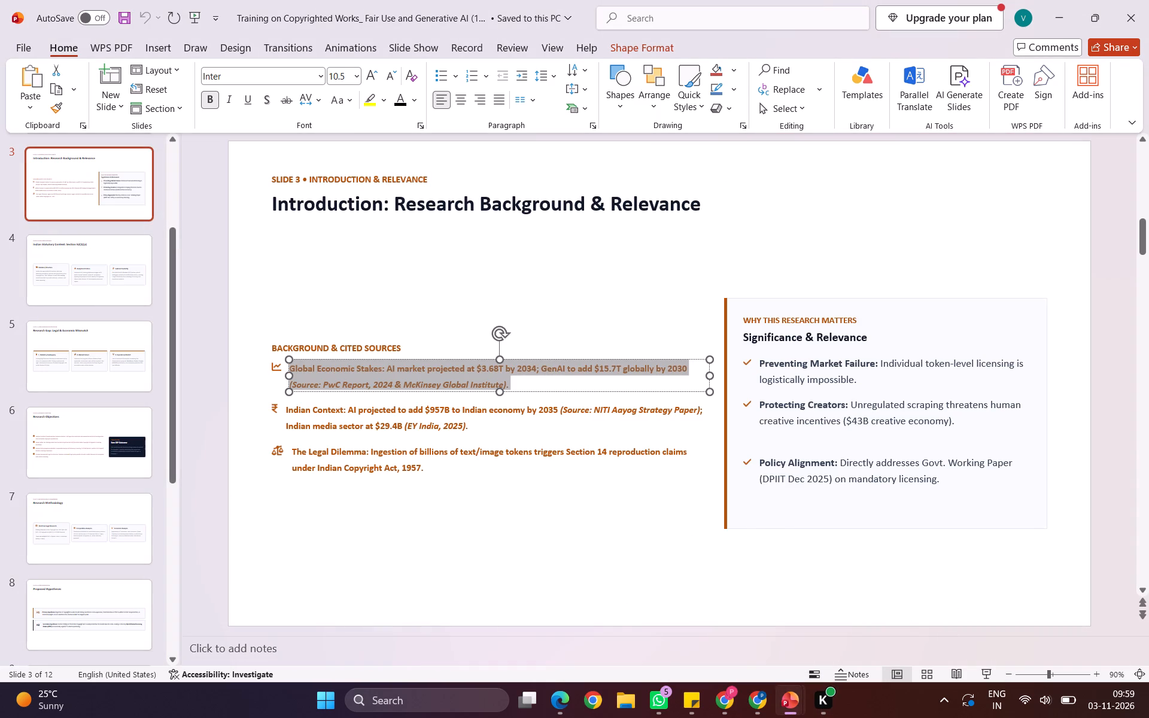
drag(487, 431, 314, 400)
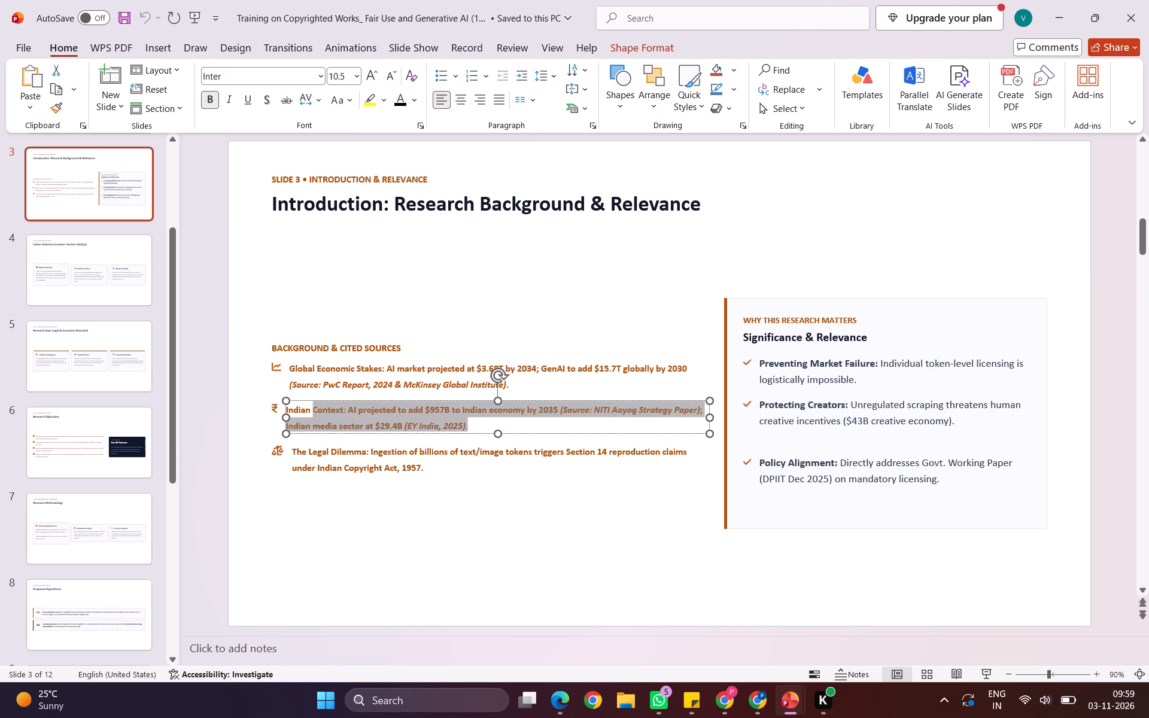
drag(314, 400, 288, 401)
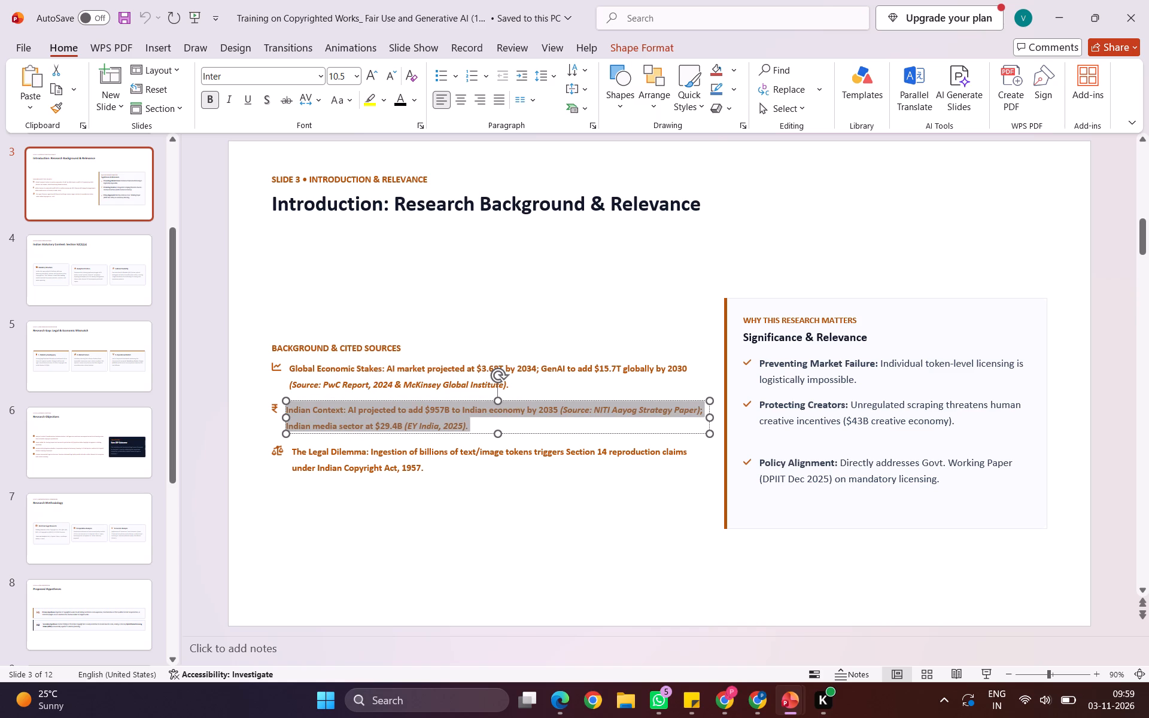
key(ctrl+c)
click(677, 641)
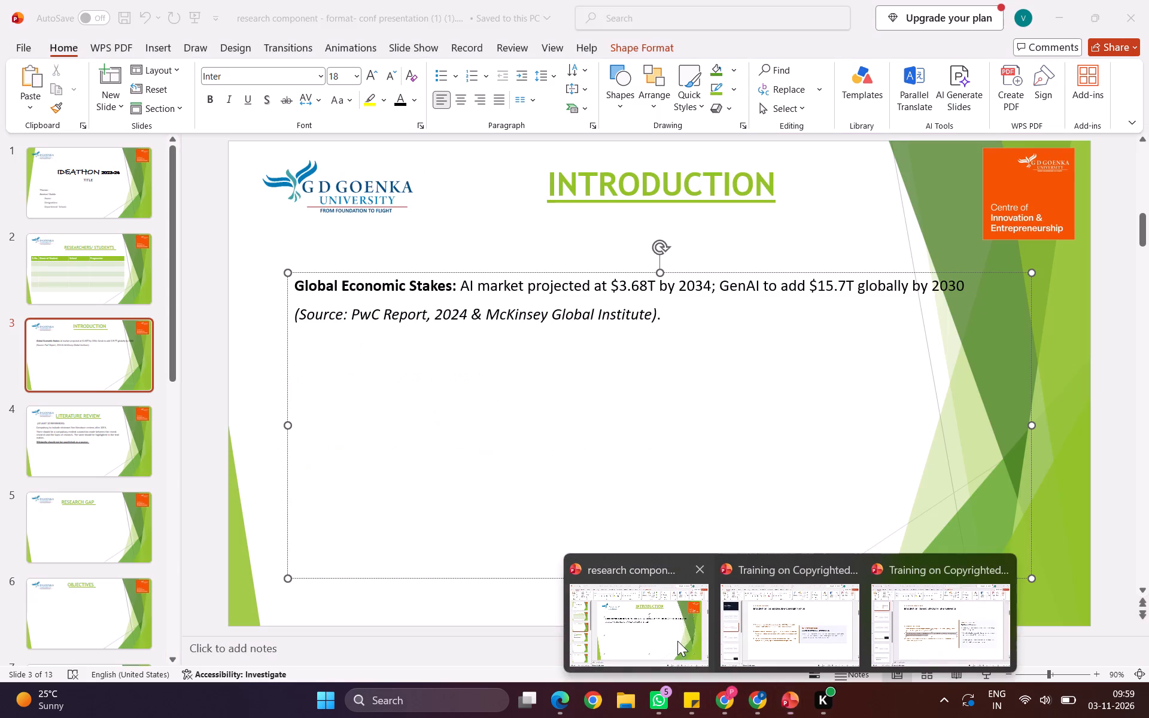
key(ctrl+v)
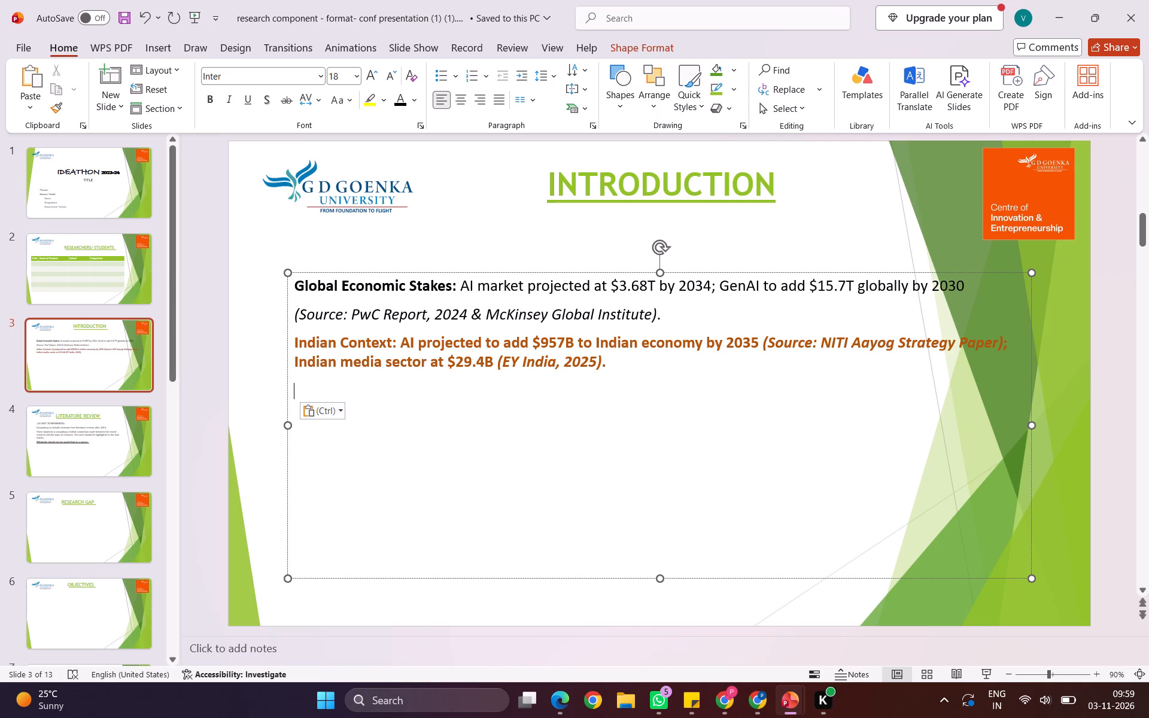
Change the font color of the whole pasted "Indian Context" paragraph on the INTRODUCTION slide to black.
drag(294, 341, 572, 367)
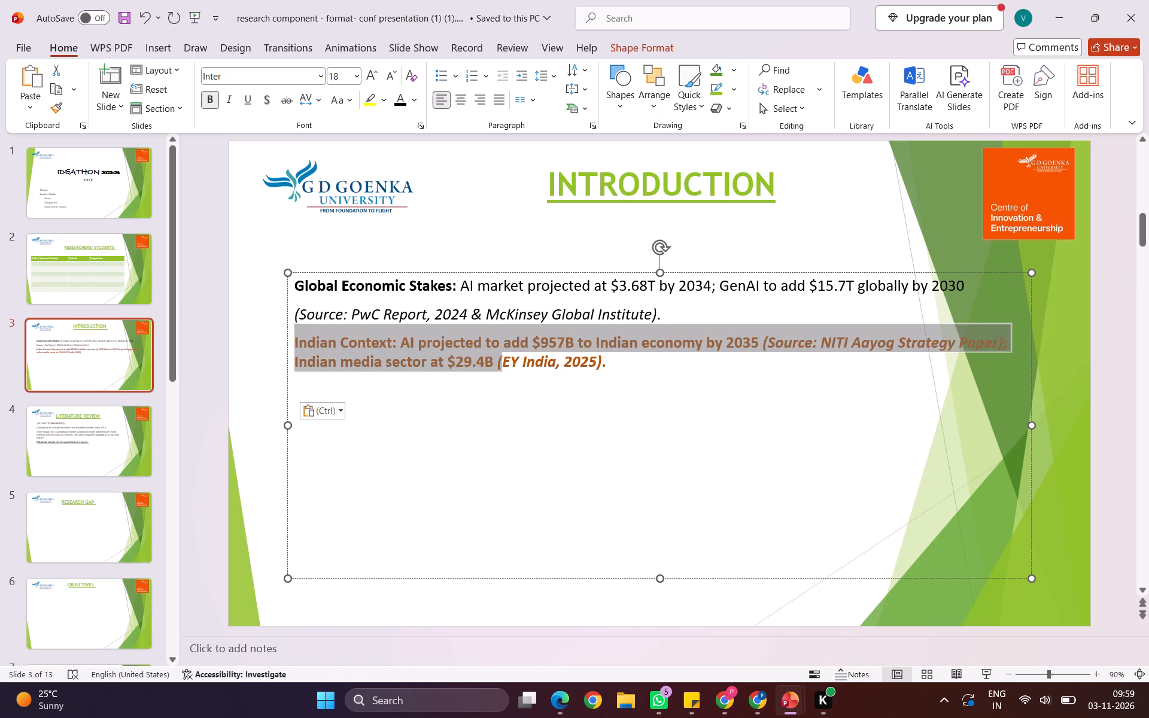
drag(572, 367, 622, 376)
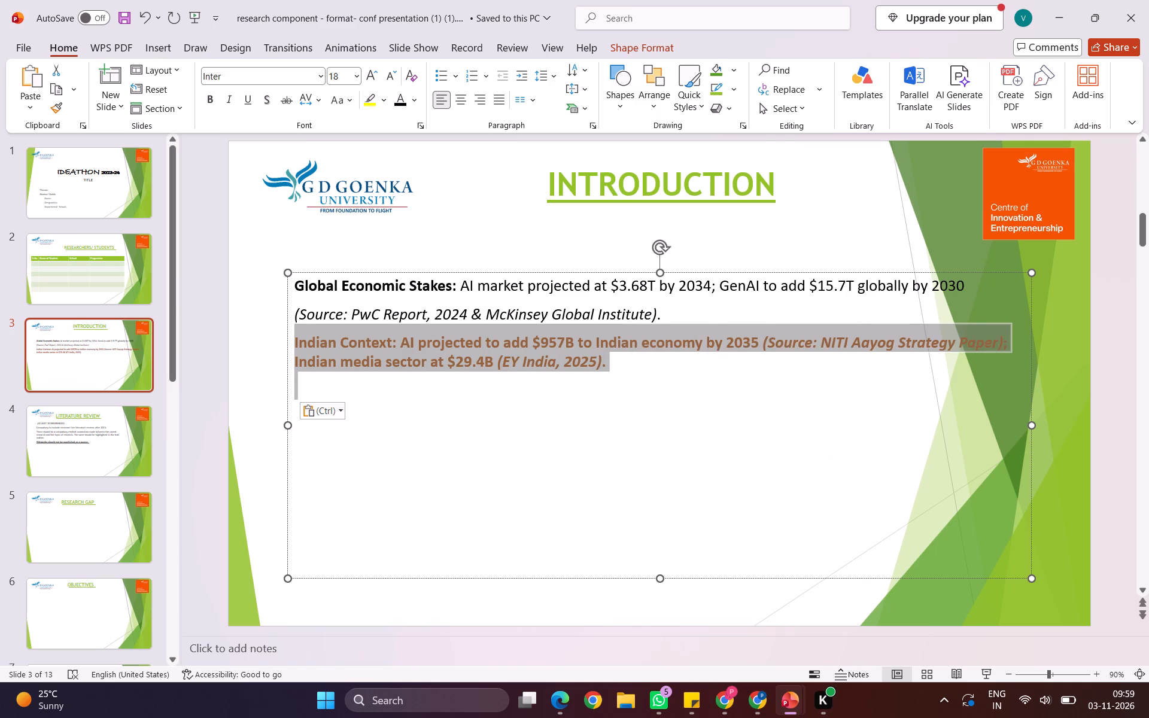
click(571, 435)
drag(612, 365, 349, 345)
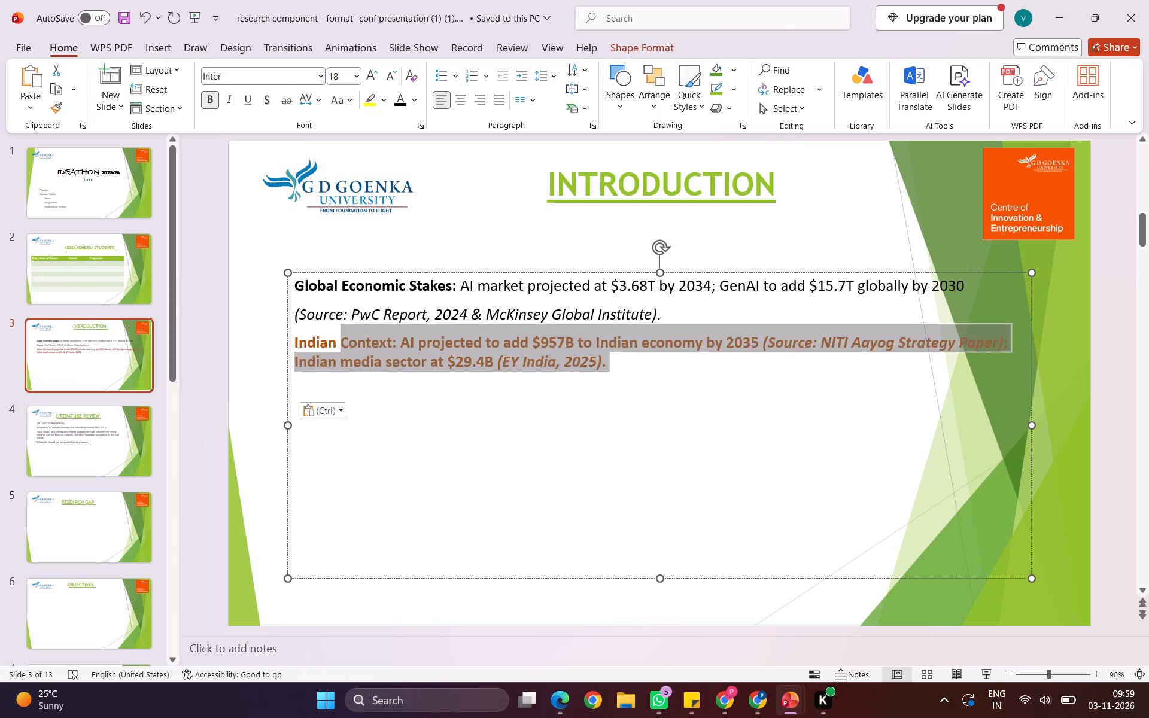
drag(349, 345, 310, 343)
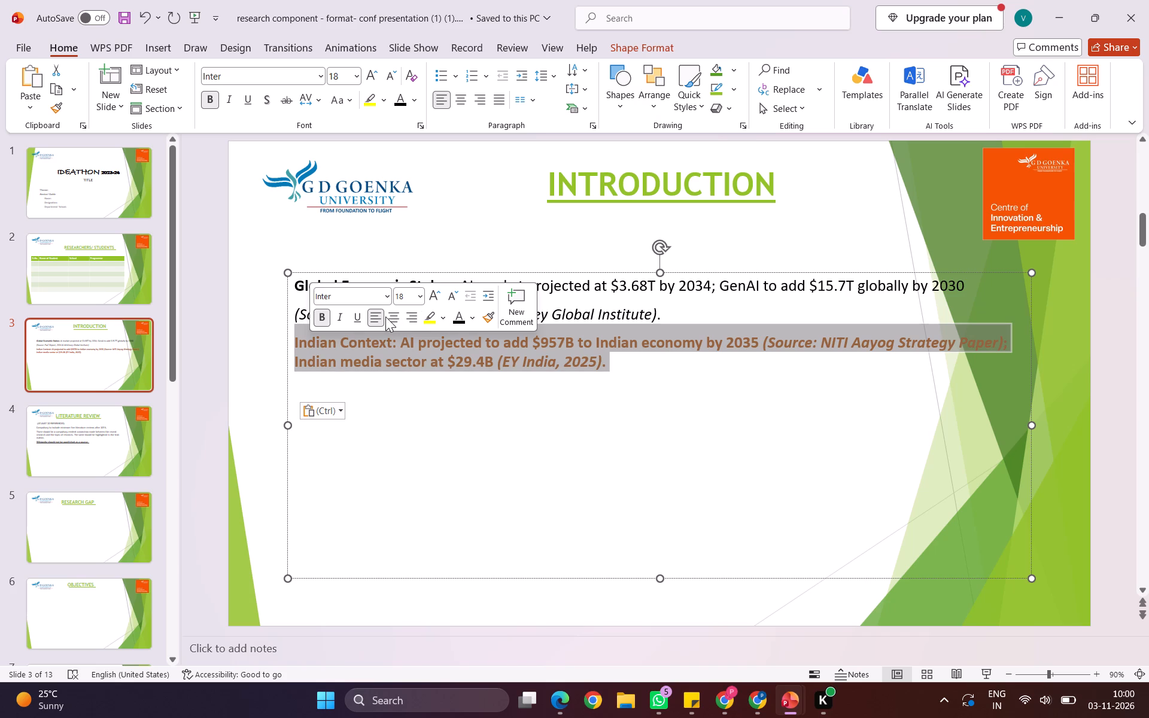
click(460, 318)
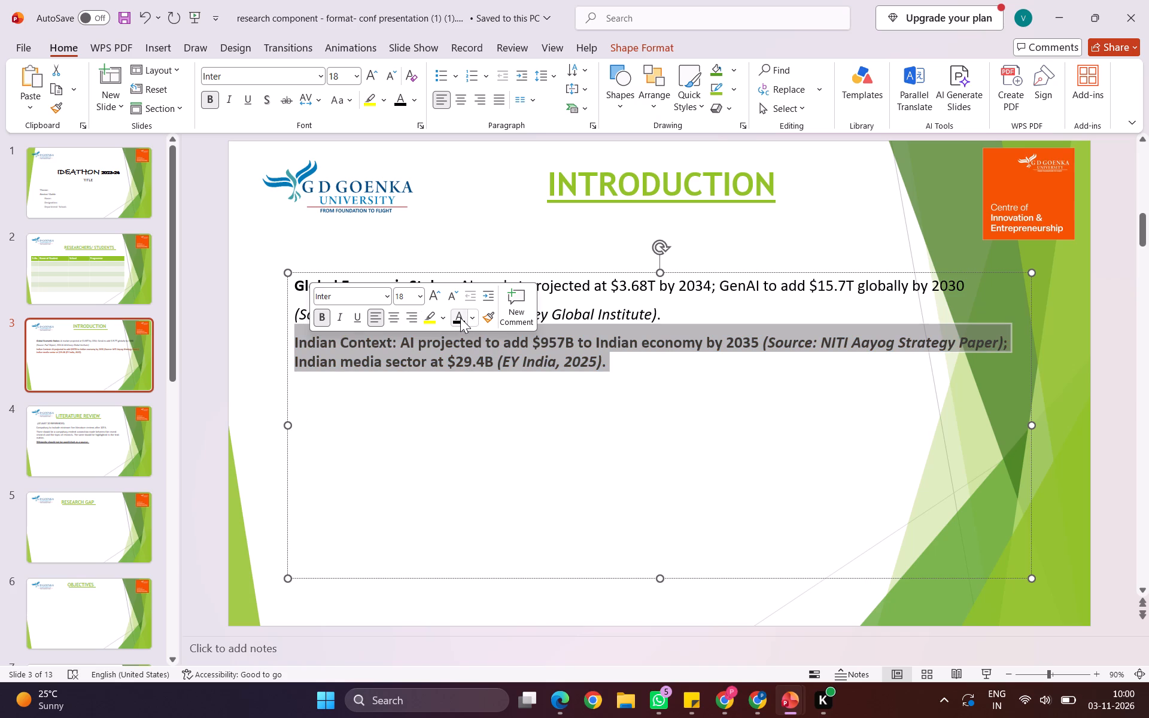
click(489, 453)
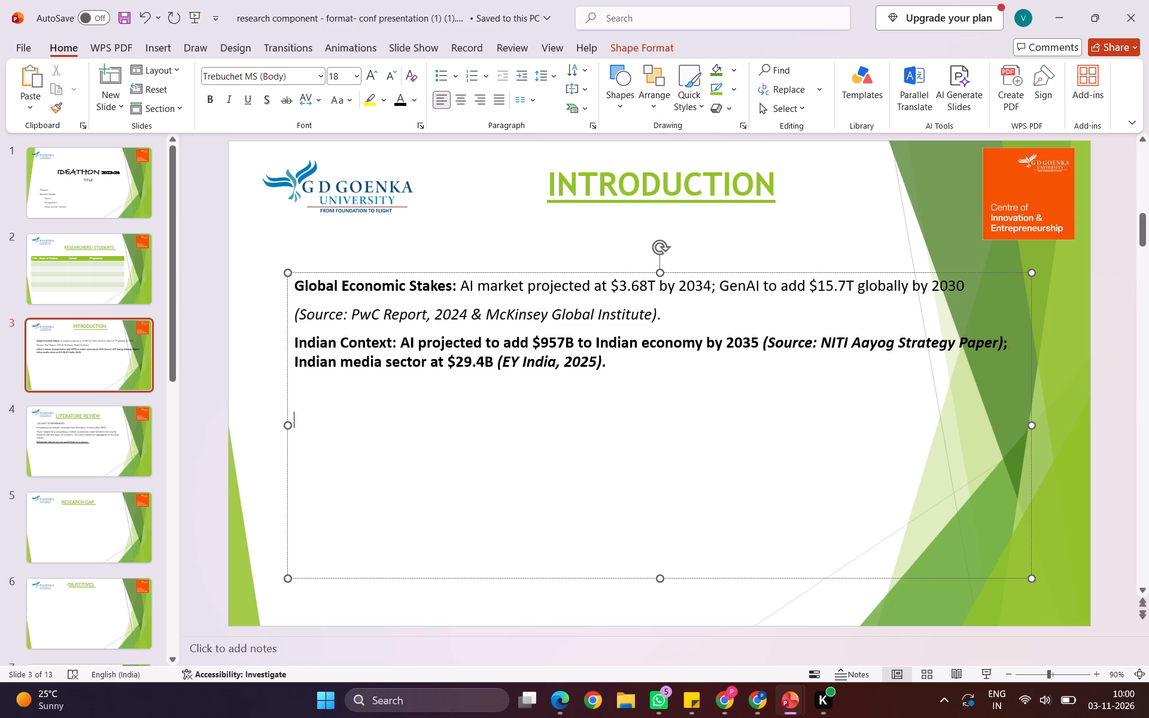
Remove bold from the text following the "Indian Context:" label, leaving only the label bold.
drag(400, 342, 614, 369)
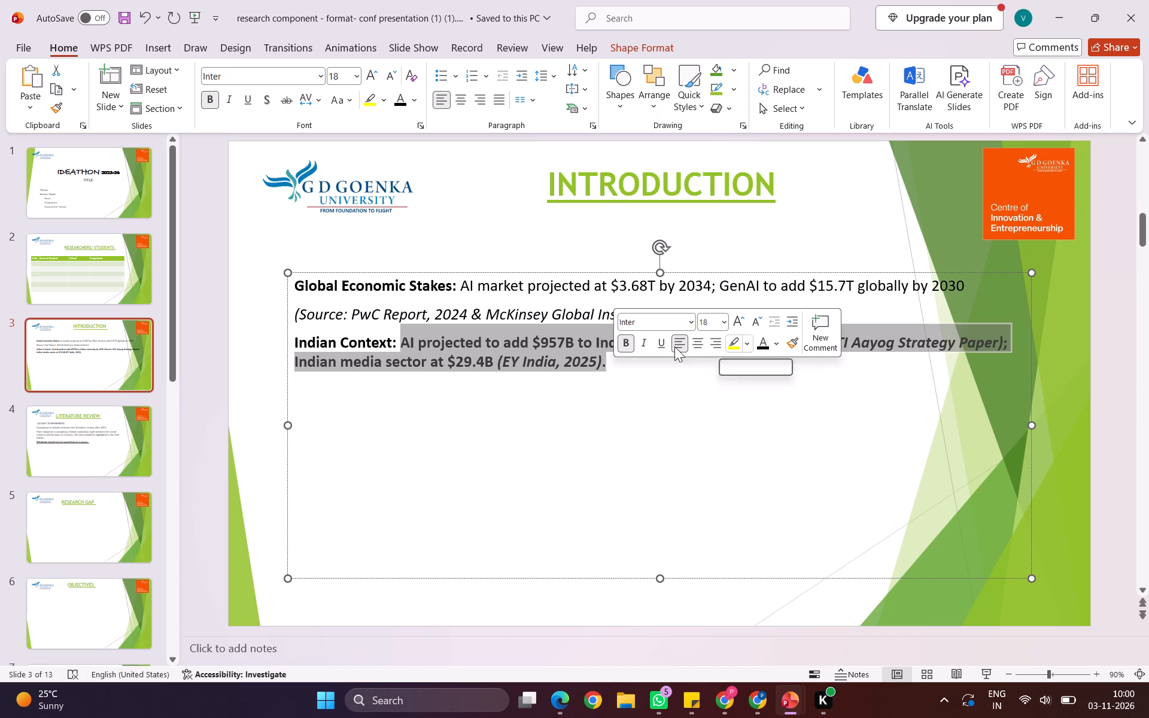
click(621, 342)
click(619, 403)
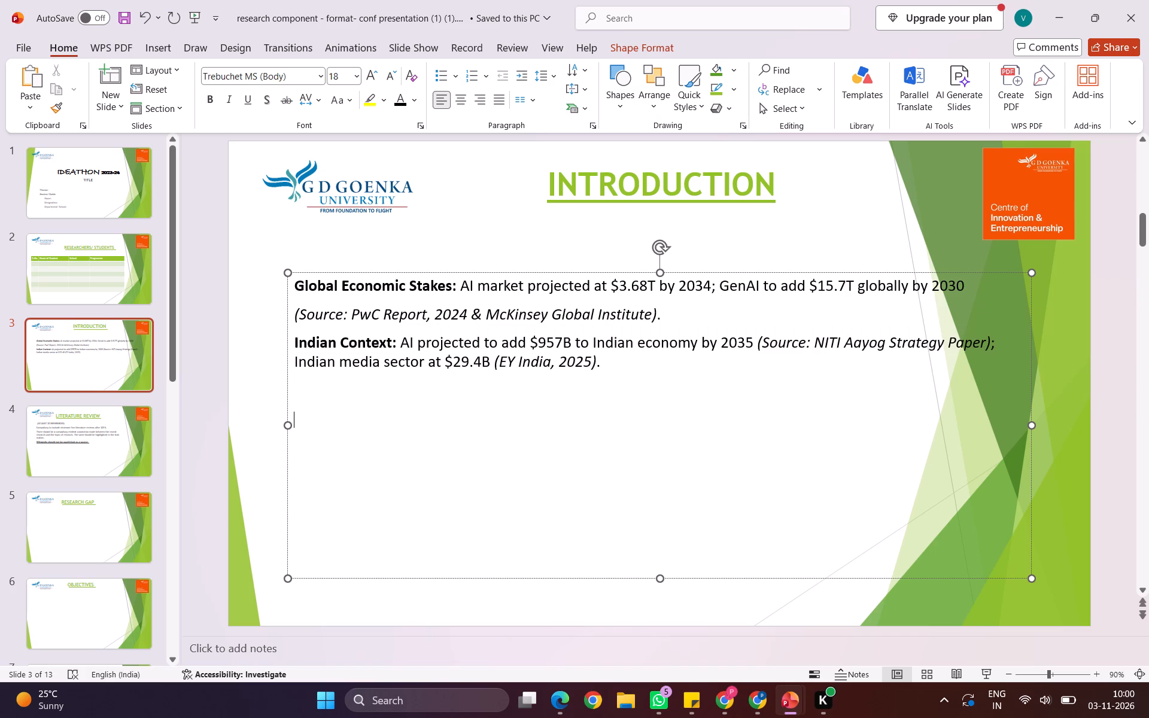
Break the "Indian Context" paragraph before "(Source: NITI Aayog Strategy Paper)" so the citation starts on a new line.
click(760, 346)
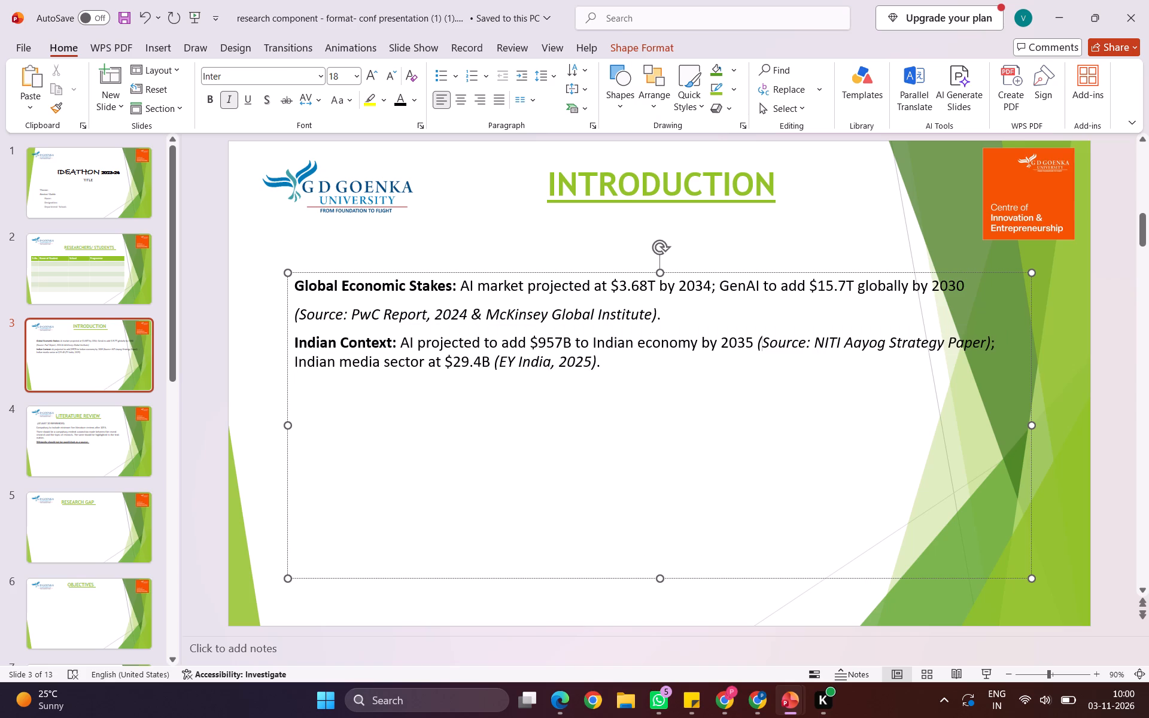
key(Left)
key(Return)
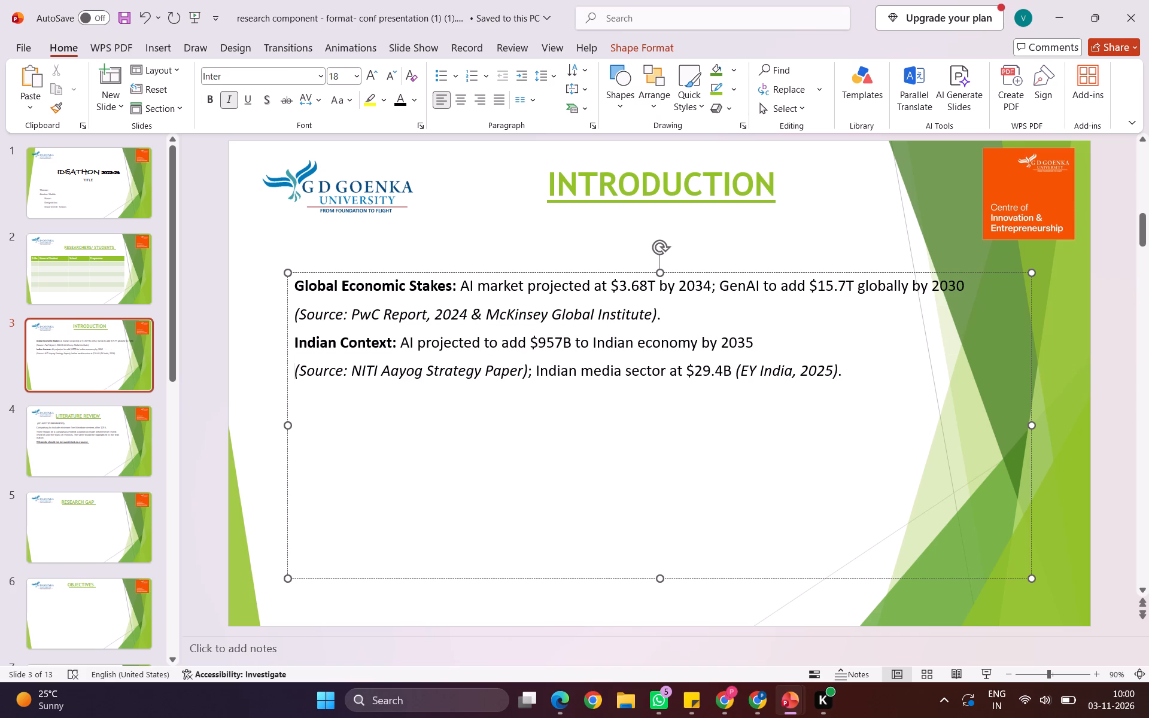
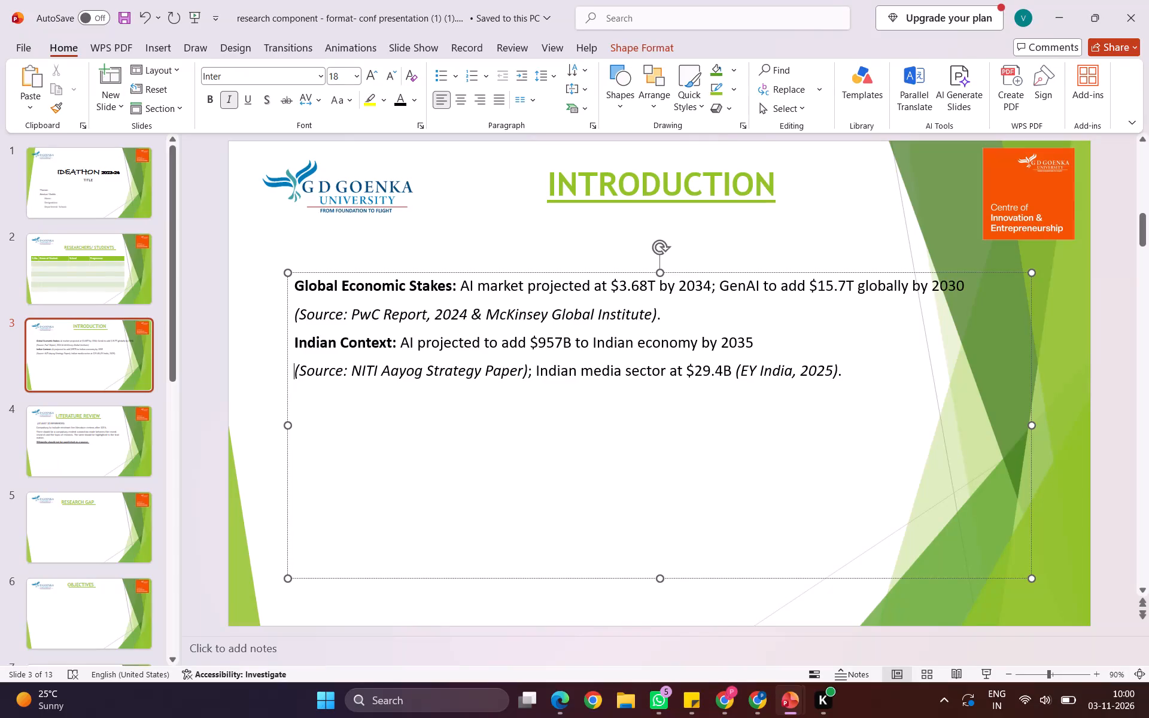
Copy "; Indian media sector at $29.4B (EY India, 2025)." from the citation line onto the end of the "Indian Context" line, directly after 2035.
drag(528, 374, 813, 359)
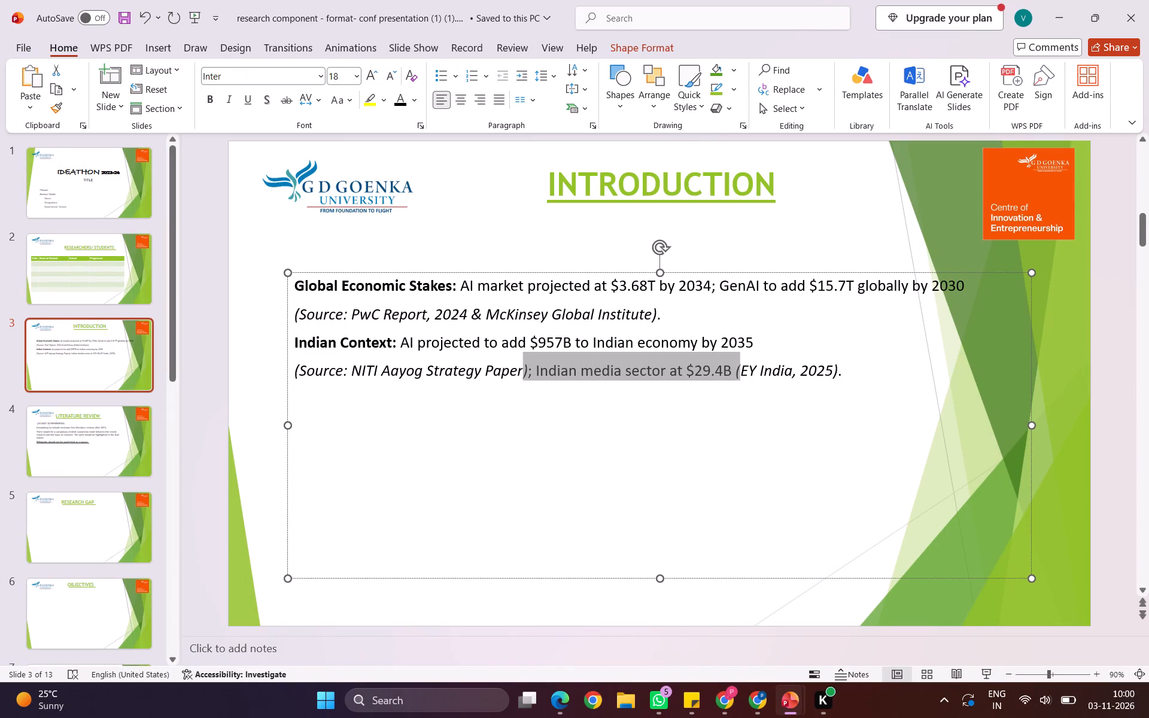
drag(813, 359, 812, 360)
click(763, 415)
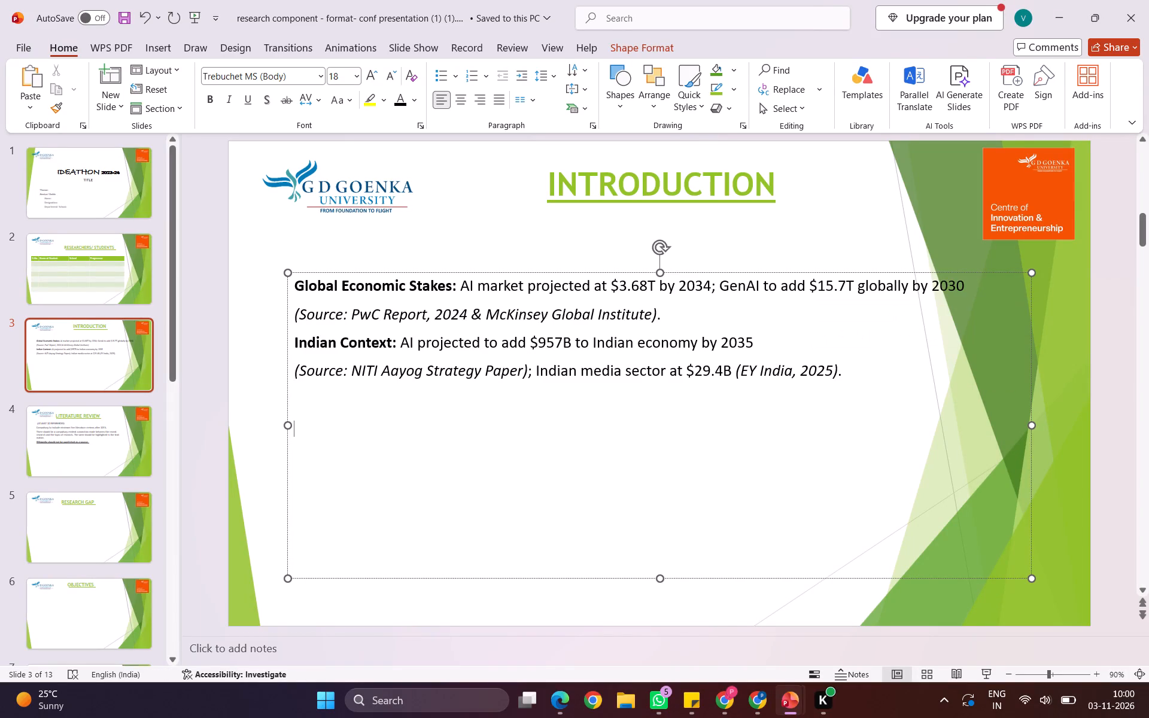
drag(528, 373, 846, 377)
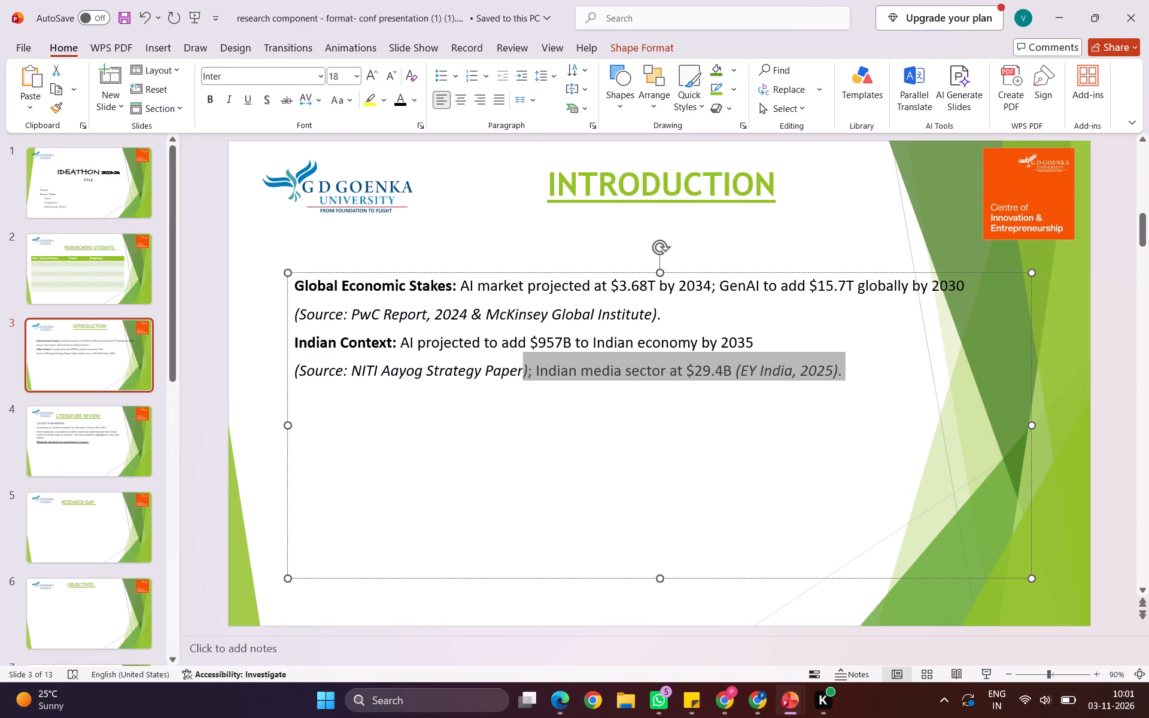
drag(846, 377, 845, 377)
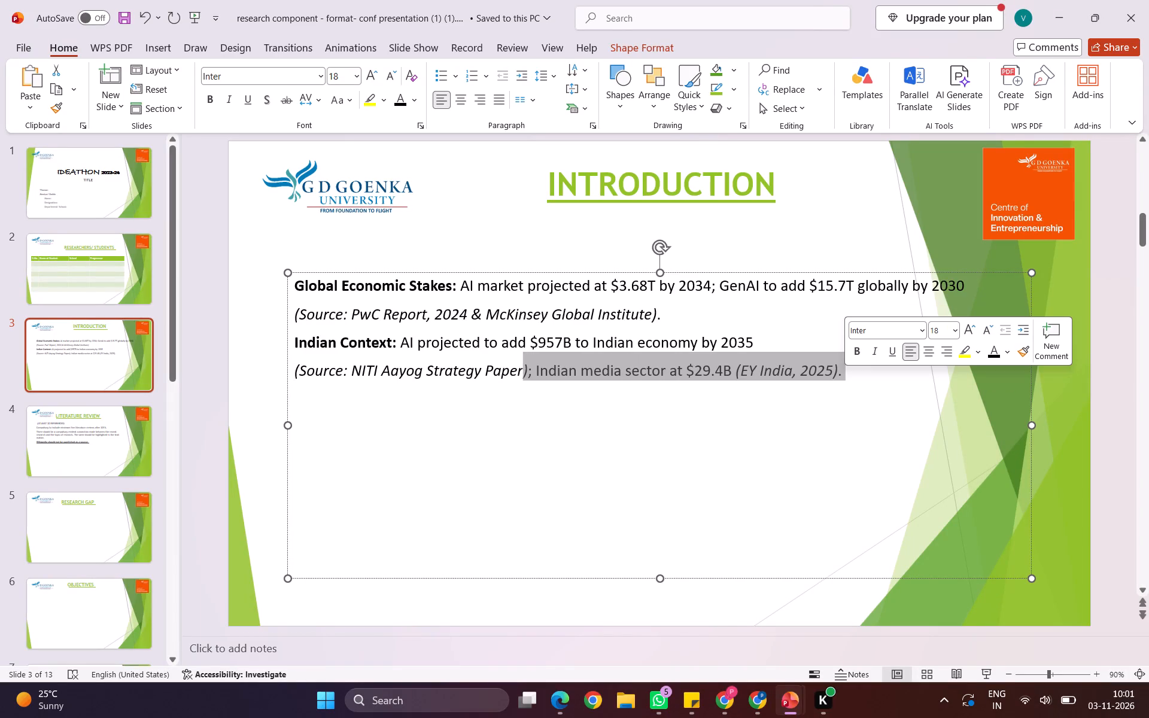
key(ctrl+c)
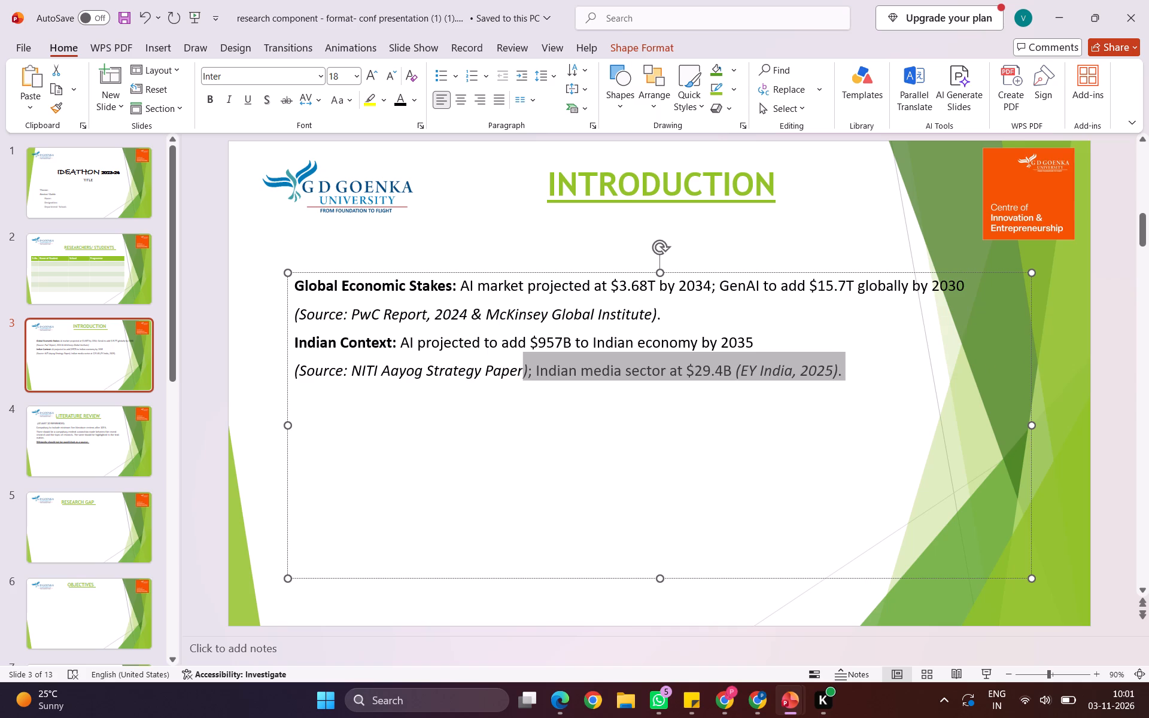
click(837, 401)
click(763, 338)
key(ctrl+v)
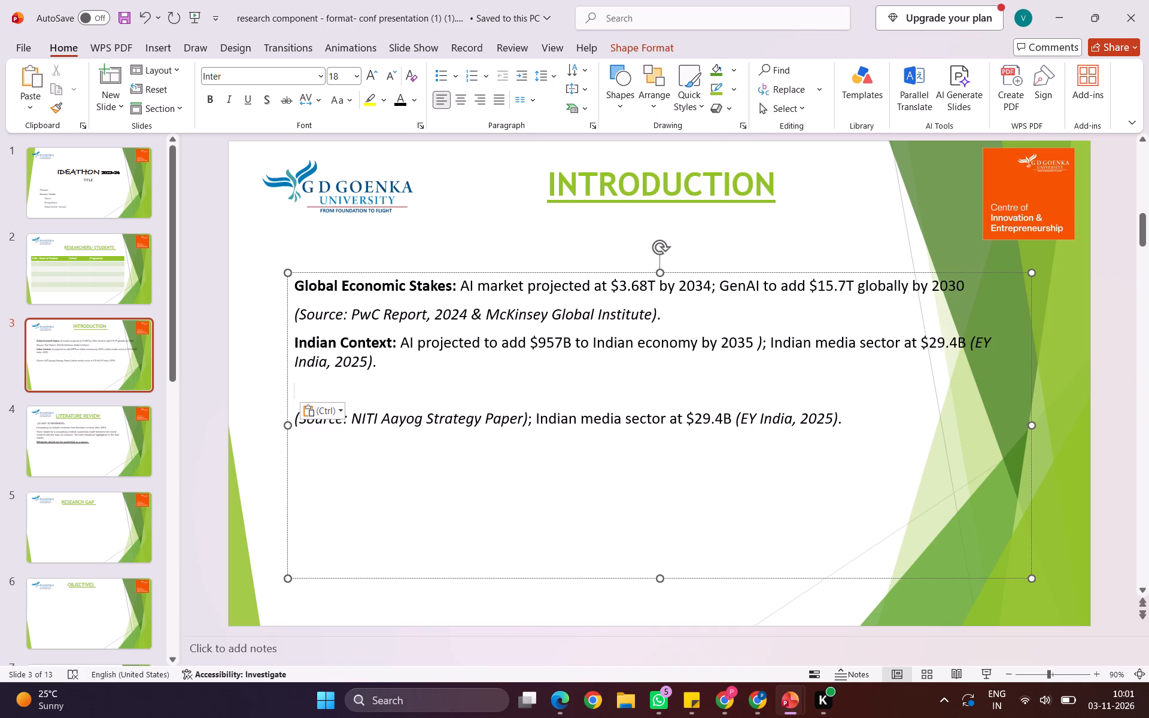
click(763, 342)
key(BackSpace)
key(BackSpace)
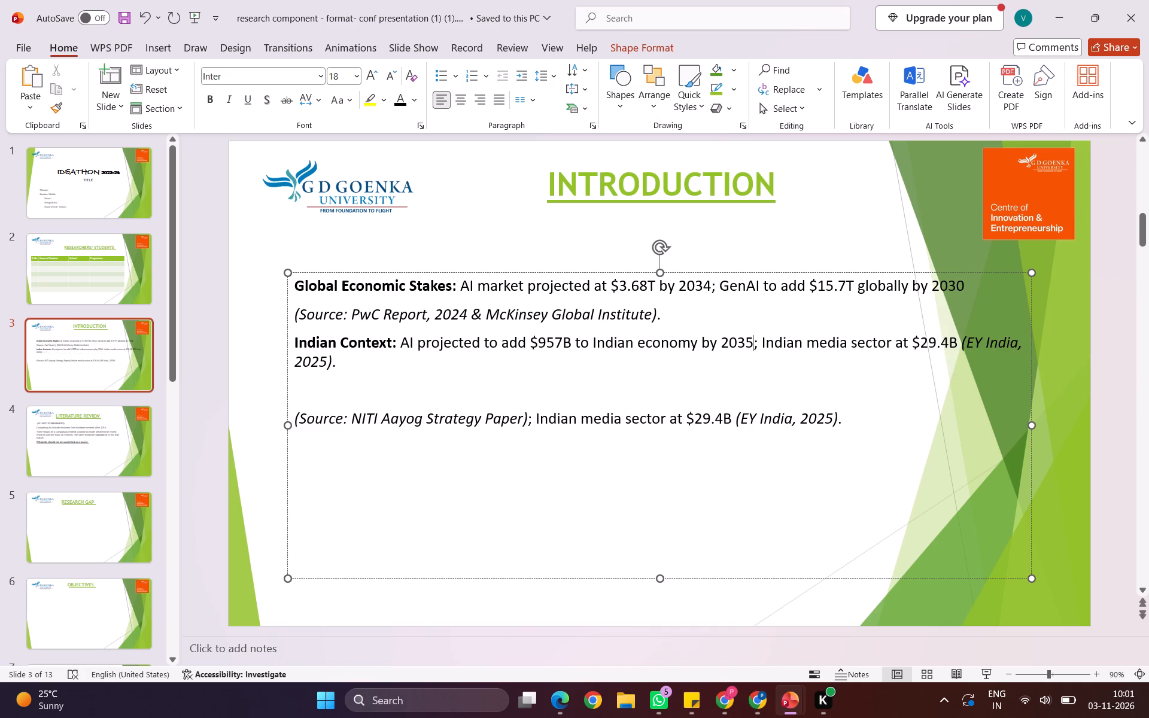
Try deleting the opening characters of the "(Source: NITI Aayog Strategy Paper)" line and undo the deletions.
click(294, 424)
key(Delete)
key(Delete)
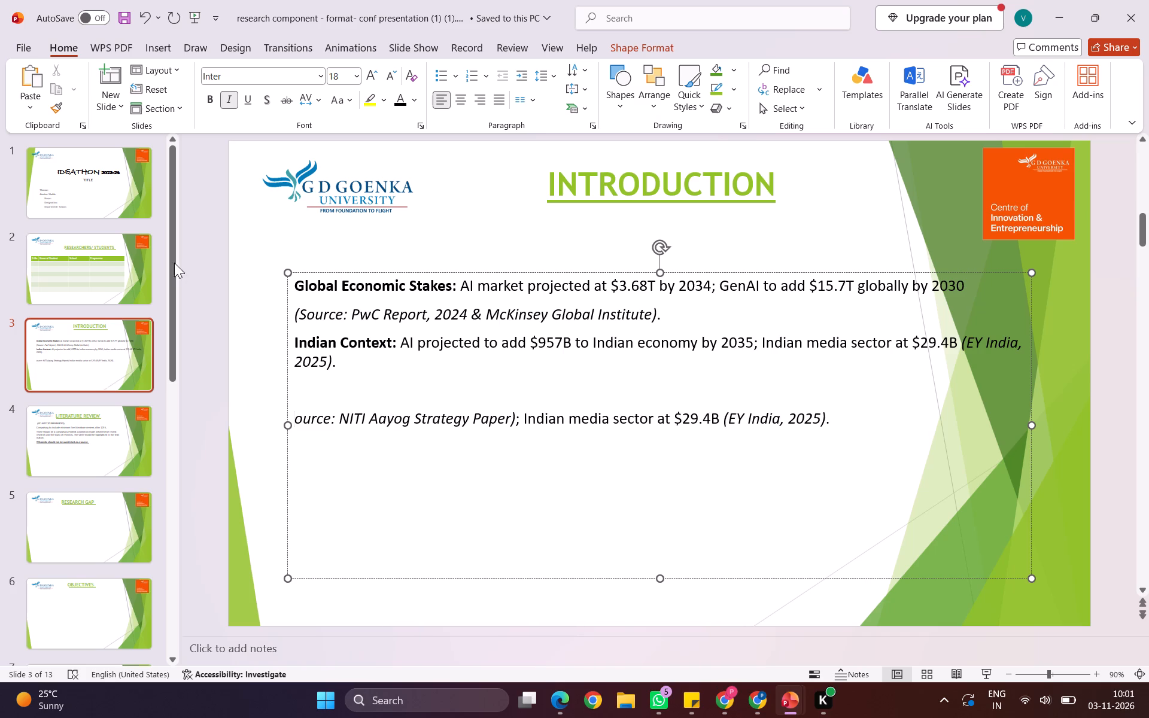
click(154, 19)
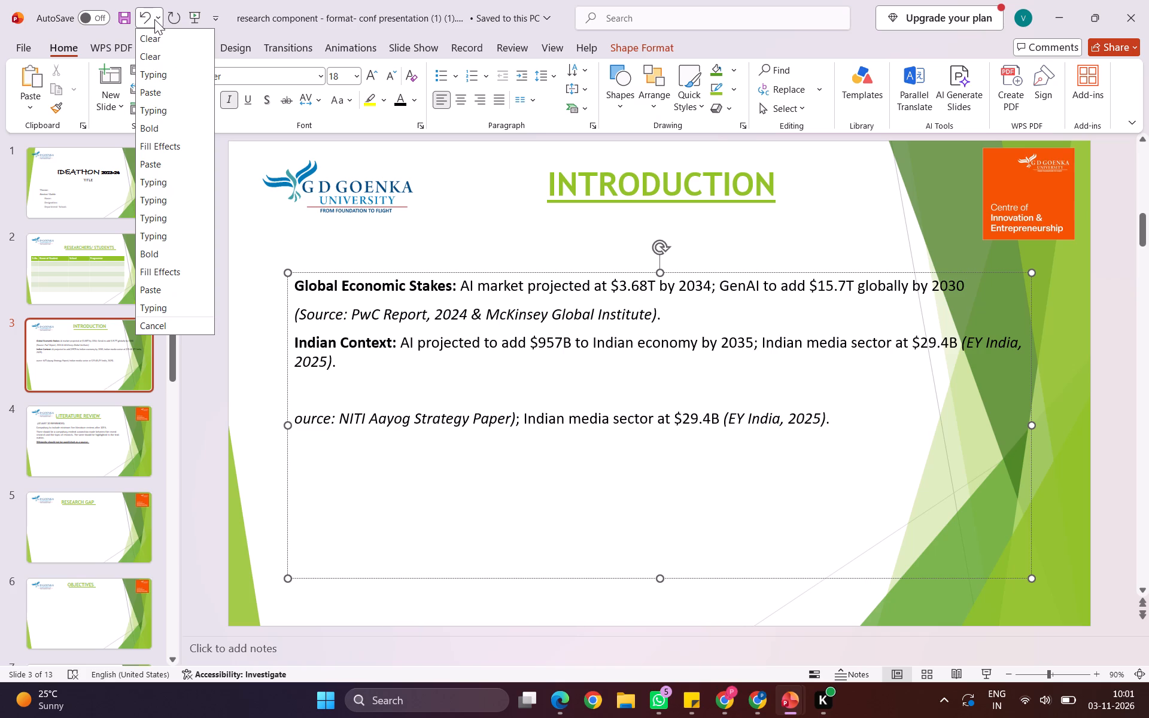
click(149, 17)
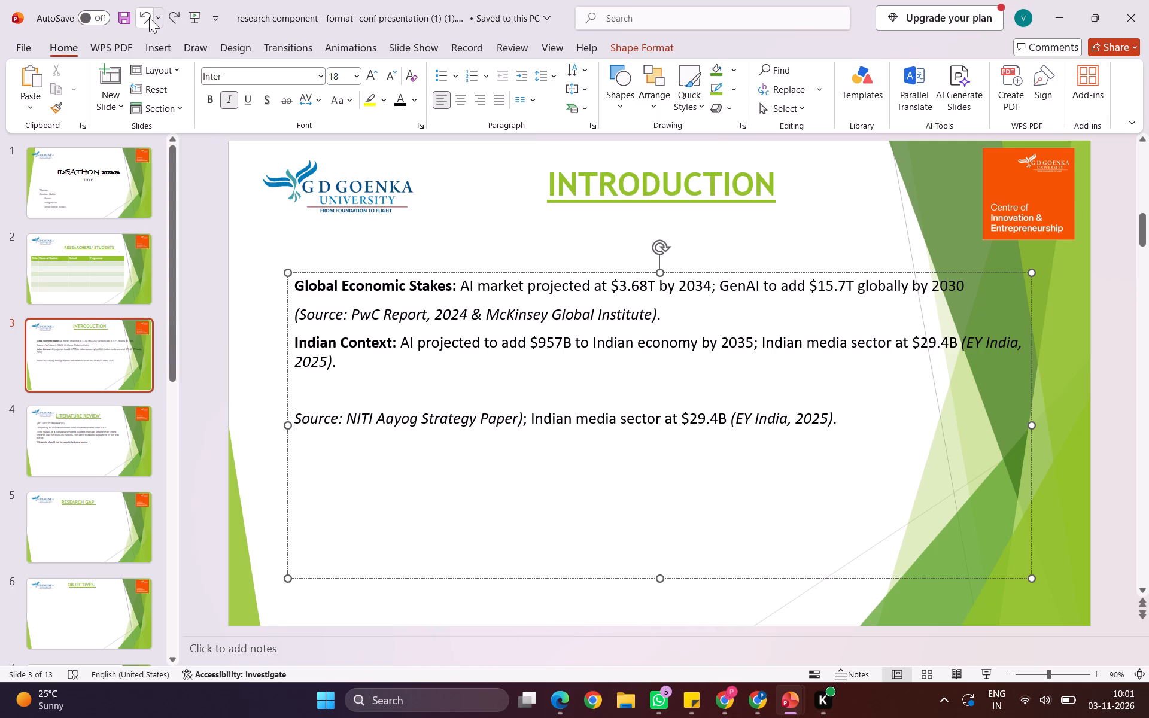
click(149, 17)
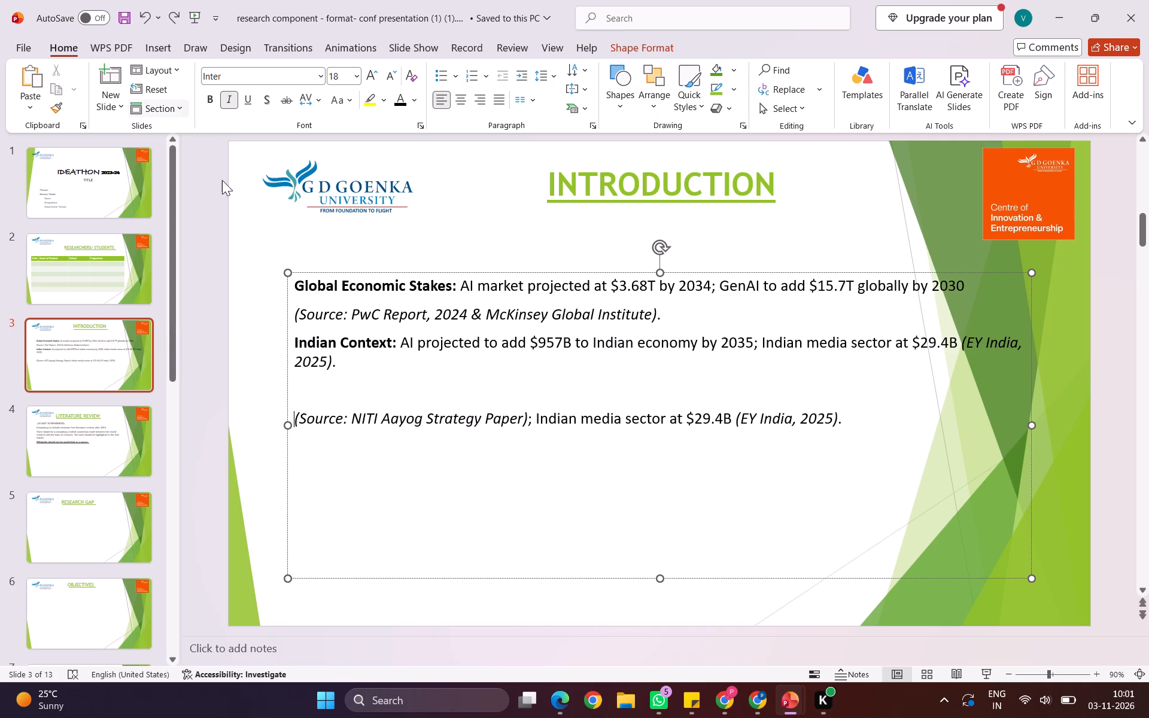
Move the "(Source: NITI Aayog Strategy Paper)" line up into the blank line below "Indian Context", removing the lower duplicate.
click(306, 391)
drag(293, 419, 837, 418)
key(ctrl+c)
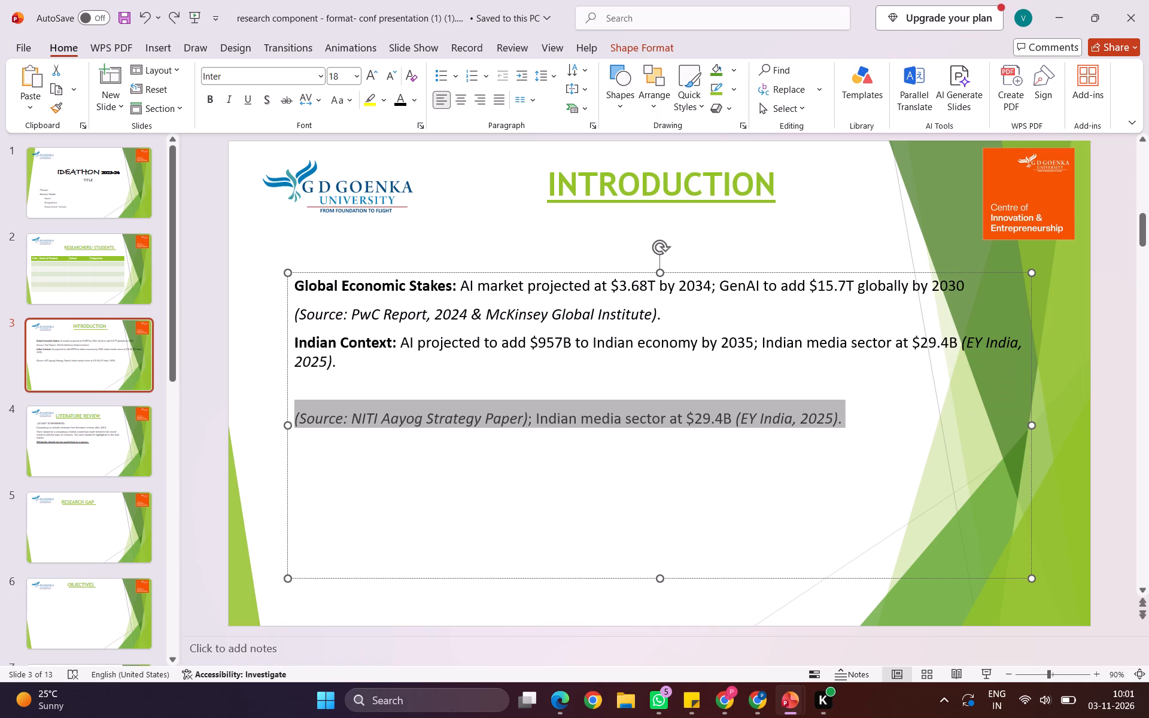
click(651, 485)
click(305, 386)
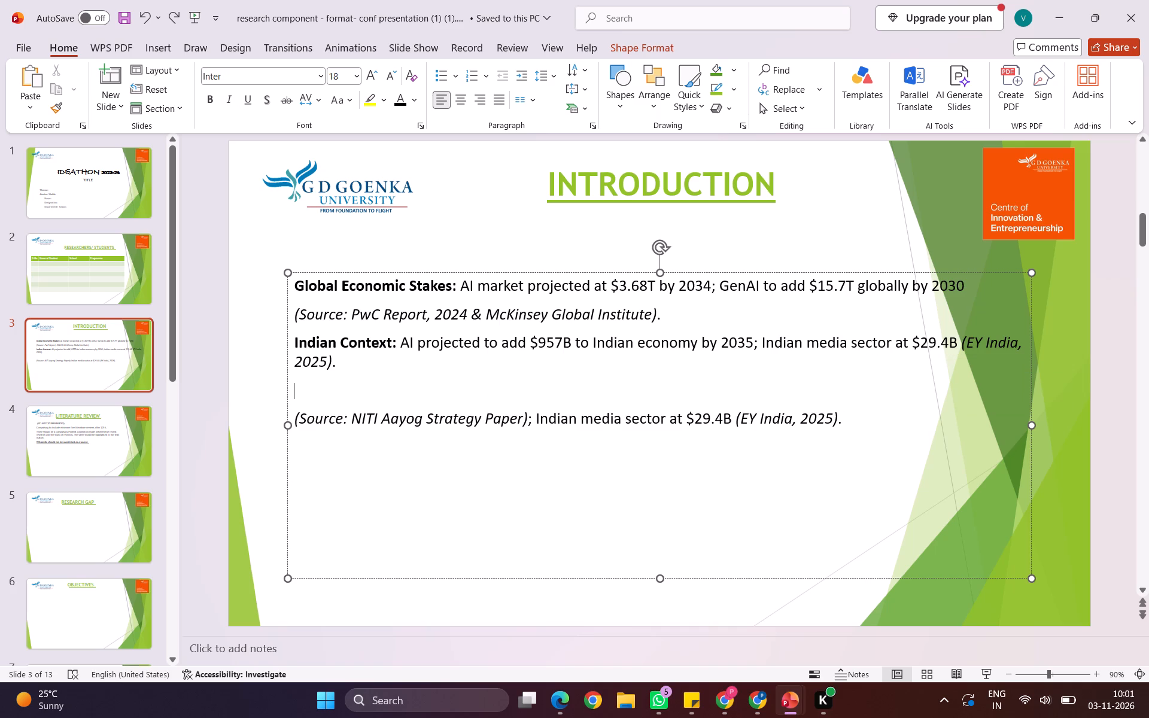
key(ctrl+v)
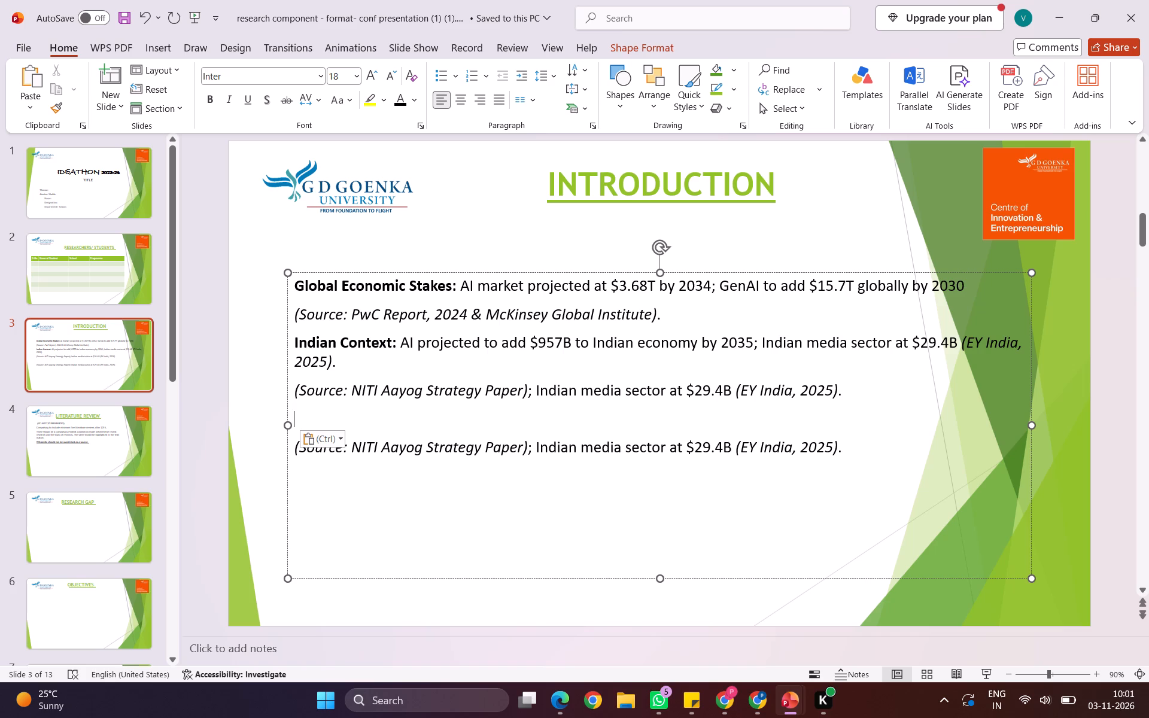
drag(850, 445, 534, 433)
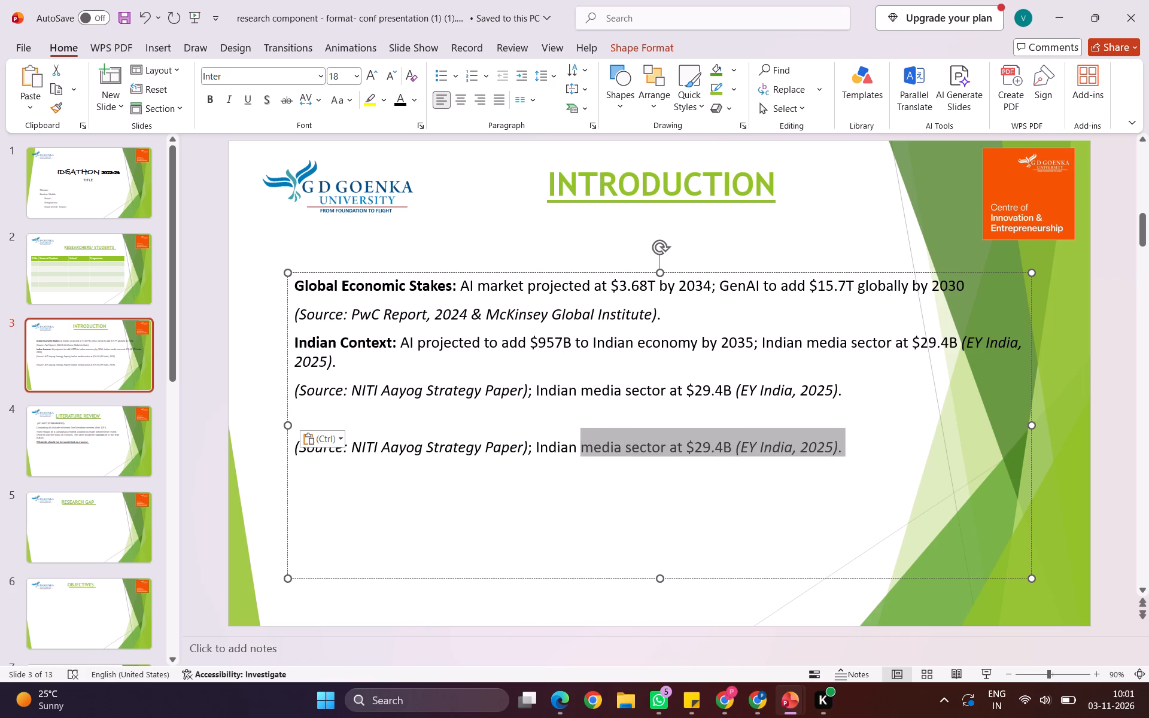
drag(534, 433, 382, 418)
key(BackSpace)
key(BackSpace)
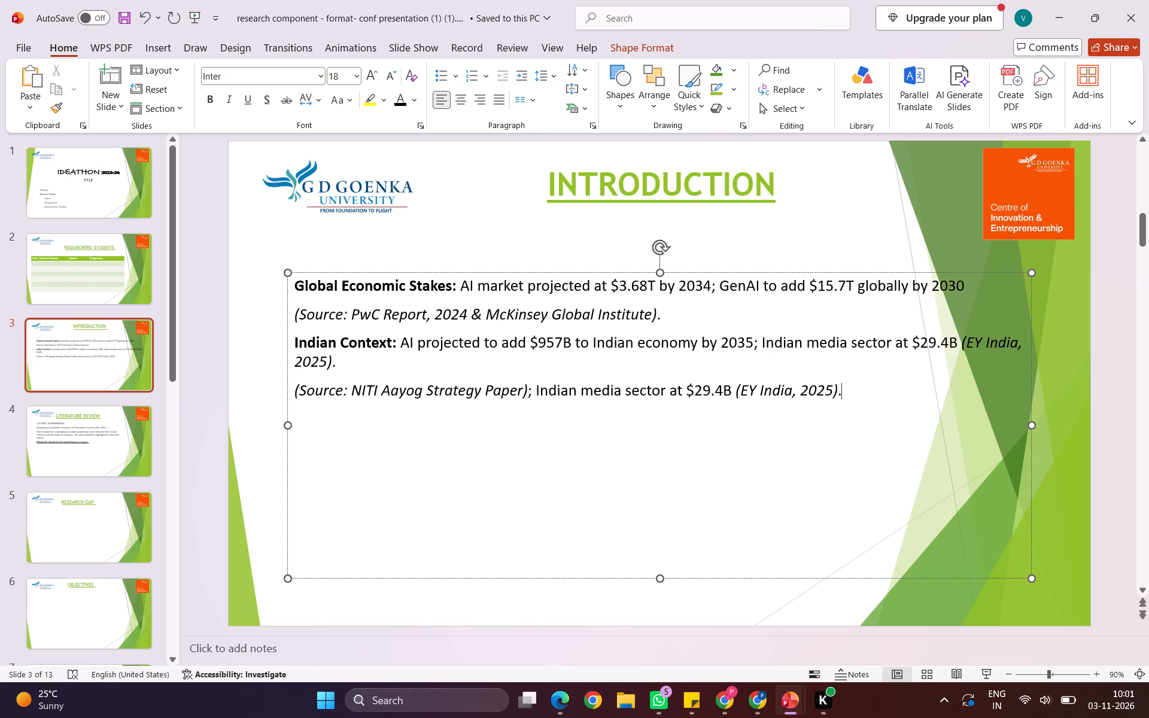
Copy the "The Legal Dilemma" paragraph from the "Introduction: Research Background & Relevance" slide and paste it on a new line below the NITI Aayog citation.
key(Return)
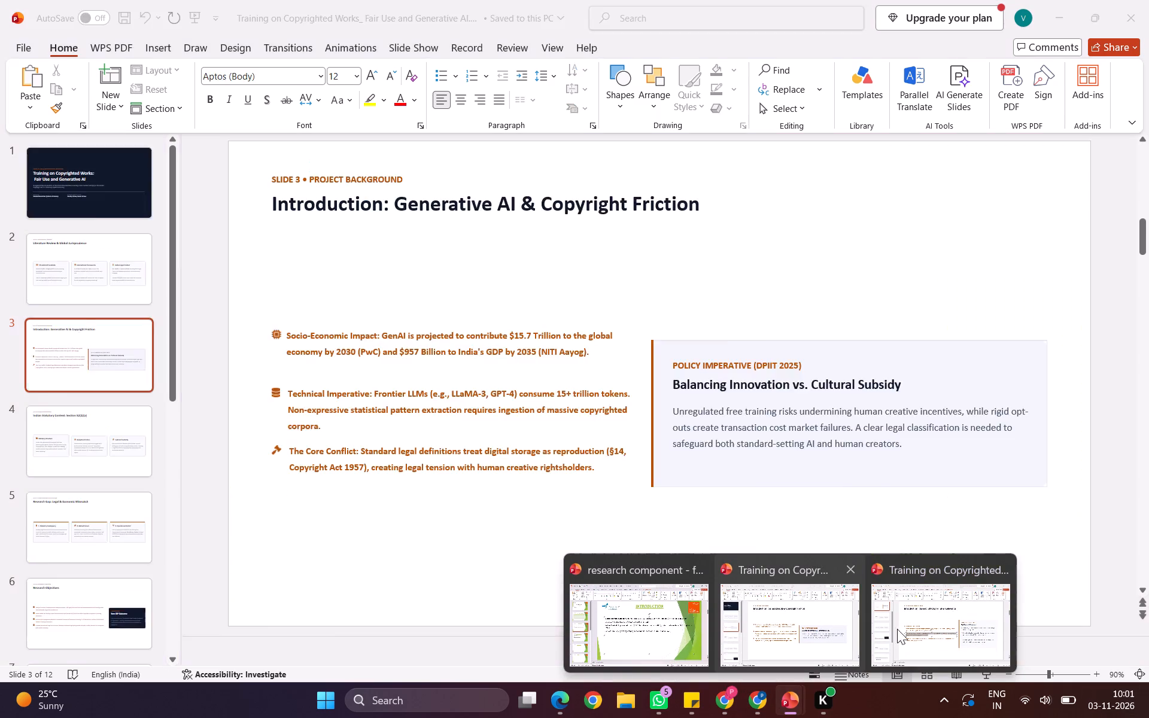
click(911, 629)
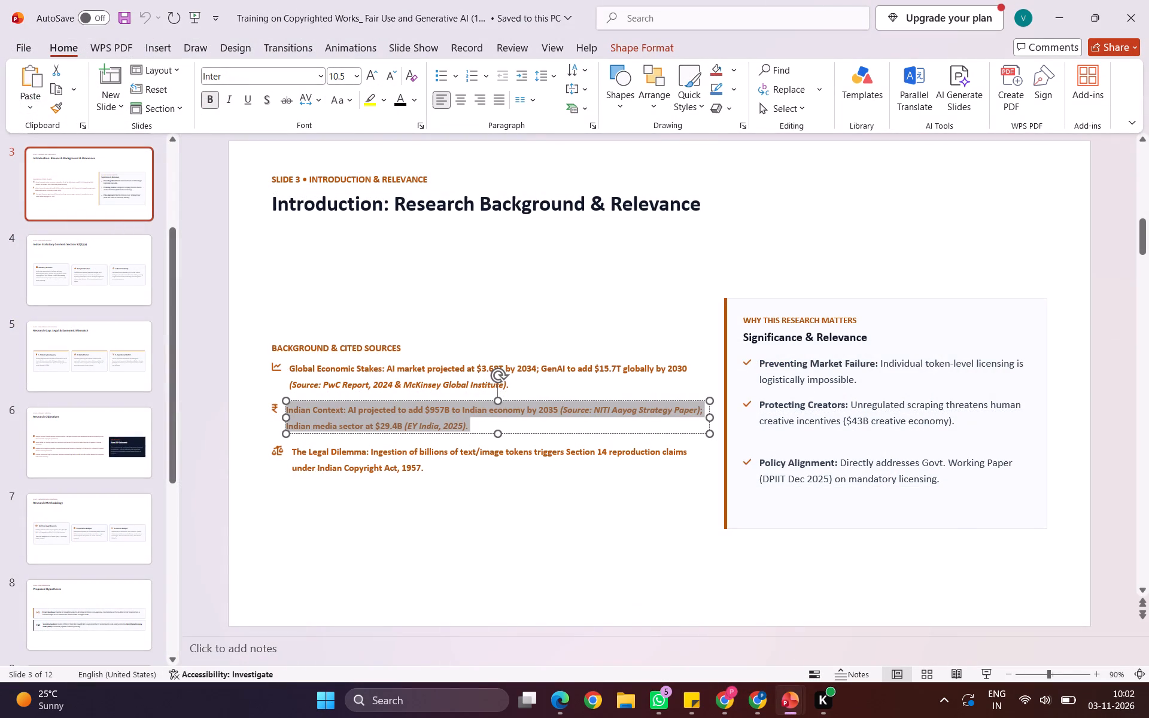
drag(427, 468, 296, 454)
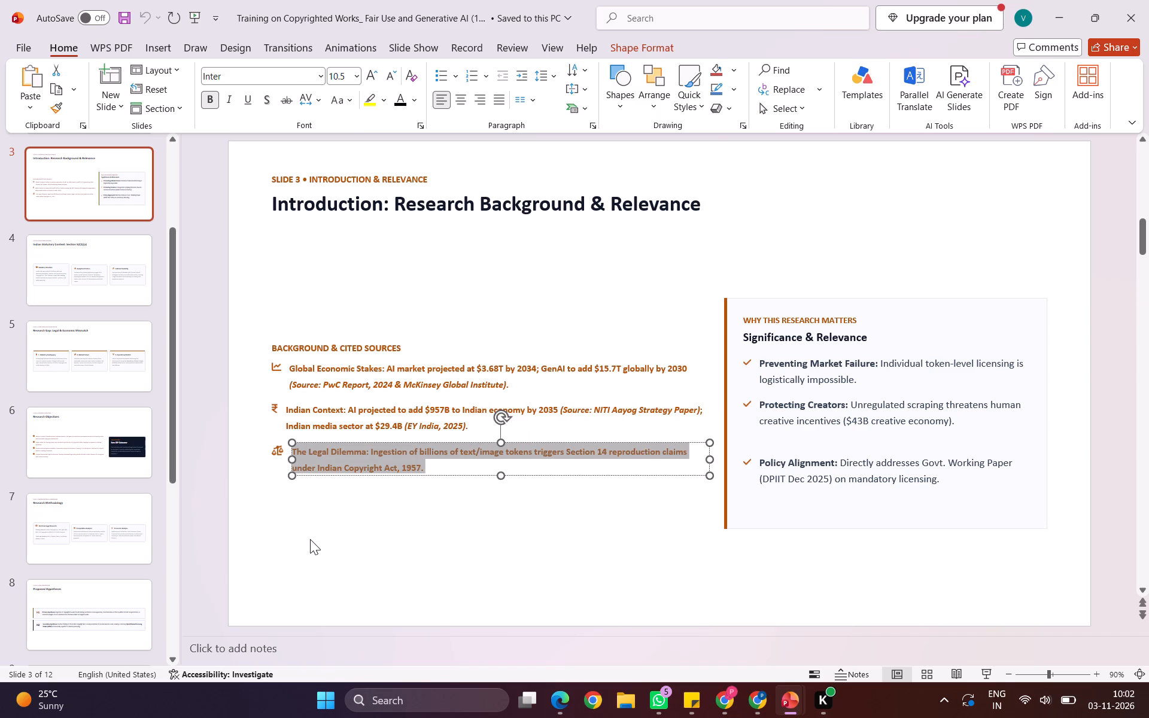
key(ctrl+c)
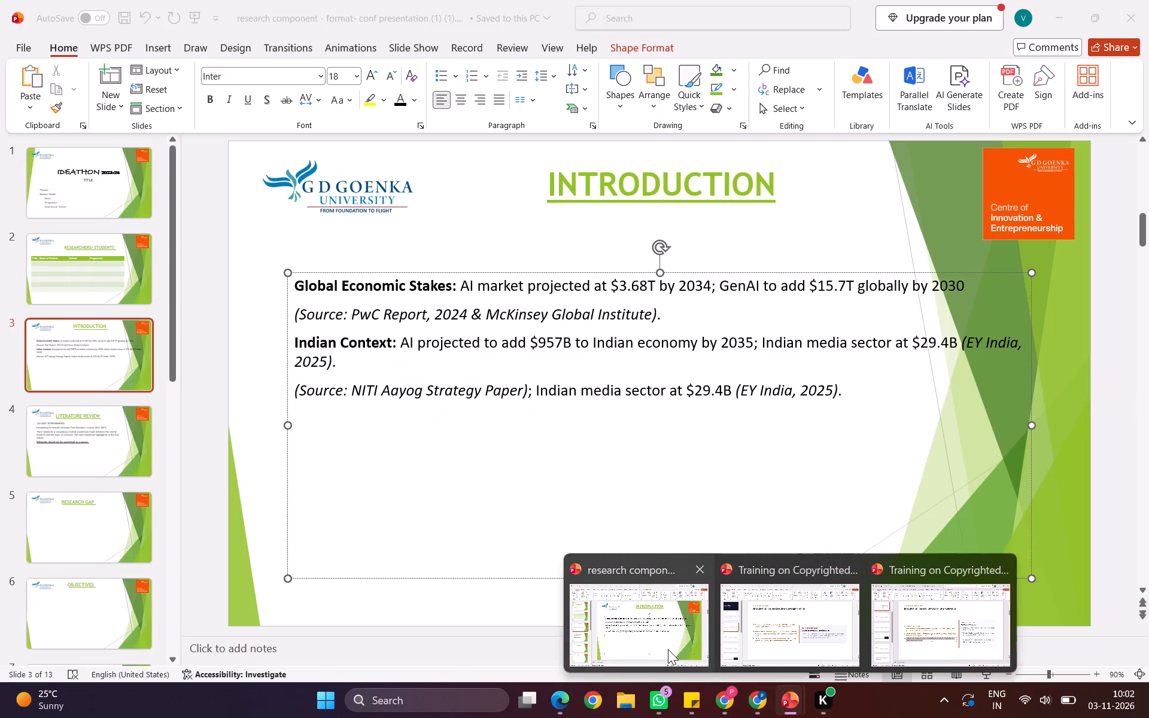
click(668, 649)
key(ctrl+v)
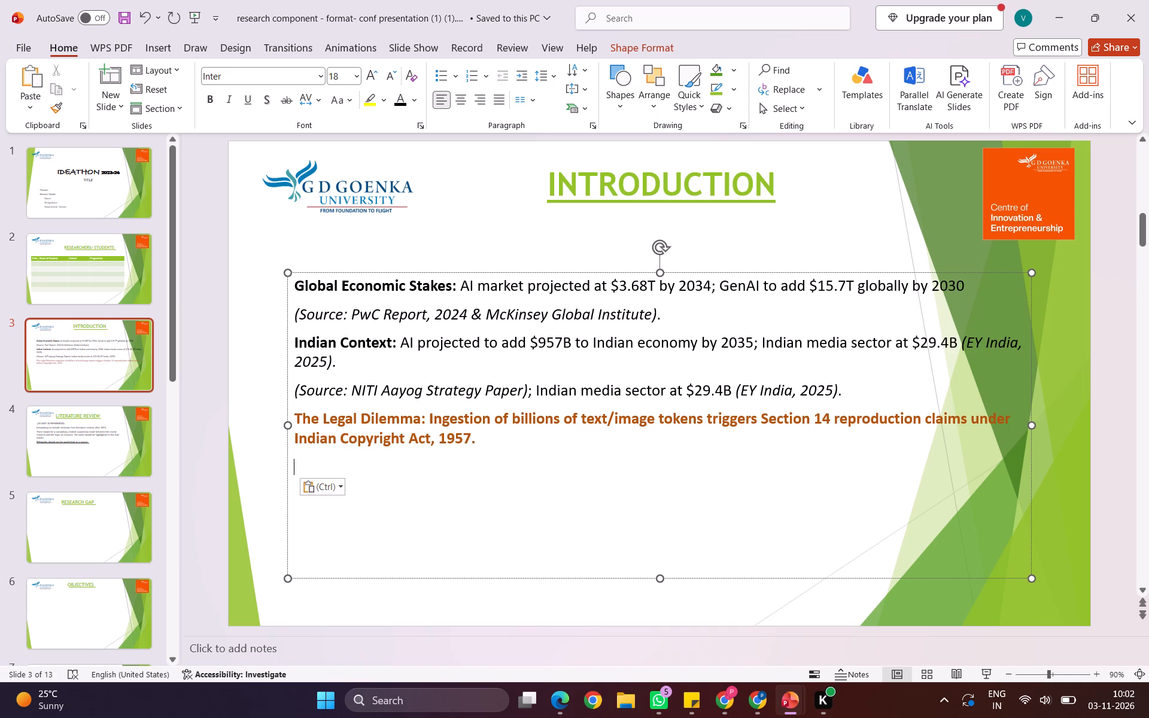
Change the font color of the whole pasted "The Legal Dilemma" paragraph to black.
drag(484, 442, 305, 418)
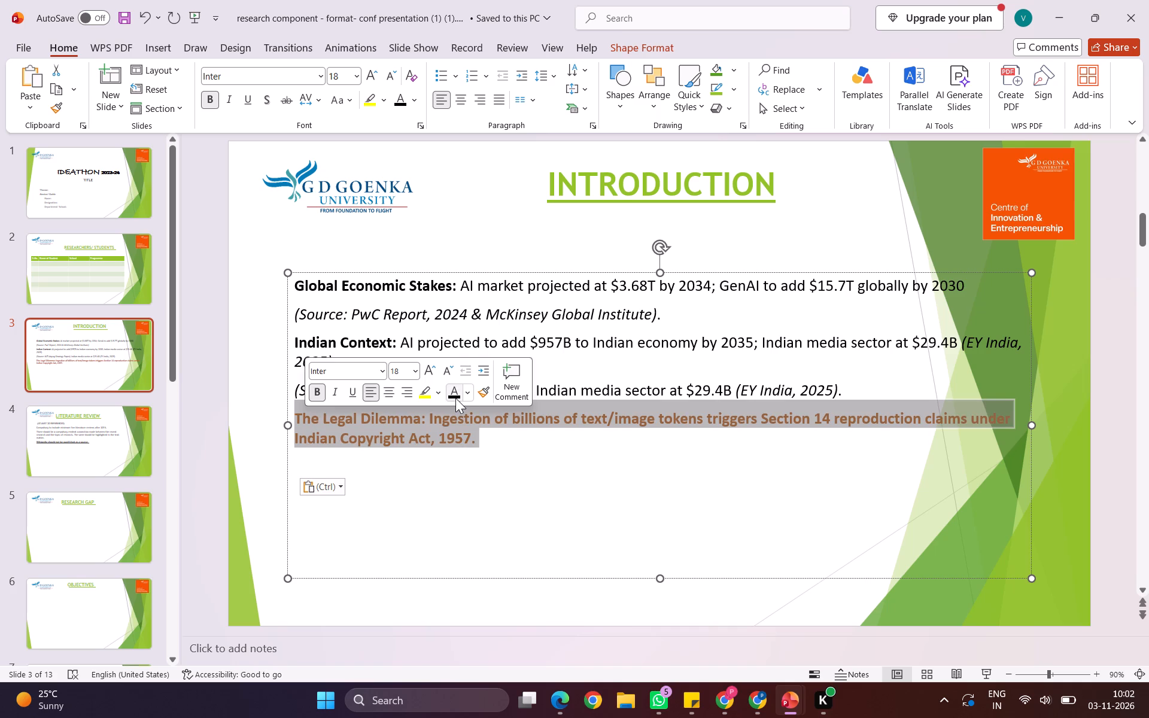
click(455, 396)
click(530, 463)
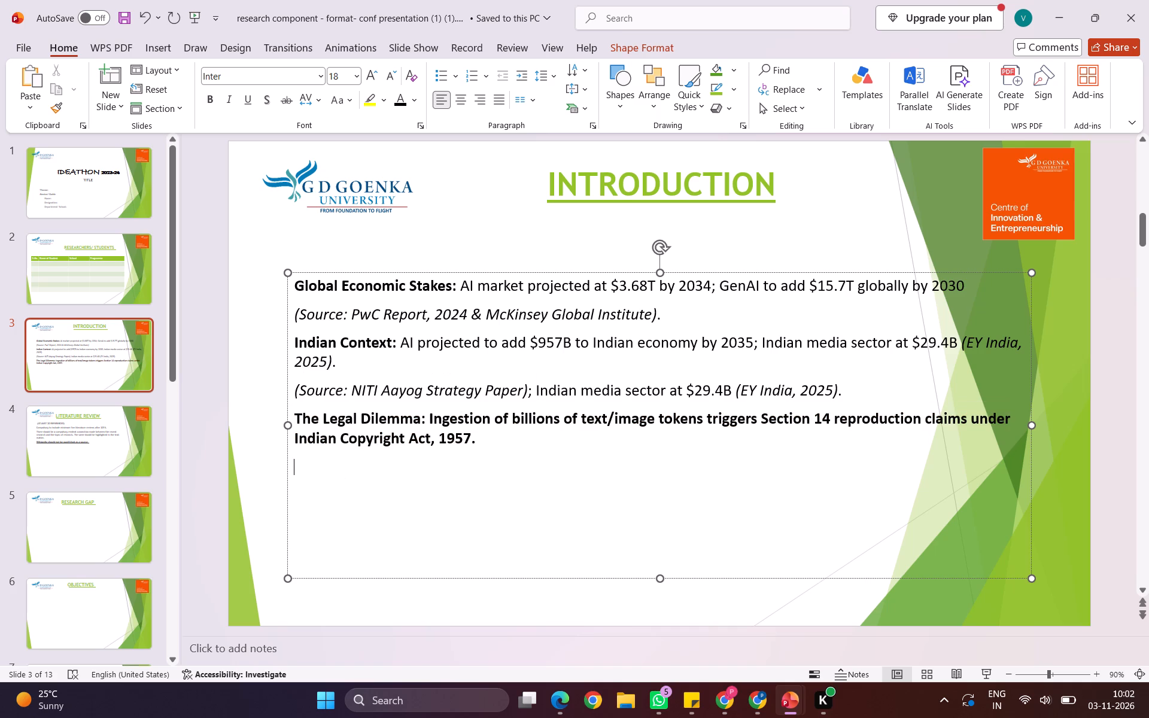
Remove bold from the text following the "The Legal Dilemma:" label, leaving only the label bold.
drag(485, 445, 431, 424)
click(446, 397)
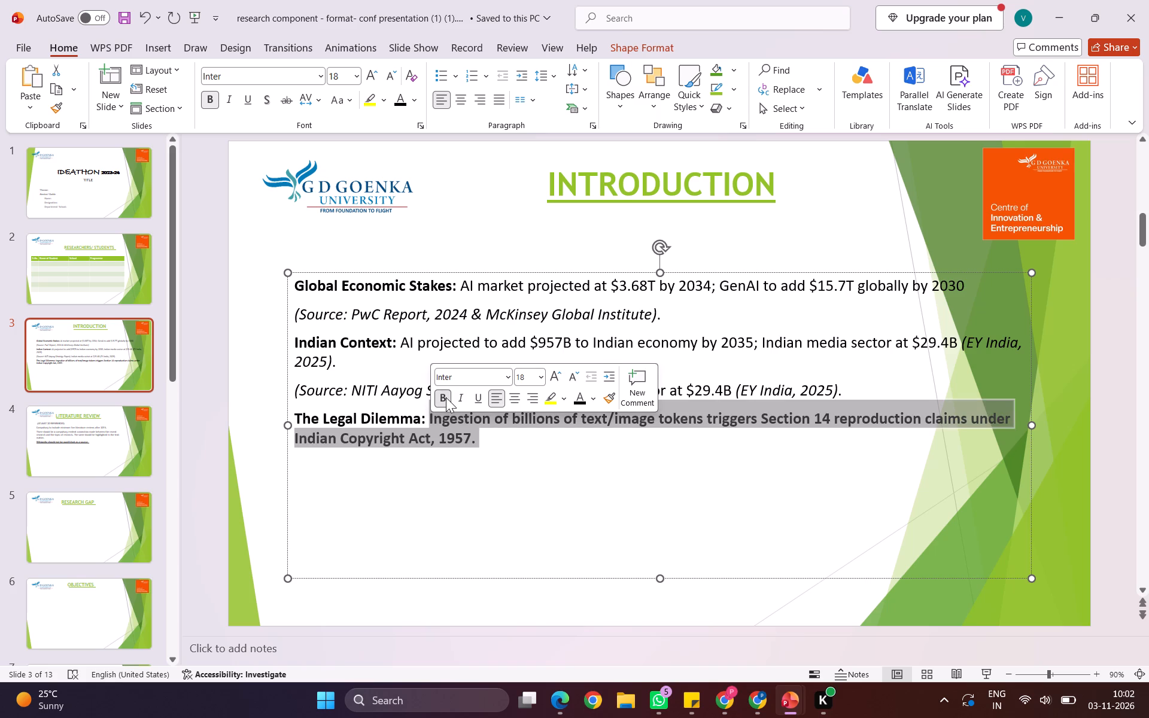
click(551, 457)
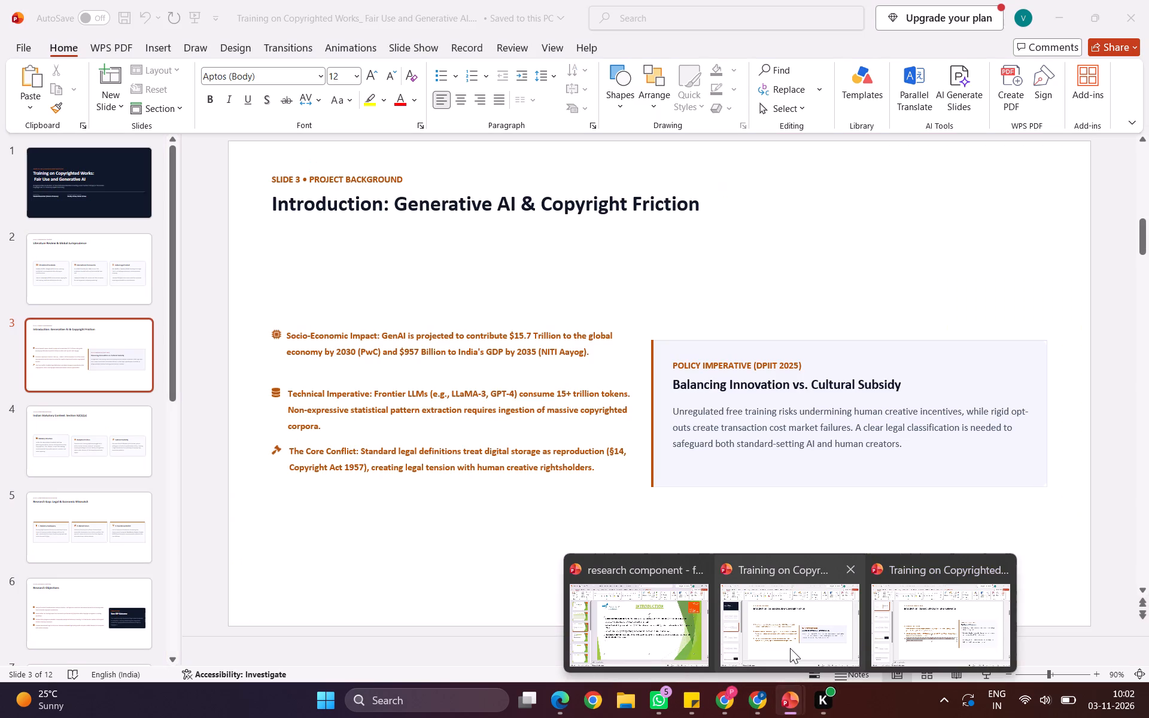
Copy the "Unregulated free training risks" paragraph from the "Introduction: Generative AI & Copyright Friction" slide and return to the template's INTRODUCTION slide.
click(790, 648)
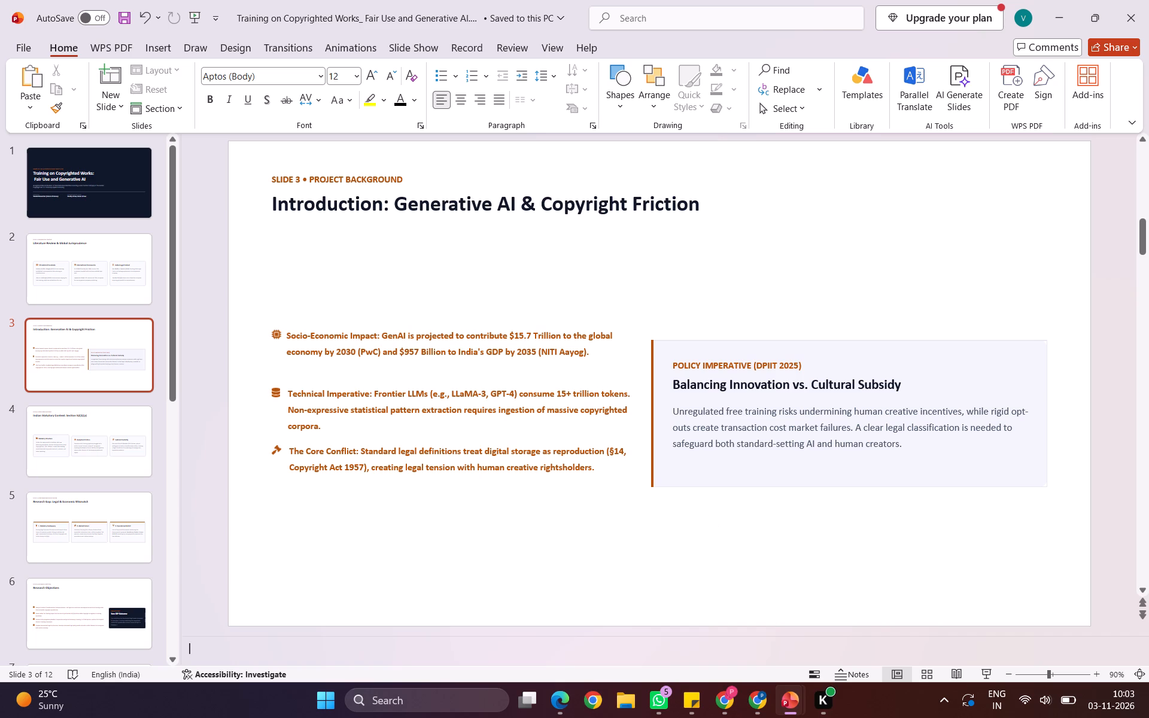
click(674, 364)
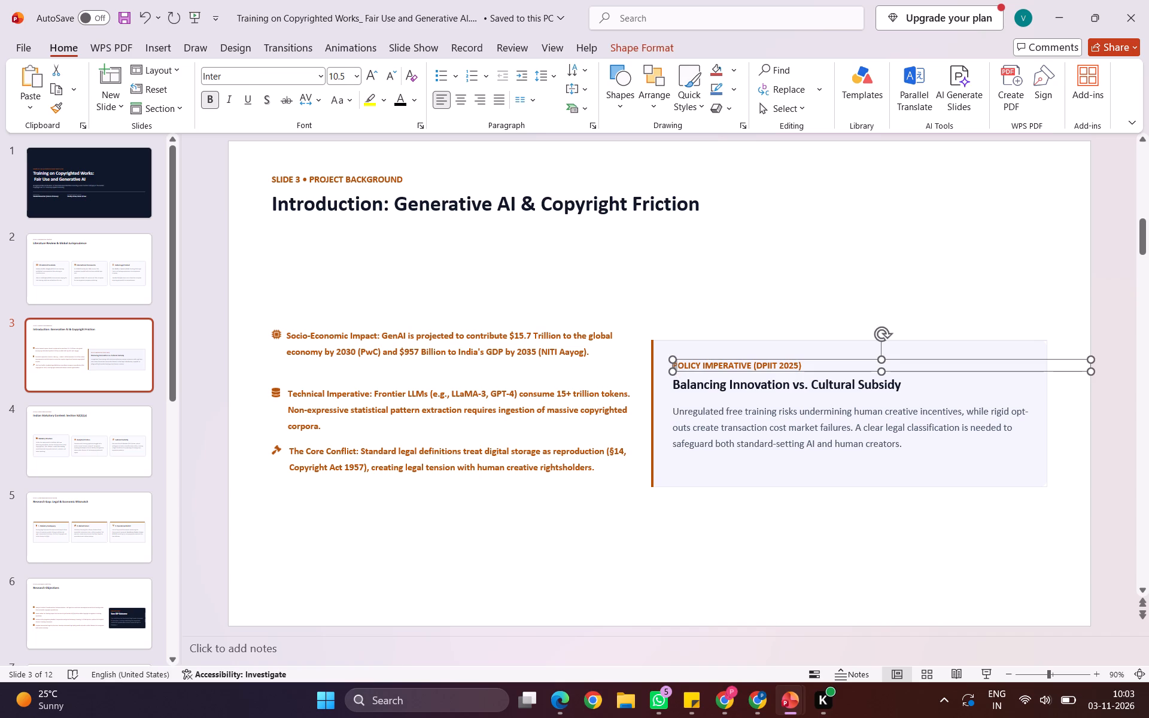
drag(907, 442, 687, 417)
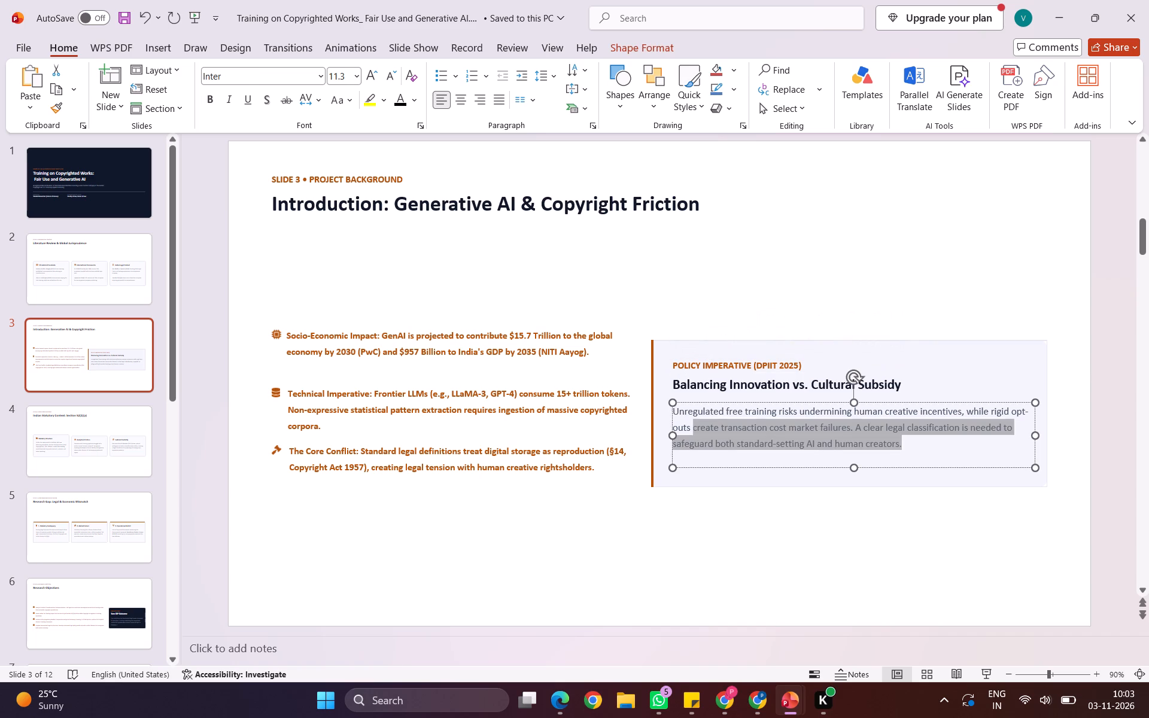
drag(687, 417, 673, 411)
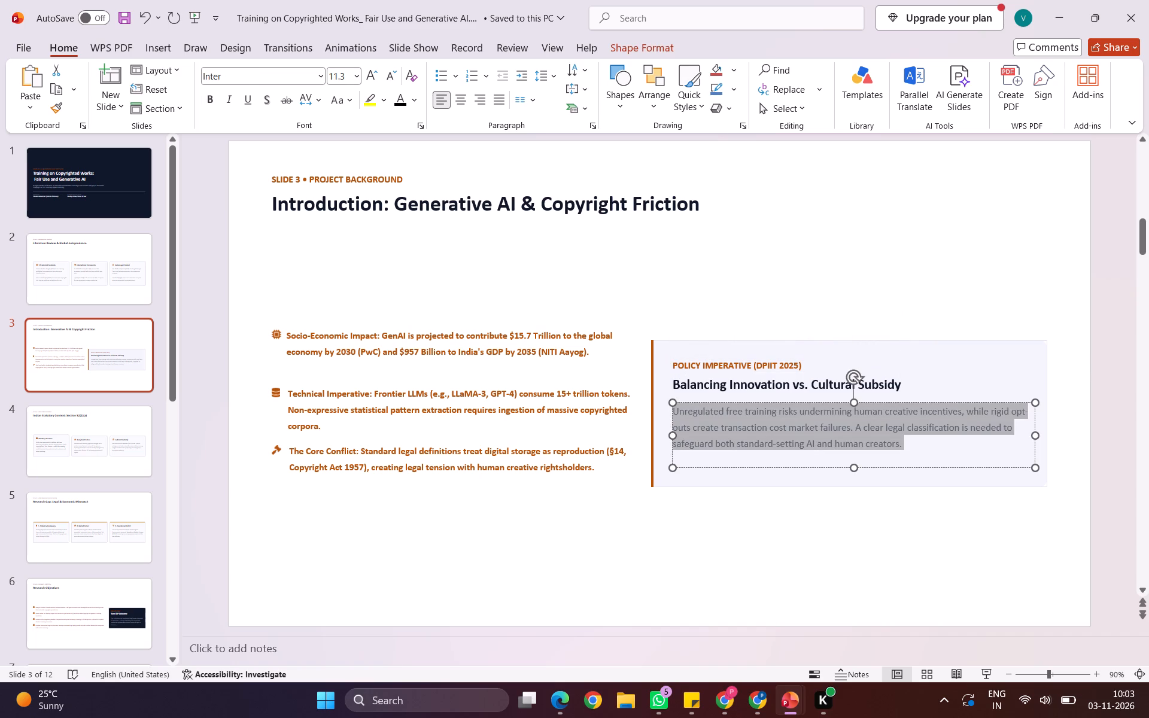
key(ctrl+c)
click(677, 631)
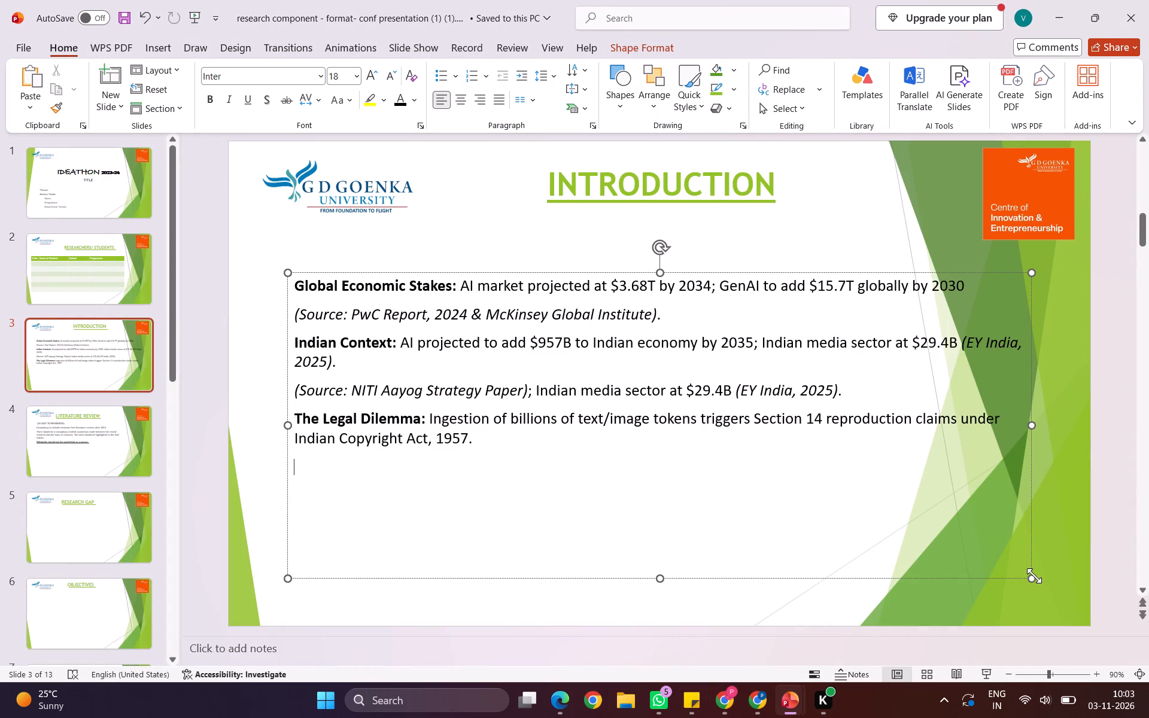
Shrink the INTRODUCTION slide's body text box so it fits closely around its text and clears the green artwork.
drag(1036, 578, 1025, 571)
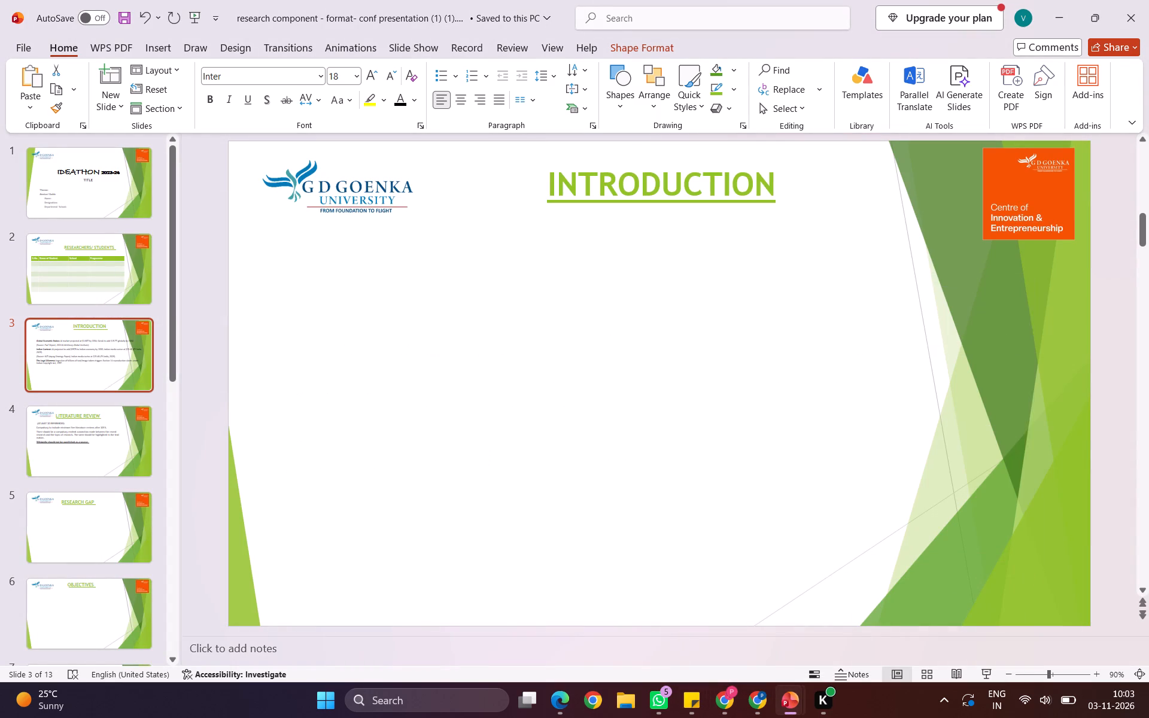
drag(1025, 571, 965, 474)
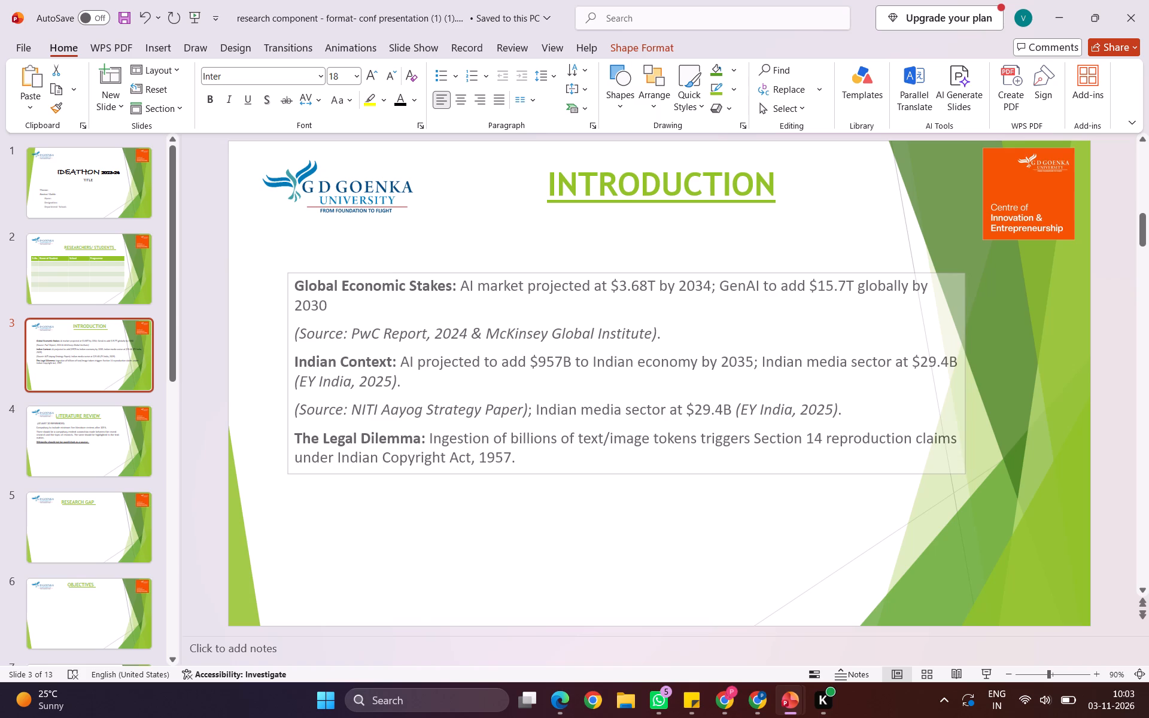
drag(965, 474, 909, 479)
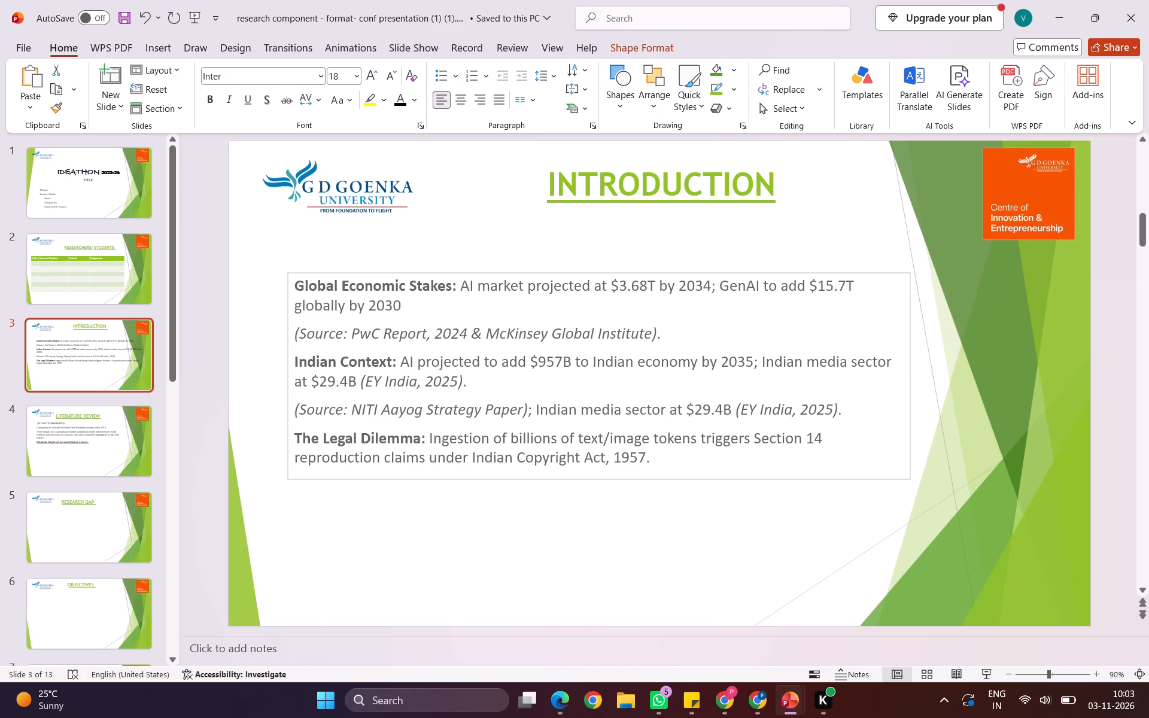
drag(909, 479, 904, 479)
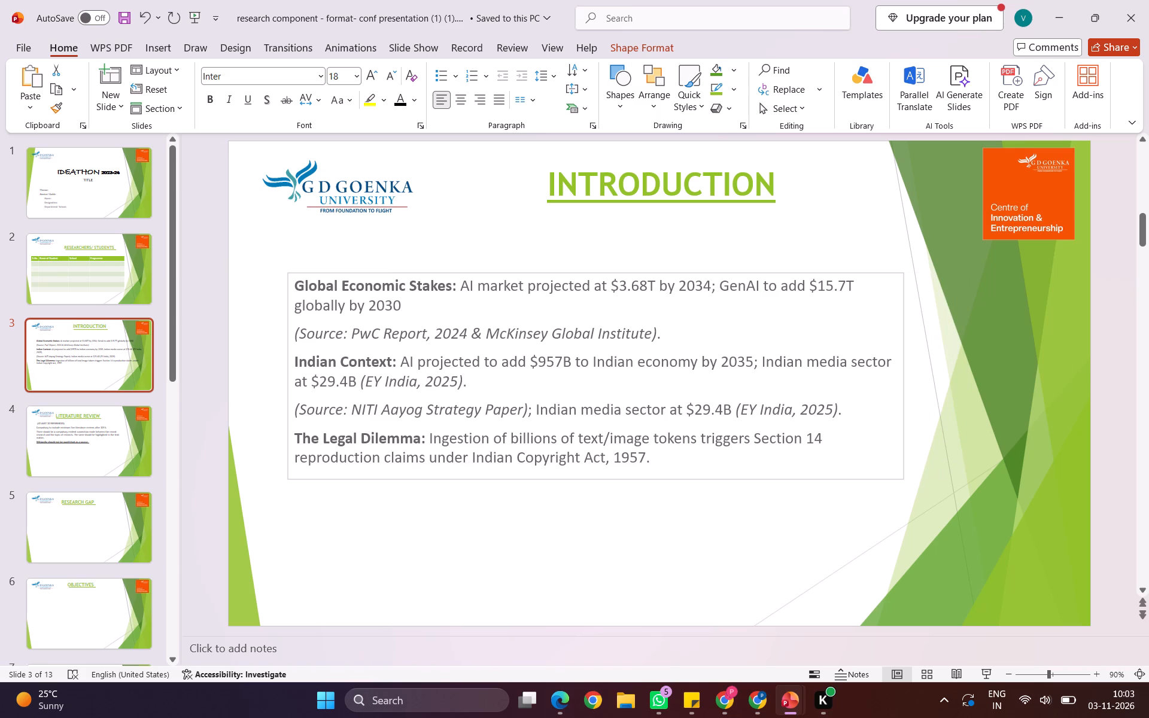
drag(904, 479, 892, 474)
click(570, 309)
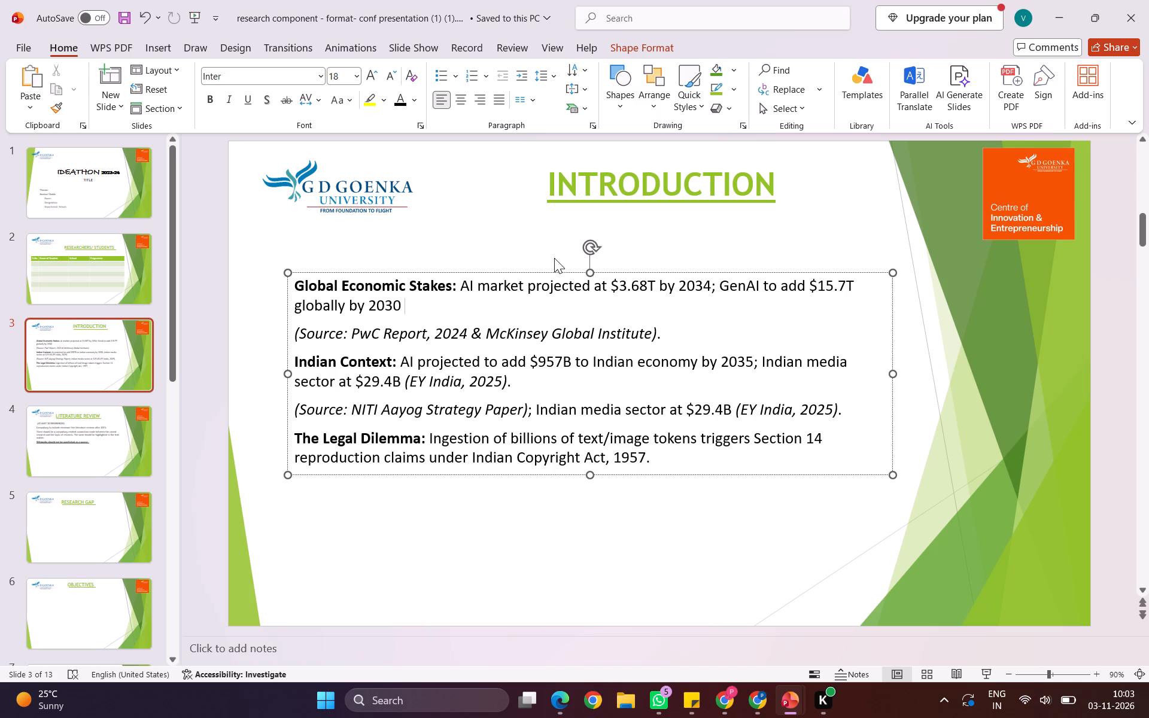
Move the body text box up so it sits just below the INTRODUCTION title.
drag(589, 266, 587, 263)
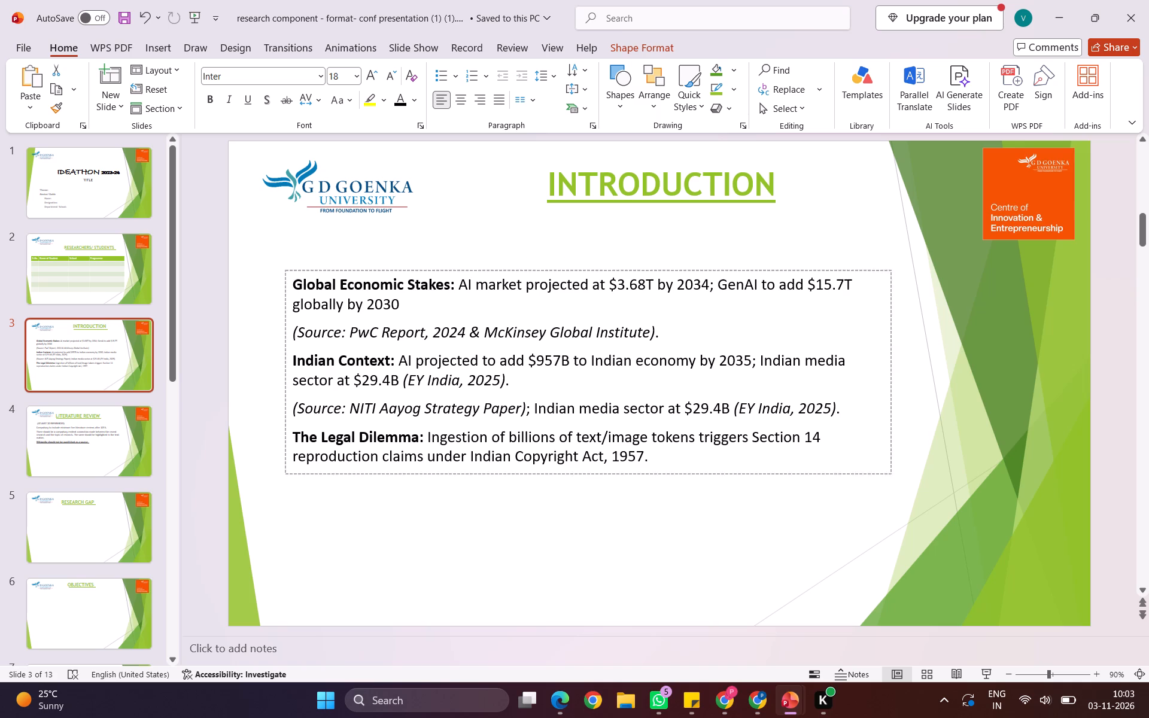
drag(587, 263, 582, 224)
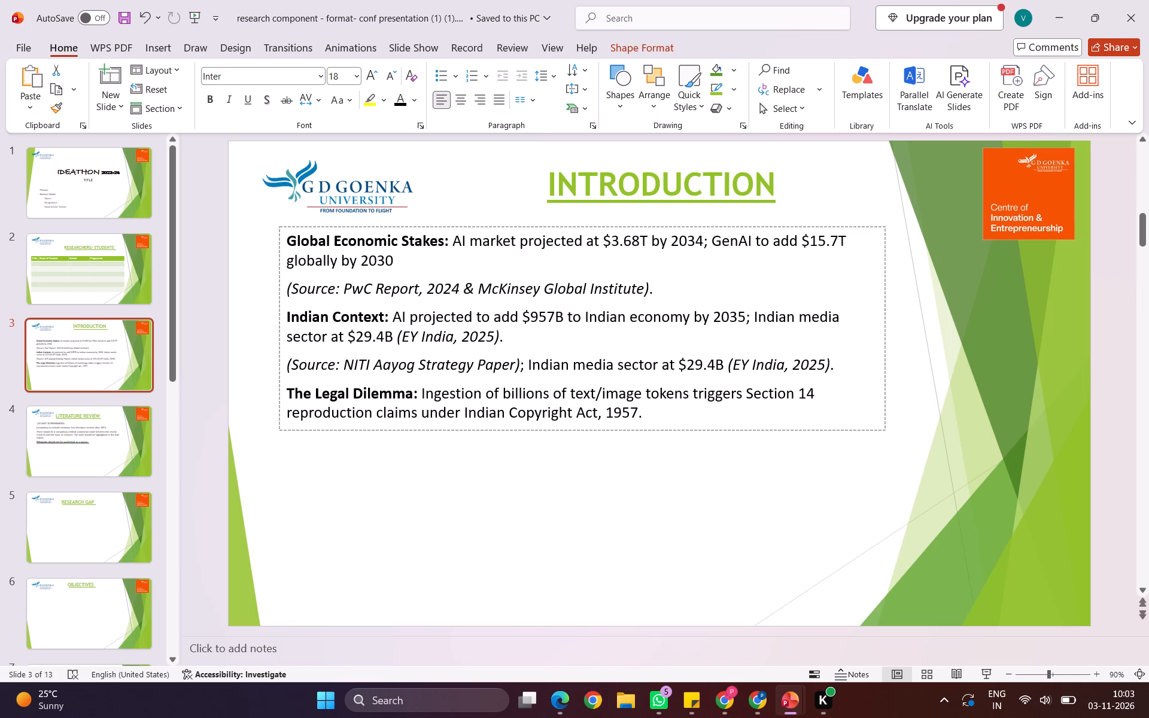
drag(582, 224, 591, 226)
click(563, 497)
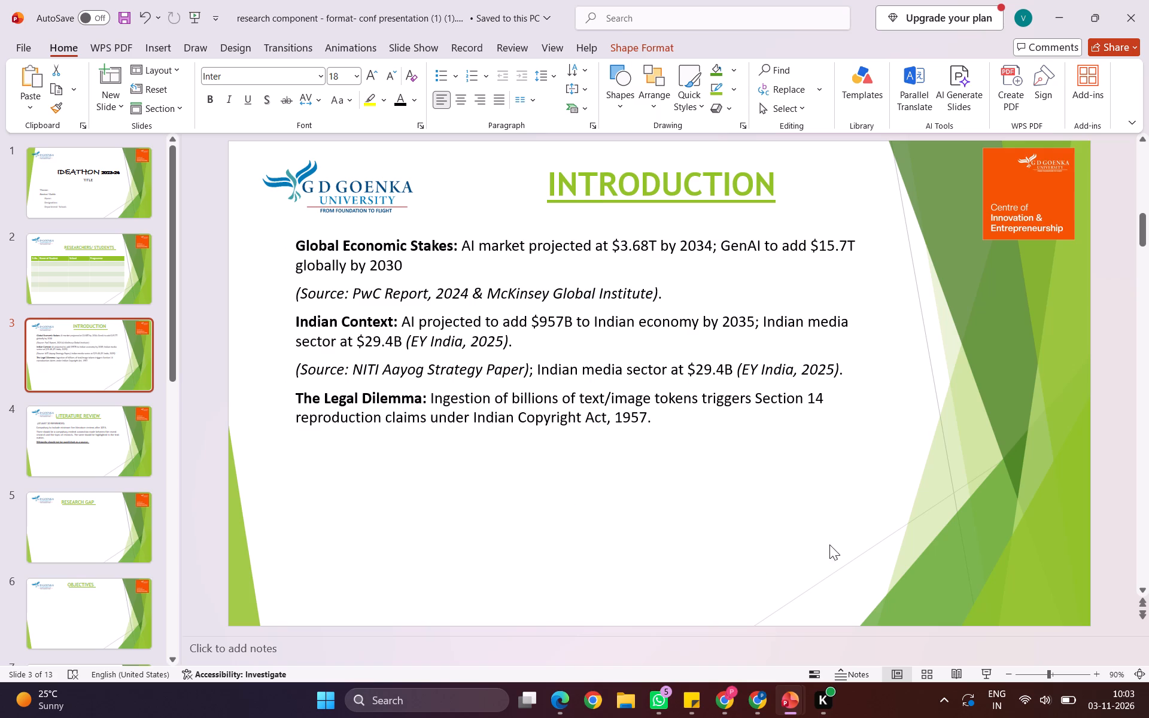
Shrink the INTRODUCTION title box around its text and centre it above the body text, beside the university logo.
click(563, 183)
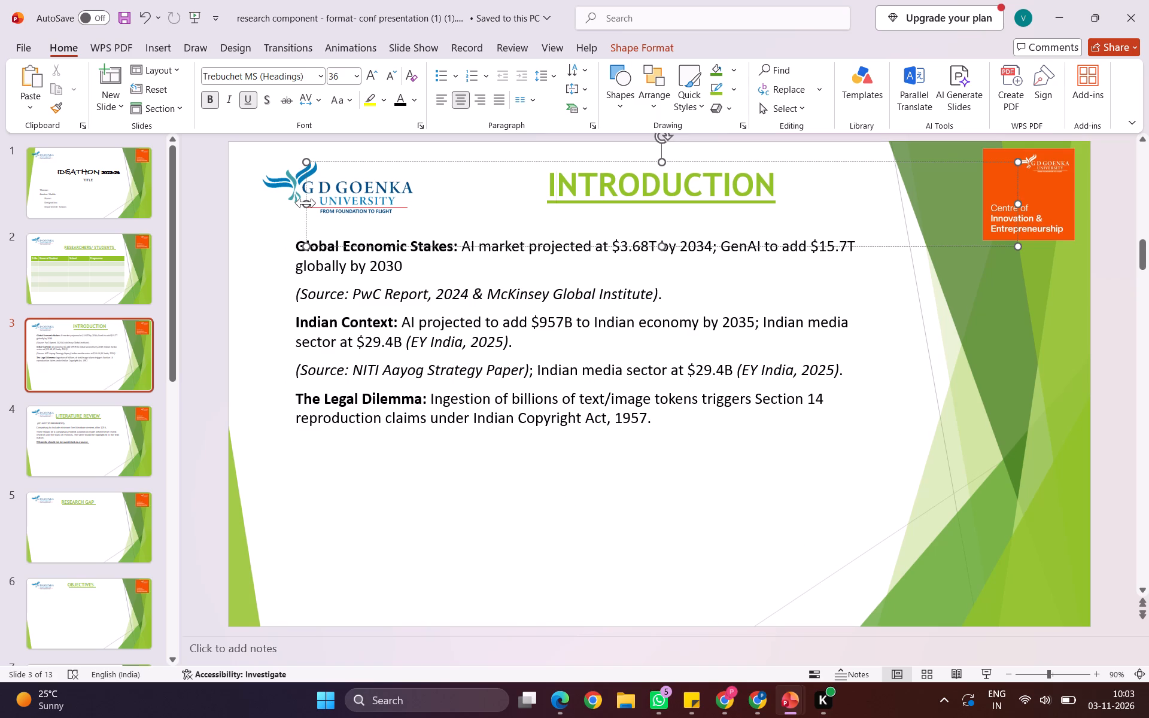
drag(306, 203, 497, 182)
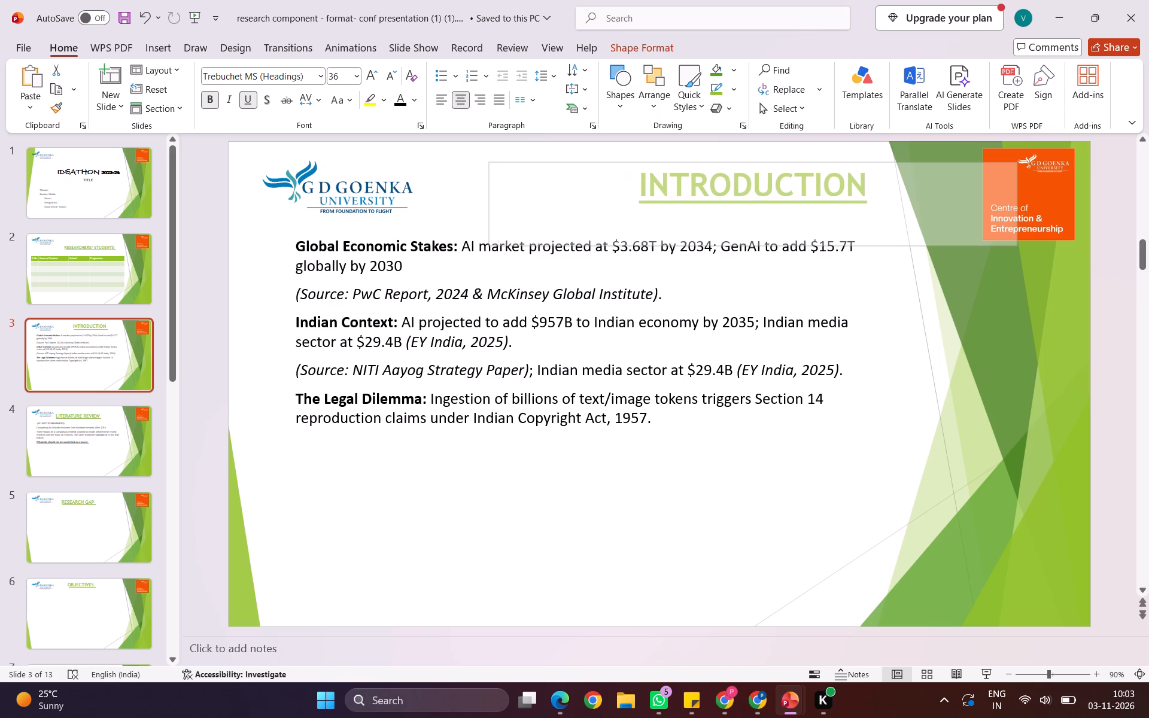
drag(497, 182, 556, 178)
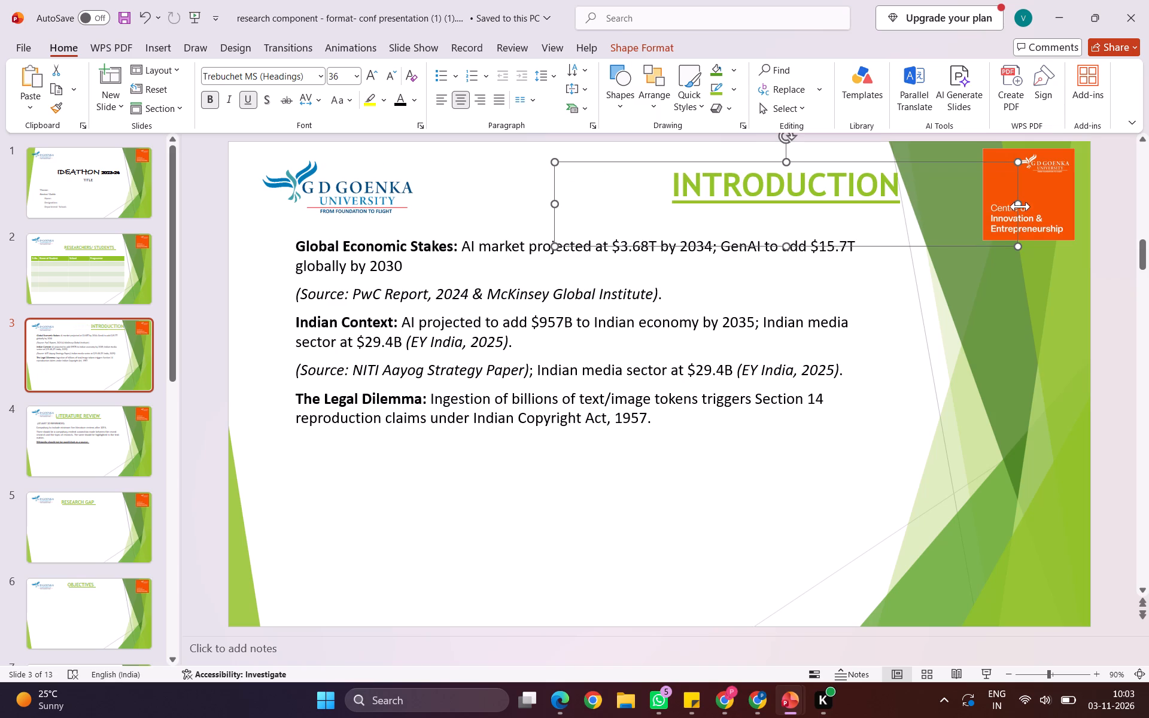
drag(1021, 247, 886, 193)
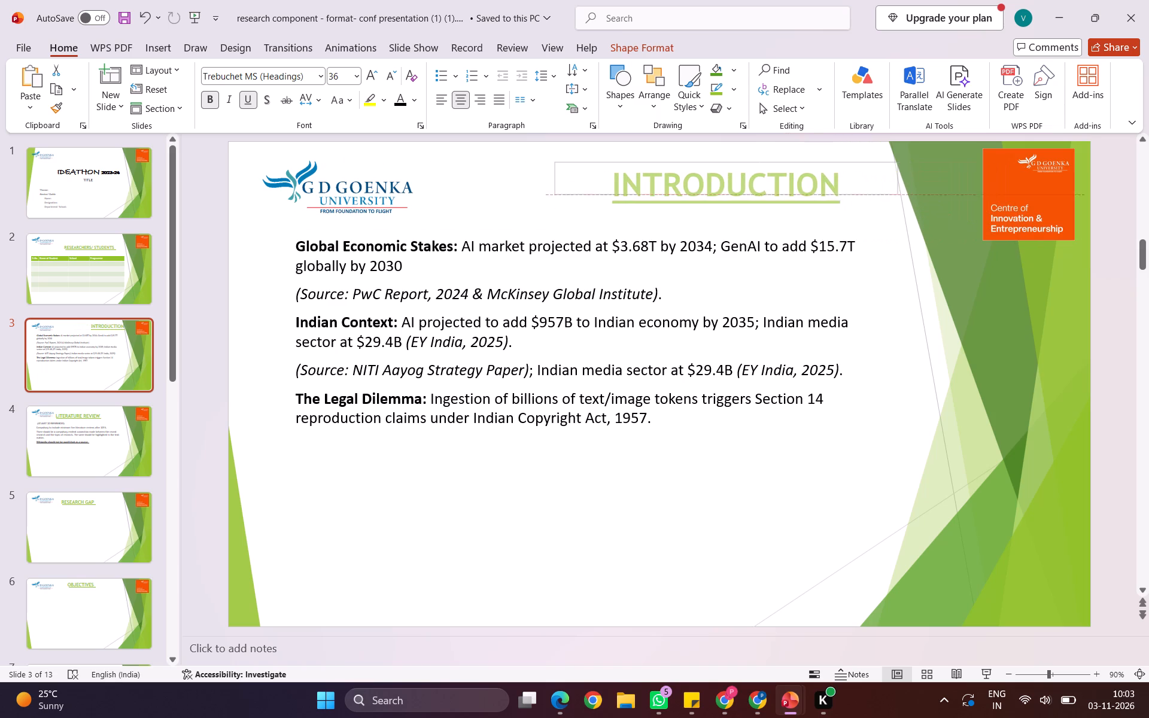
drag(886, 193, 864, 209)
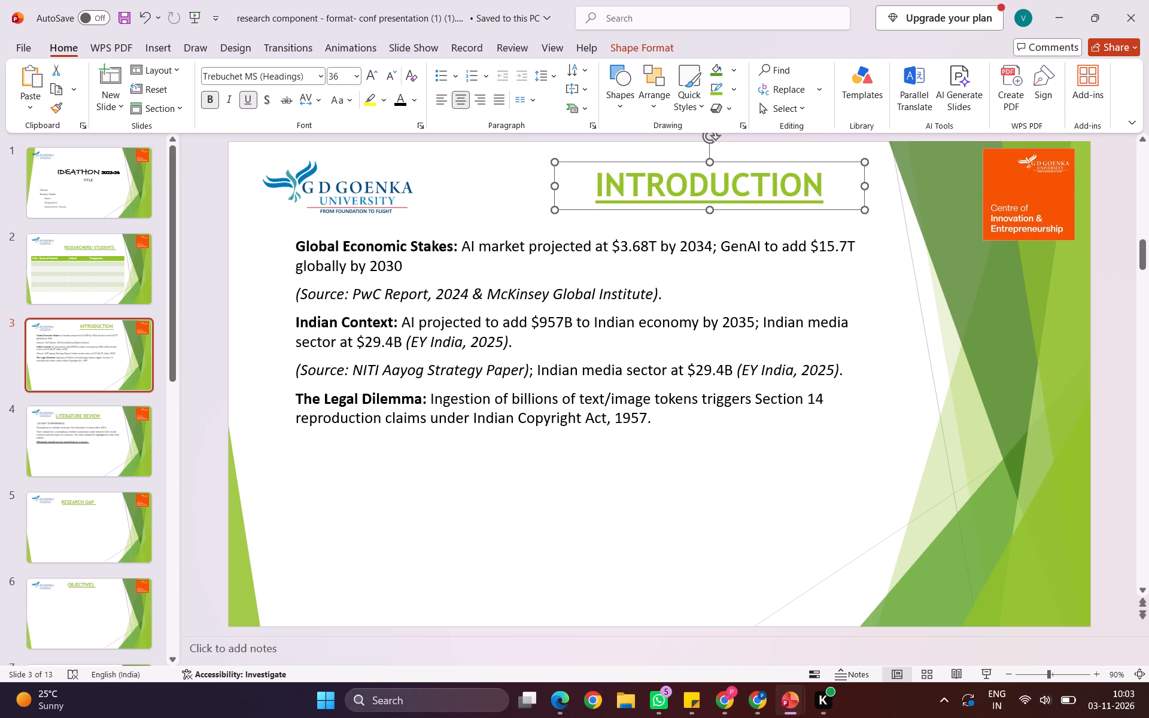
click(708, 158)
drag(718, 159, 599, 164)
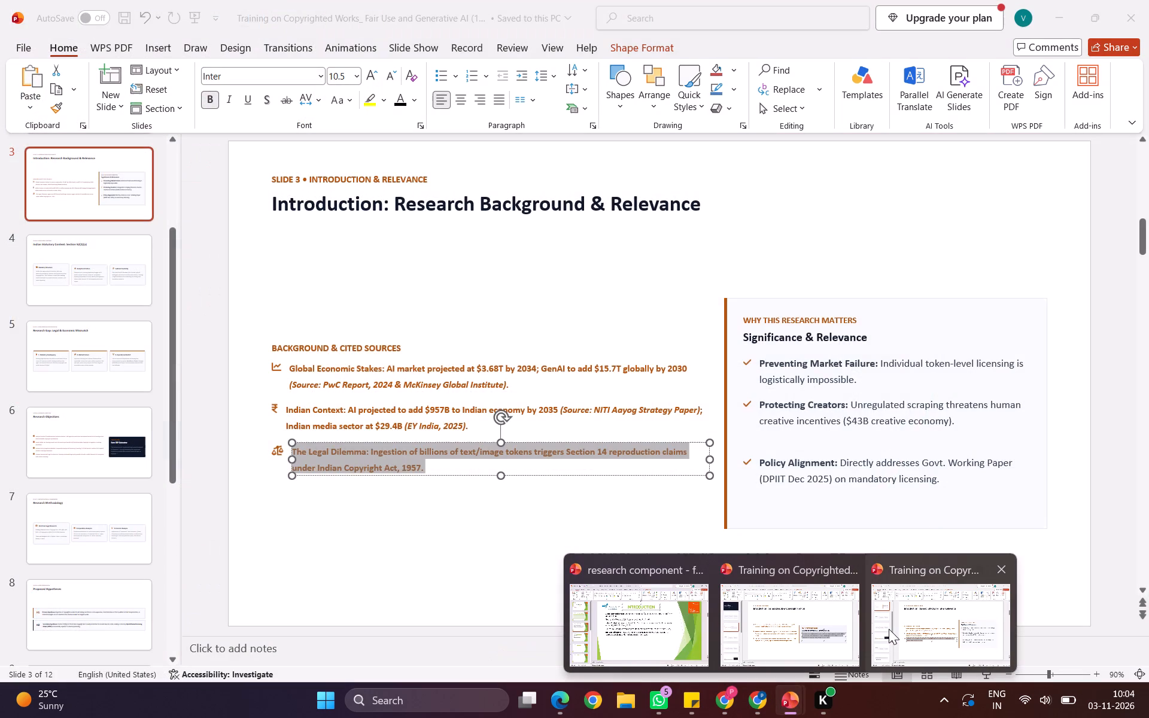
click(889, 629)
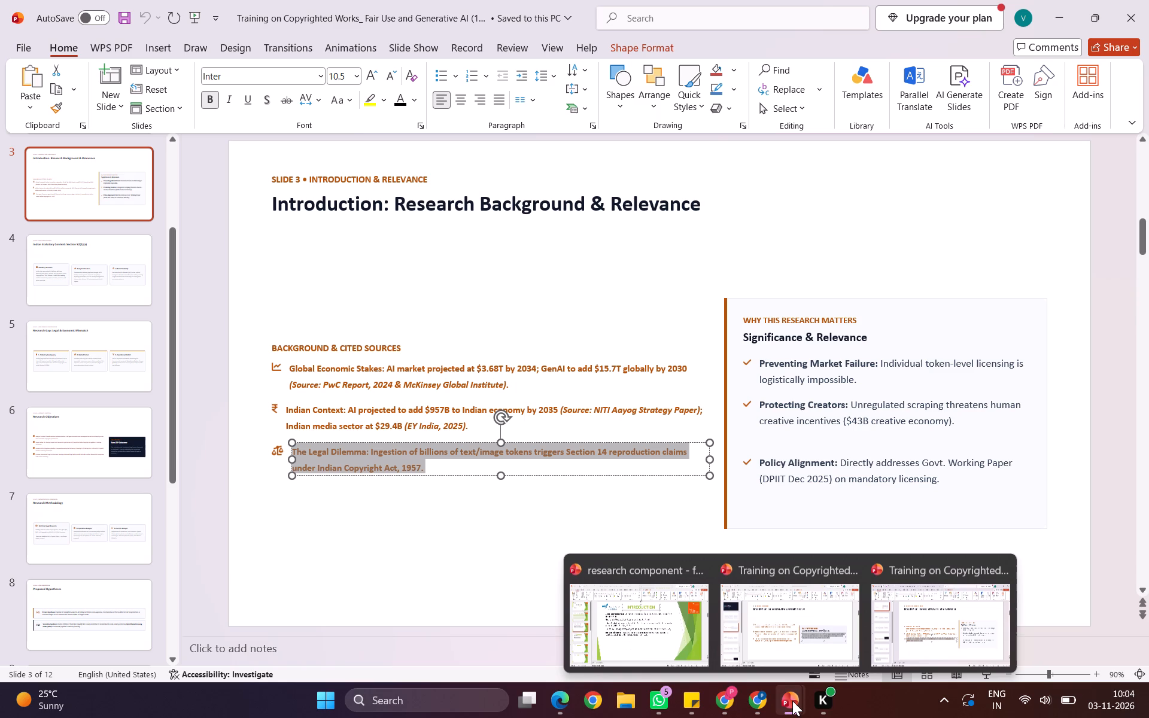
click(830, 626)
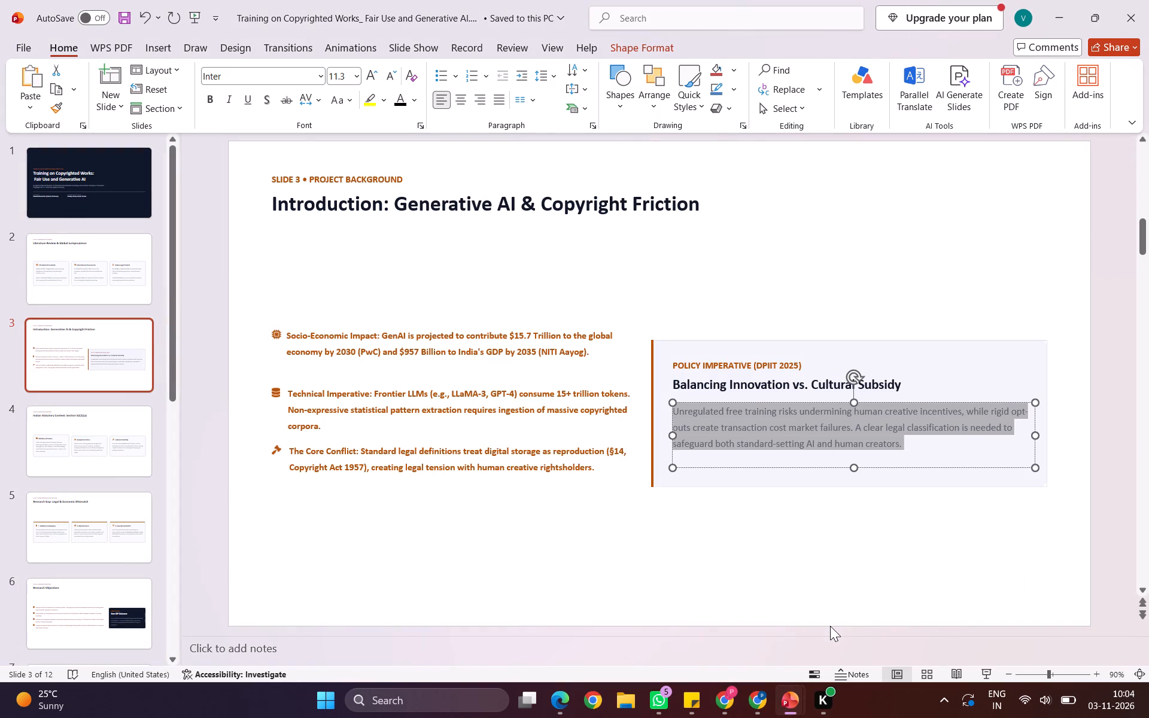
click(874, 644)
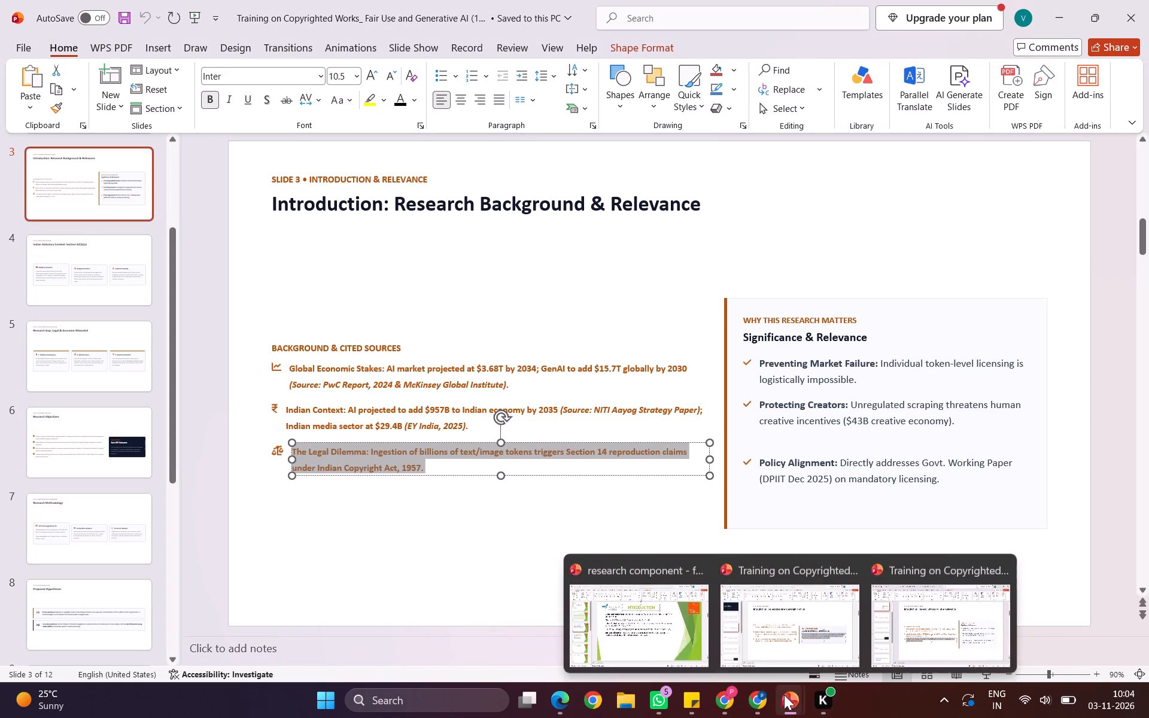
click(782, 617)
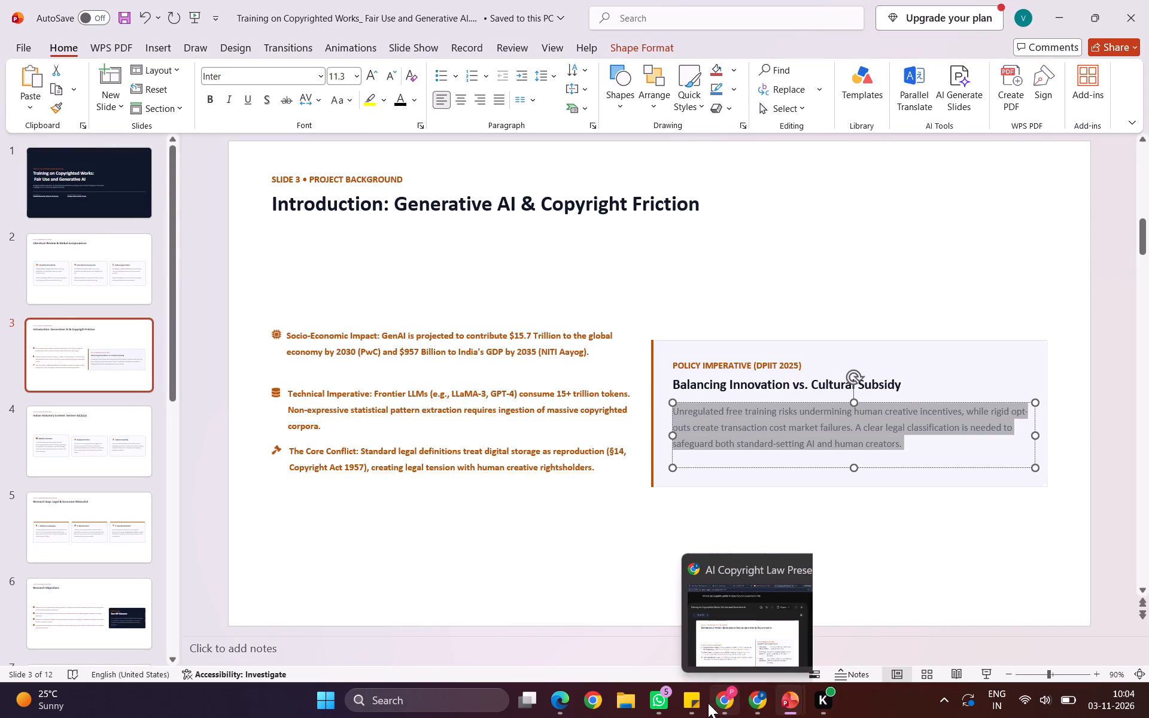
click(757, 697)
scroll(644, 597, down, 1)
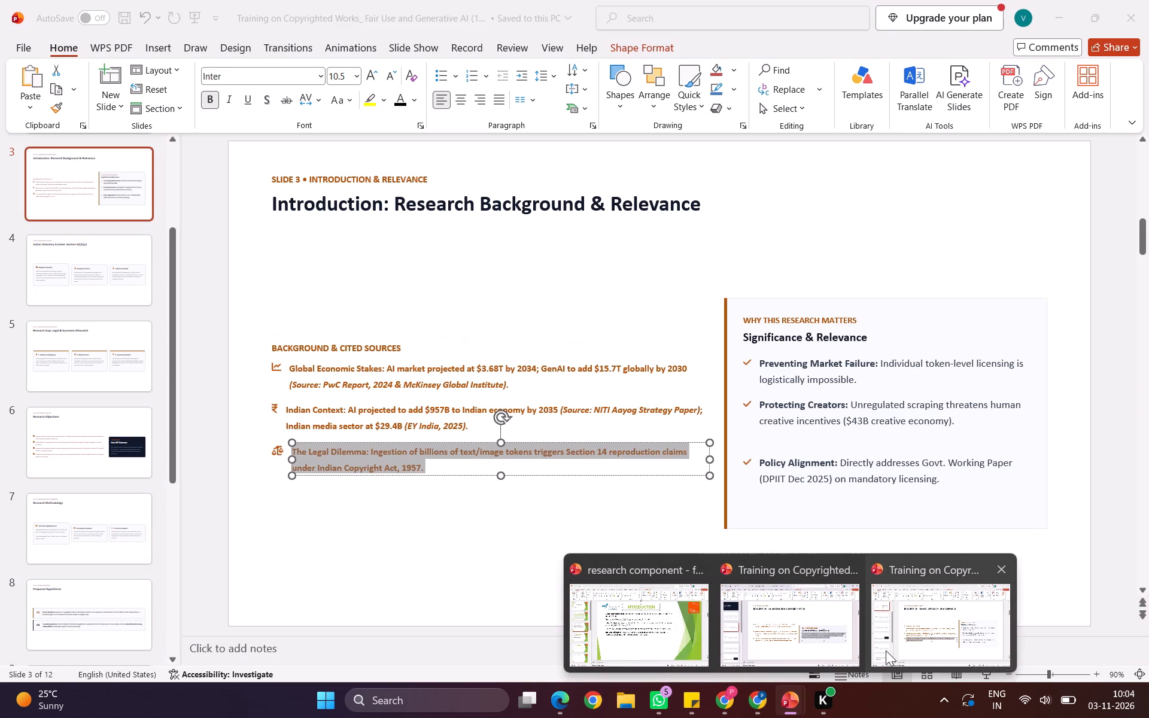
click(890, 649)
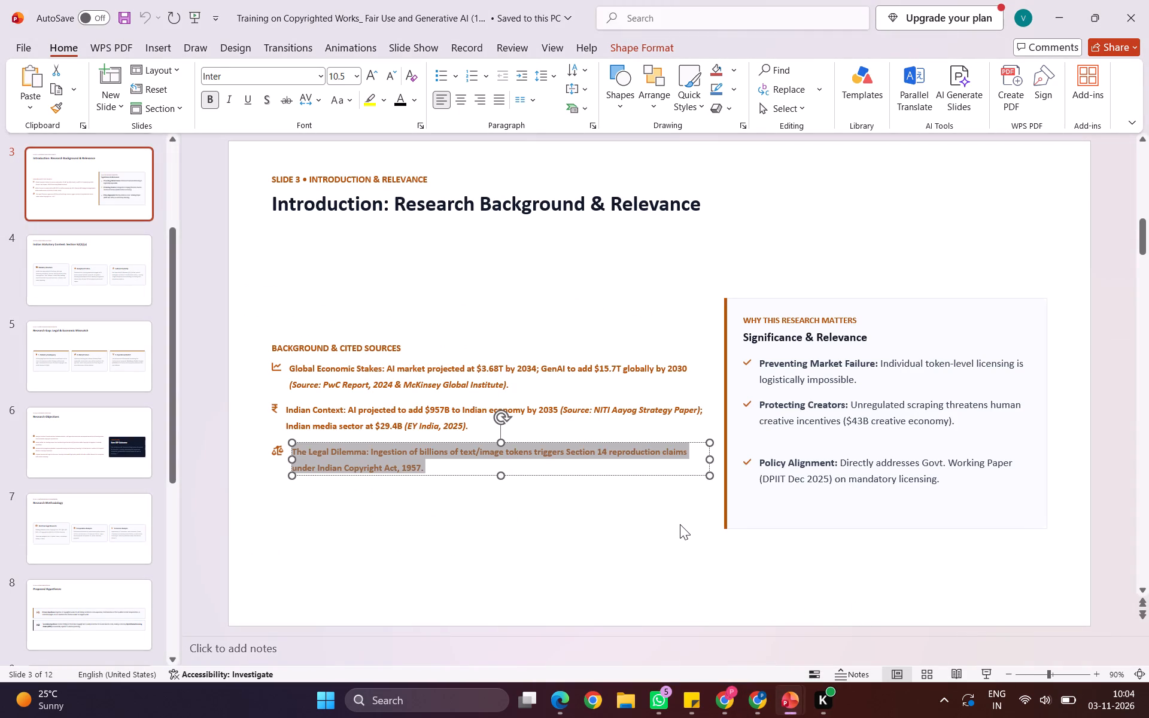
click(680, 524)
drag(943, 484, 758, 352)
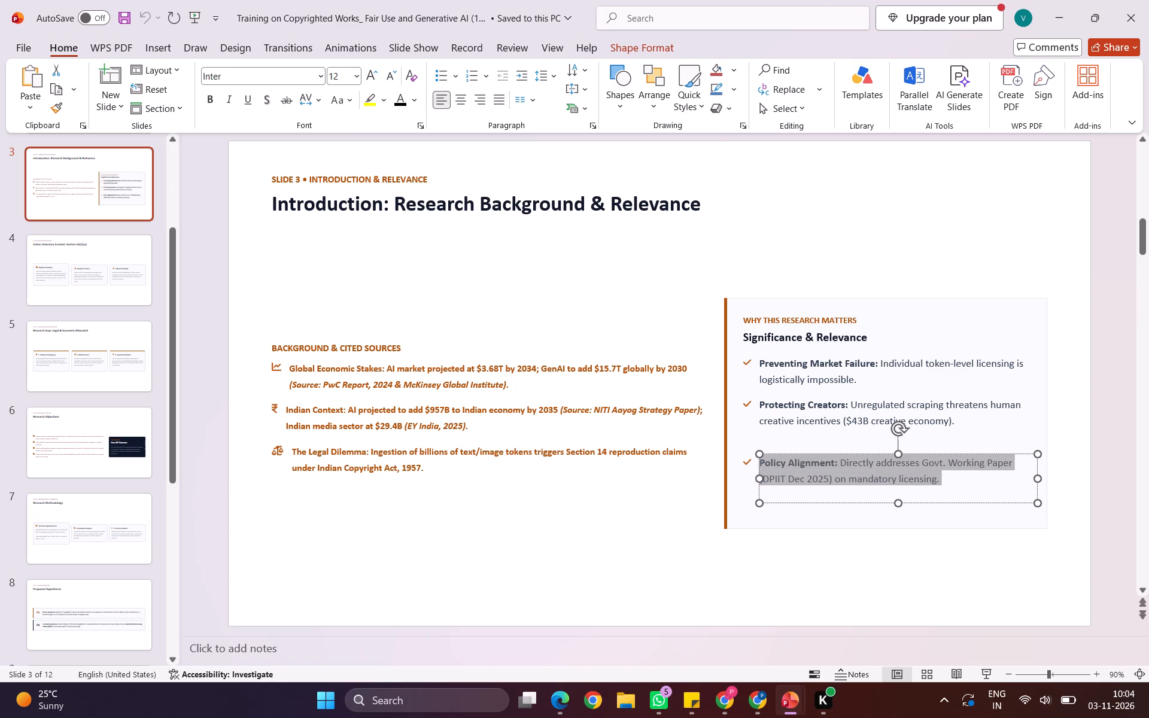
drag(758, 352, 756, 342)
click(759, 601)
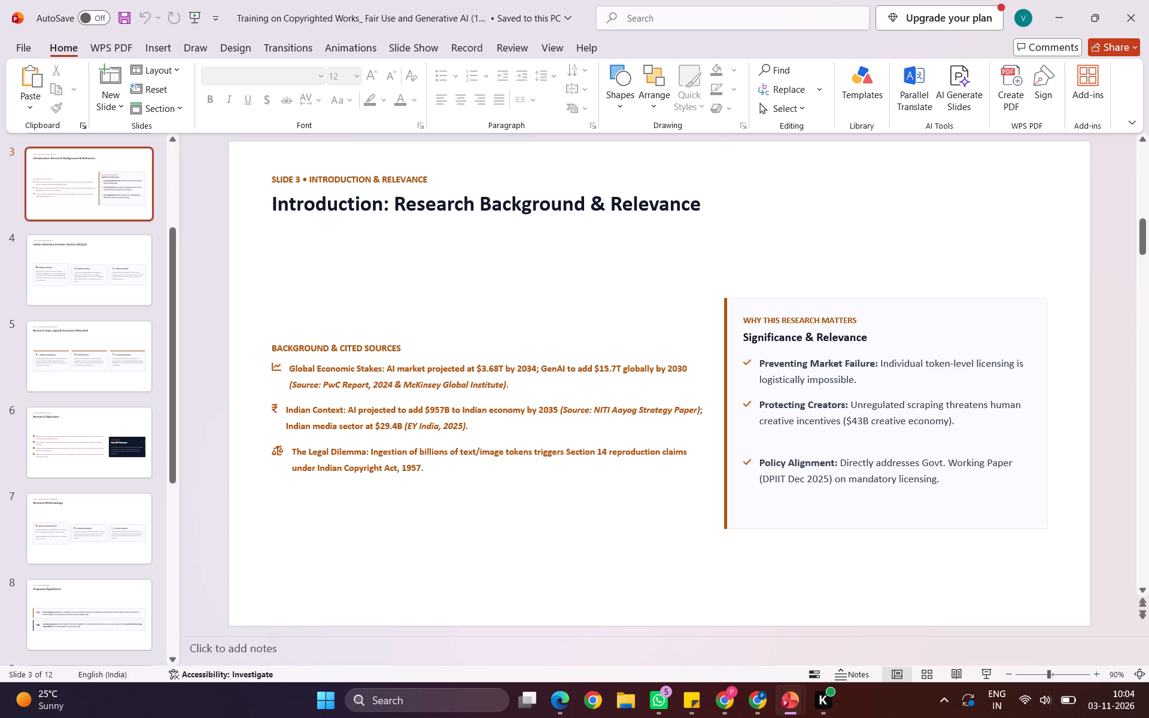
Copy the "Significance & Relevance" card's background shape from the "Introduction: Research Background & Relevance" slide and paste it onto the template's INTRODUCTION slide.
click(758, 362)
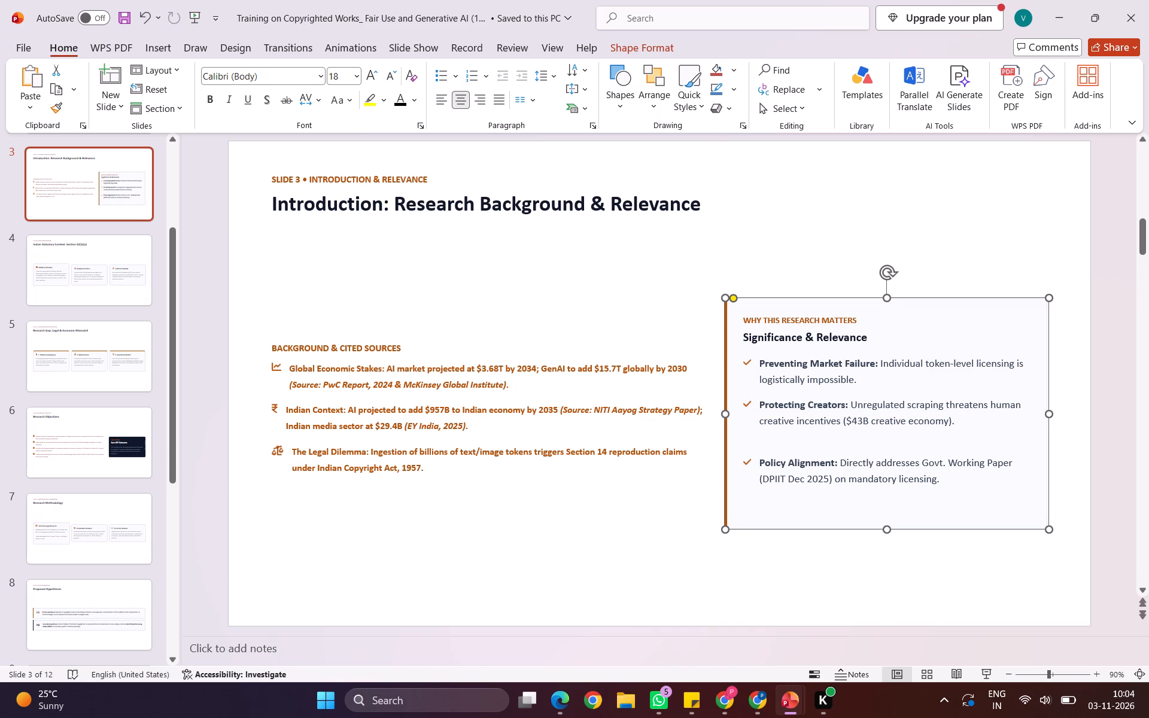
key(ctrl+c)
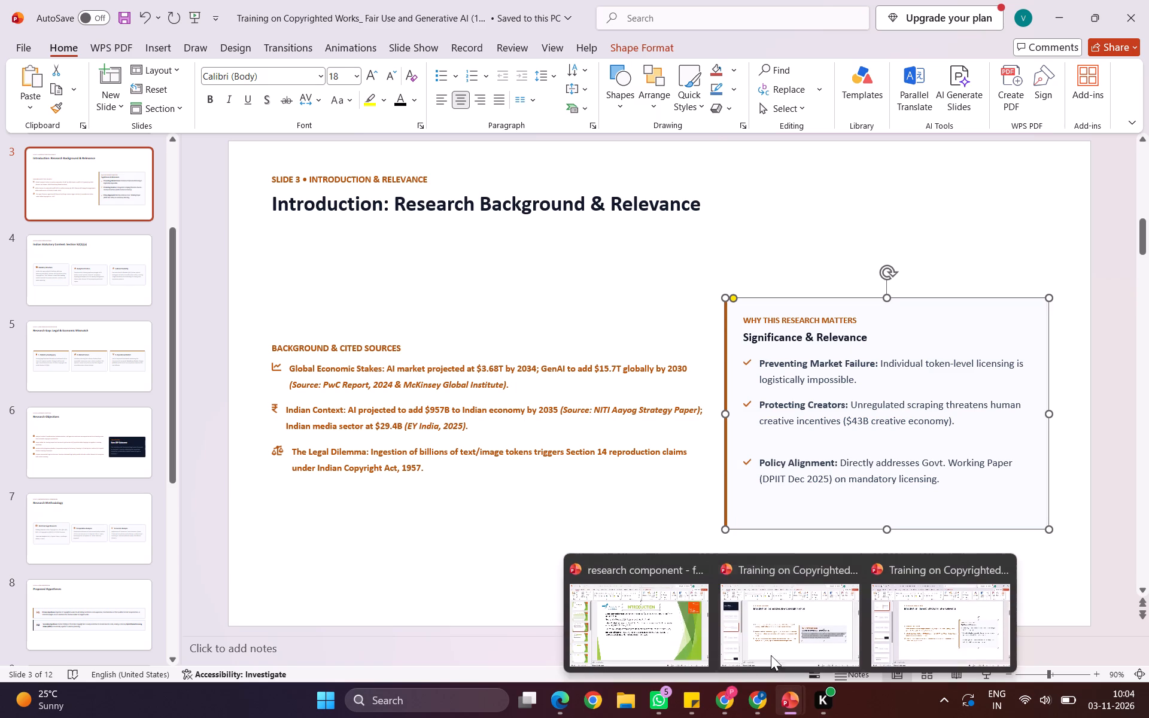
click(670, 619)
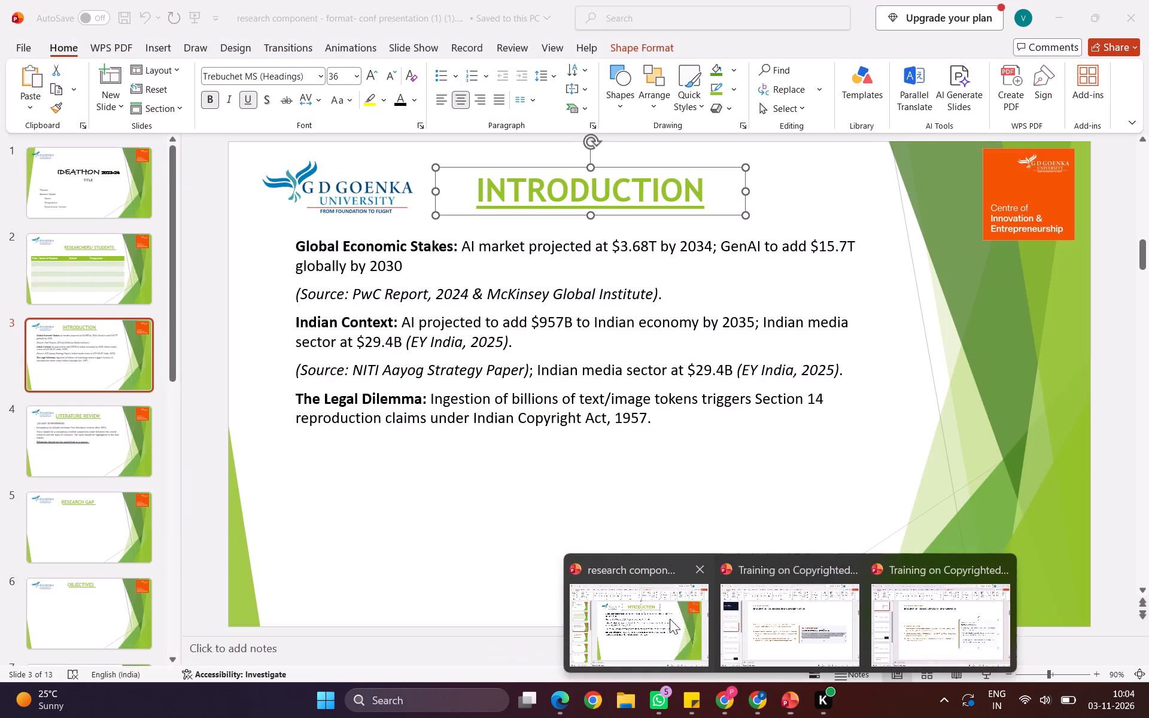
click(370, 471)
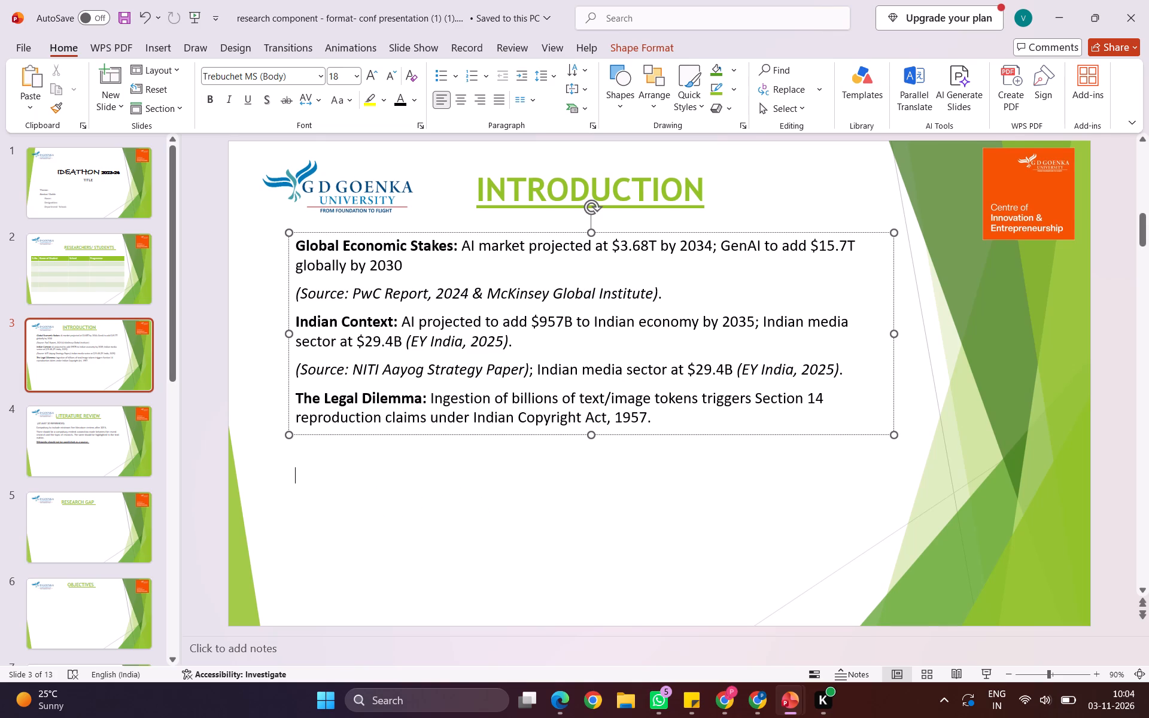
click(336, 467)
key(BackSpace)
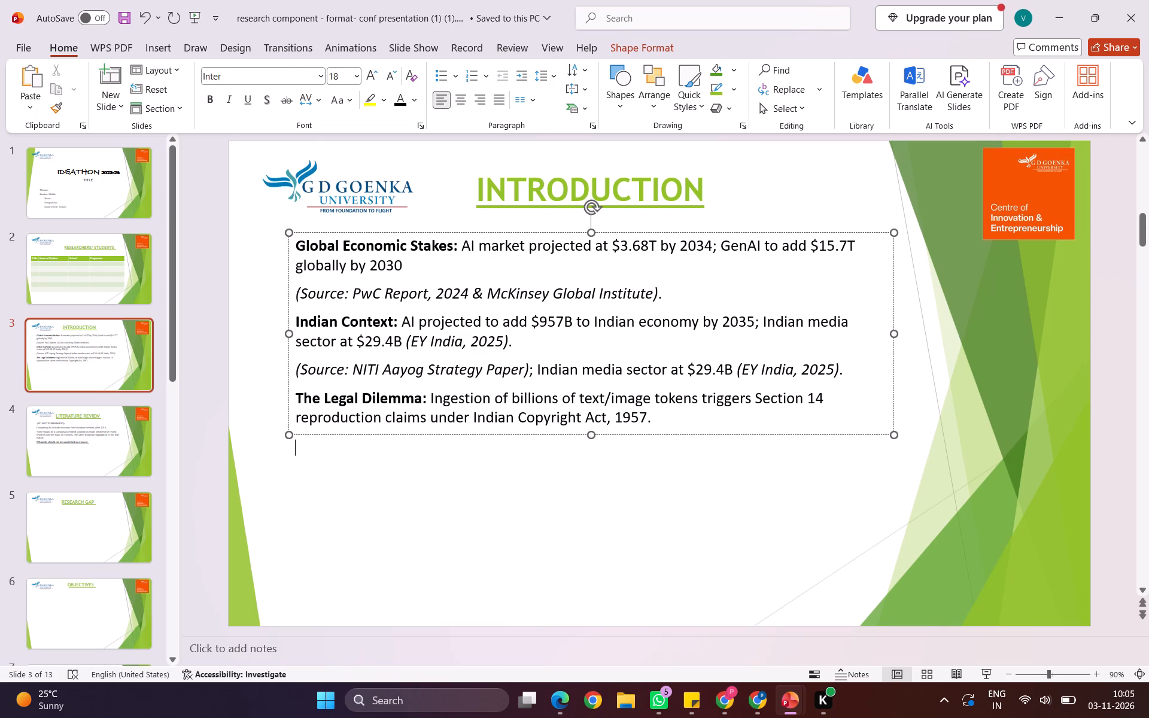
key(ctrl+v)
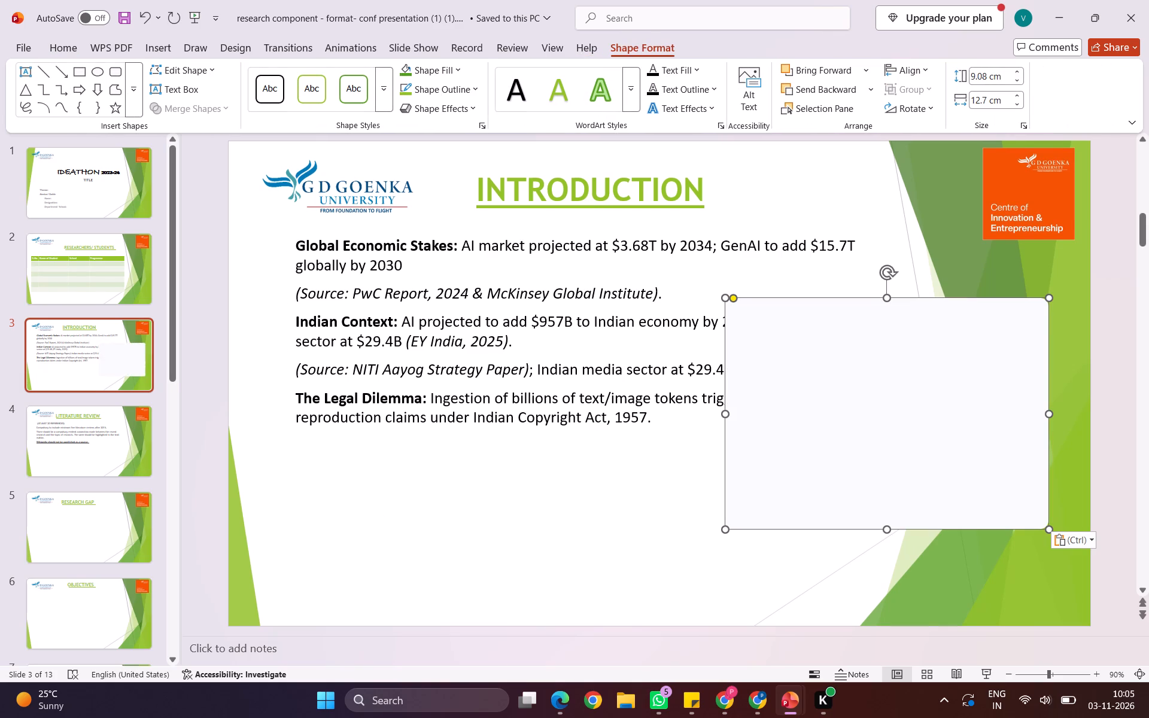
Move the pasted card shape below the "The Legal Dilemma" paragraph.
drag(890, 305, 867, 325)
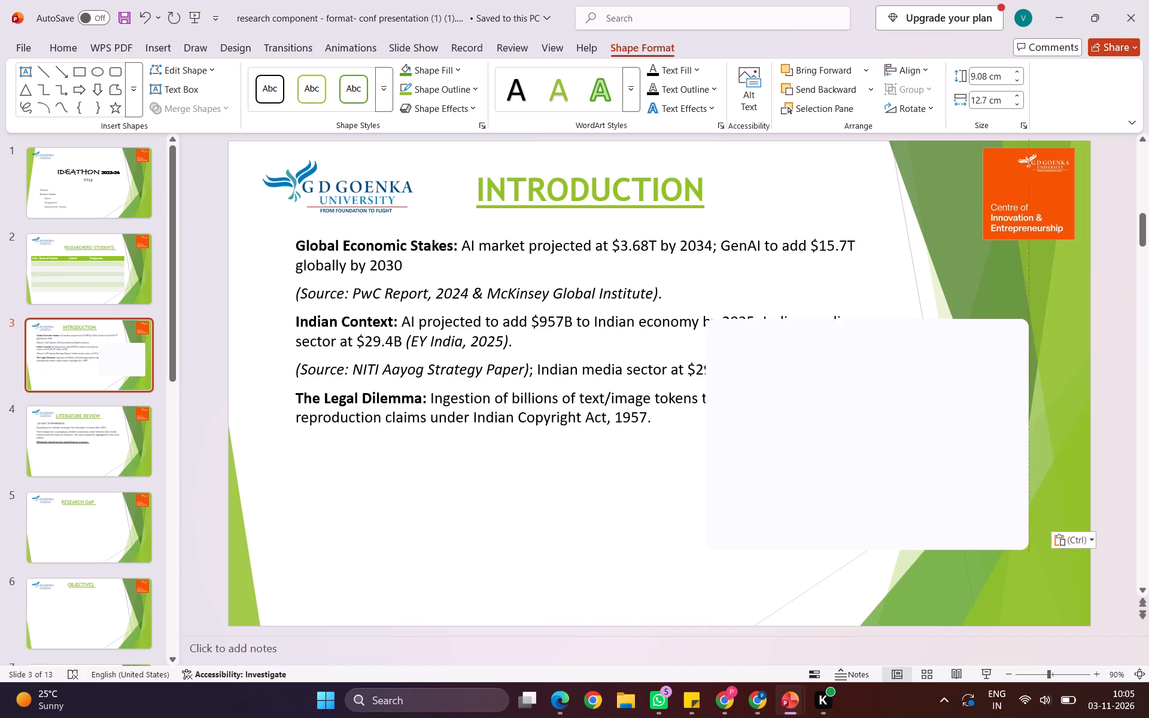
drag(867, 325, 504, 438)
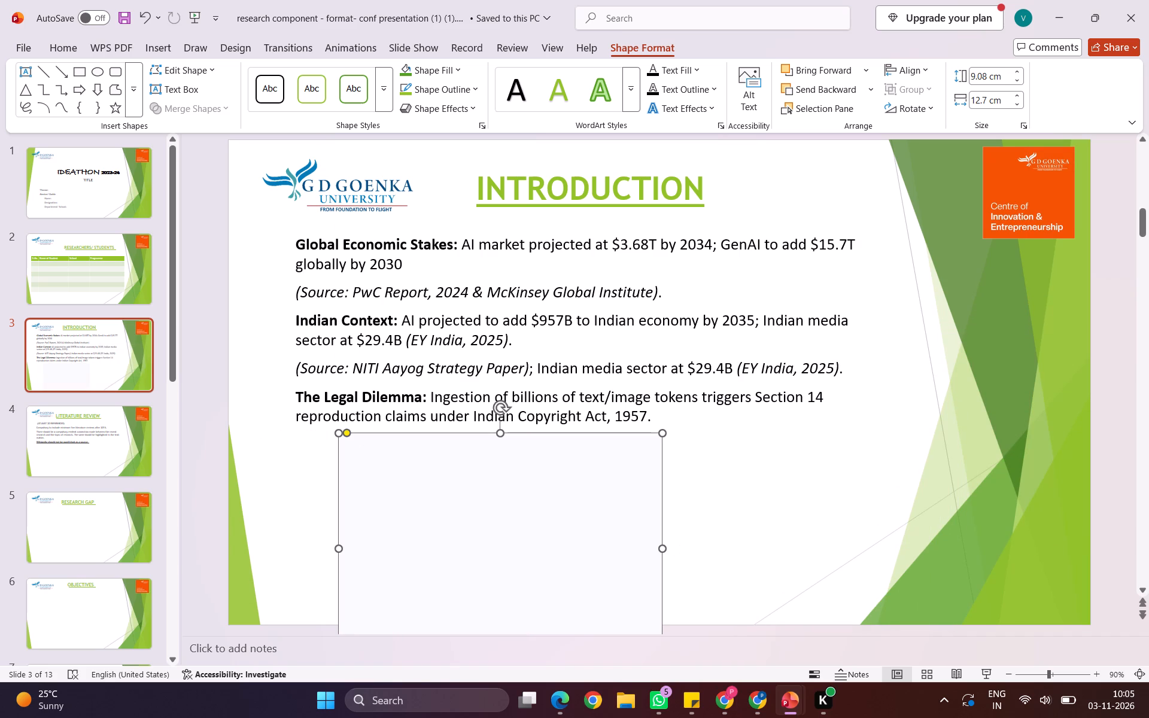
Cut the pasted card shape from below "The Legal Dilemma" paragraph on the INTRODUCTION slide.
click(595, 543)
right_click(595, 543)
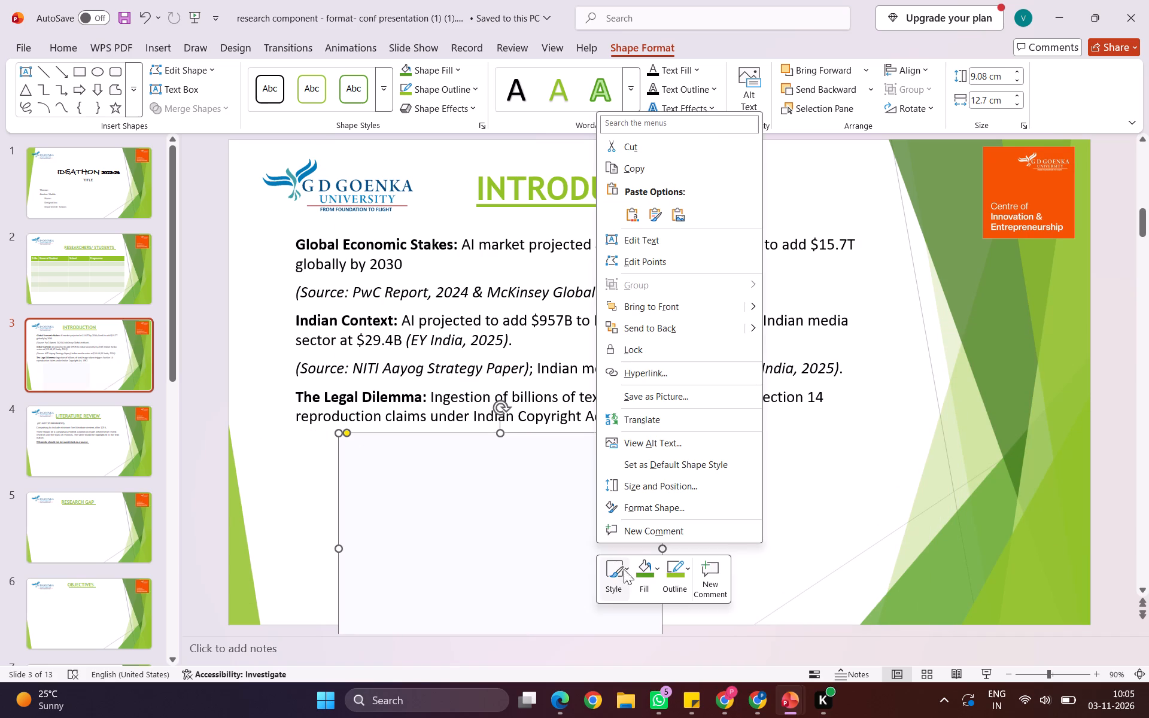
click(653, 145)
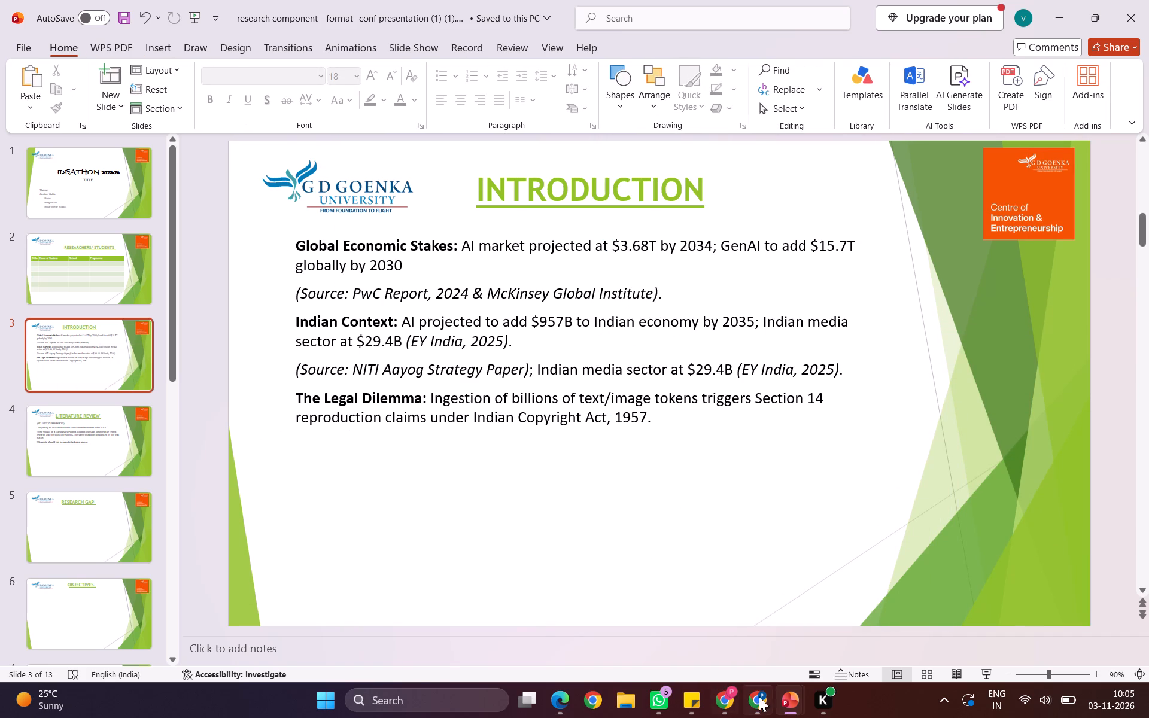
Copy the "Preventing Market Failure" paragraph from the "Introduction: Research Background & Relevance" slide of the Training on Copyrighted Works deck.
click(946, 626)
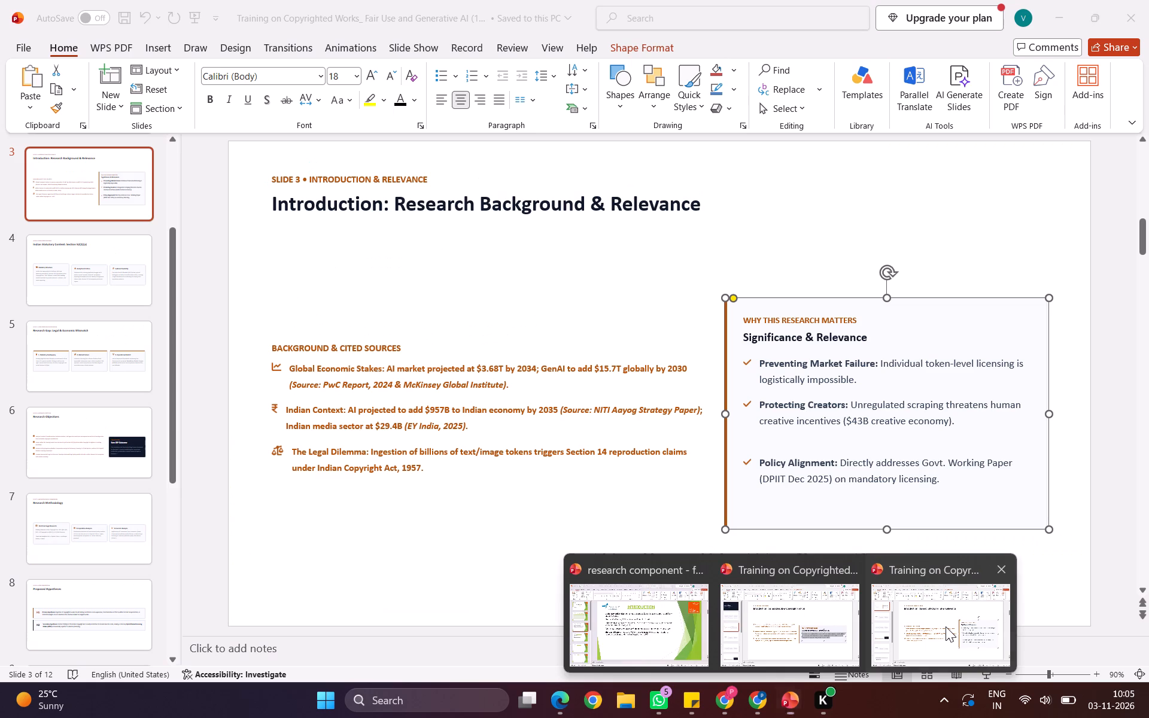
click(869, 604)
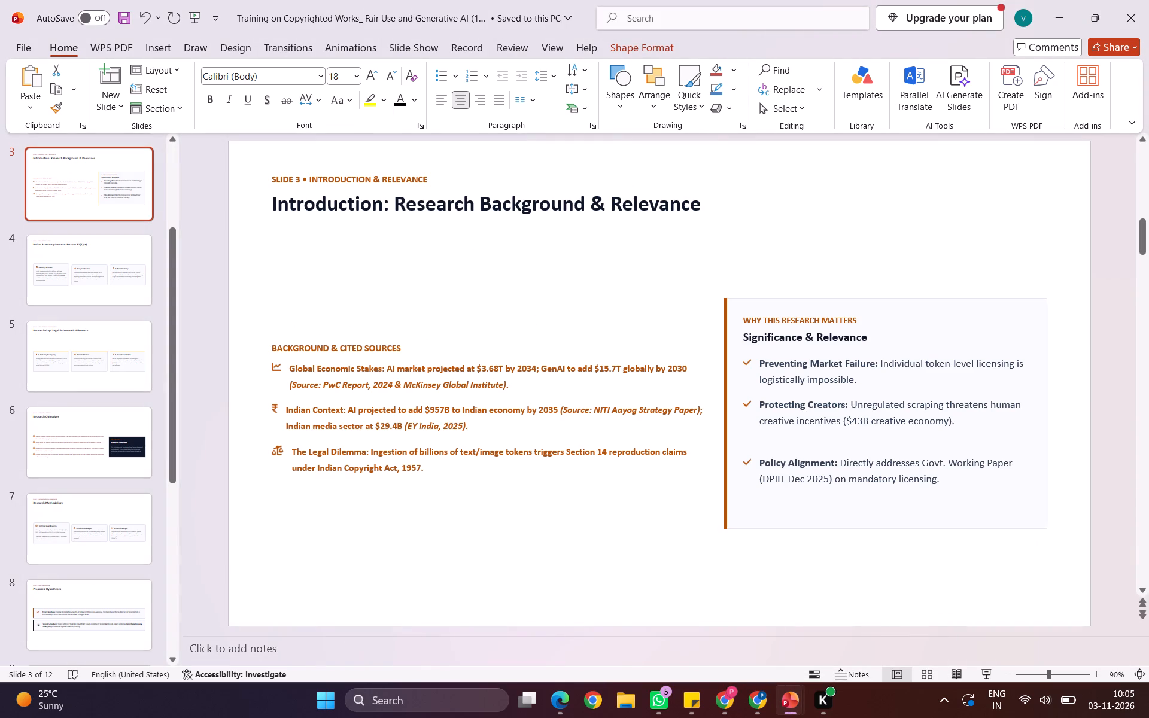
drag(762, 364, 852, 379)
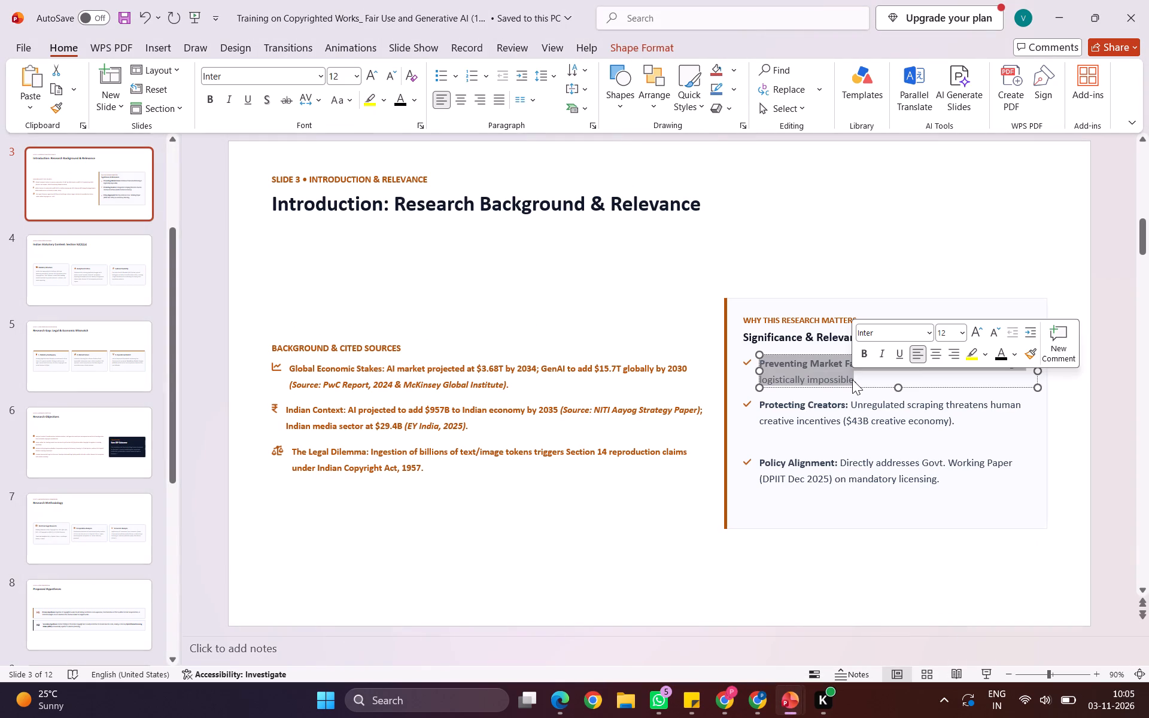
key(ctrl+c)
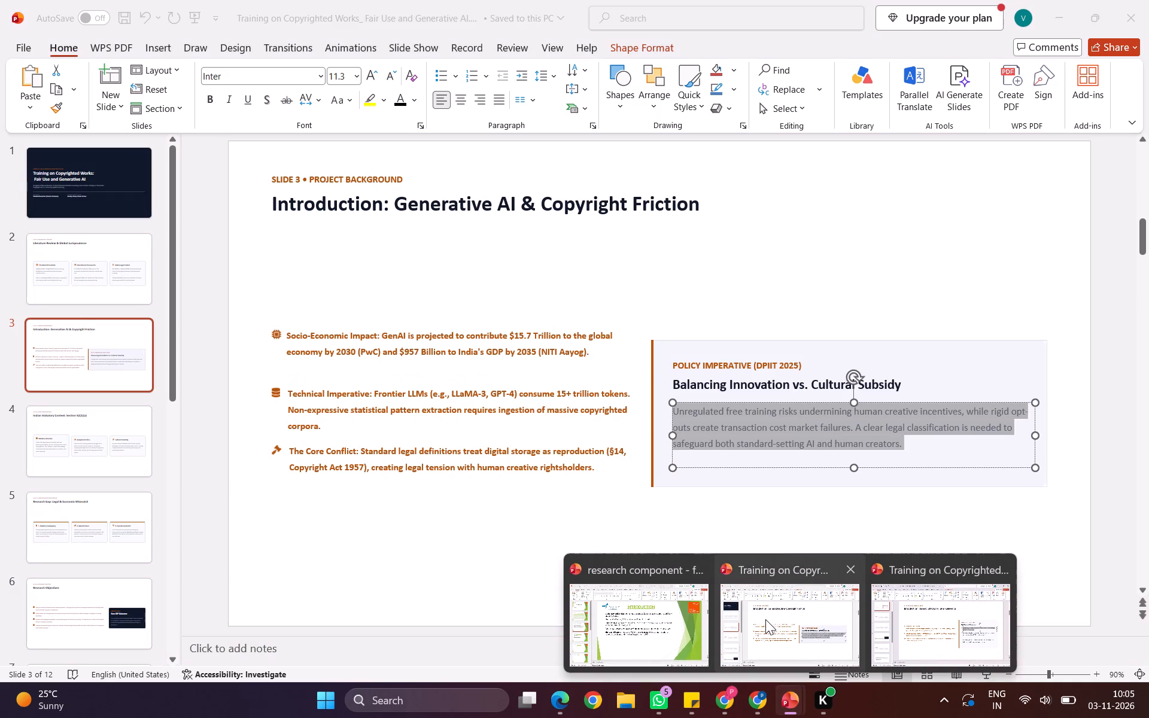
Back in the template, widen the INTRODUCTION body text box until the "Global Economic Stakes" sentence fits one line, and reduce the box's height.
click(639, 639)
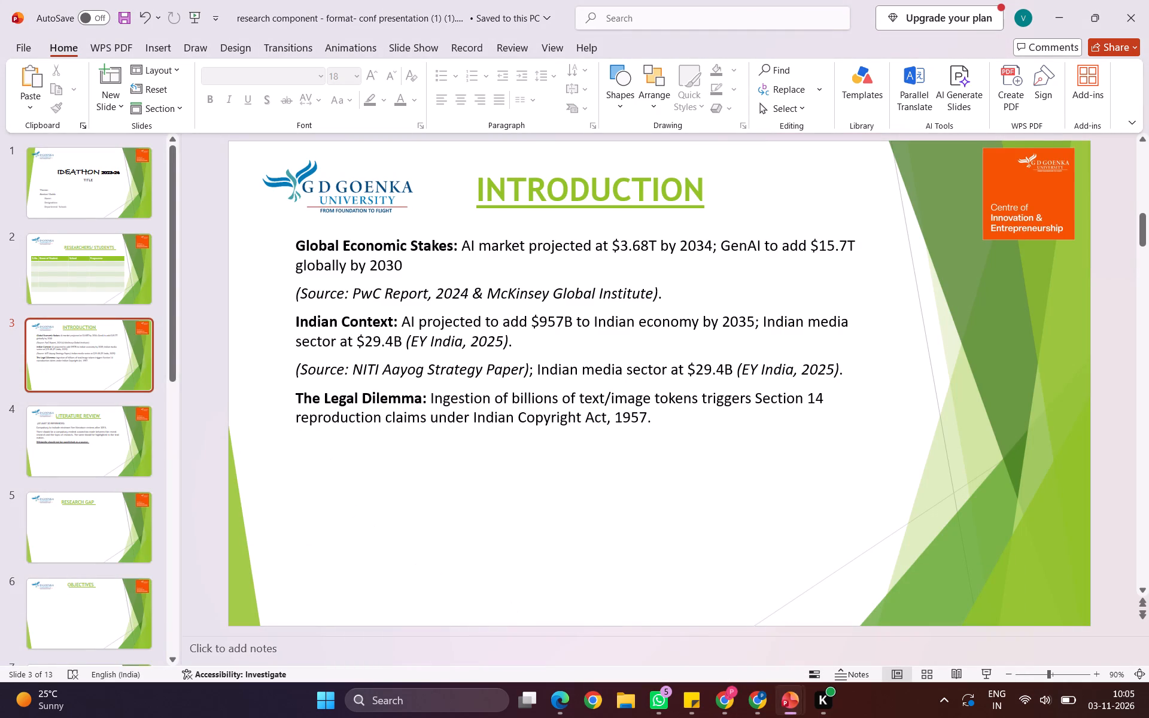
click(351, 293)
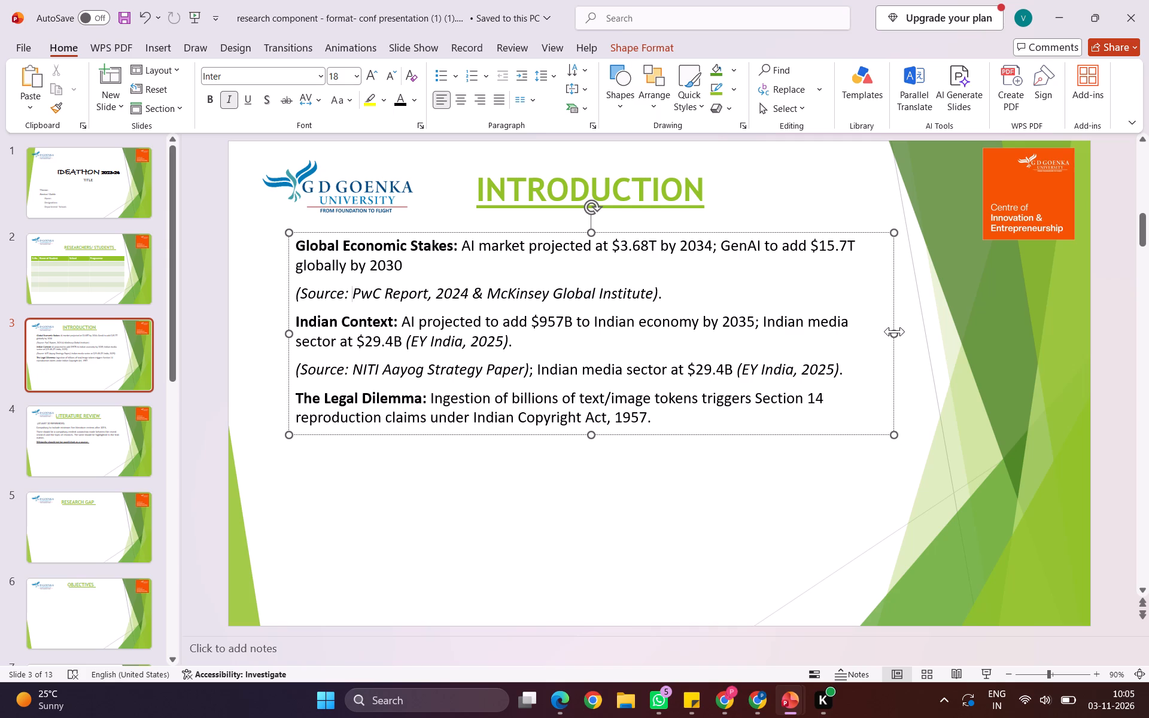
drag(895, 331, 942, 327)
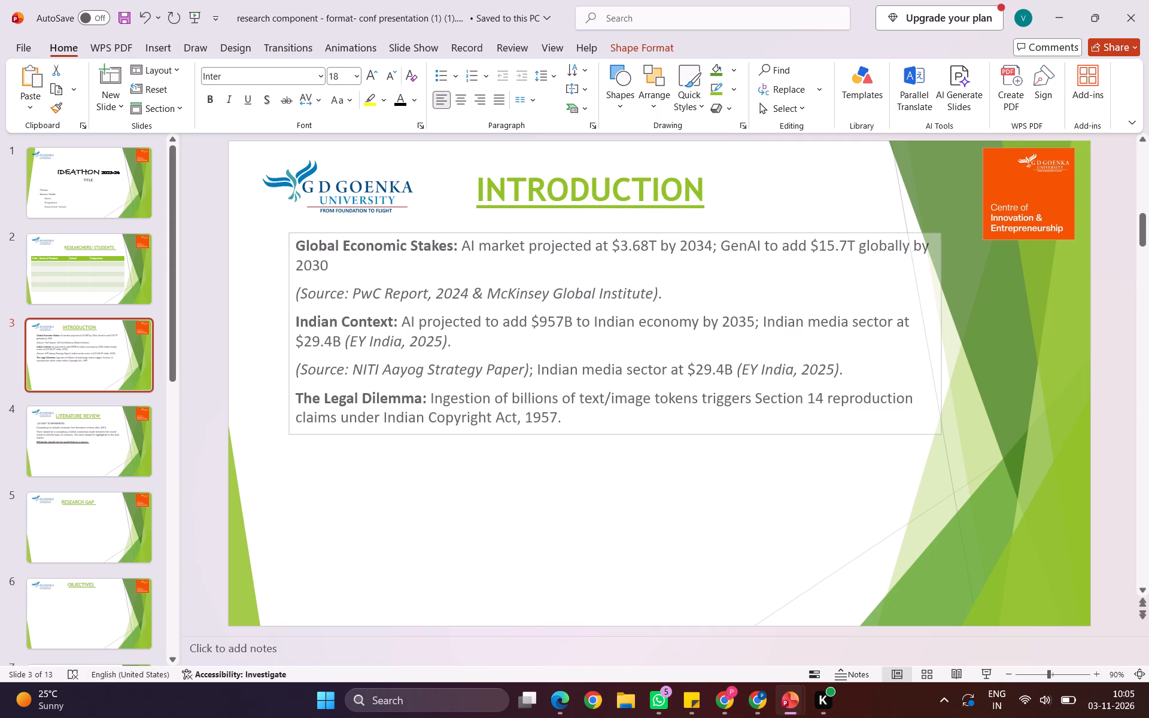
drag(942, 327, 953, 327)
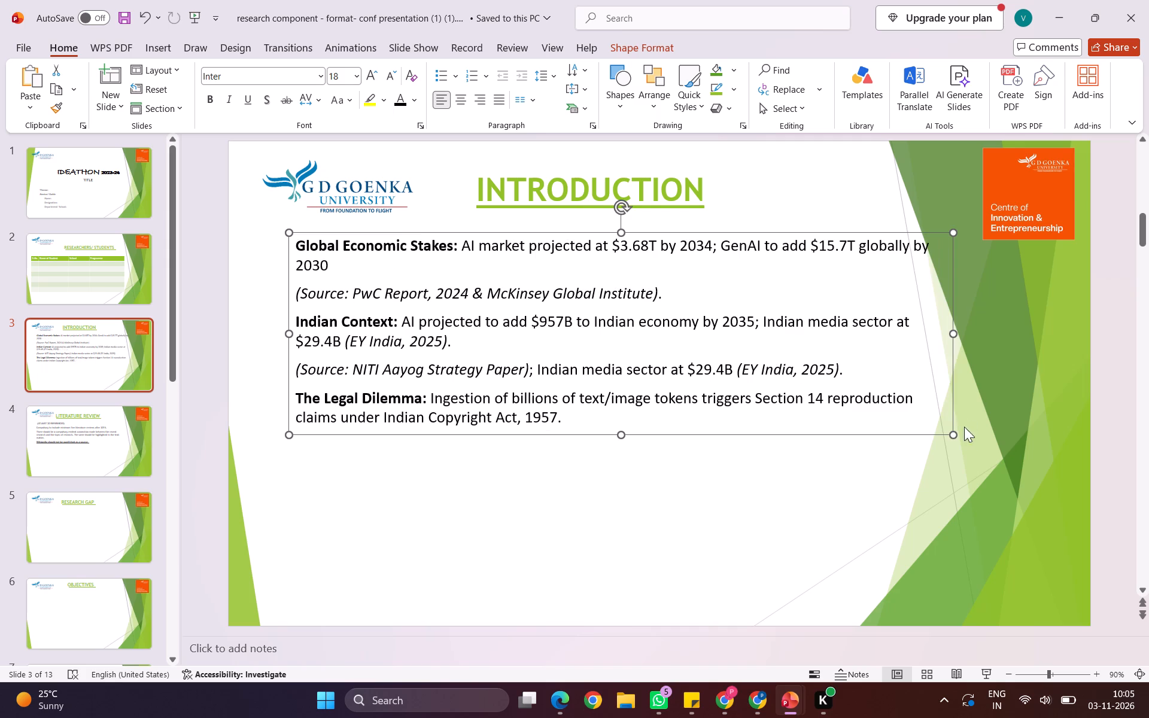
drag(955, 436, 949, 426)
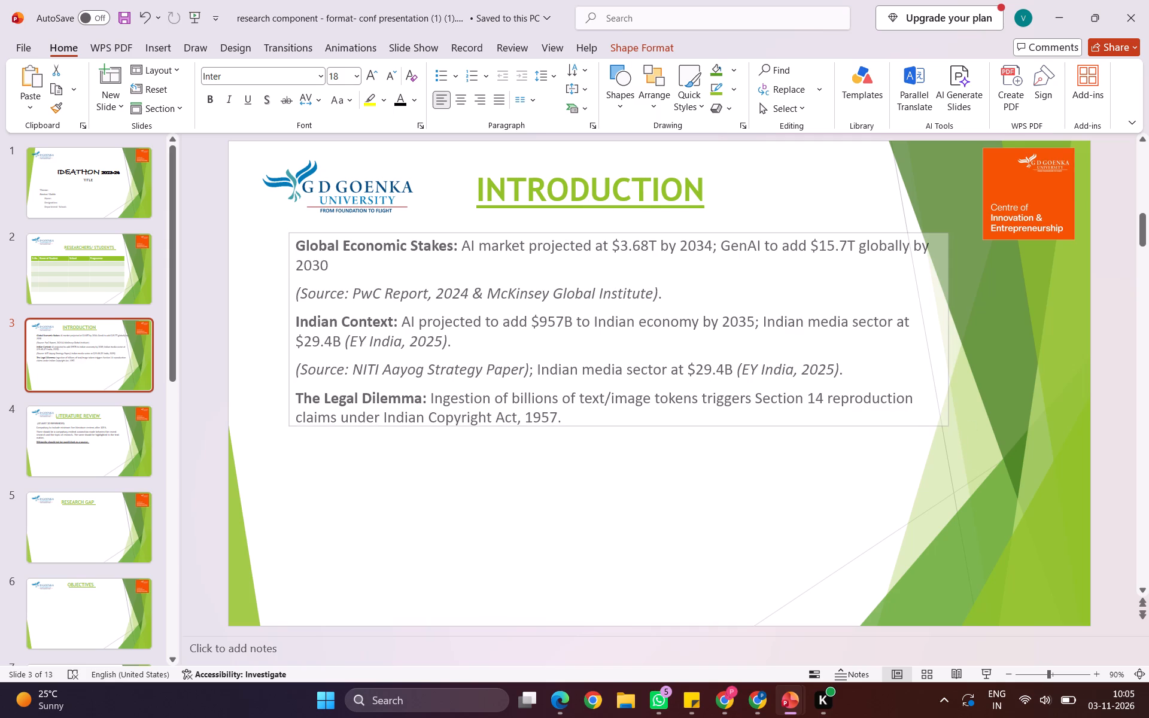
drag(949, 426, 952, 418)
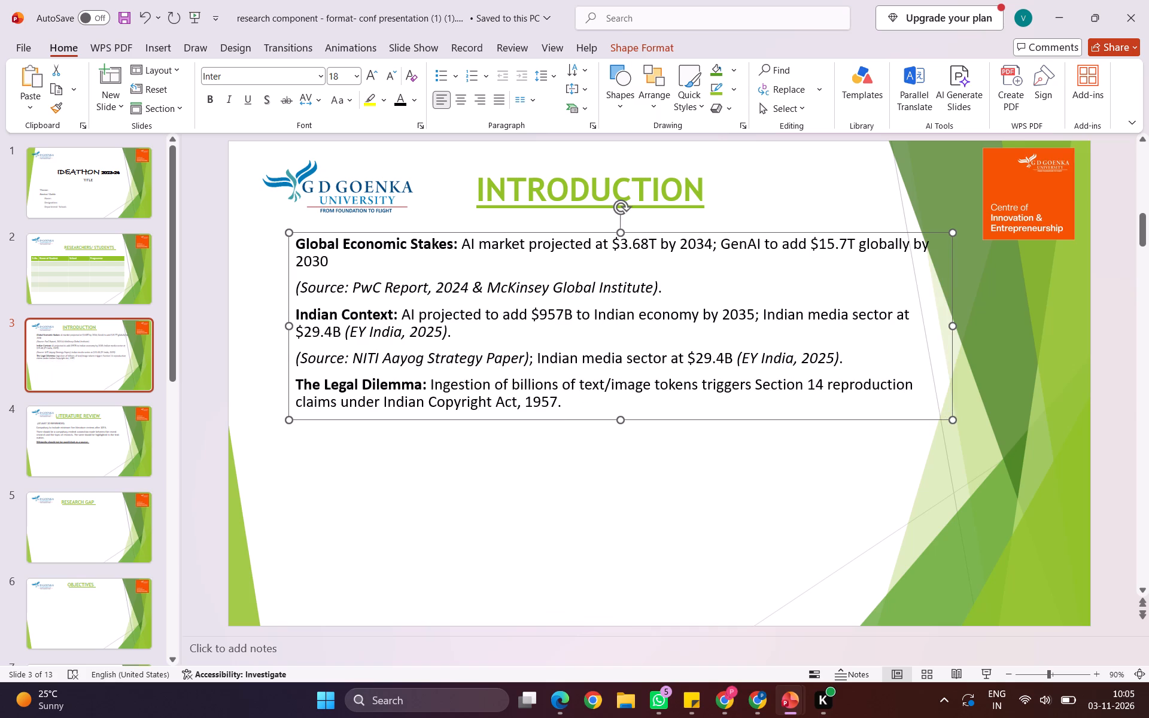
drag(953, 325, 987, 323)
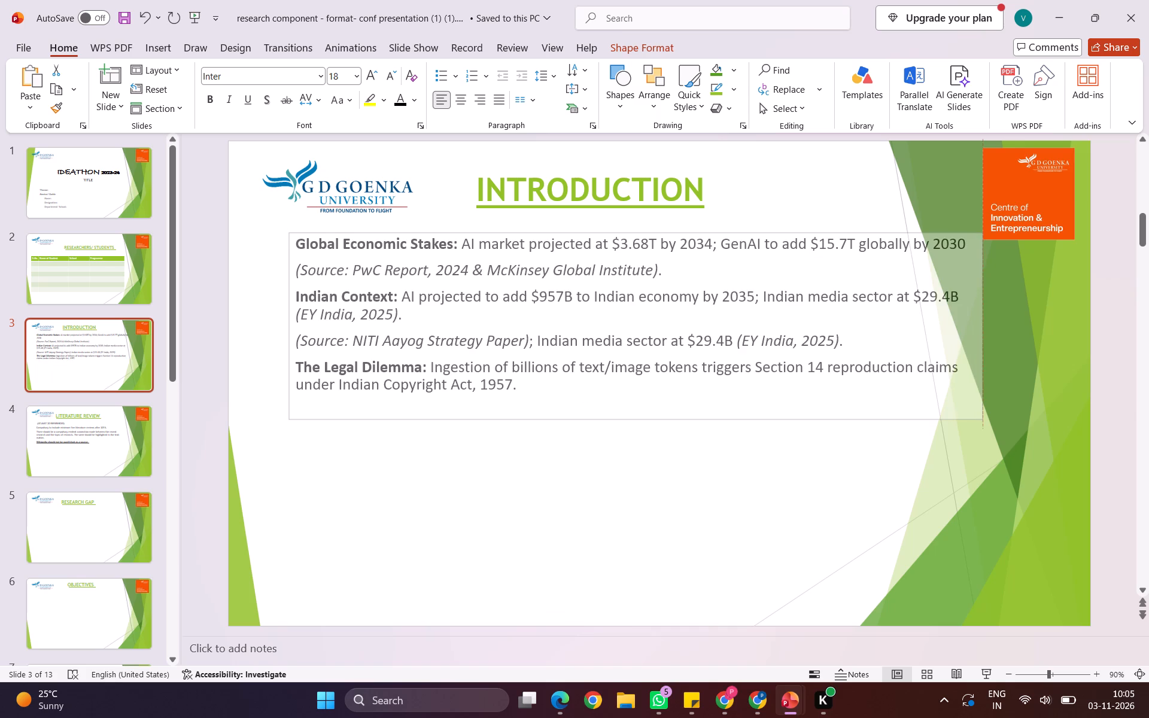
drag(987, 323, 988, 323)
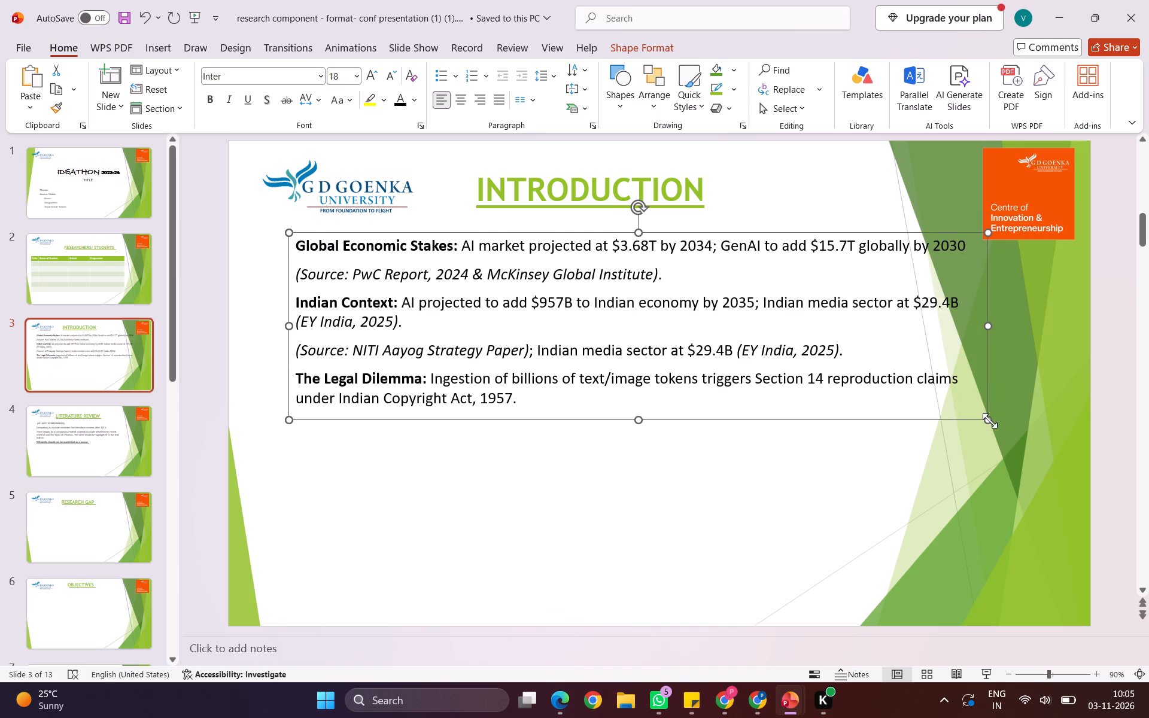
drag(990, 421, 986, 408)
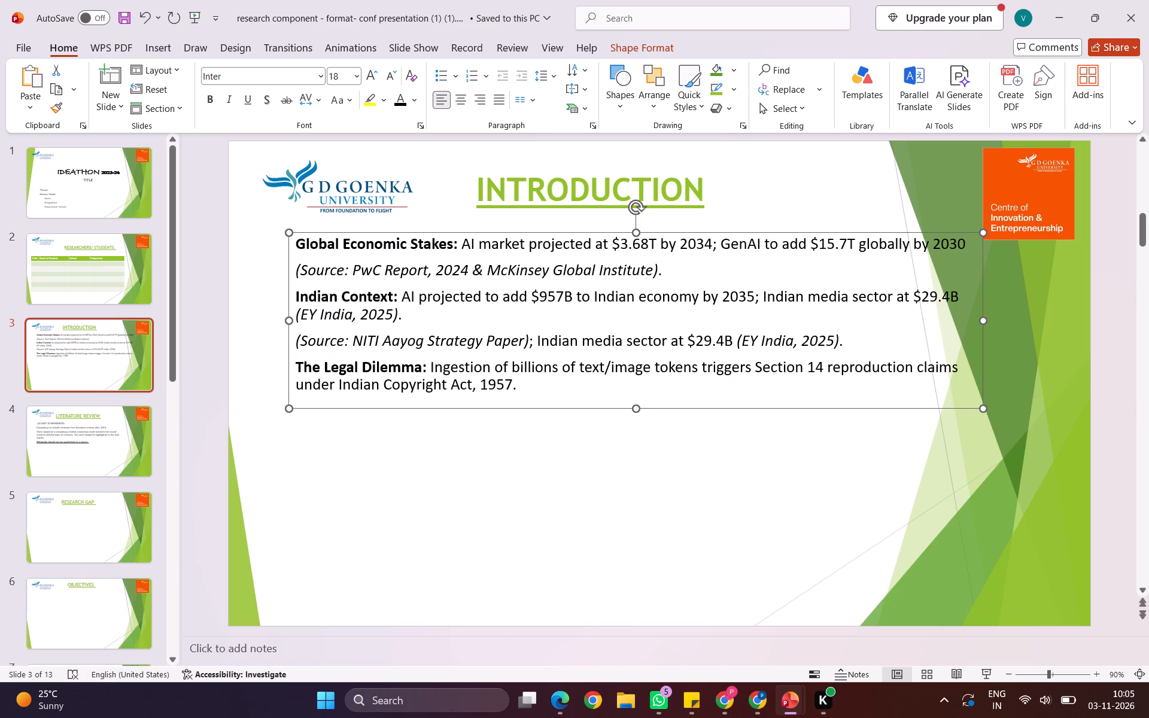
drag(987, 317, 984, 312)
click(716, 498)
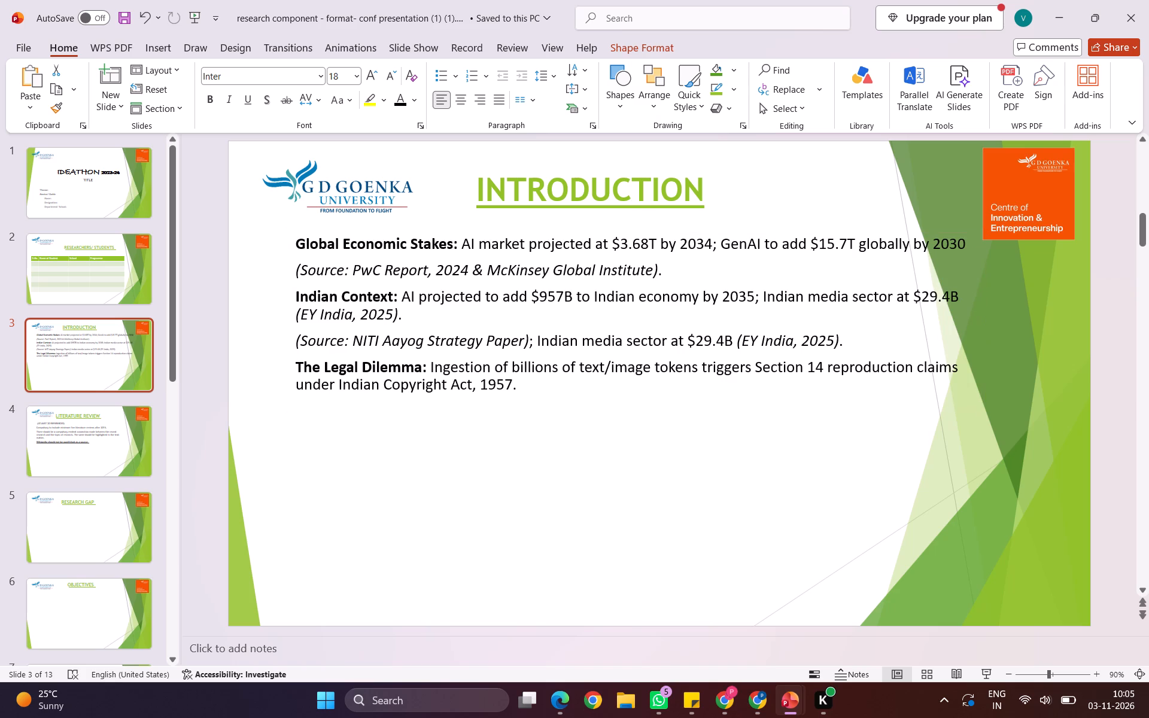
Extend the body text box toward the slide's left margin and trim its lower edge close to the text.
click(551, 377)
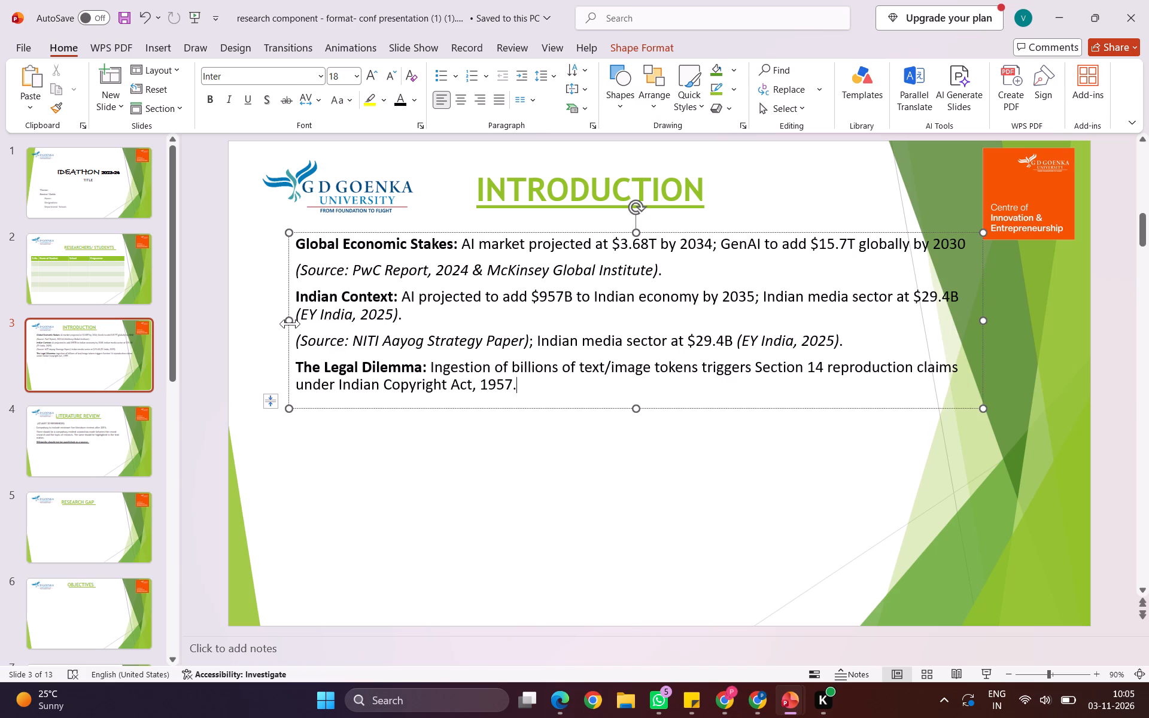
drag(290, 324, 249, 312)
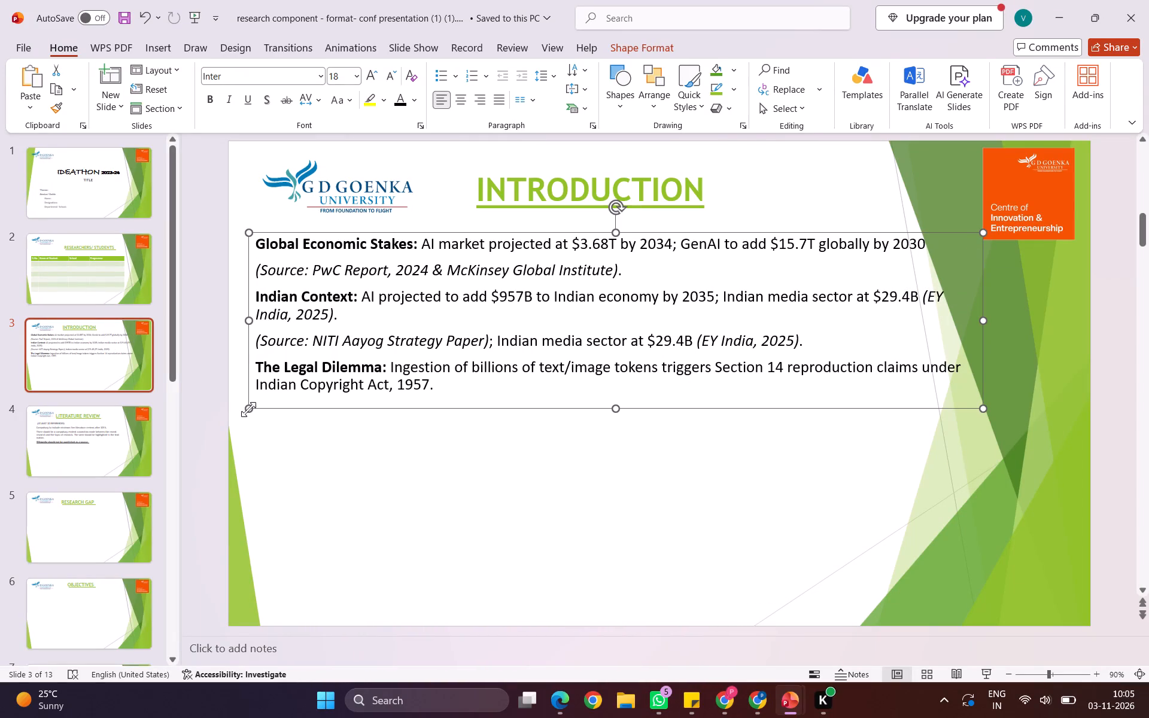
drag(248, 409, 253, 397)
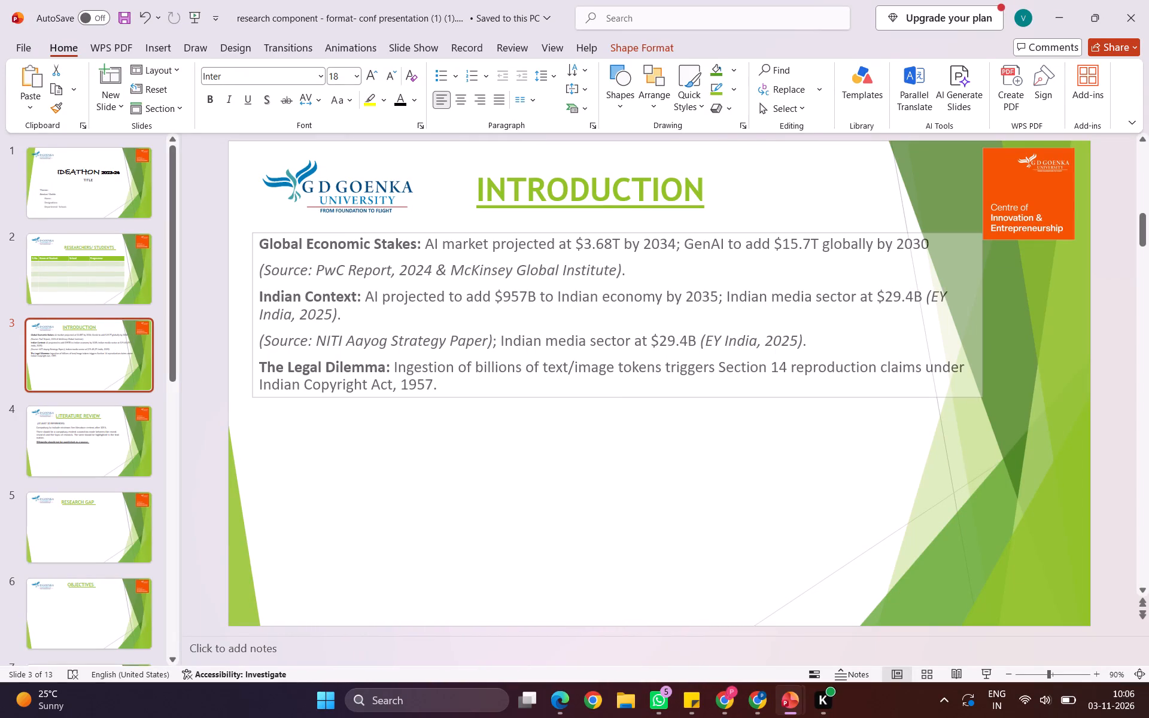
drag(253, 397, 253, 398)
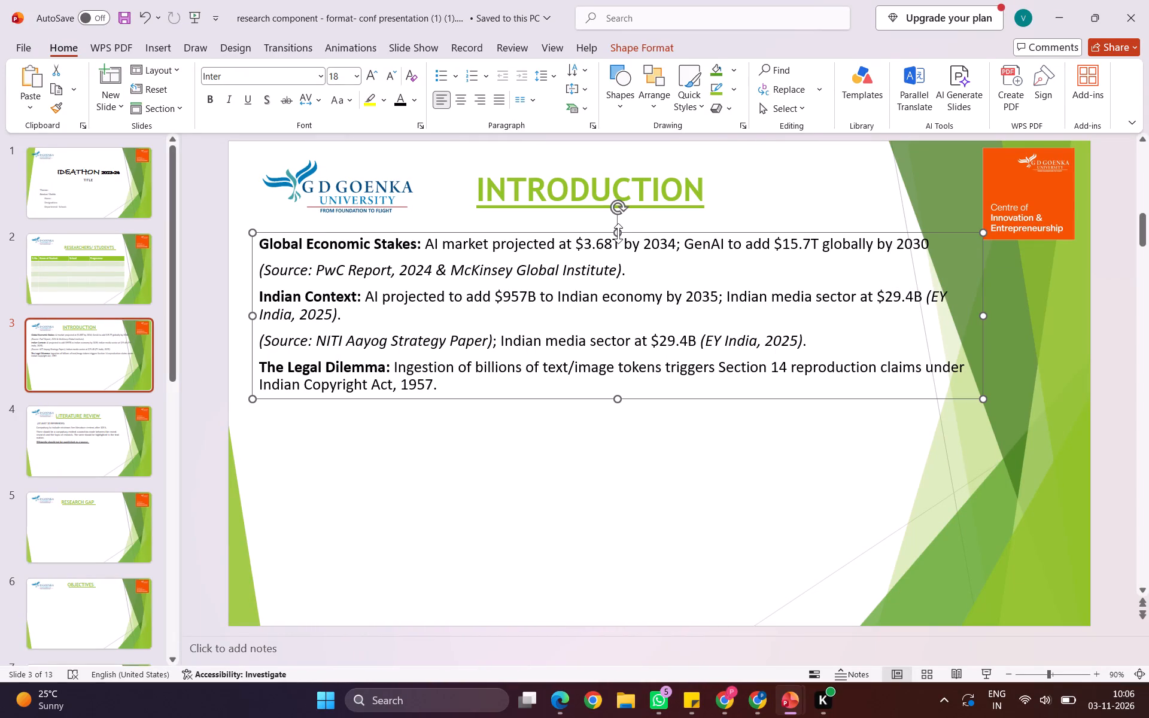
Move the body text box up to just beneath the INTRODUCTION title and slightly closer to the slide's left margin.
drag(606, 232, 605, 223)
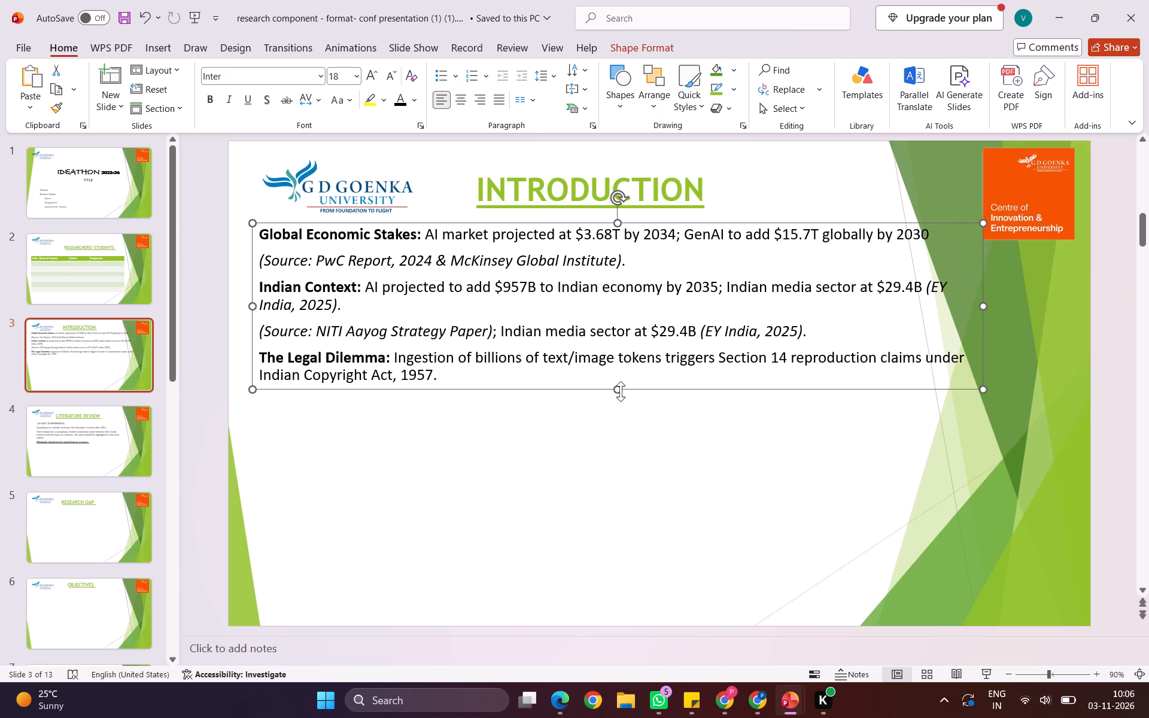
click(621, 391)
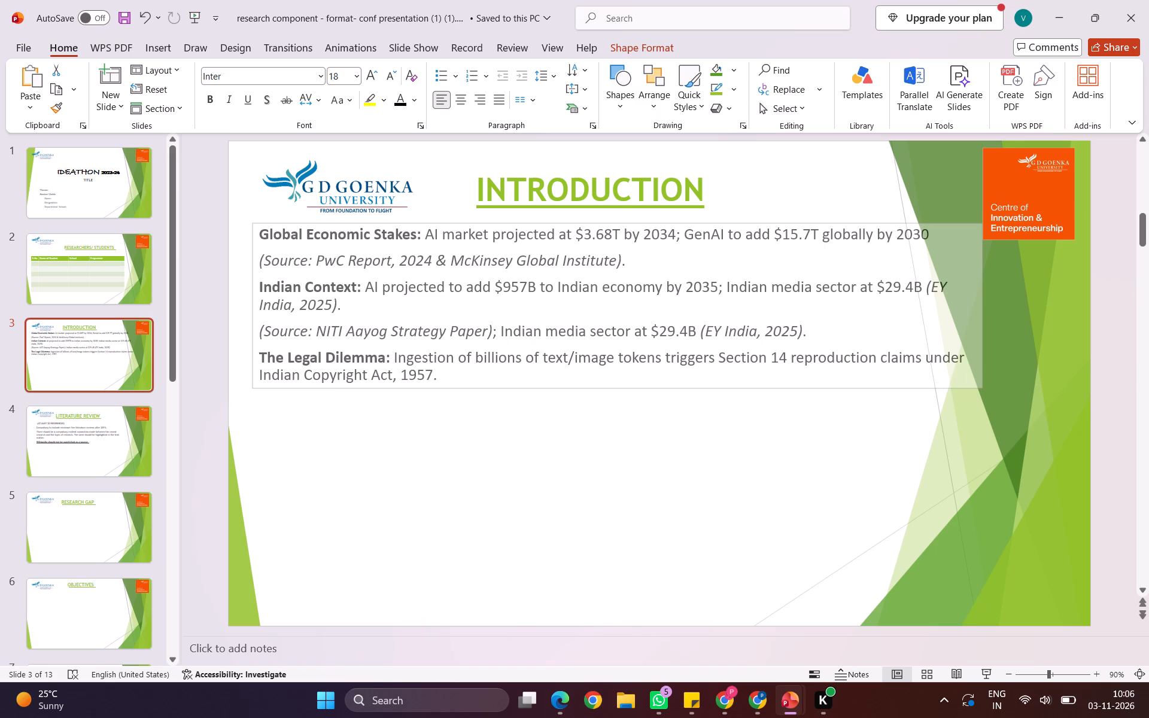
click(668, 442)
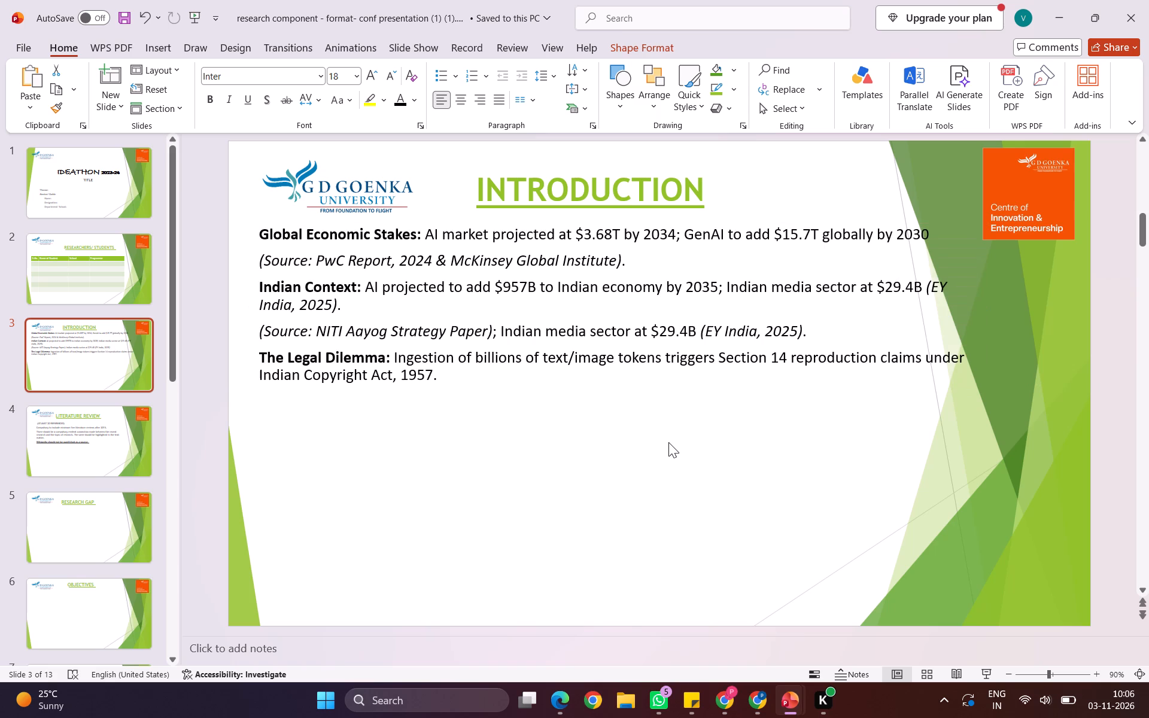
click(669, 309)
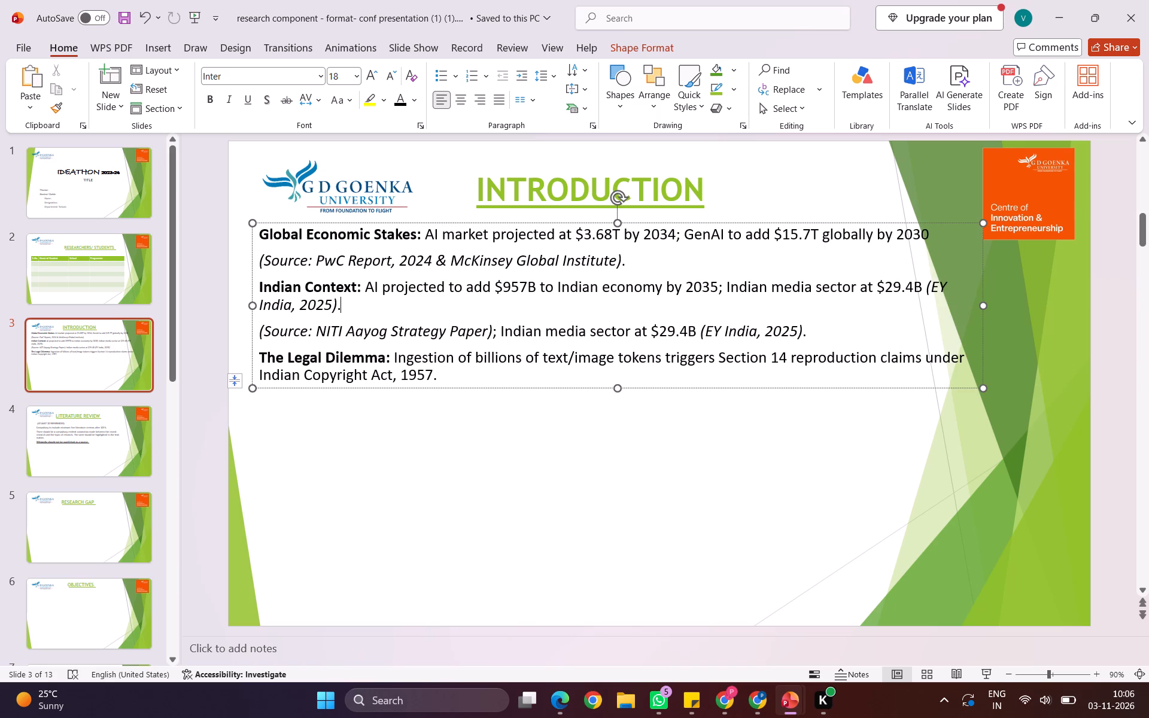
drag(595, 223, 587, 223)
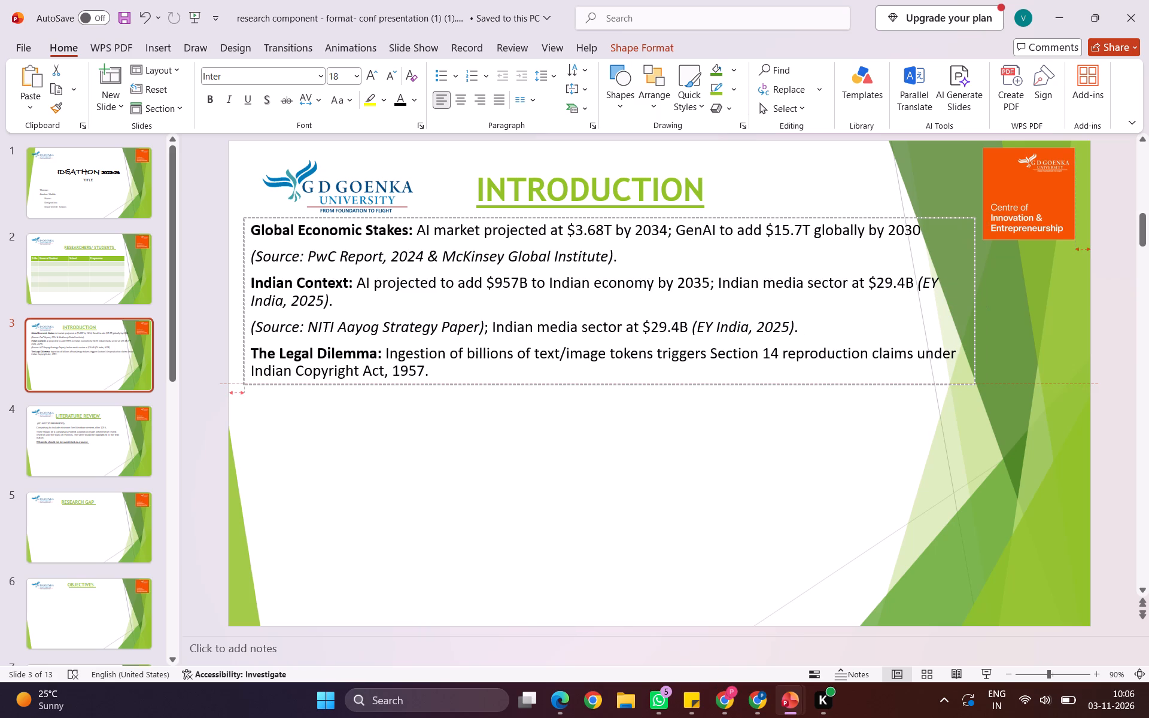
drag(587, 223, 586, 221)
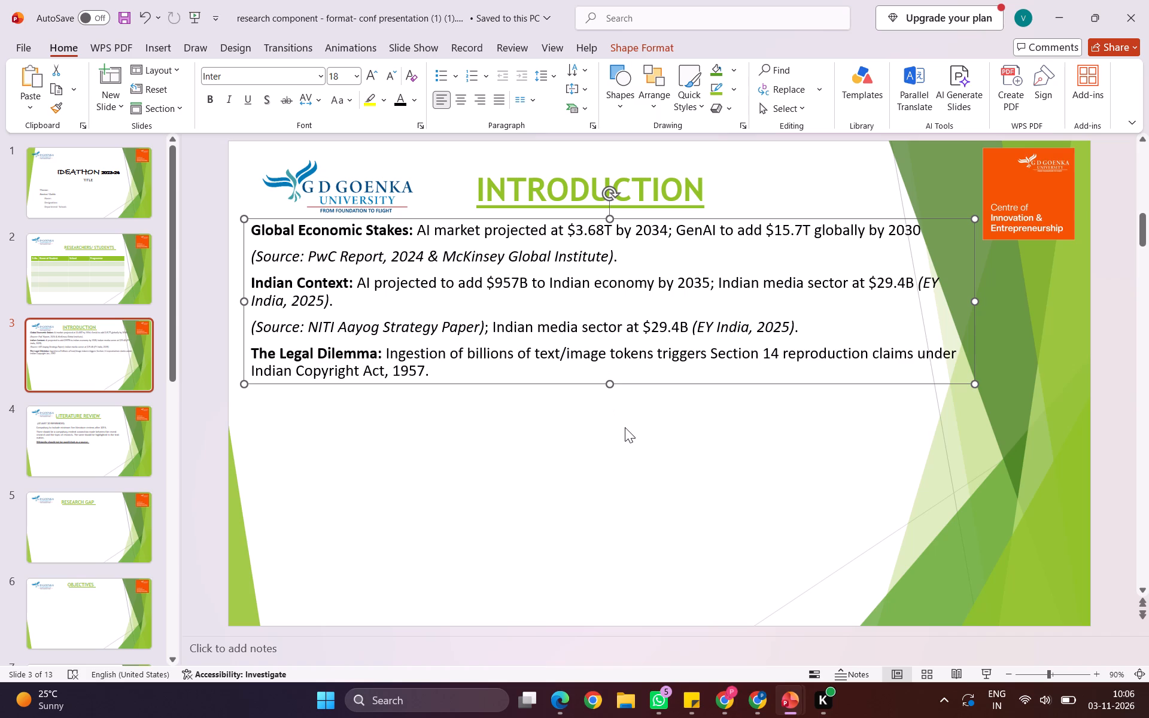
click(628, 428)
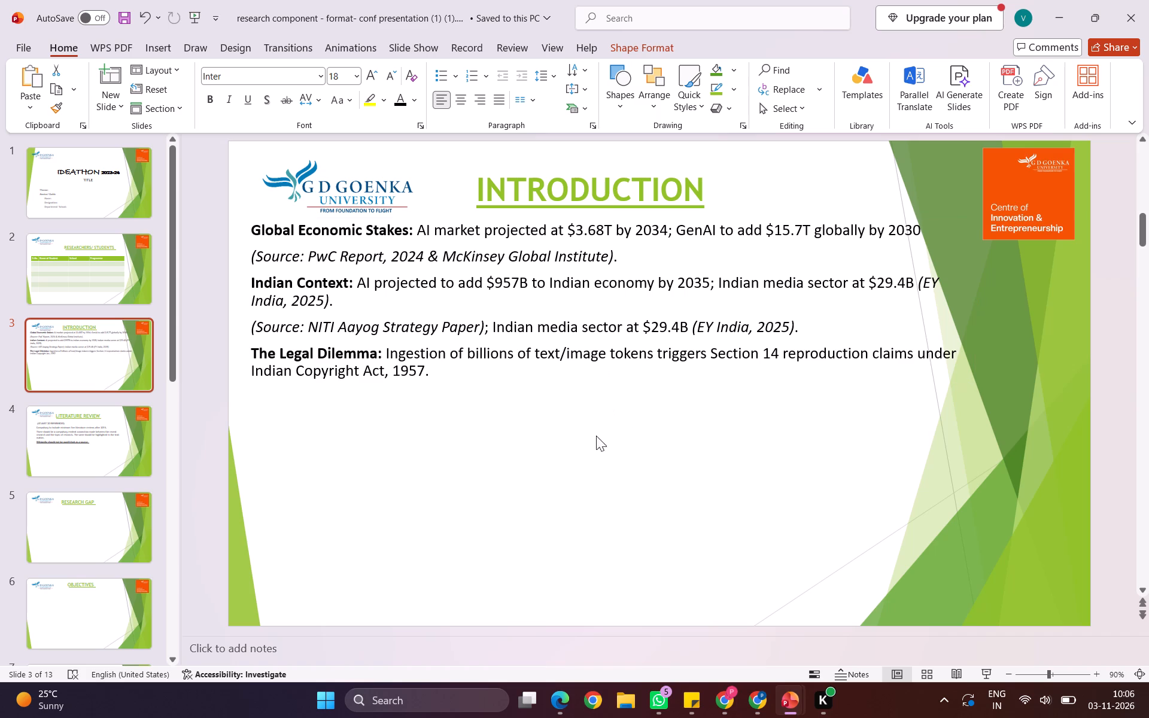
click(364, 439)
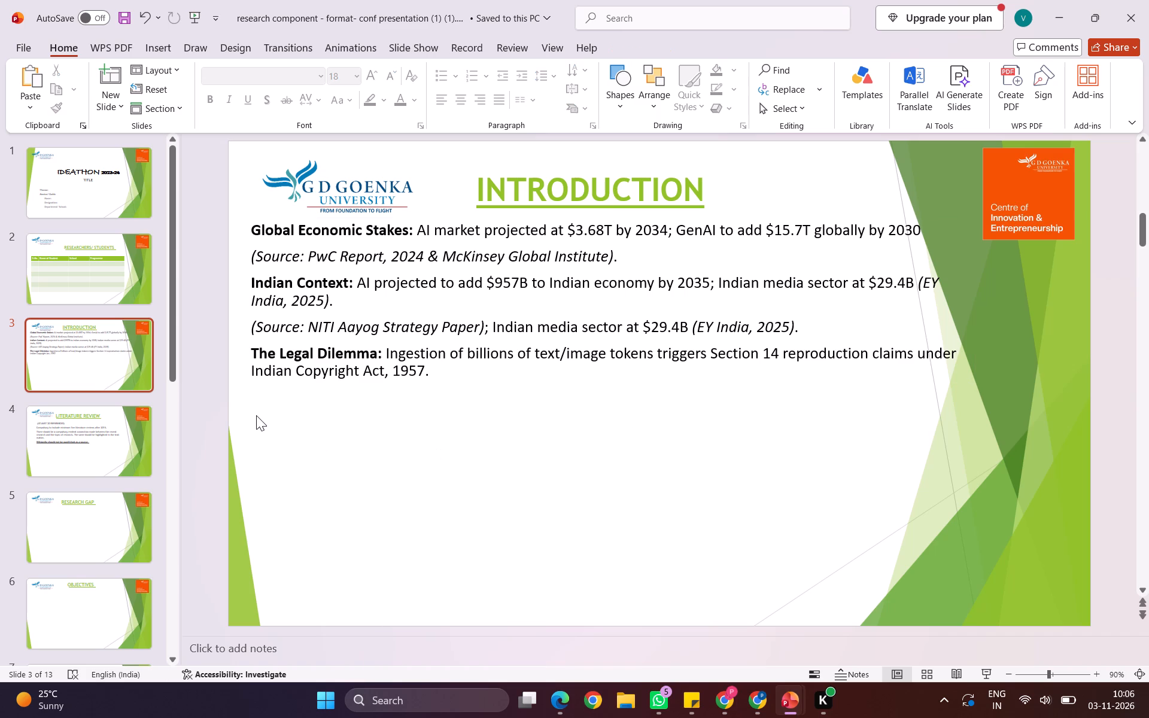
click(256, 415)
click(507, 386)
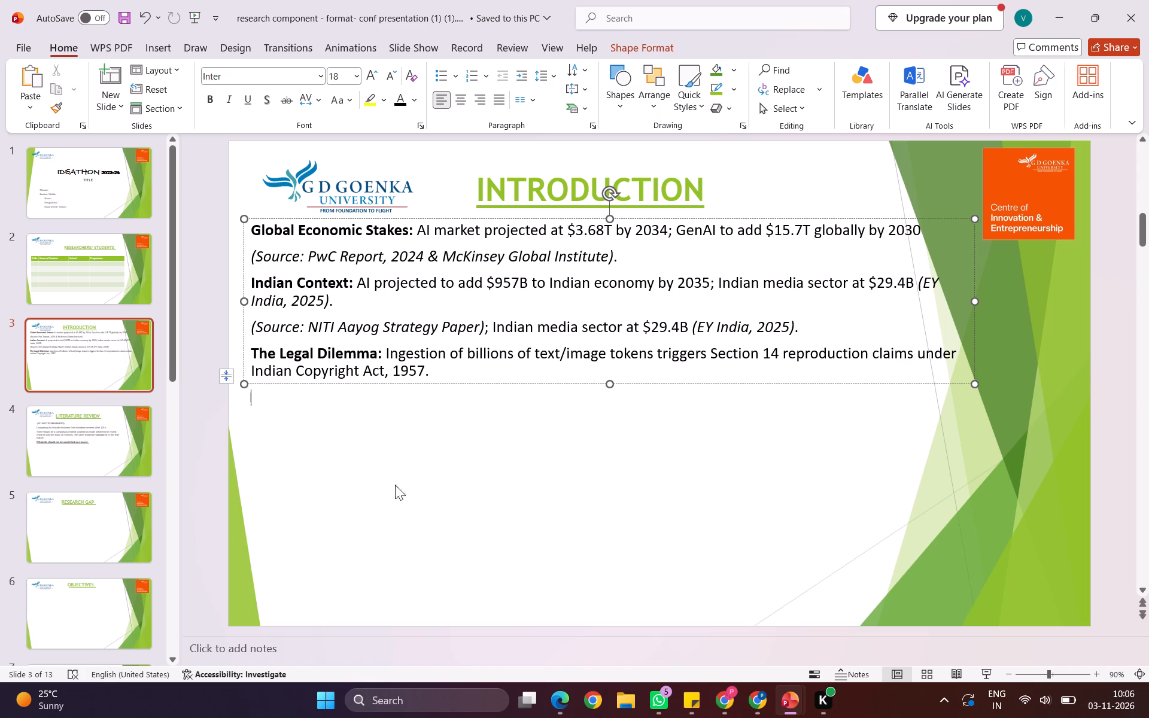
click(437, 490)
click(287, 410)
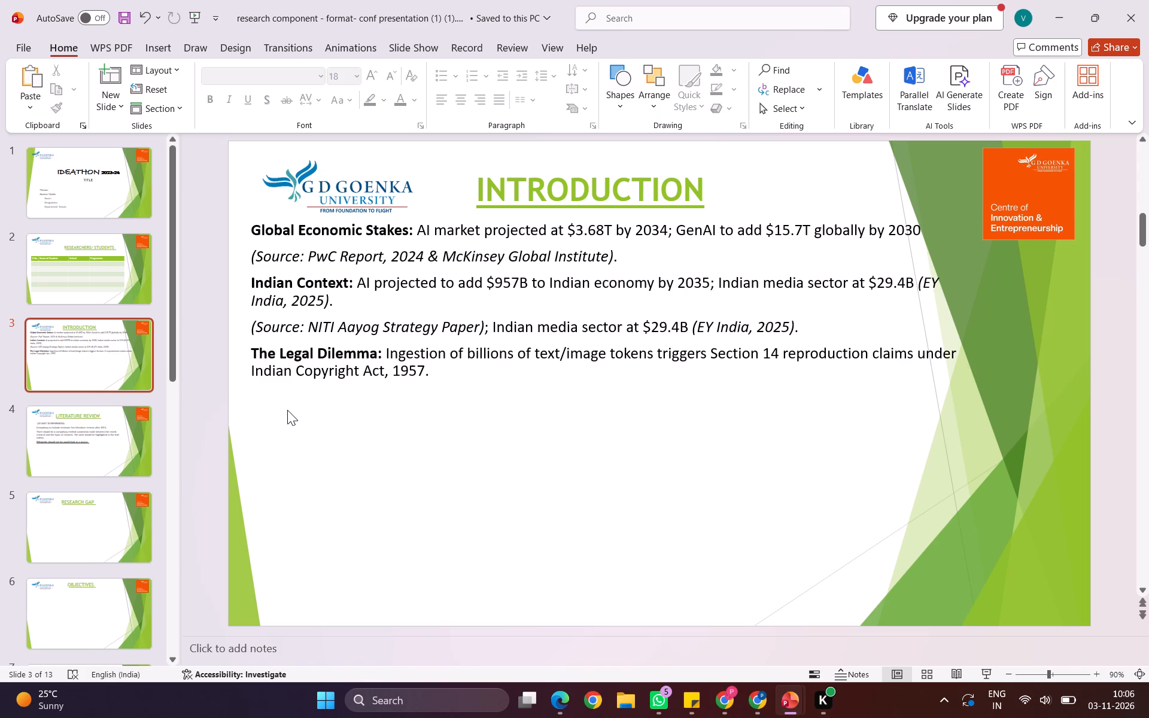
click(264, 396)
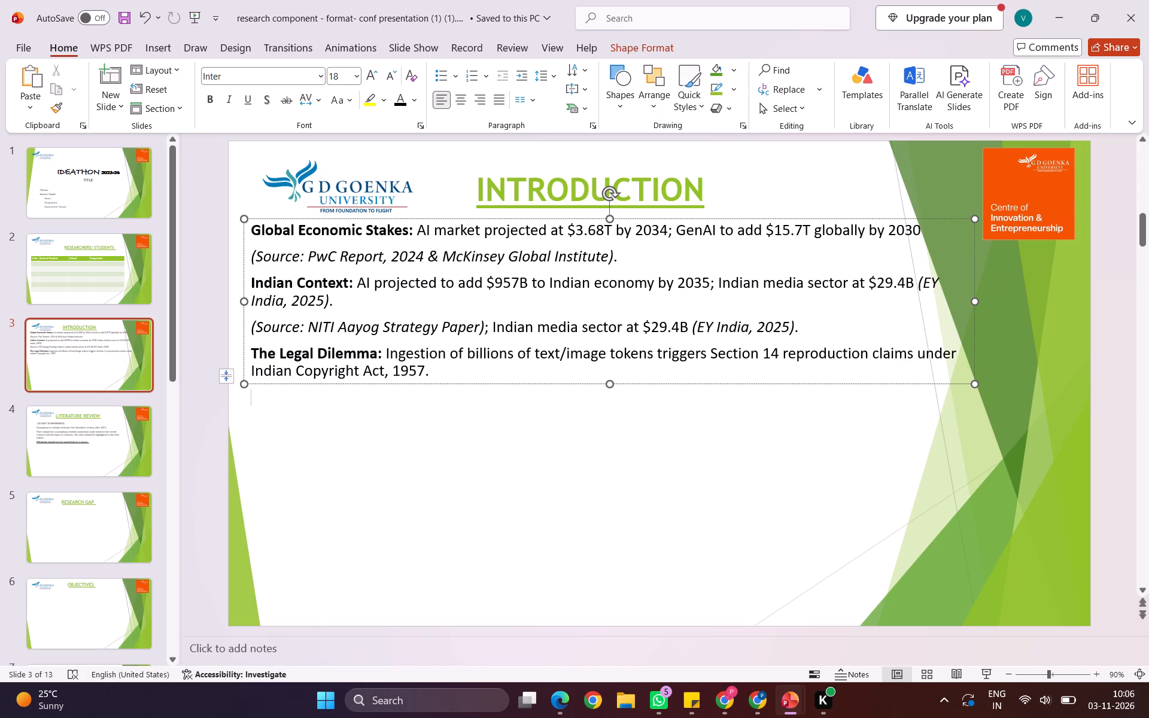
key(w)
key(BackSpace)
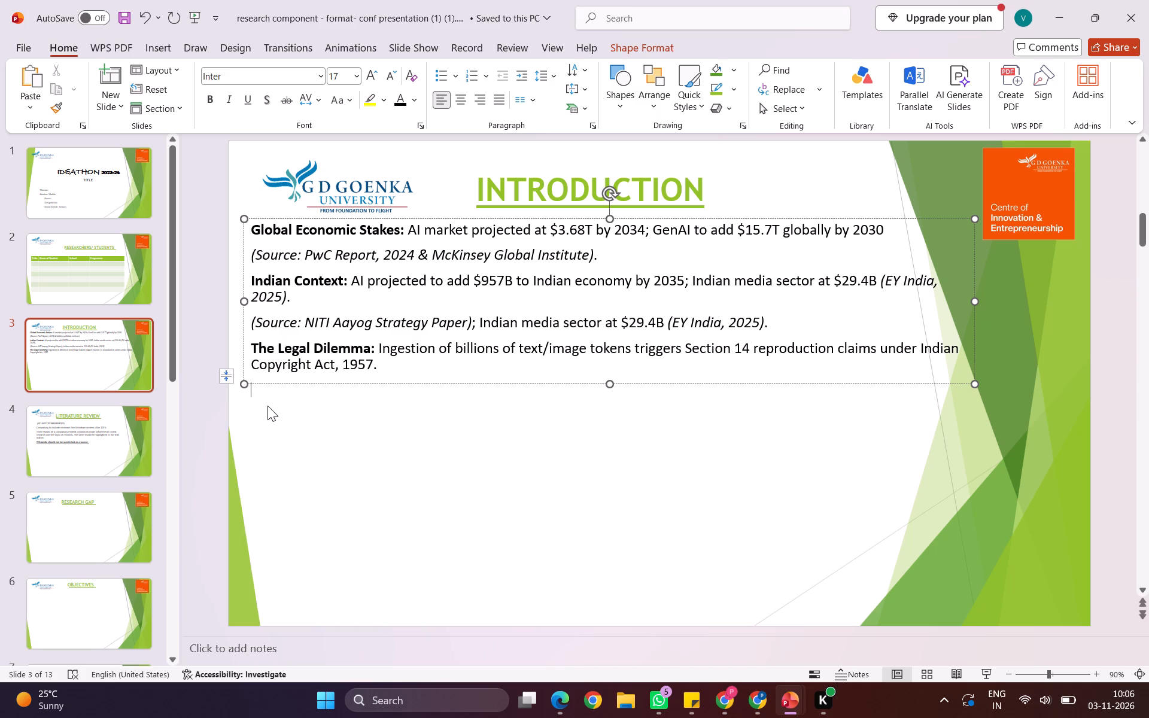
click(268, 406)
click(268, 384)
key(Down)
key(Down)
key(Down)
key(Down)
Extend the INTRODUCTION body text box down almost to the slide's lower edge and shift it up slightly.
drag(610, 382, 622, 518)
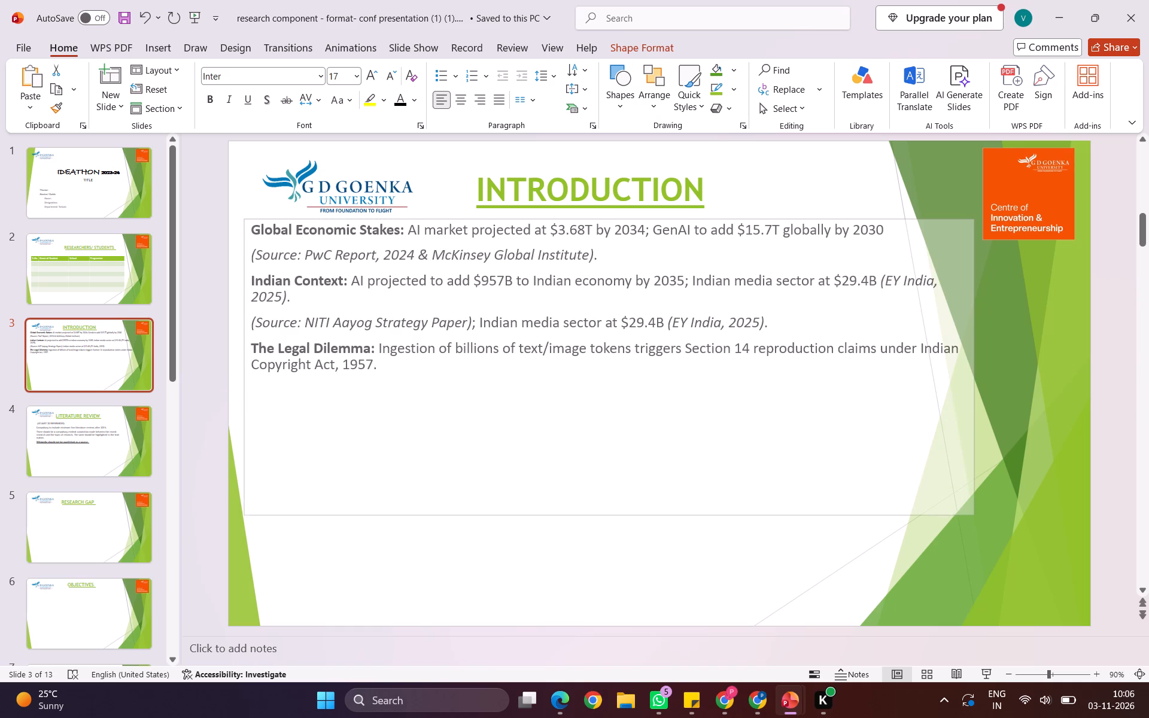
drag(622, 518, 634, 619)
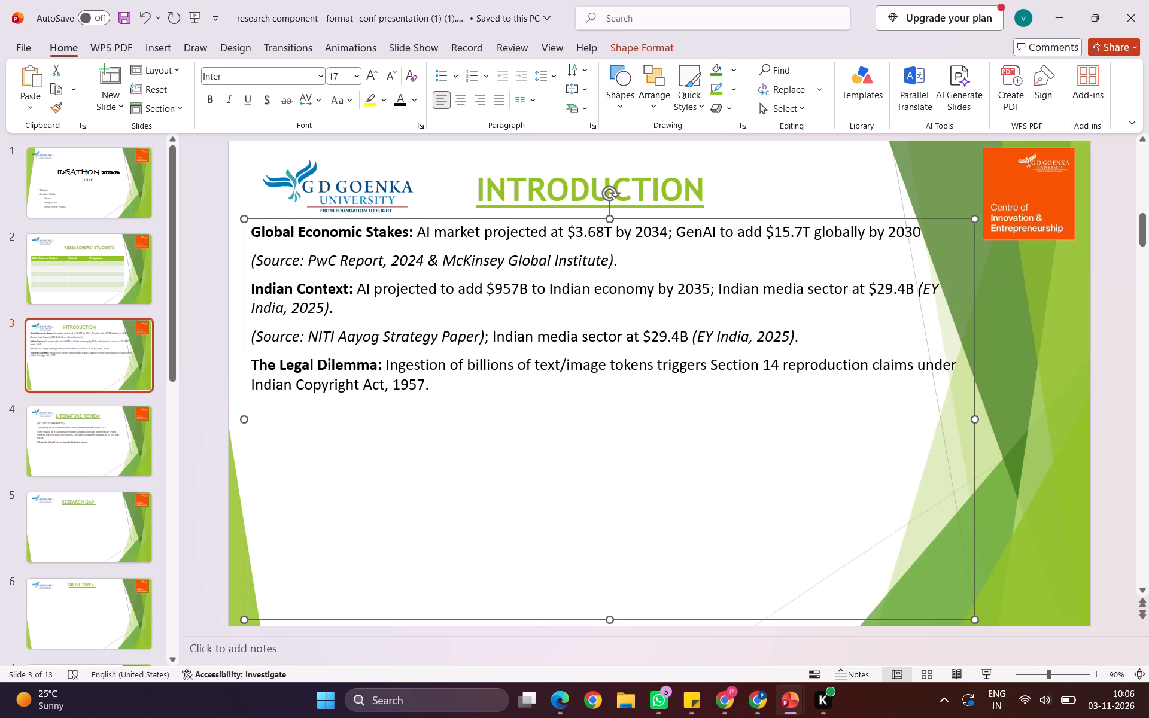
click(603, 218)
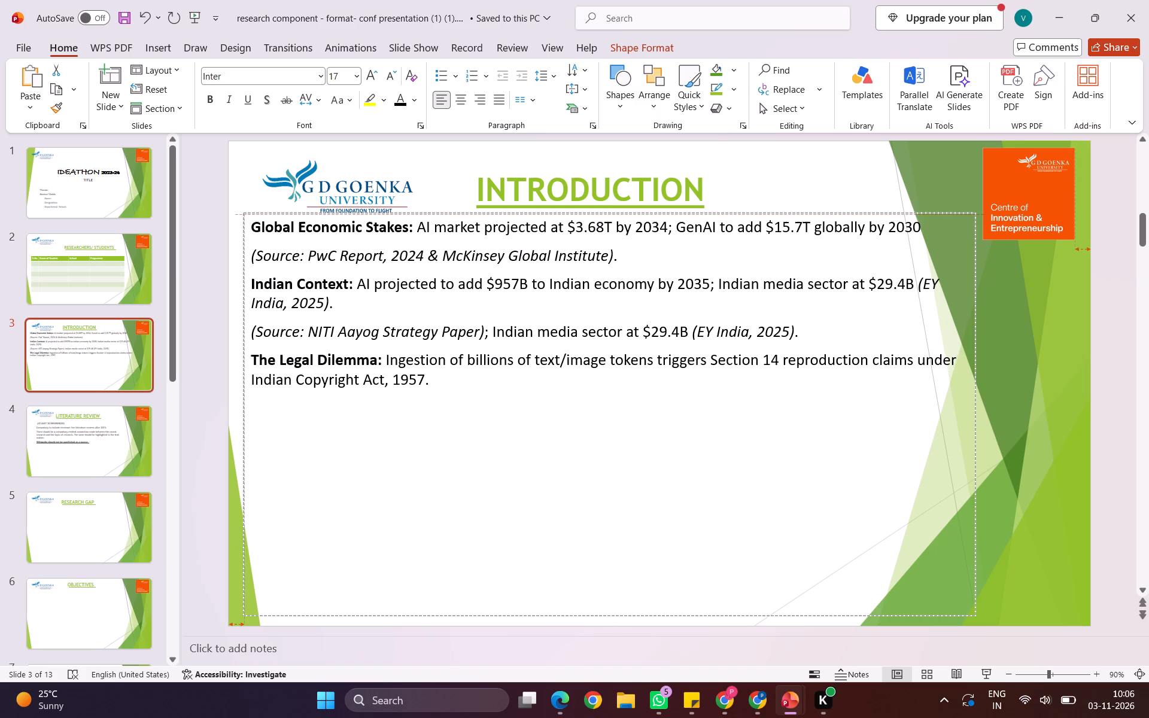
On the empty line beneath the "The Legal Dilemma" paragraph, set the text format to bold Aptos Display.
click(284, 409)
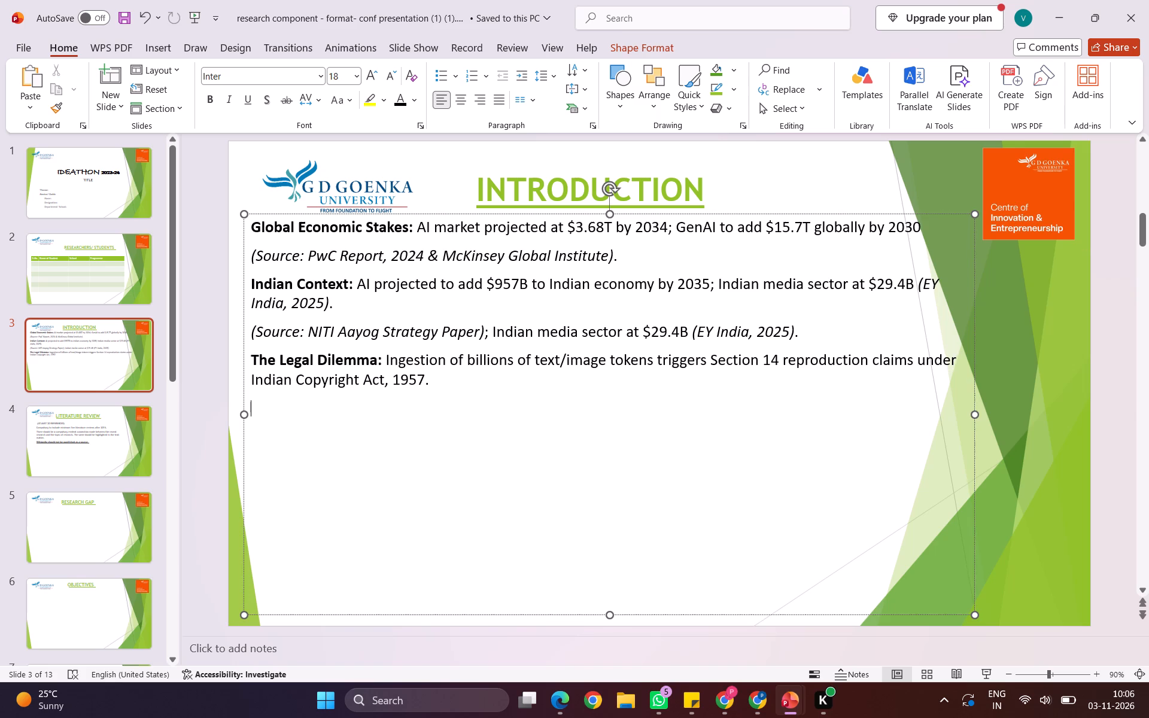
key(w)
key(BackSpace)
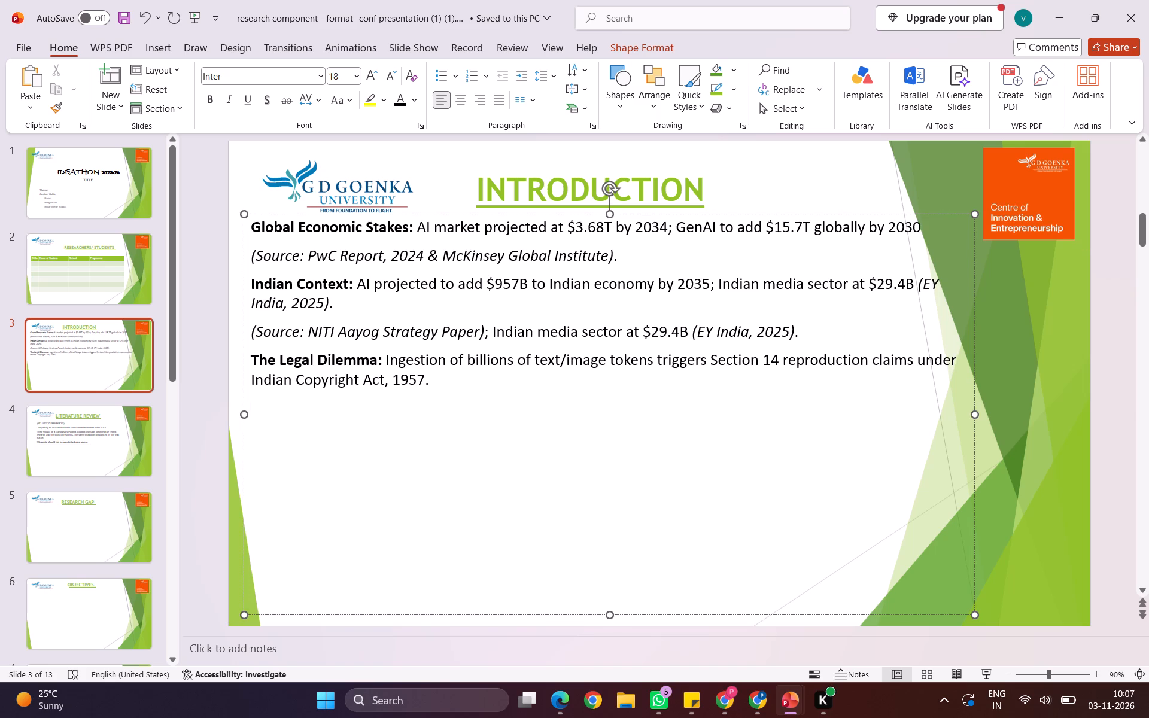
right_click(278, 412)
click(296, 466)
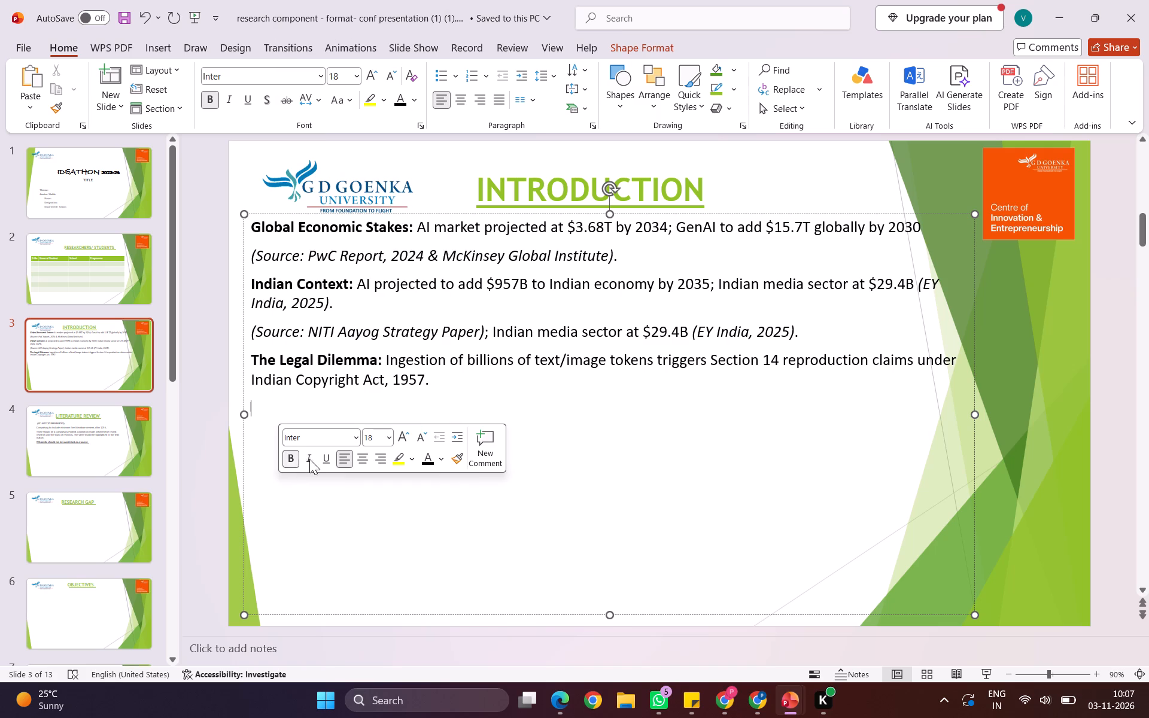
click(358, 433)
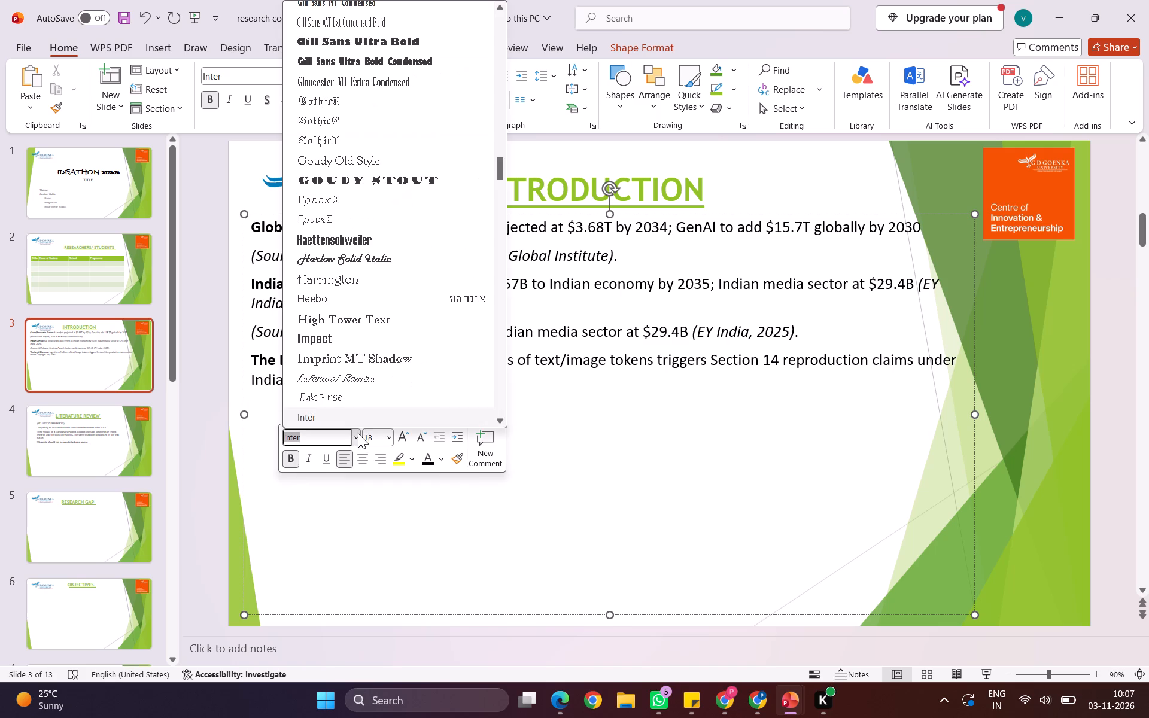
scroll(381, 269, up, 2)
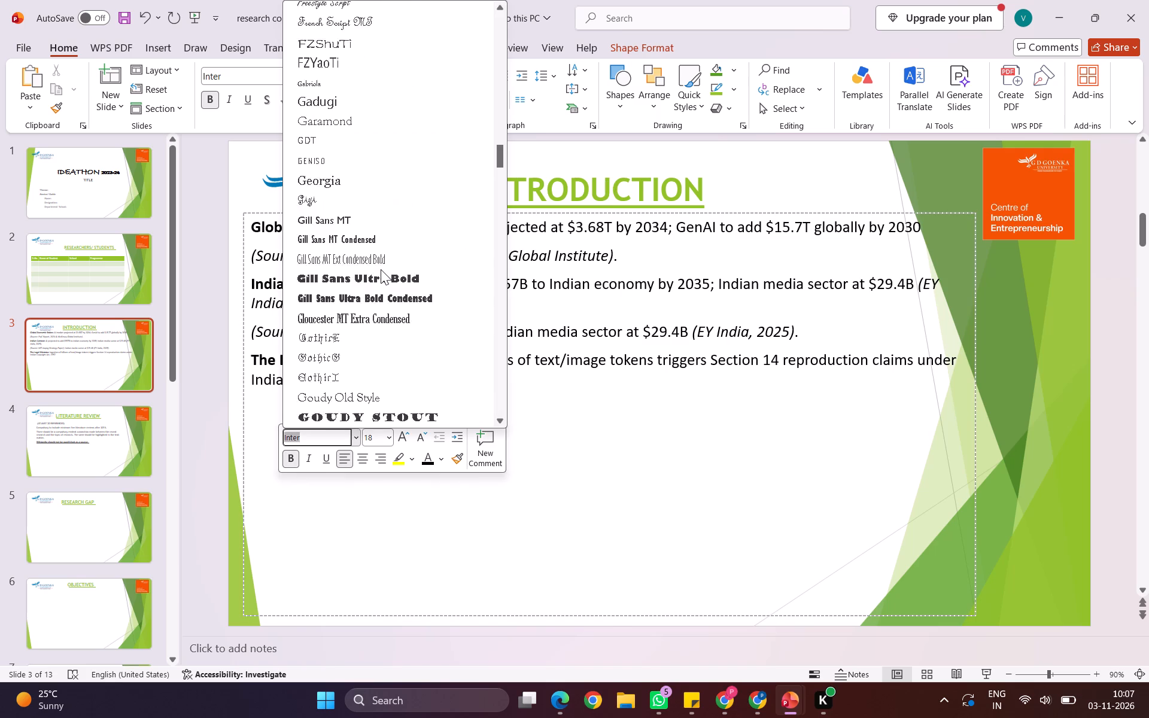
scroll(381, 269, up, 7)
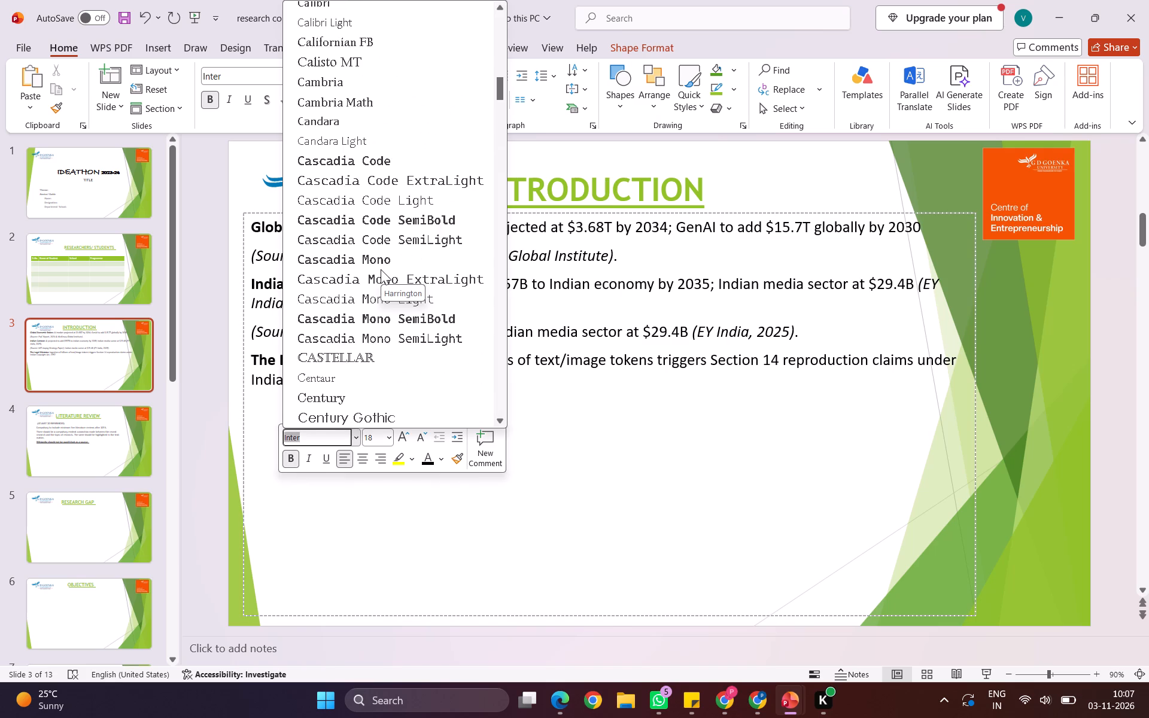
scroll(381, 269, up, 5)
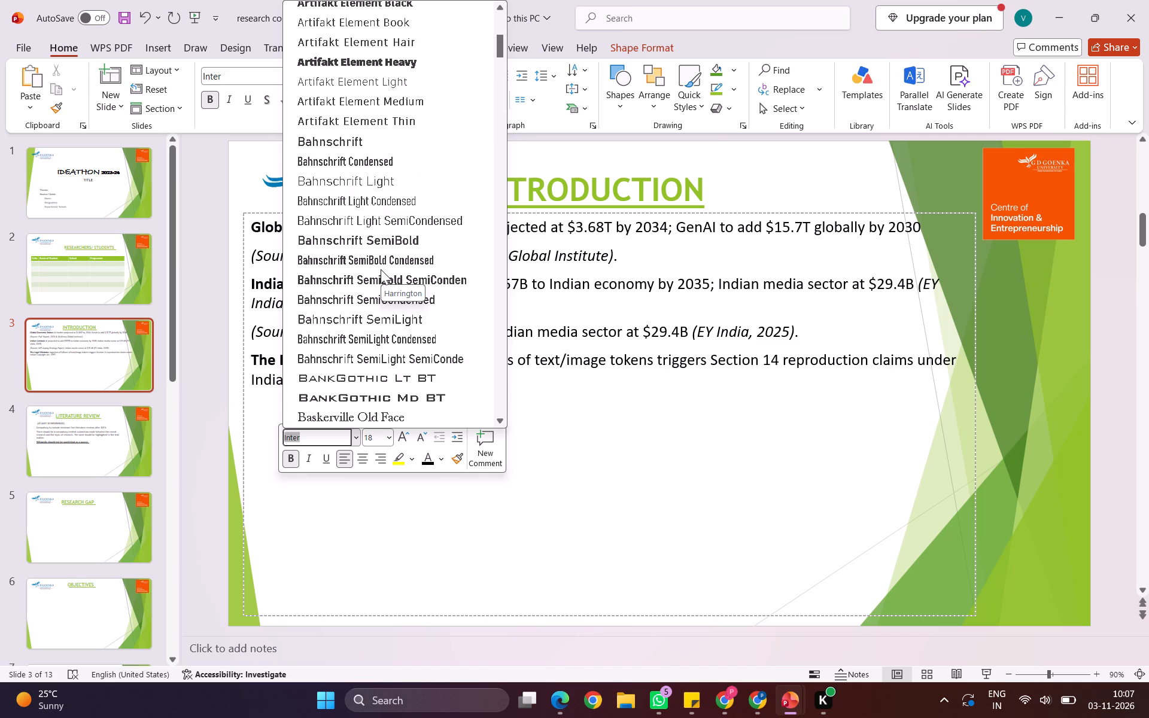
scroll(381, 269, up, 2)
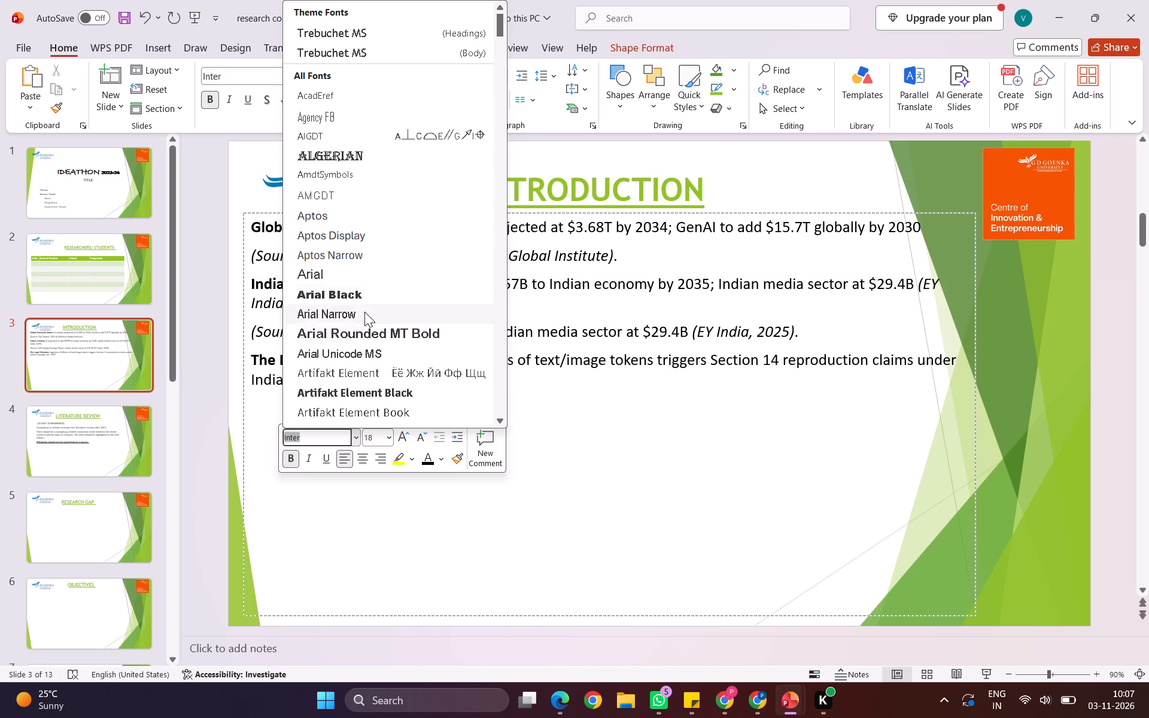
click(370, 244)
Enter the heading "Why this Research Matters" on that line, checking its wording against the Training on Copyrighted Works deck's Introduction slide.
click(266, 397)
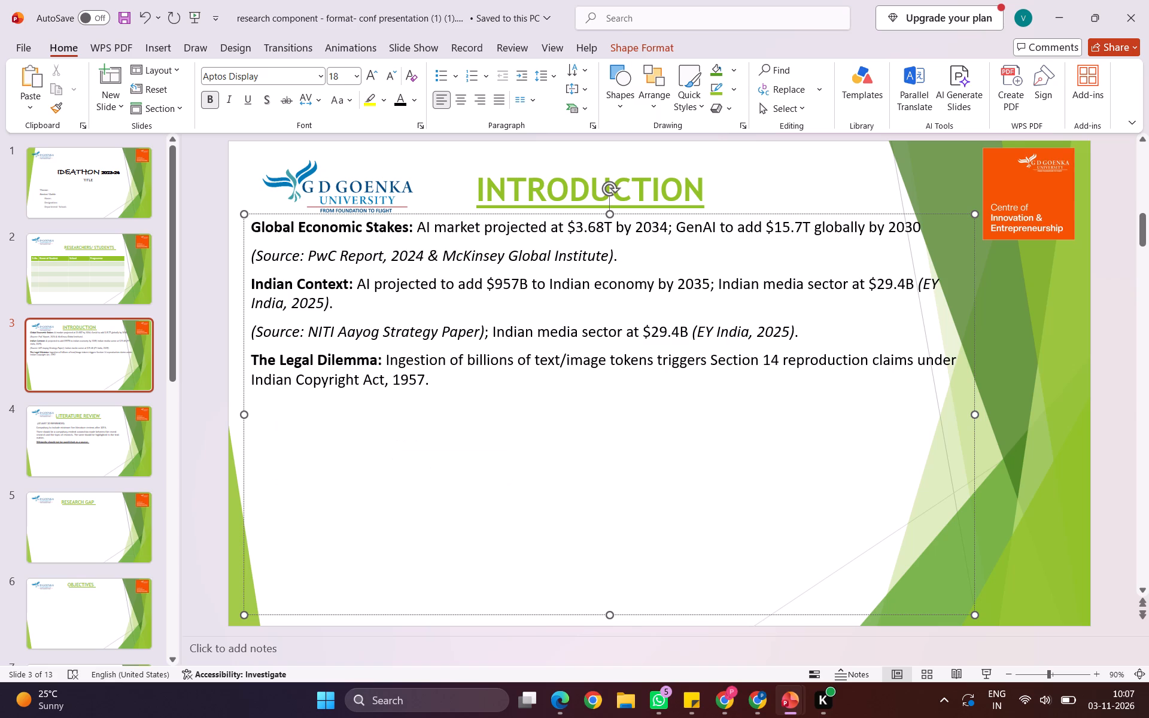
key(w)
text(hy)
key(space)
text(th)
text(is)
key(space)
text(easea)
text(rch)
key(space)
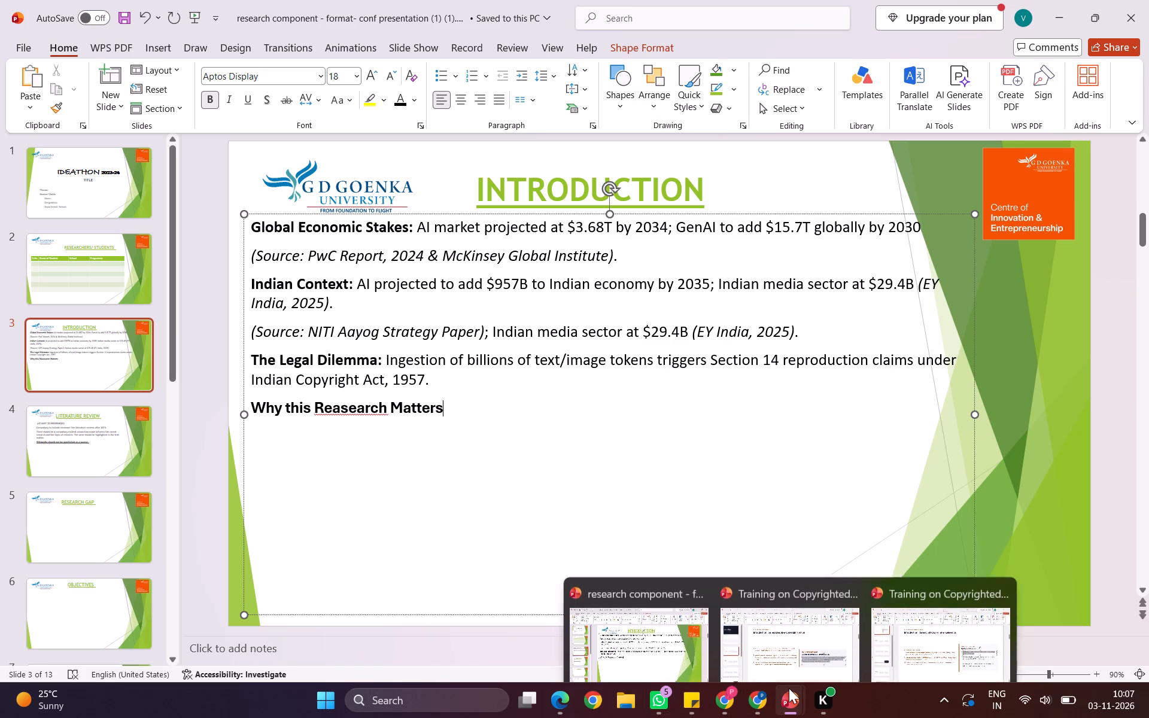
click(996, 609)
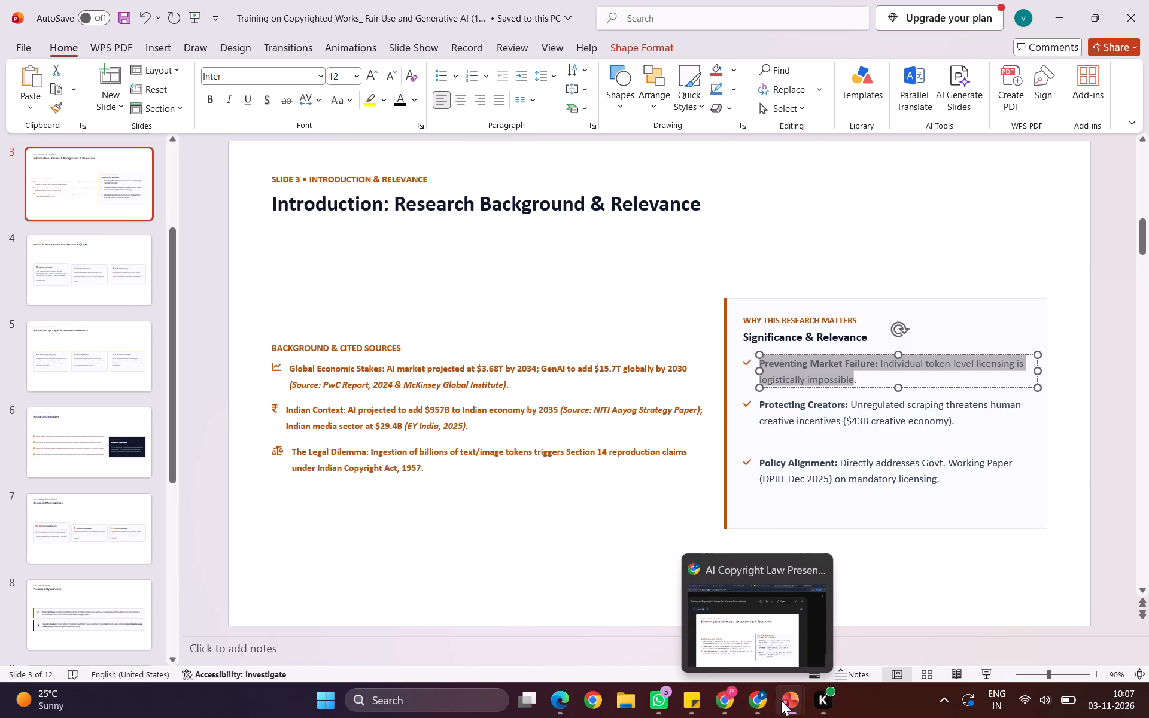
click(672, 626)
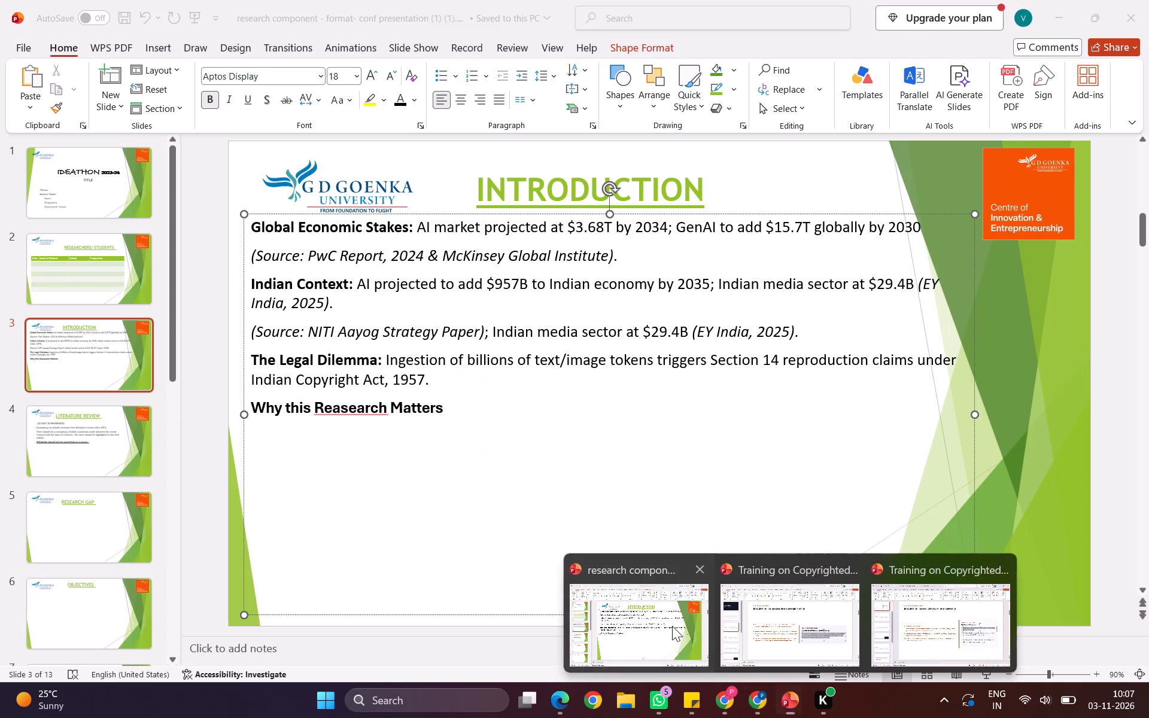
click(341, 413)
key(BackSpace)
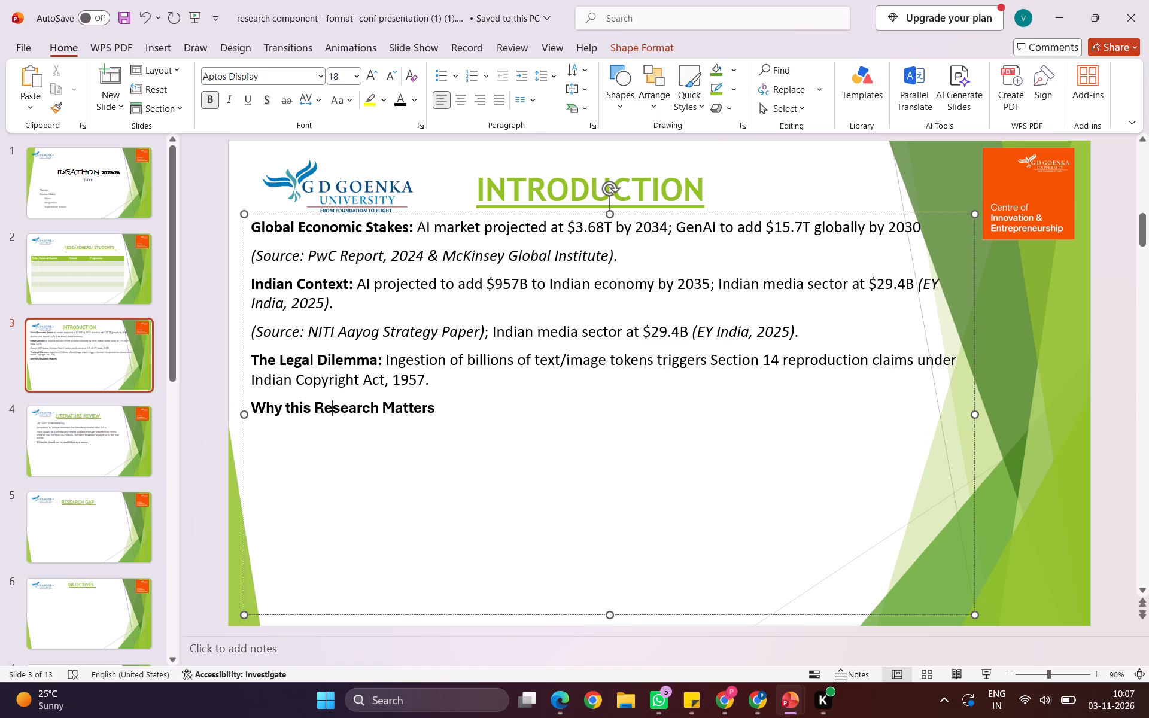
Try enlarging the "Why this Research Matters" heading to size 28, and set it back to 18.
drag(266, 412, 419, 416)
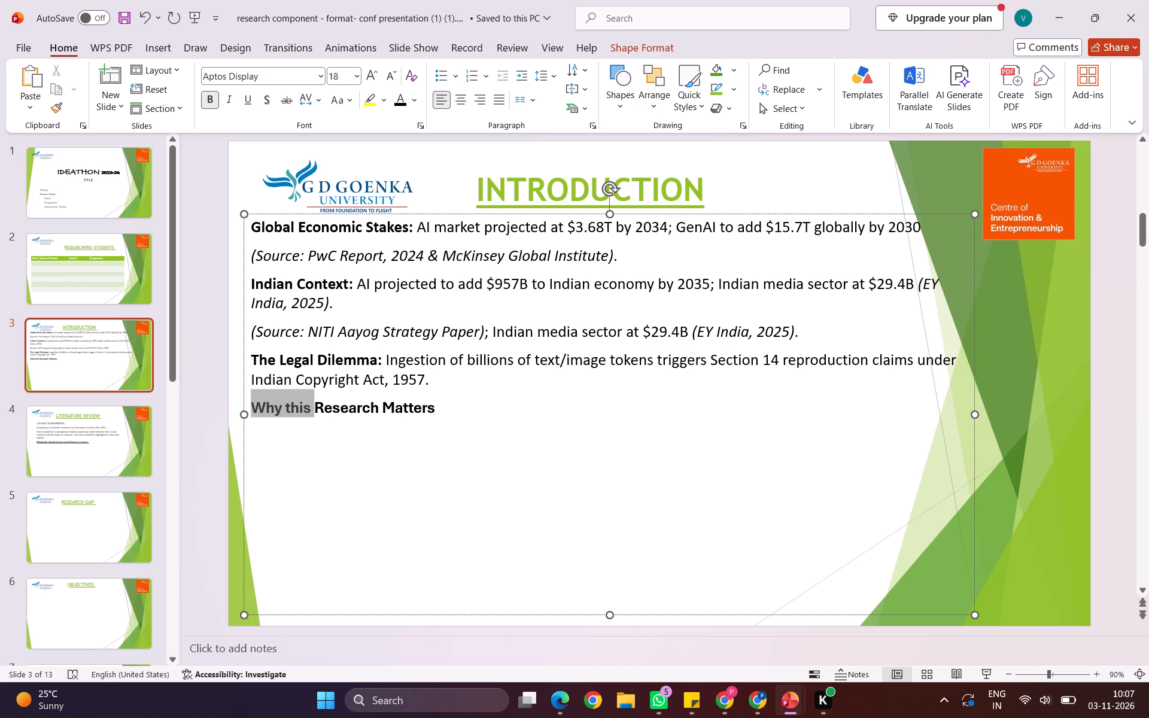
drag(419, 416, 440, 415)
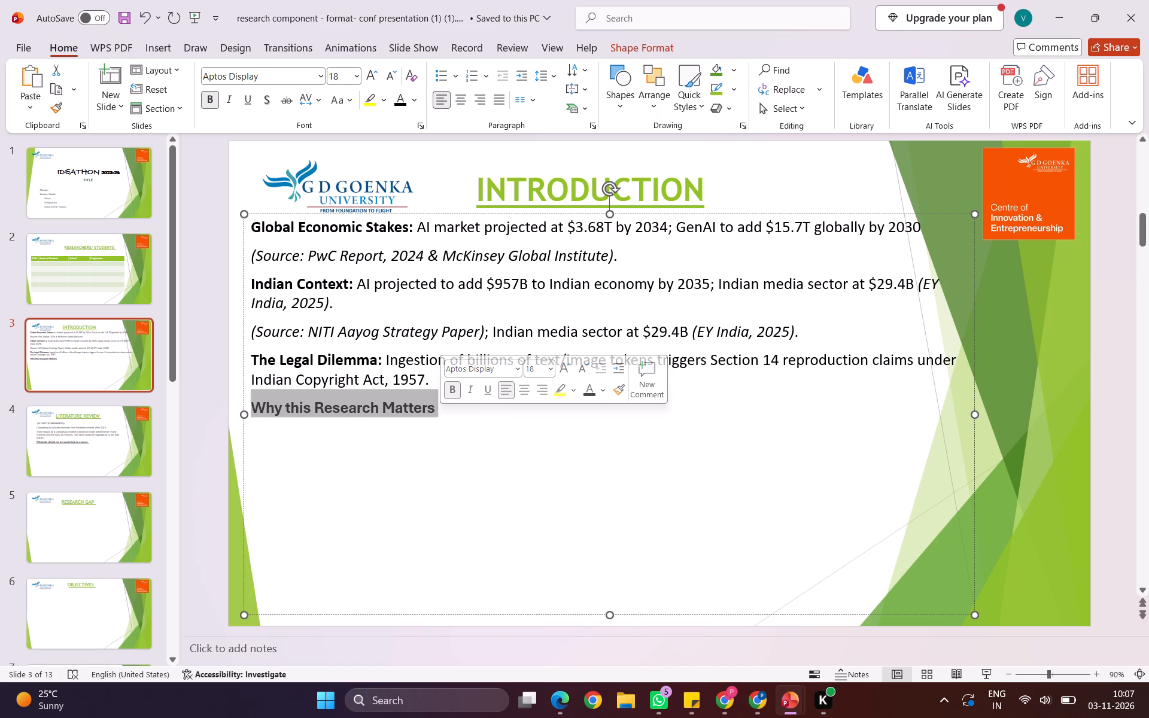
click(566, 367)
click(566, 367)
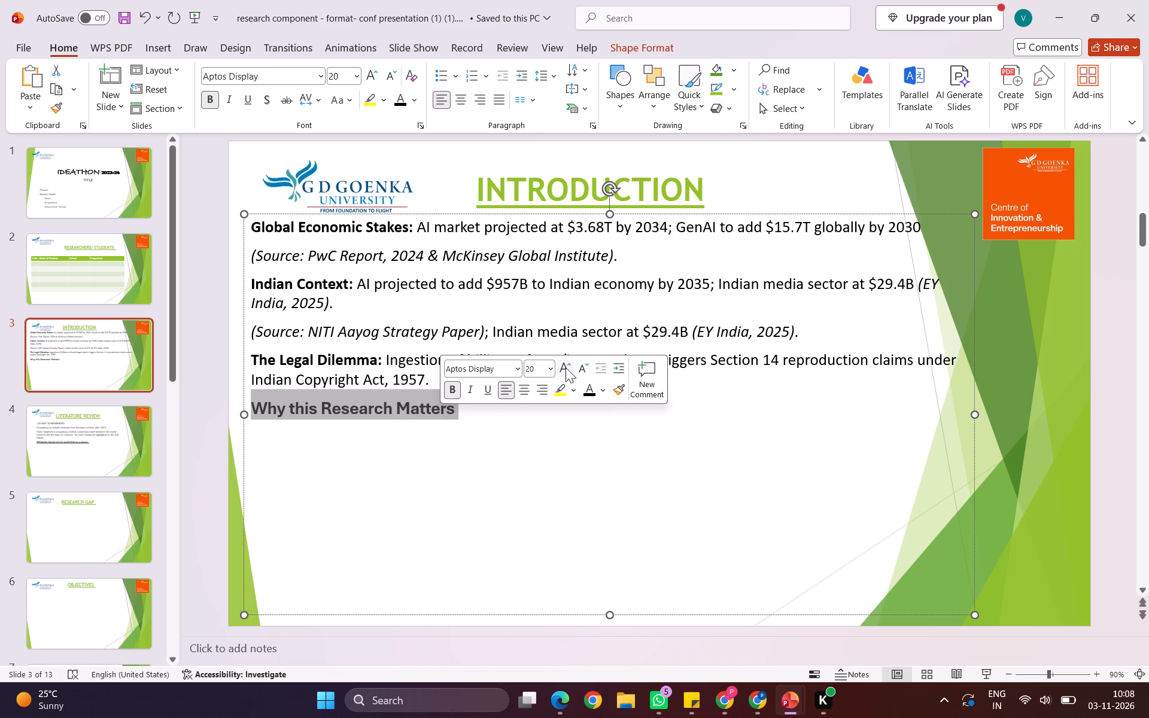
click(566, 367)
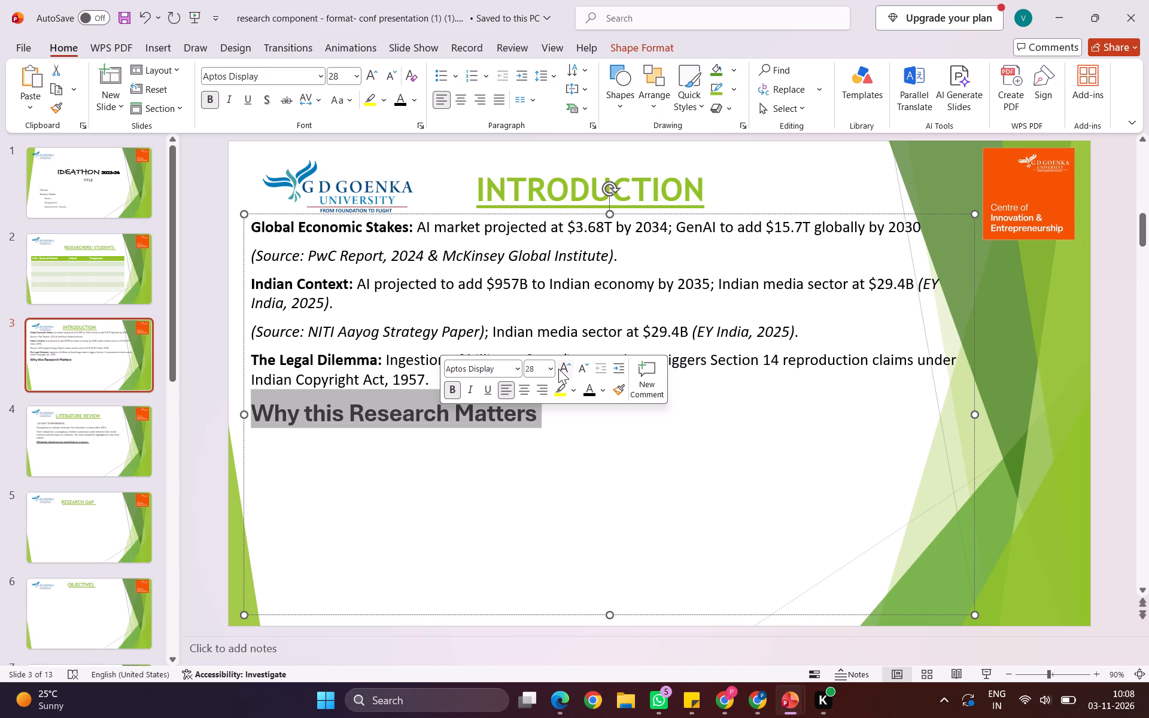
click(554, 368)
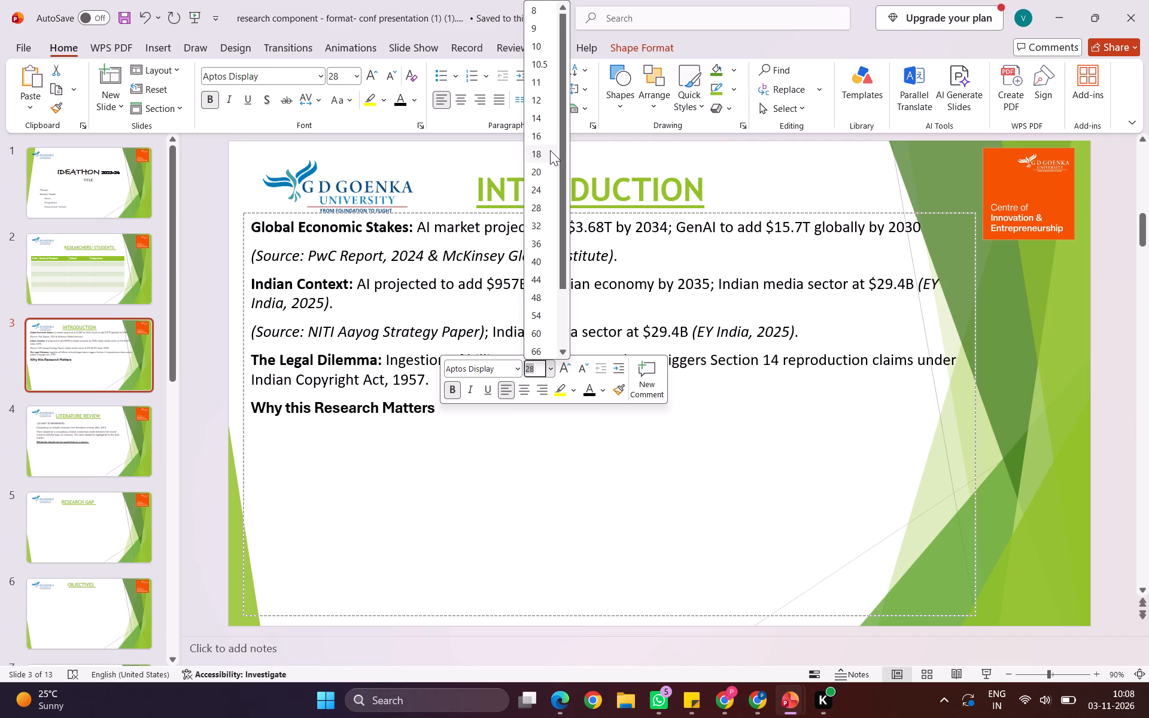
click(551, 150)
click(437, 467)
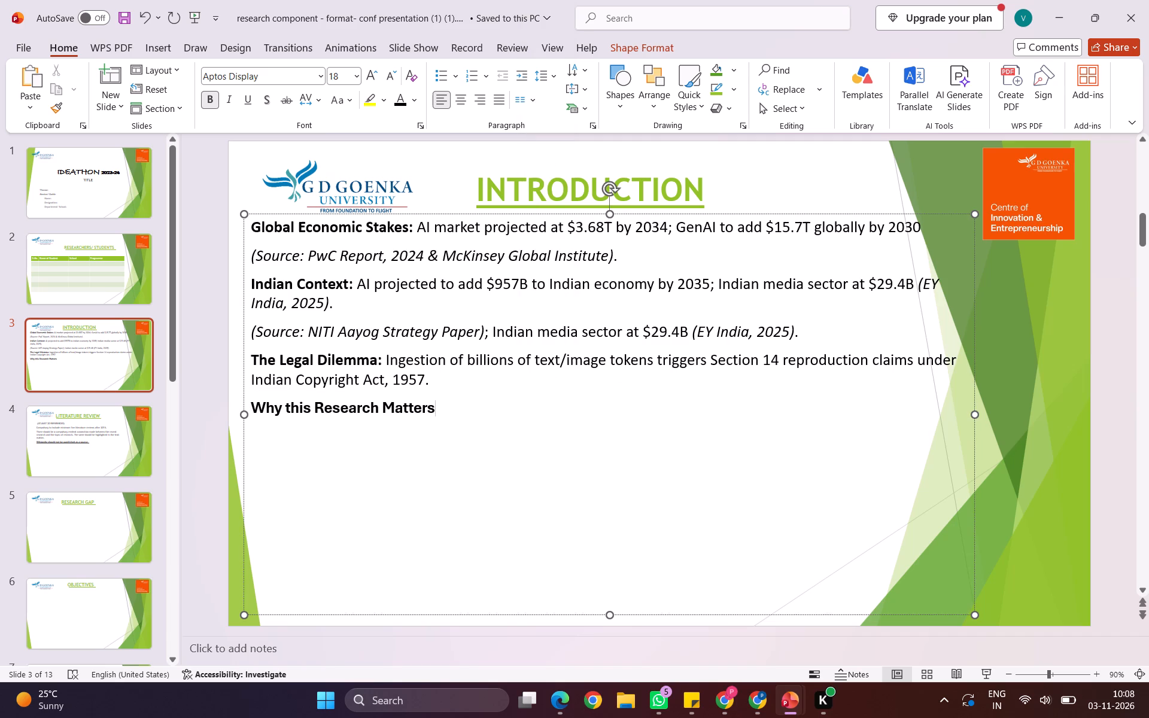
Replace the "Why this Research Matters" heading in the INTRODUCTION body with the all-capitals text "WHY THIS RESEARCH MATTERS".
drag(268, 410, 296, 410)
drag(296, 410, 422, 413)
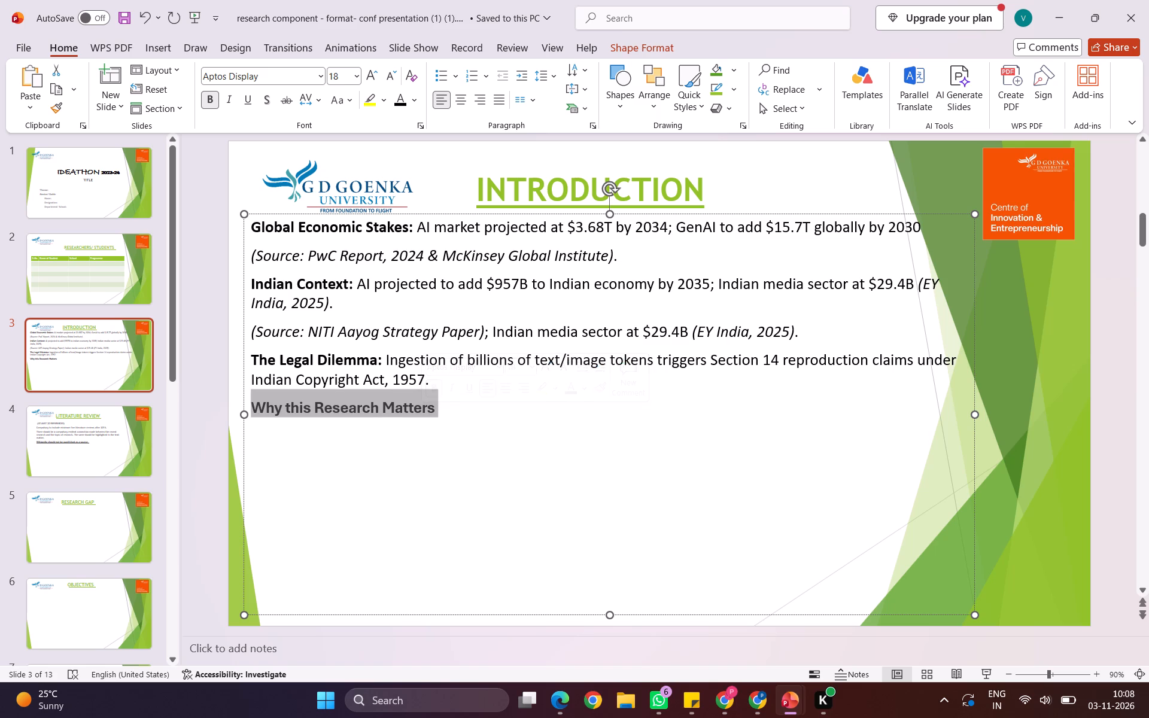
click(370, 421)
key(BackSpace)
key(BackSpace)
key(BackSpace)
key(BackSpace)
key(BackSpace)
key(BackSpace)
key(BackSpace)
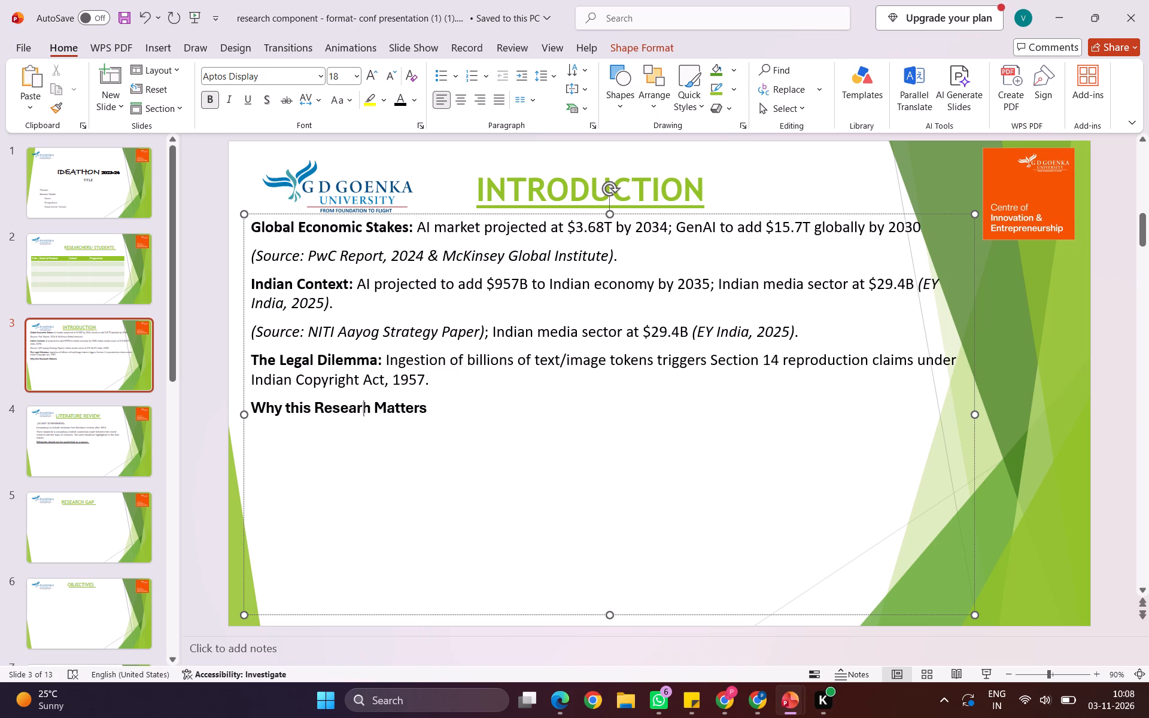
key(BackSpace)
key(BackSpace)
key(BackSpace)
key(BackSpace)
key(BackSpace)
key(BackSpace)
key(BackSpace)
key(BackSpace)
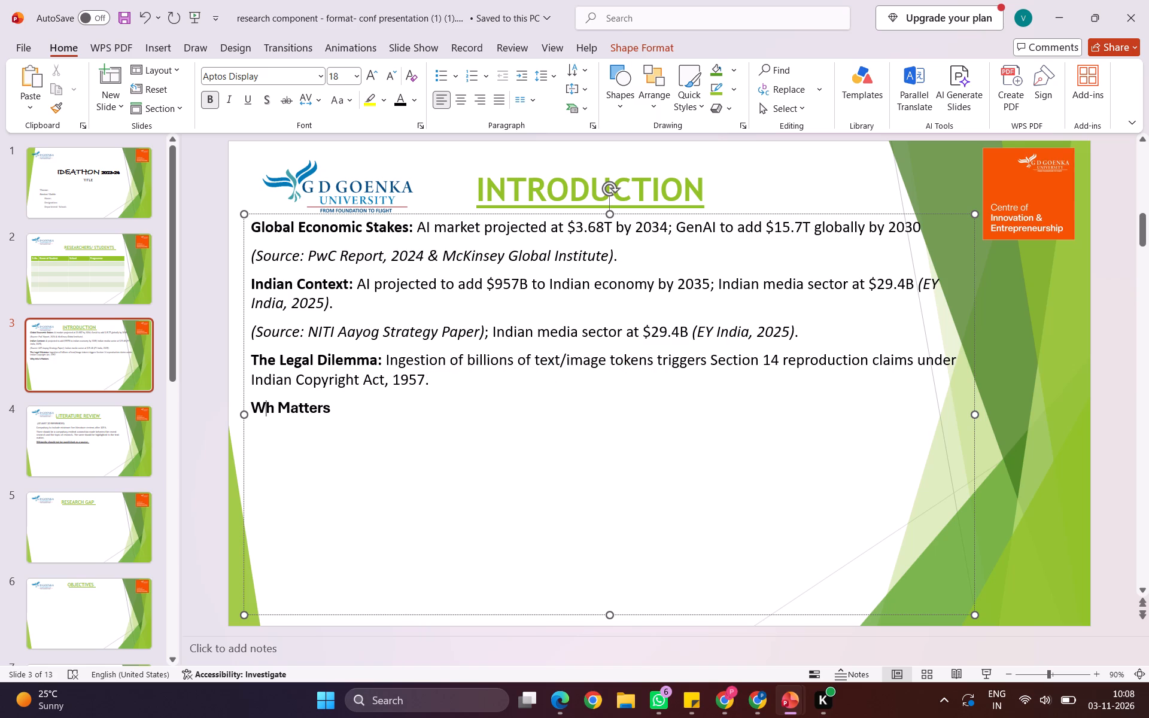
key(Right)
key(Right)
key(Right)
key(Right)
key(Right)
key(Right)
key(Right)
key(Right)
key(Right)
key(BackSpace)
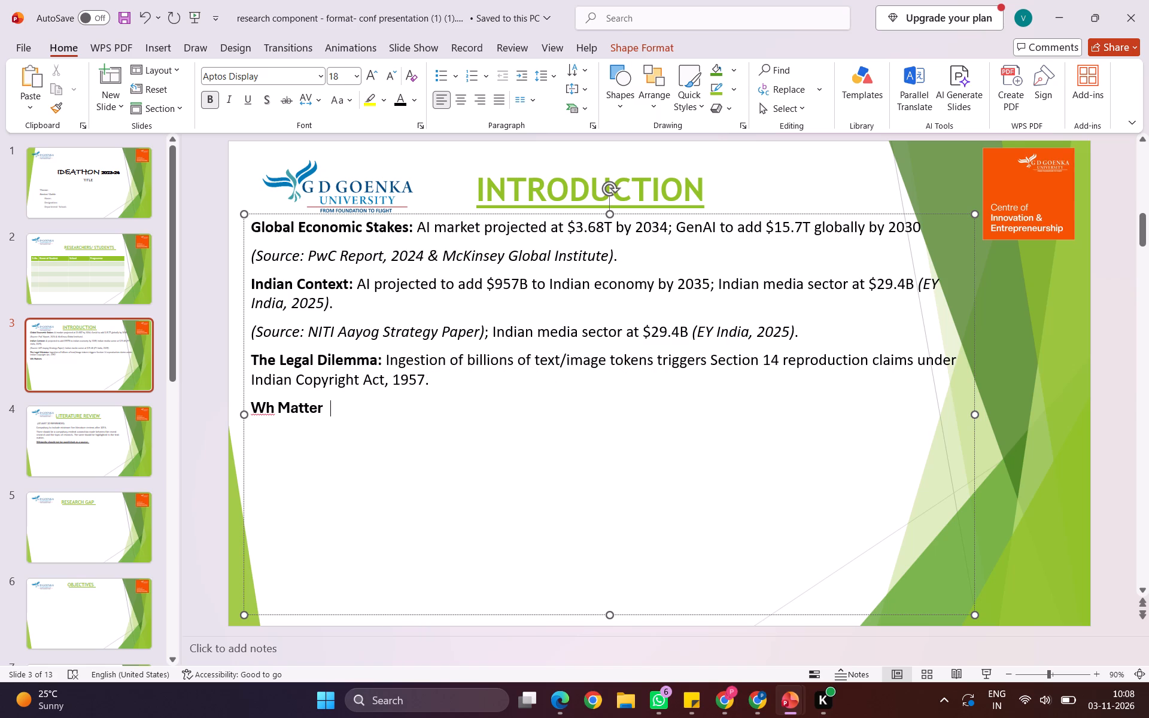
key(BackSpace)
key(BackSpace)
key(BackSpace)
key(BackSpace)
key(BackSpace)
key(BackSpace)
key(BackSpace)
key(BackSpace)
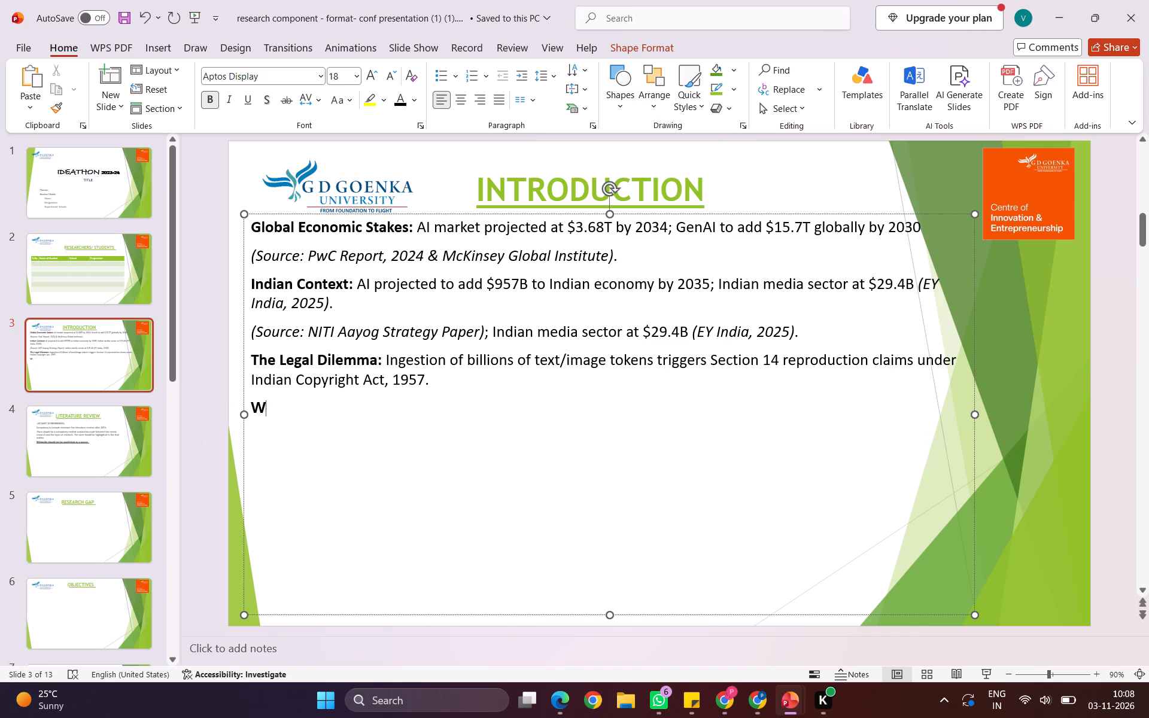
text(HY THIS)
key(space)
text(RESEARCH MATTERS)
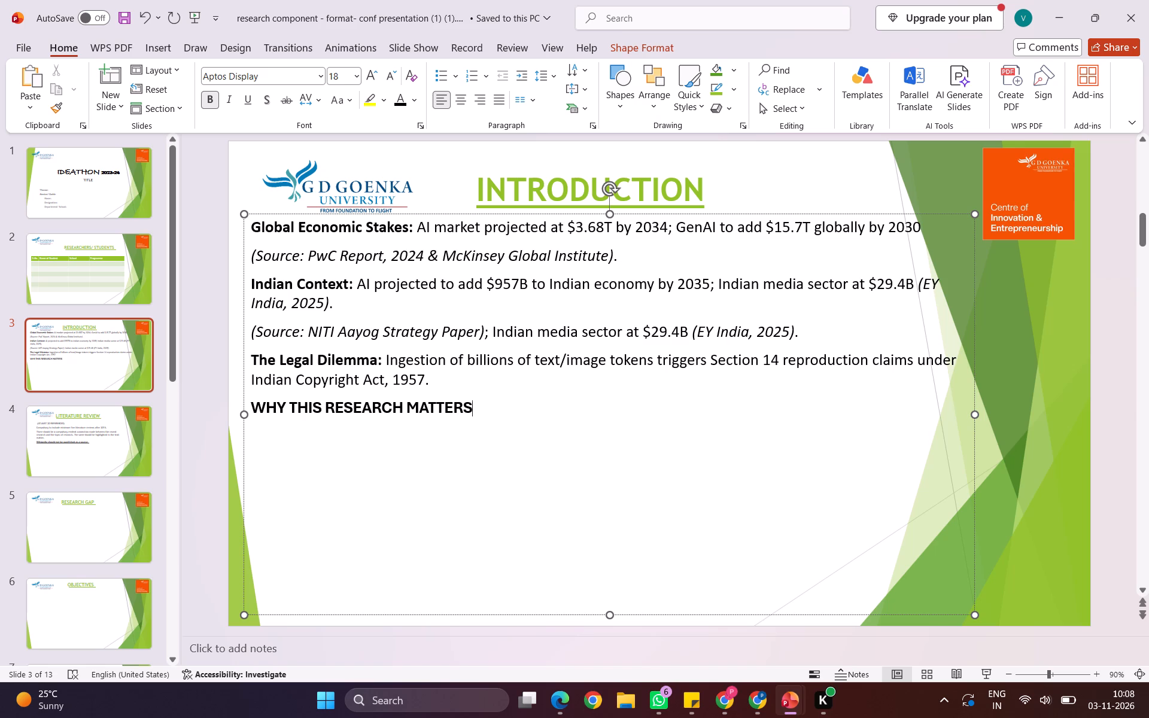
Underline the "WHY THIS RESEARCH MATTERS" heading and colour it standard blue.
drag(251, 404, 473, 403)
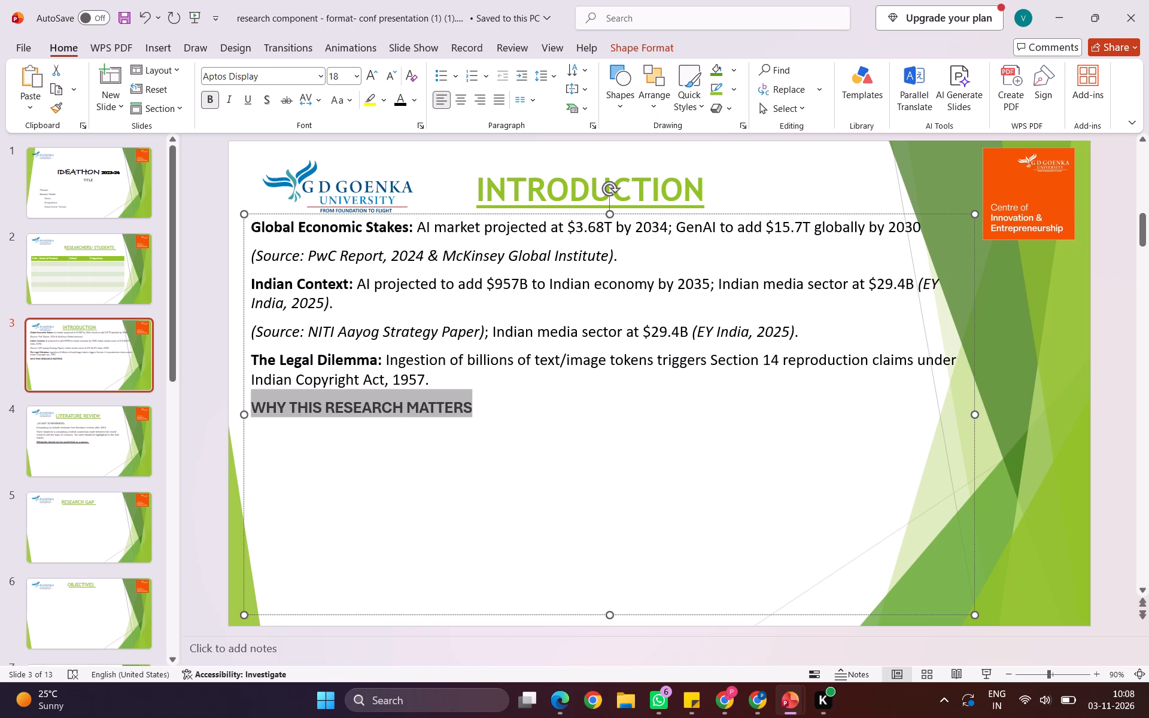
drag(473, 403, 475, 403)
click(522, 382)
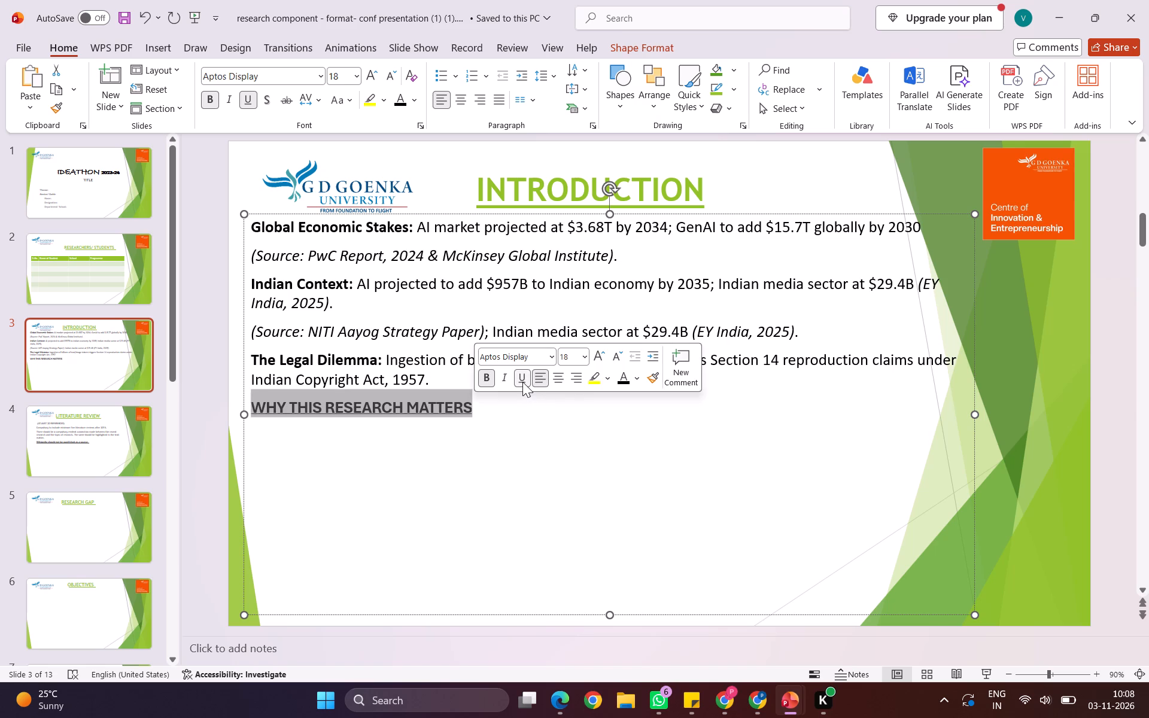
click(636, 382)
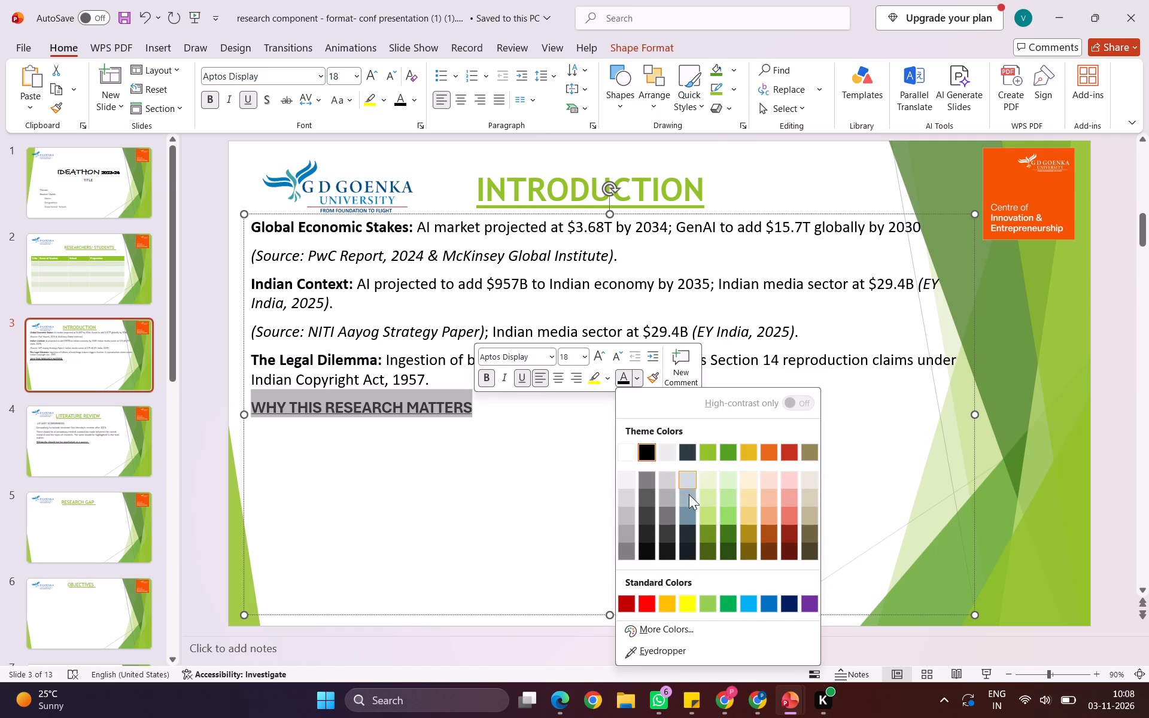
click(763, 605)
click(567, 431)
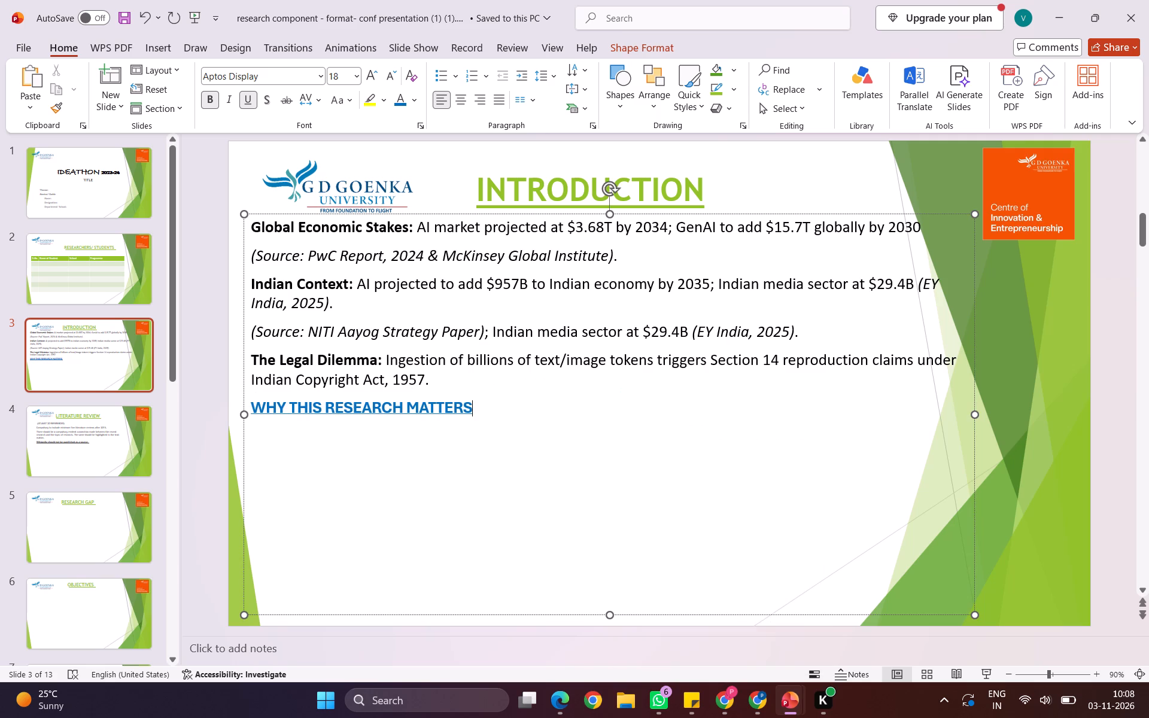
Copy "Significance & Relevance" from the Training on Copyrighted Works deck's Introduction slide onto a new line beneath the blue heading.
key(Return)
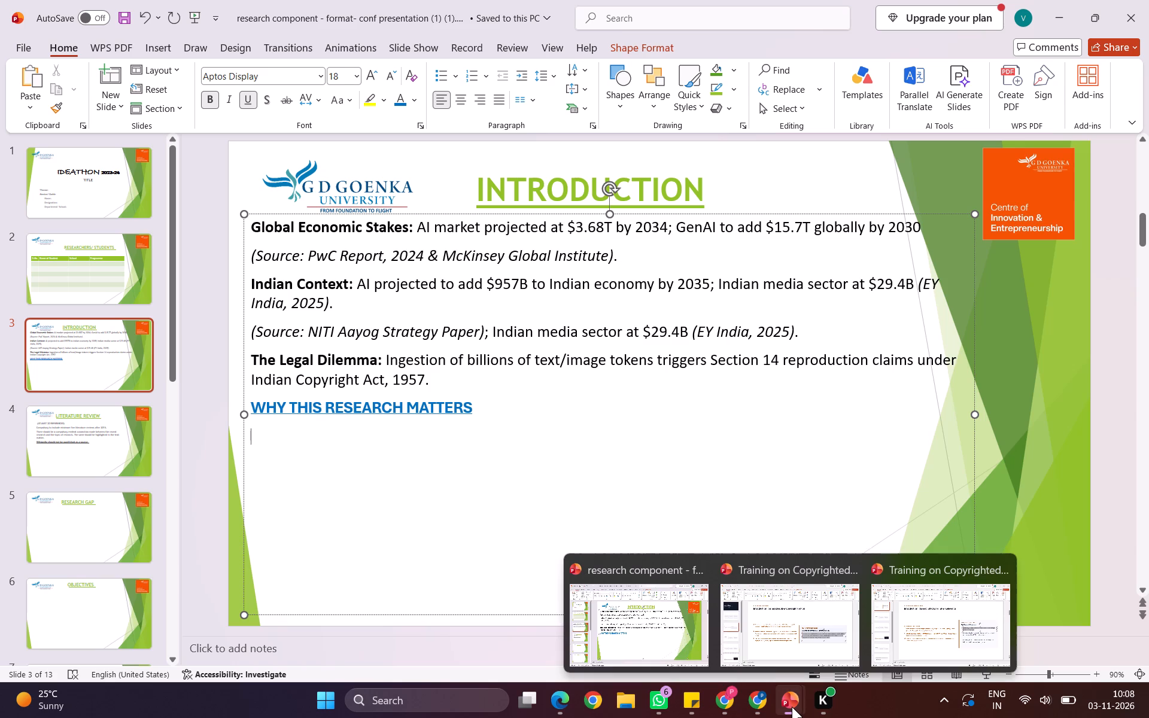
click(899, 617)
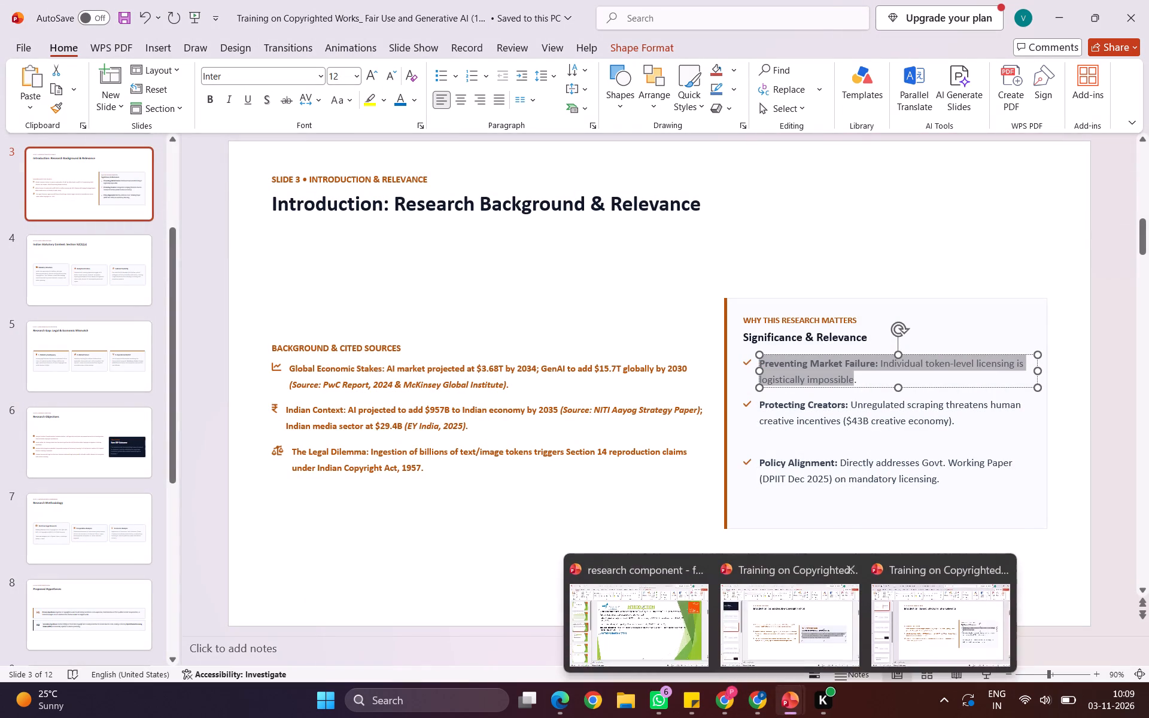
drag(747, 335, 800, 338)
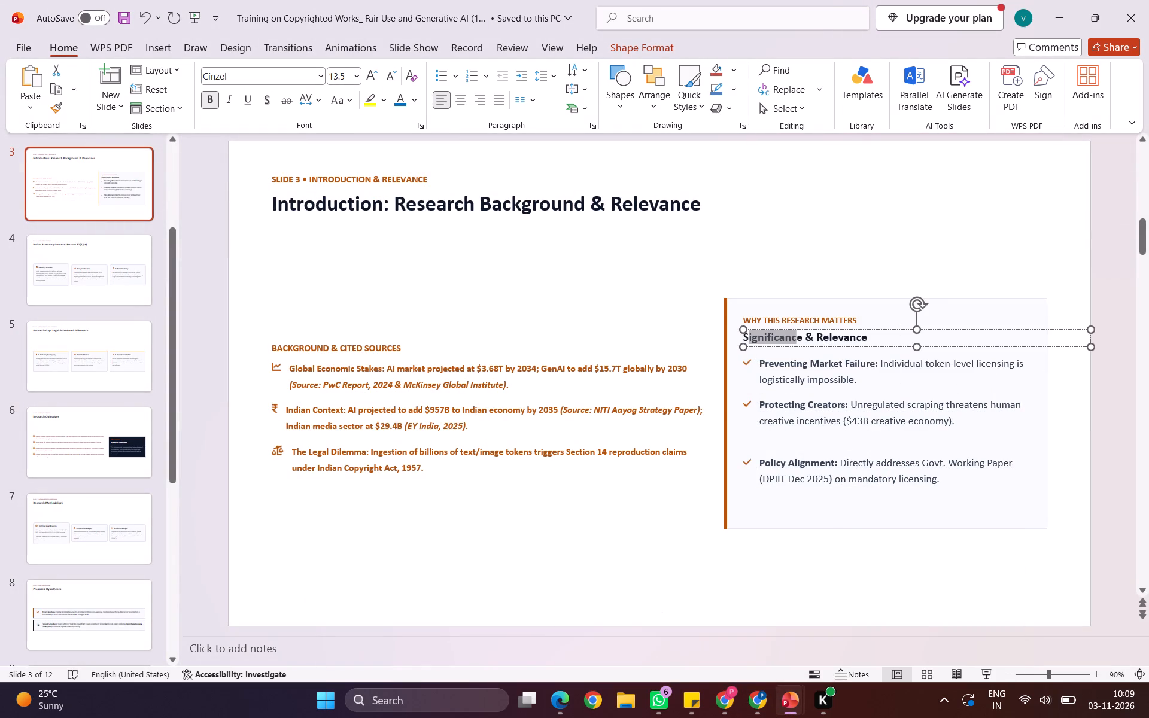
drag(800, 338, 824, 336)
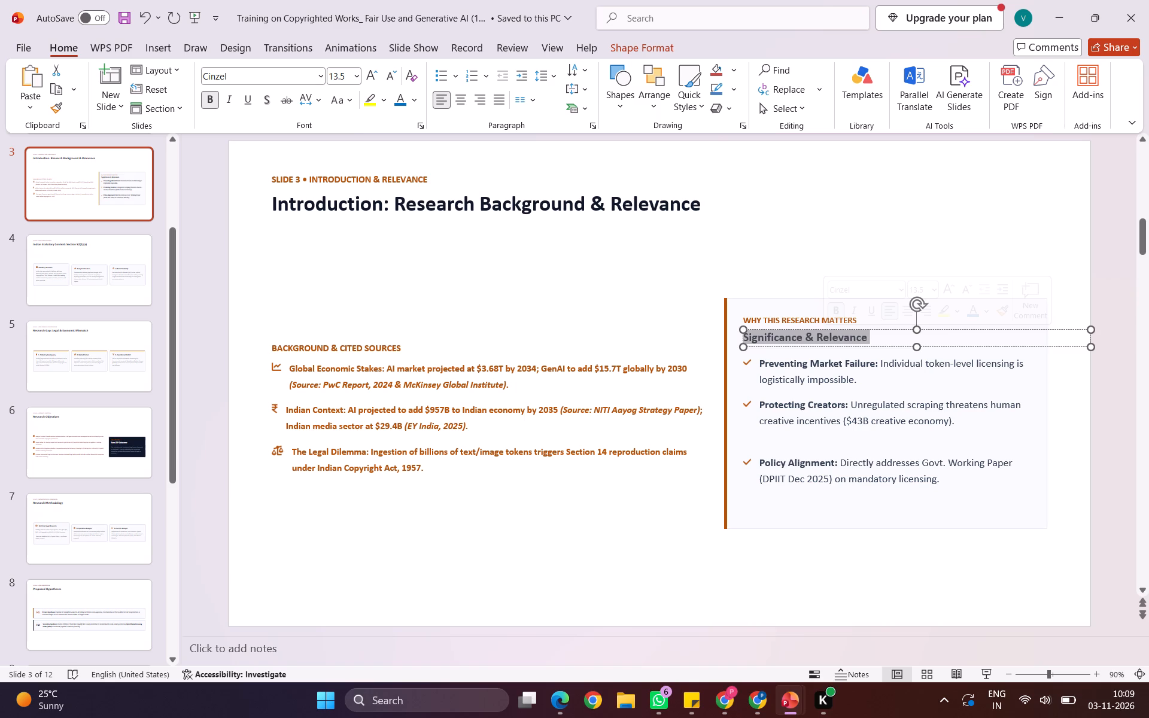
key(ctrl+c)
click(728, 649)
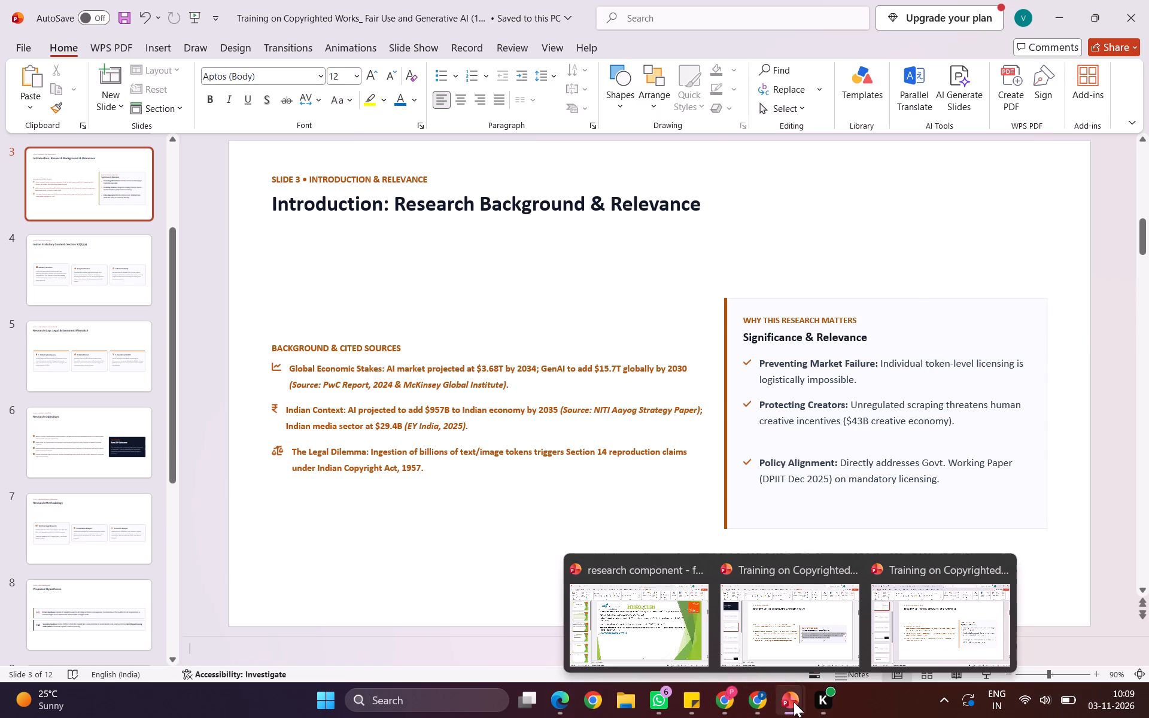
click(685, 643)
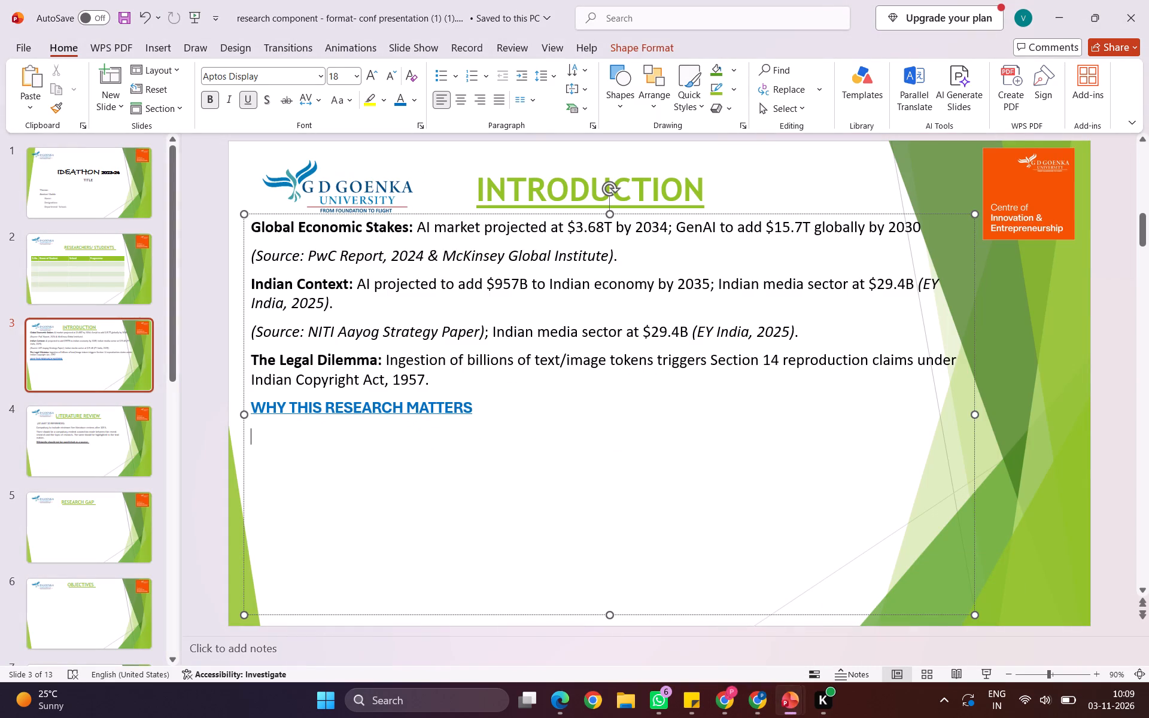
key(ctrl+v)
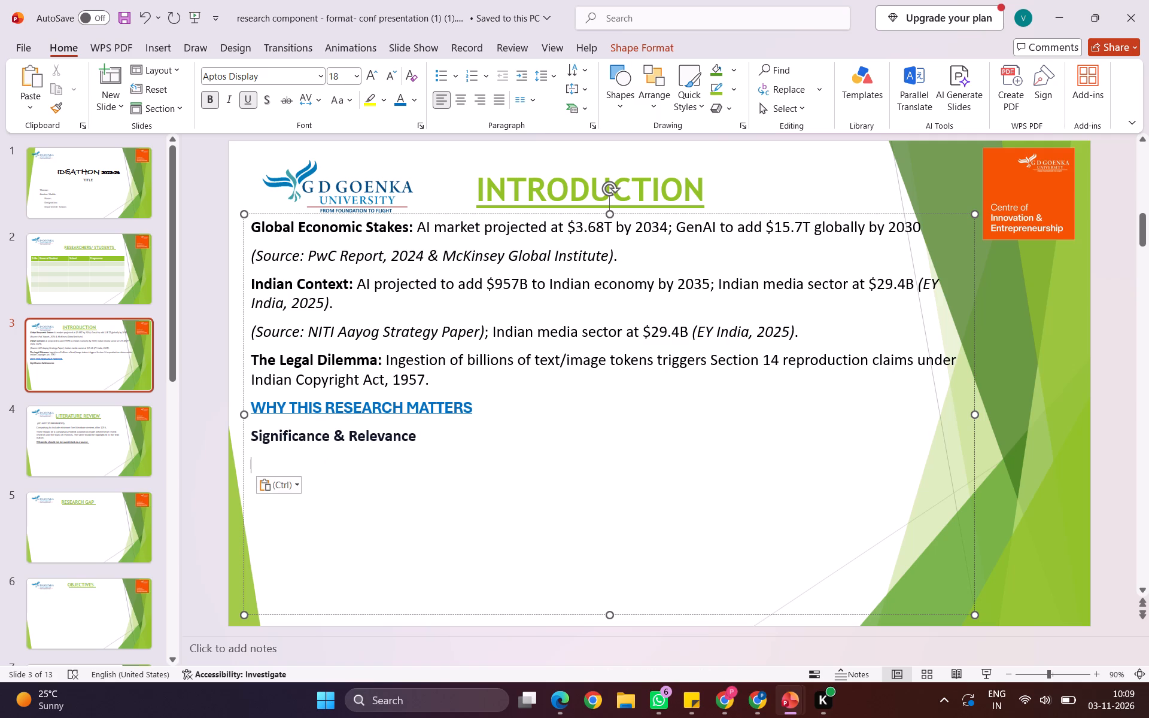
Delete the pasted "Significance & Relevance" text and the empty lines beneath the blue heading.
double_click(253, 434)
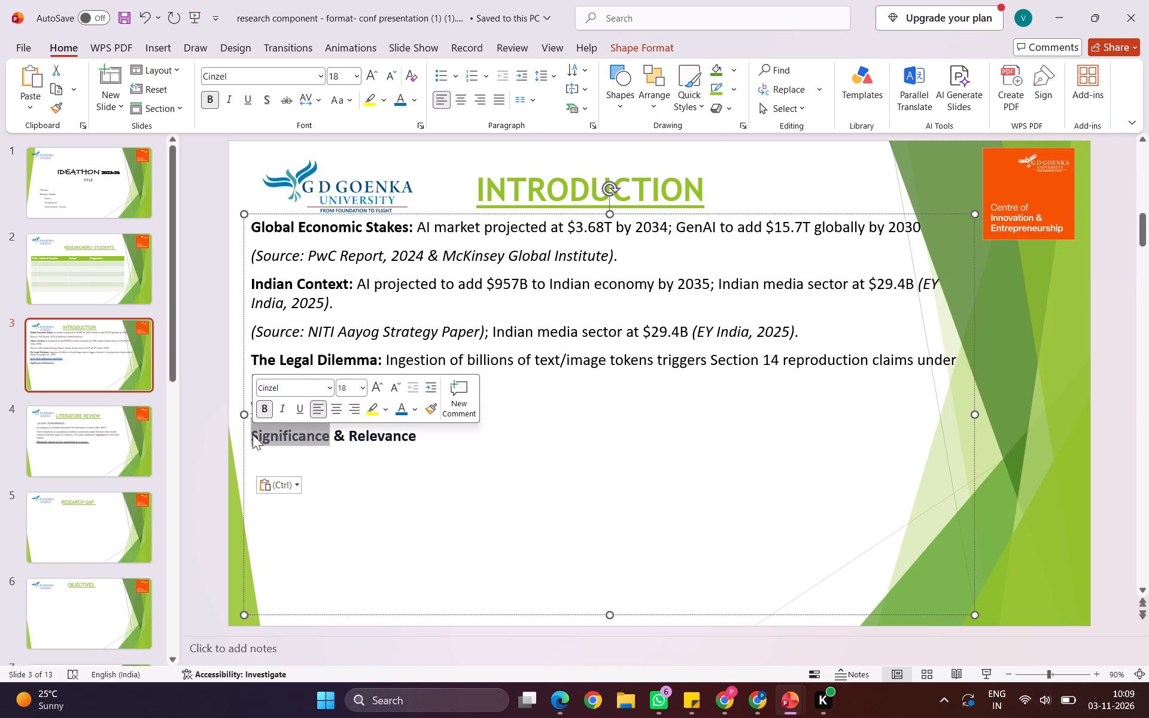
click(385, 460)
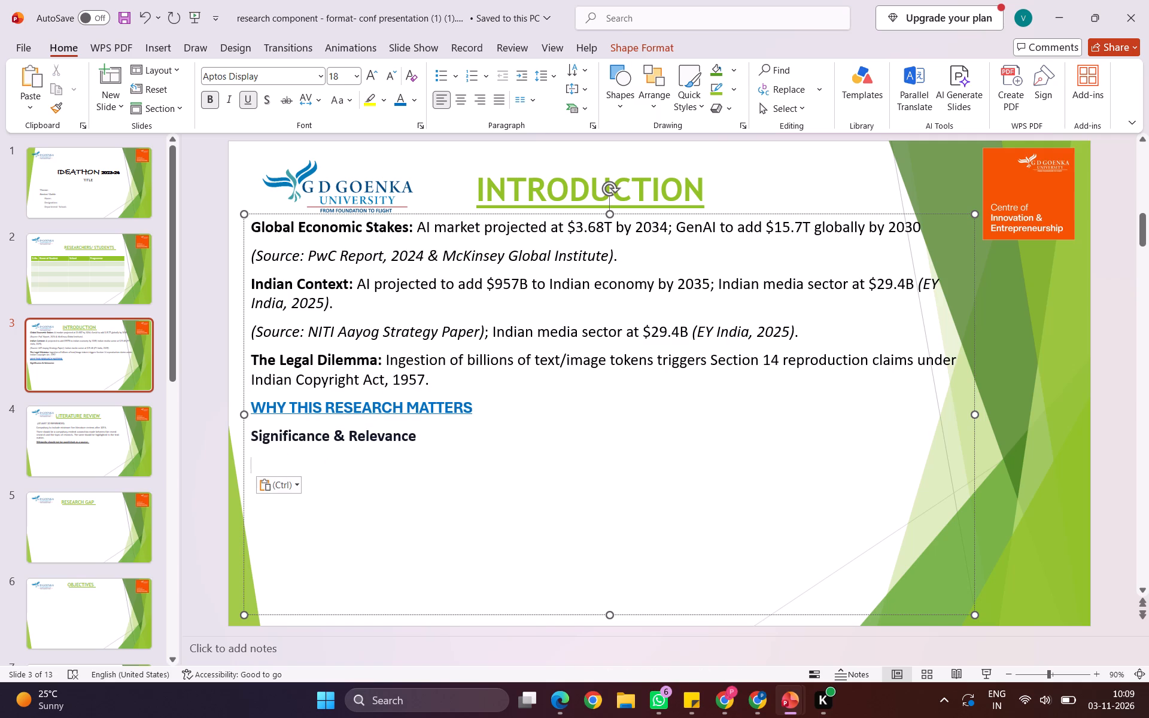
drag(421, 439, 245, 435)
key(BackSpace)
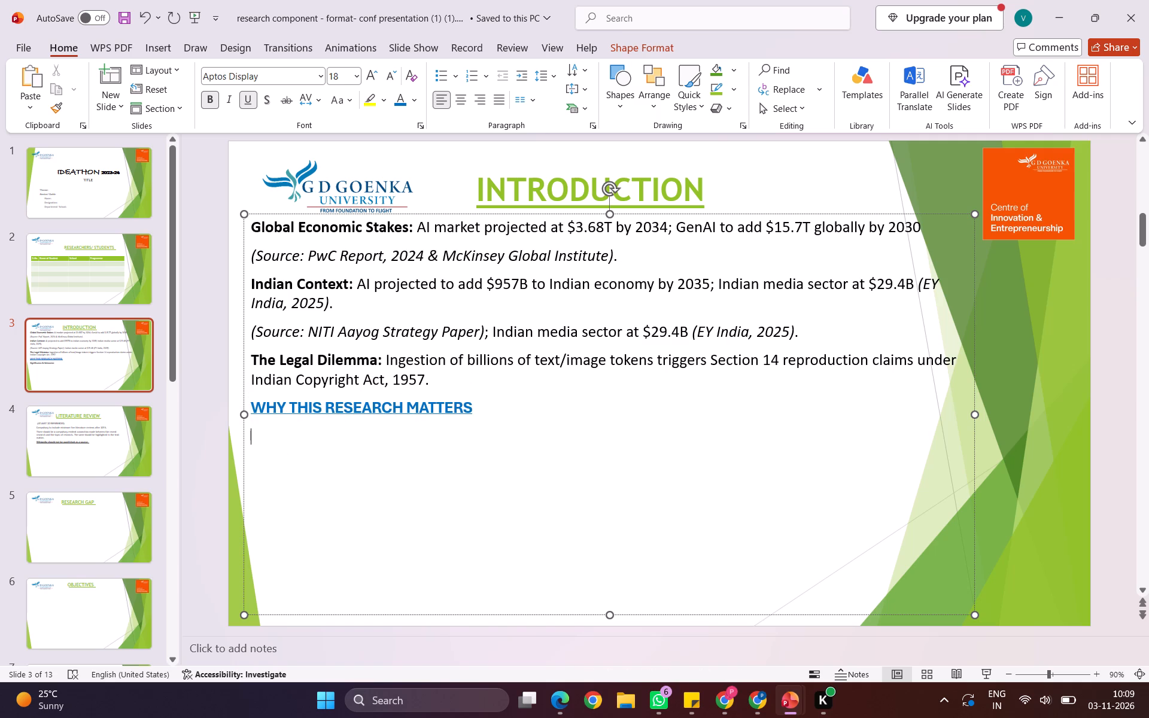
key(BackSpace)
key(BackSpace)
Start a new line beneath "WHY THIS RESEARCH MATTERS" and set its text colour to black.
key(Return)
right_click(264, 440)
click(422, 488)
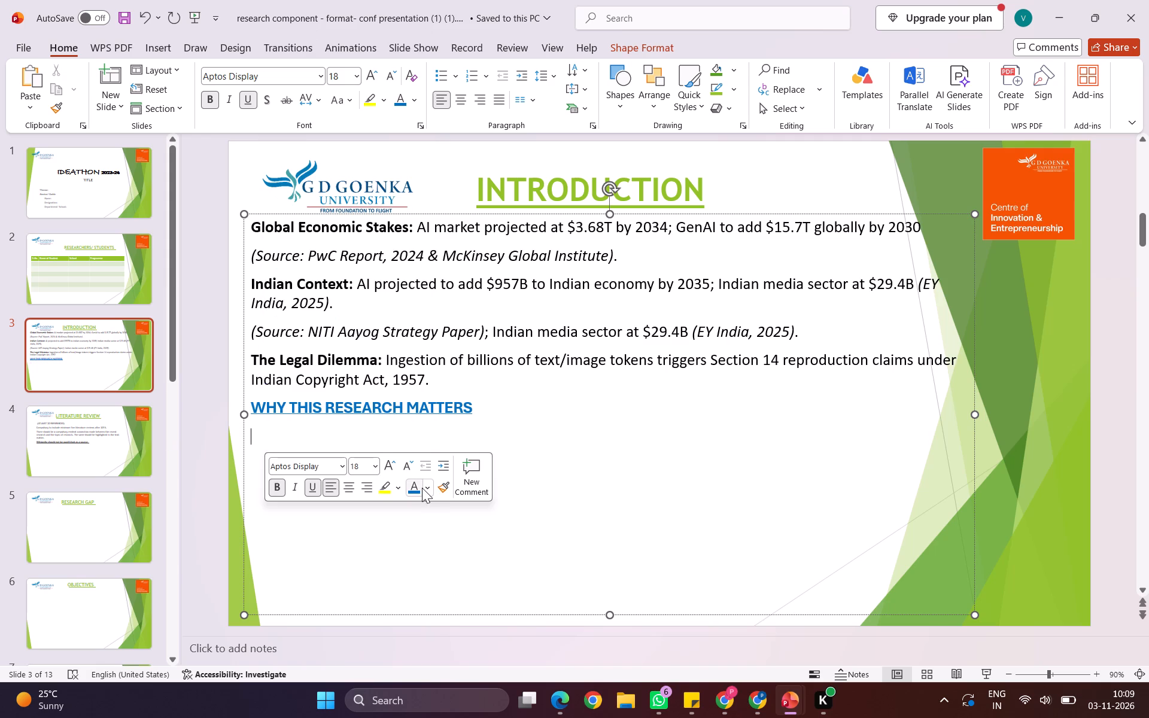
click(431, 489)
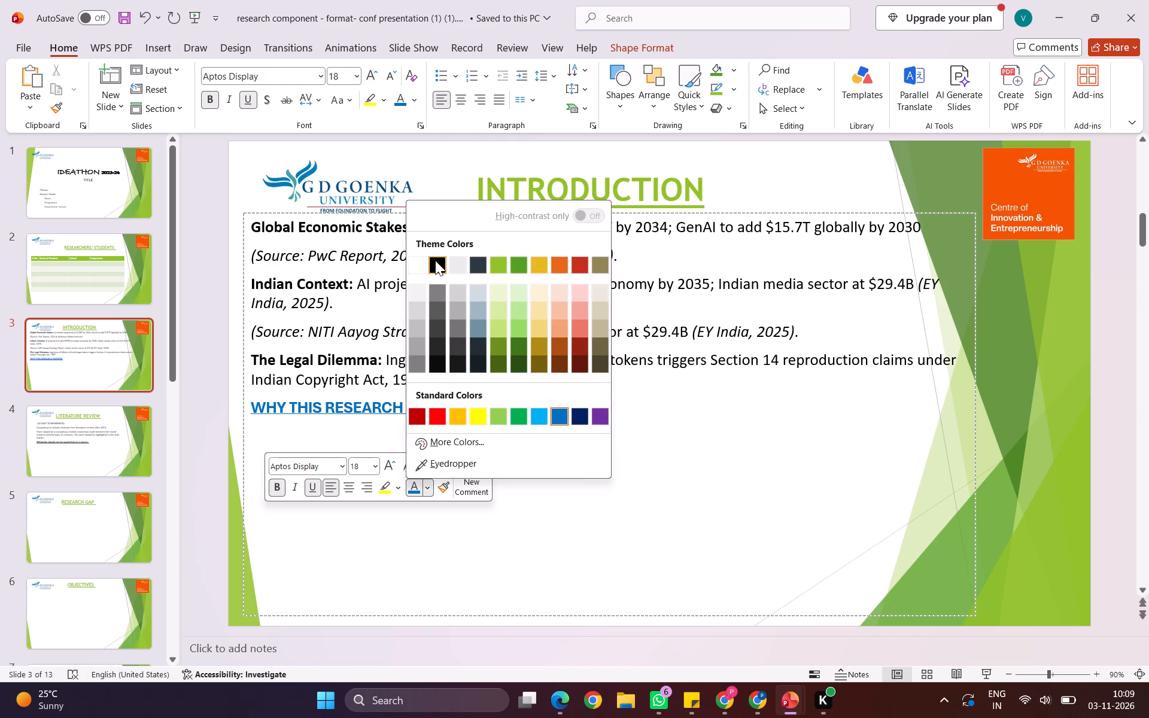
click(435, 259)
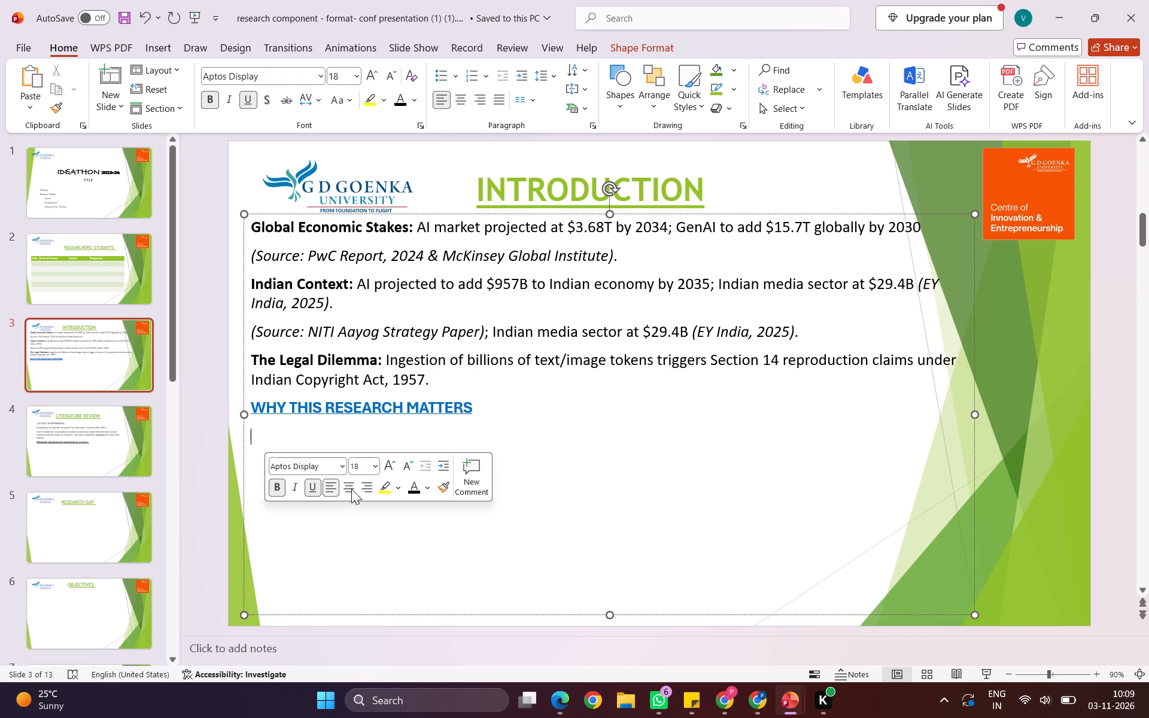
click(566, 425)
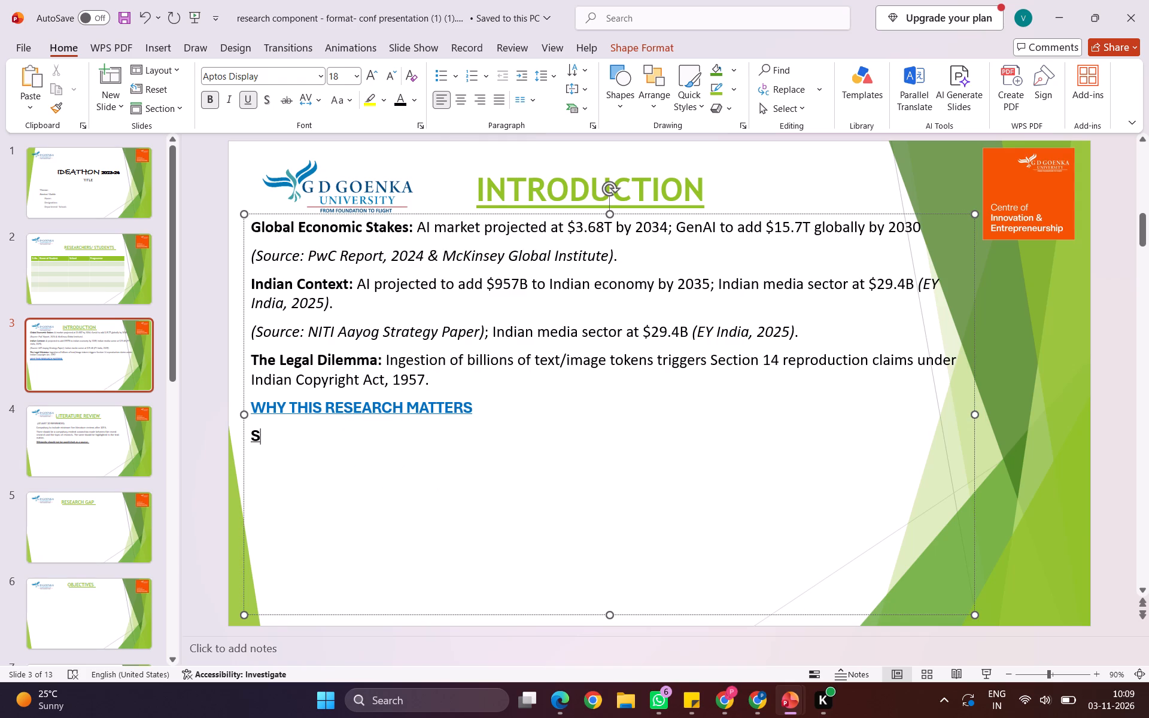
Enter the subheading "Significance & Relevance" on the new line, and check it against the Training on Copyrighted Works deck's Introduction slide.
text(ign)
text(ificam)
key(BackSpace)
text(nce a)
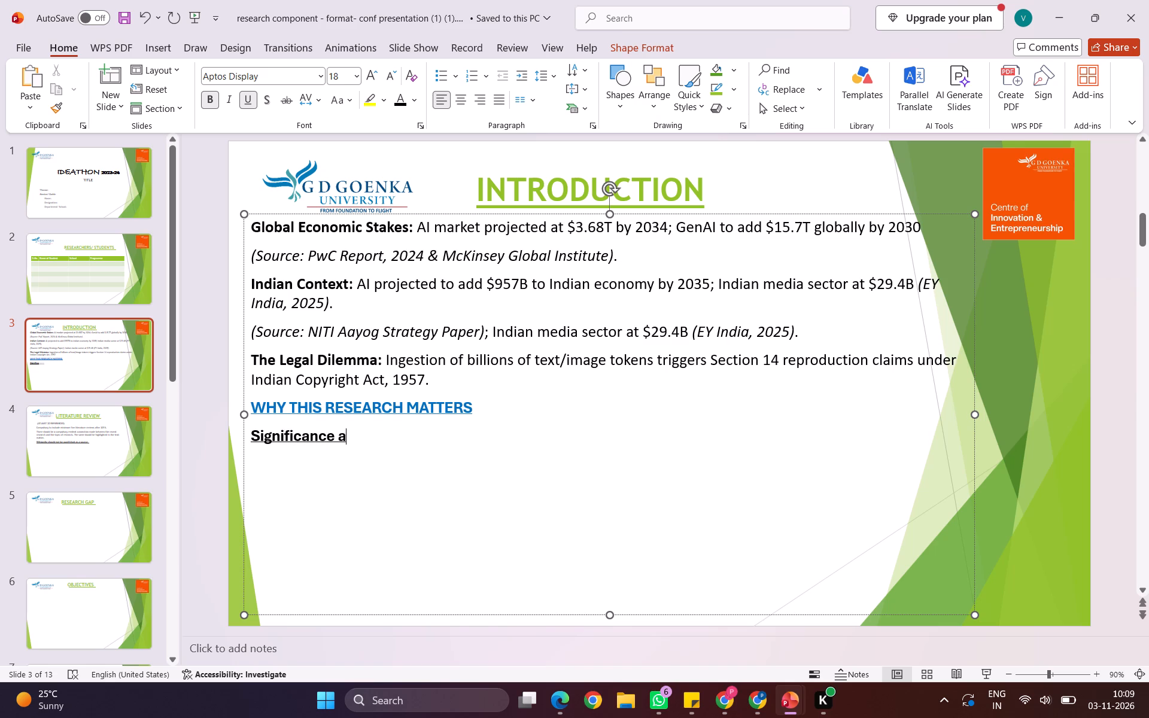
key(BackSpace)
key(shift+ampersand)
text(elev)
text(ance)
scroll(713, 658, right, 1)
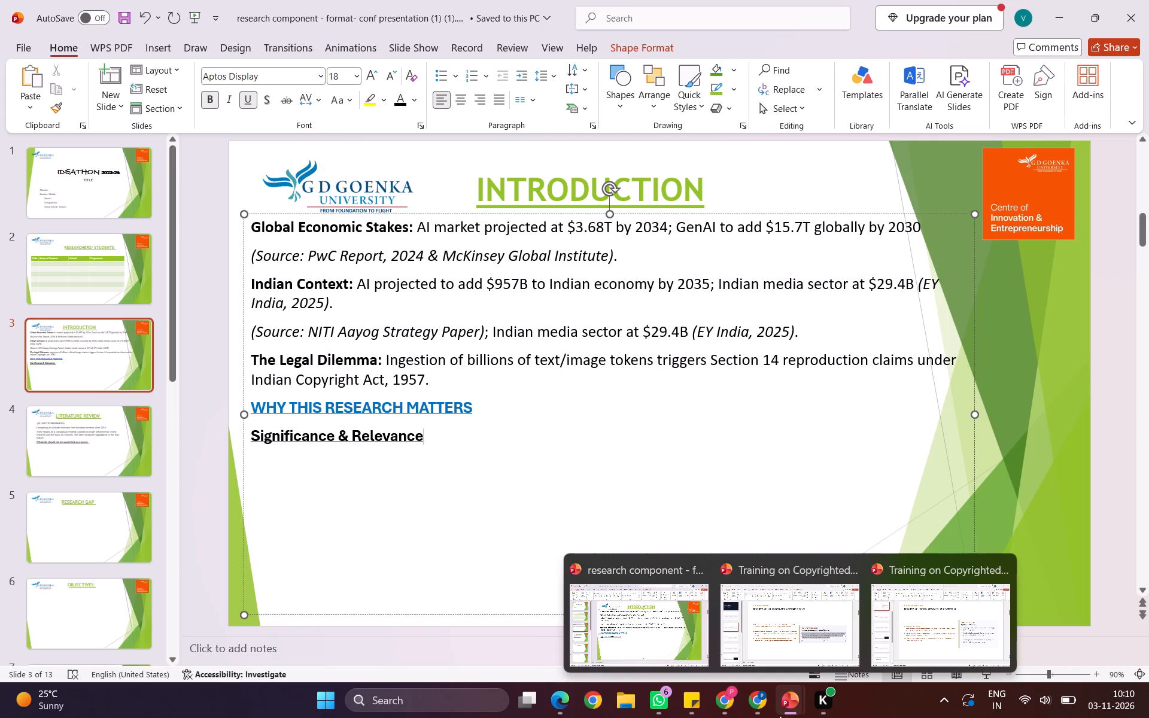
click(902, 640)
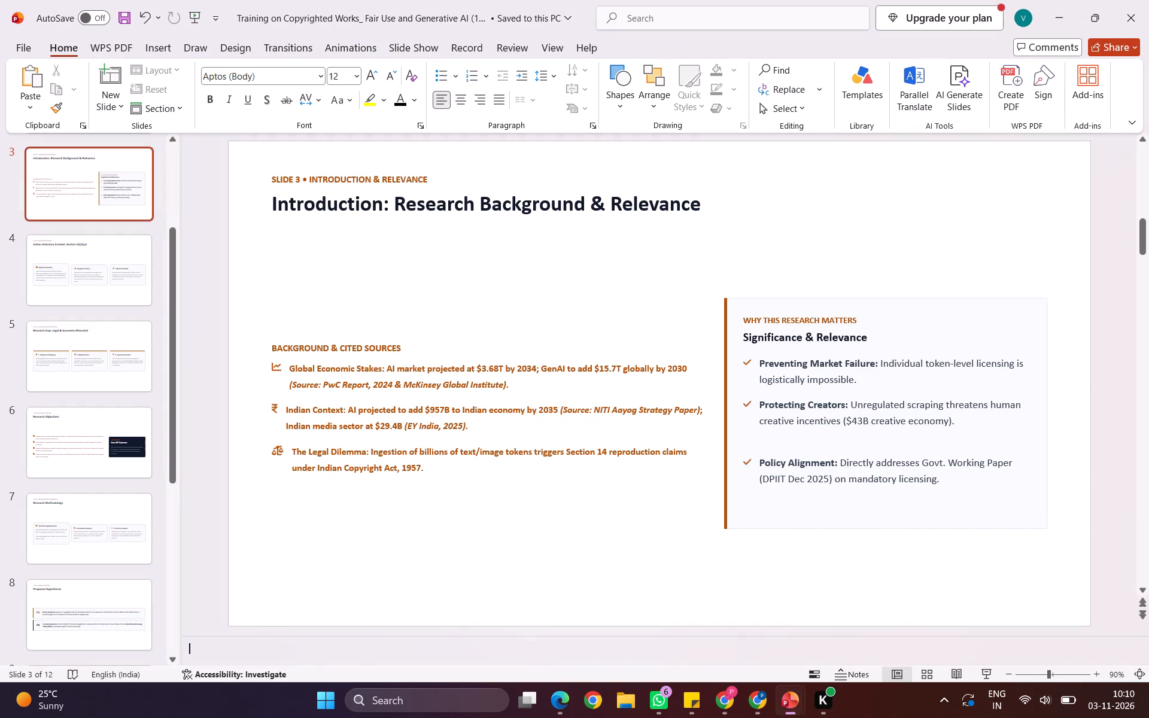
click(665, 625)
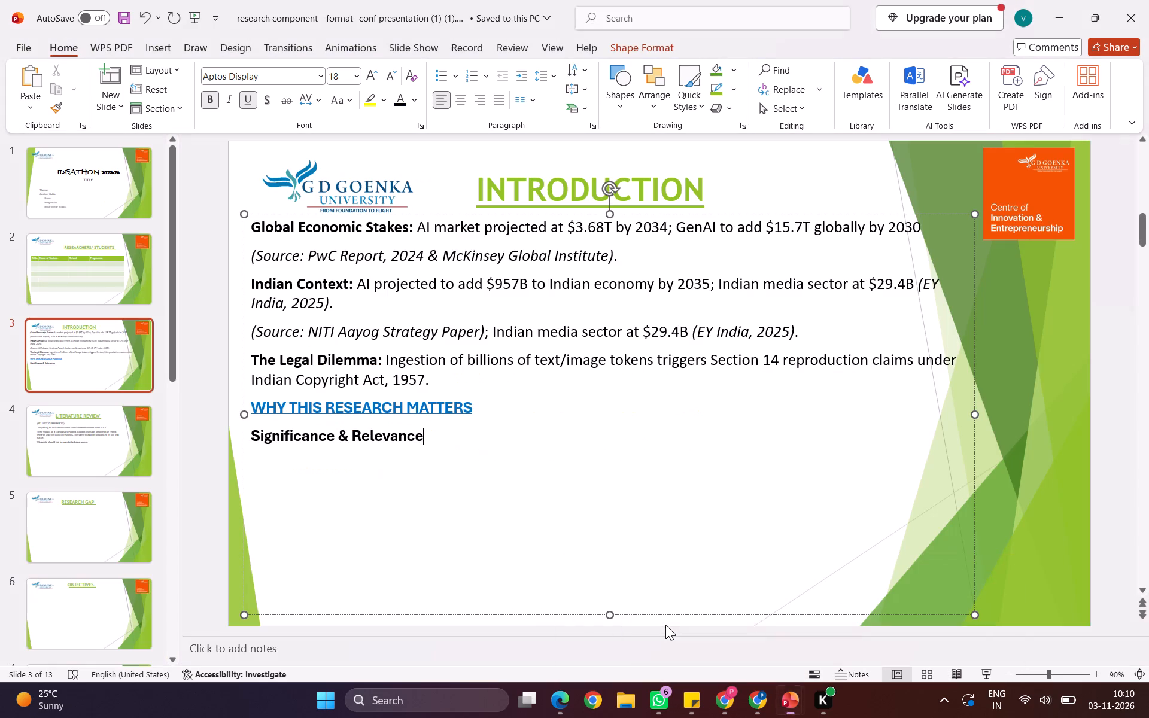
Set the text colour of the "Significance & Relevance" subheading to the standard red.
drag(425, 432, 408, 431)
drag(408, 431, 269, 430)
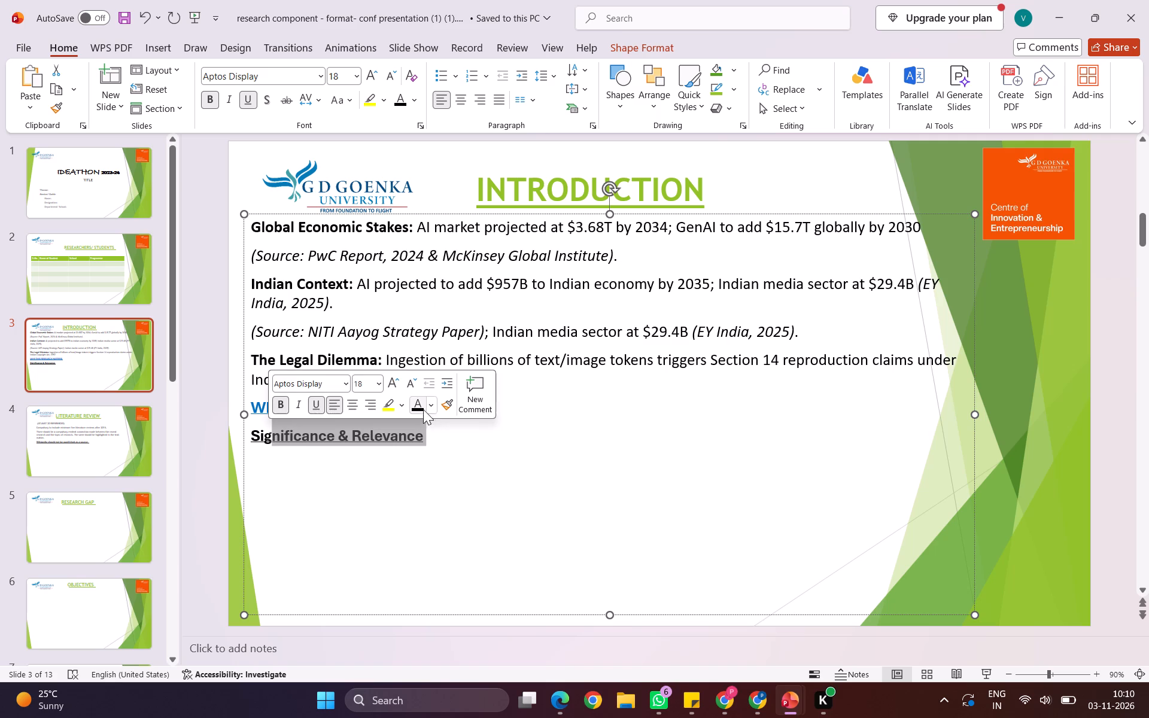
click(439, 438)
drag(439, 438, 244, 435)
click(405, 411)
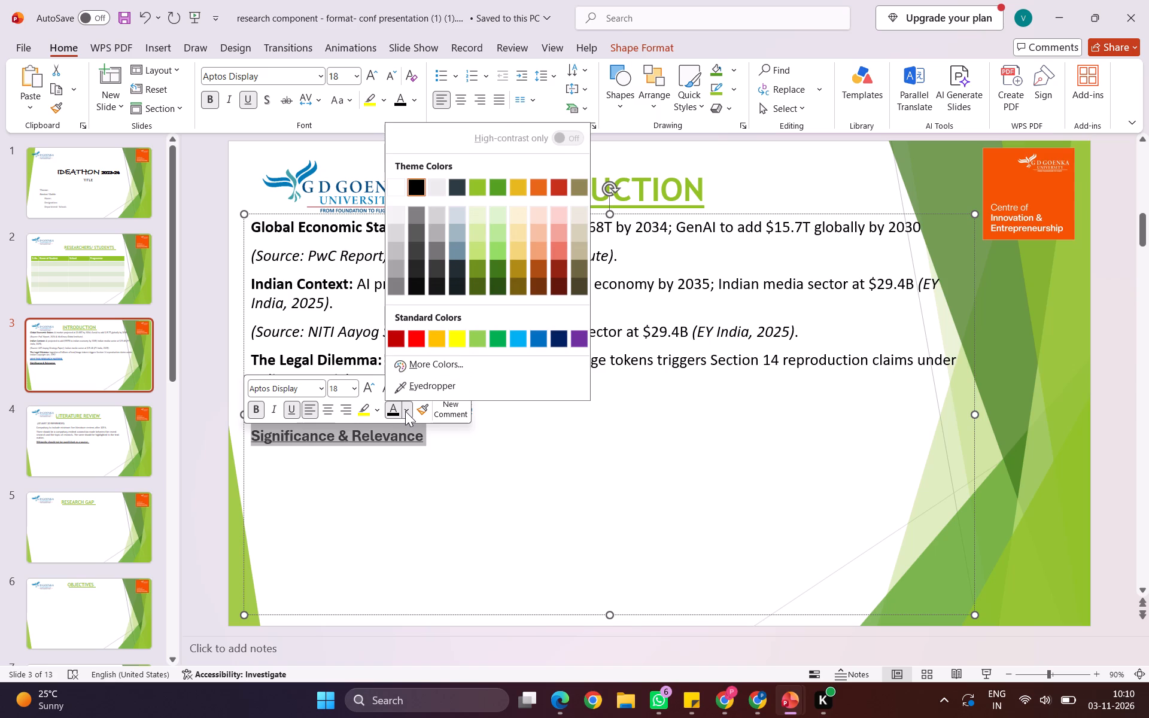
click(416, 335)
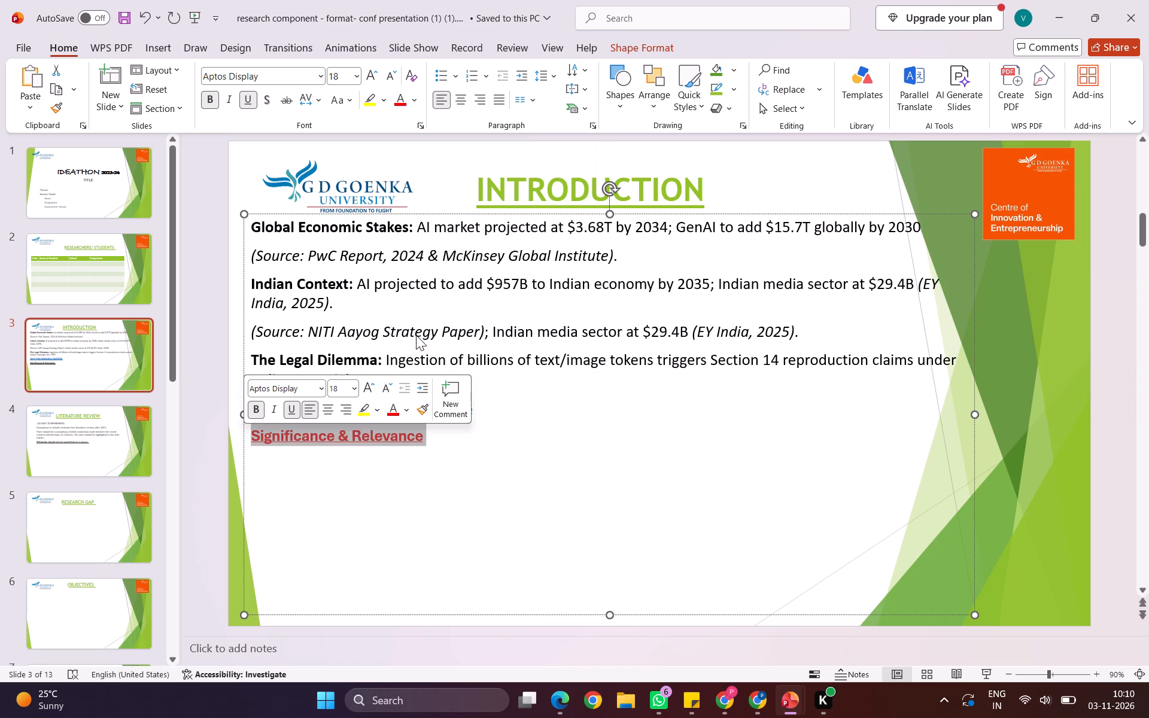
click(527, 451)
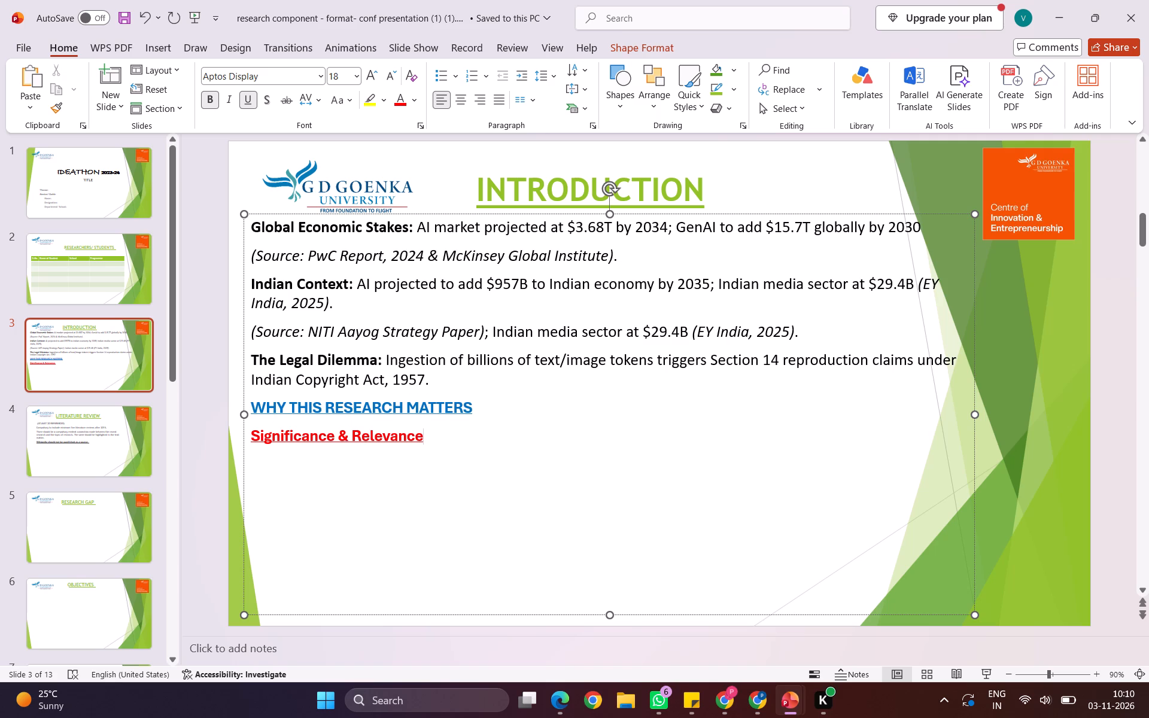
Change the "WHY THIS RESEARCH MATTERS" heading's text colour to the standard red.
drag(478, 404, 250, 403)
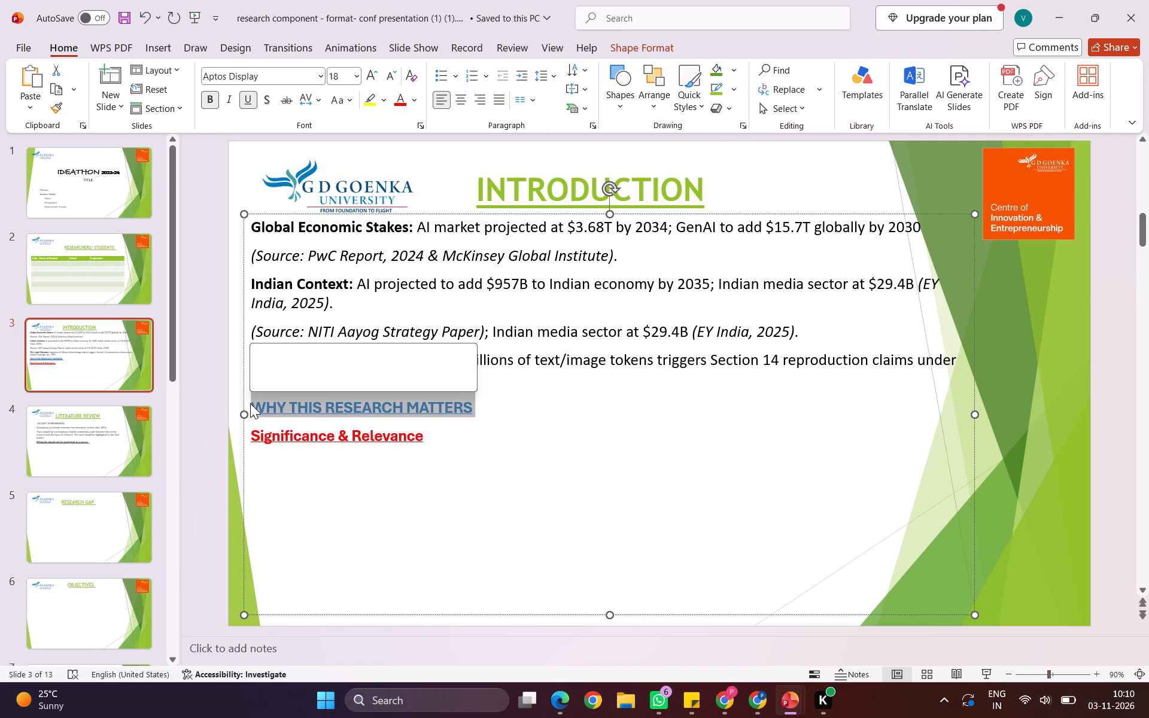
click(417, 371)
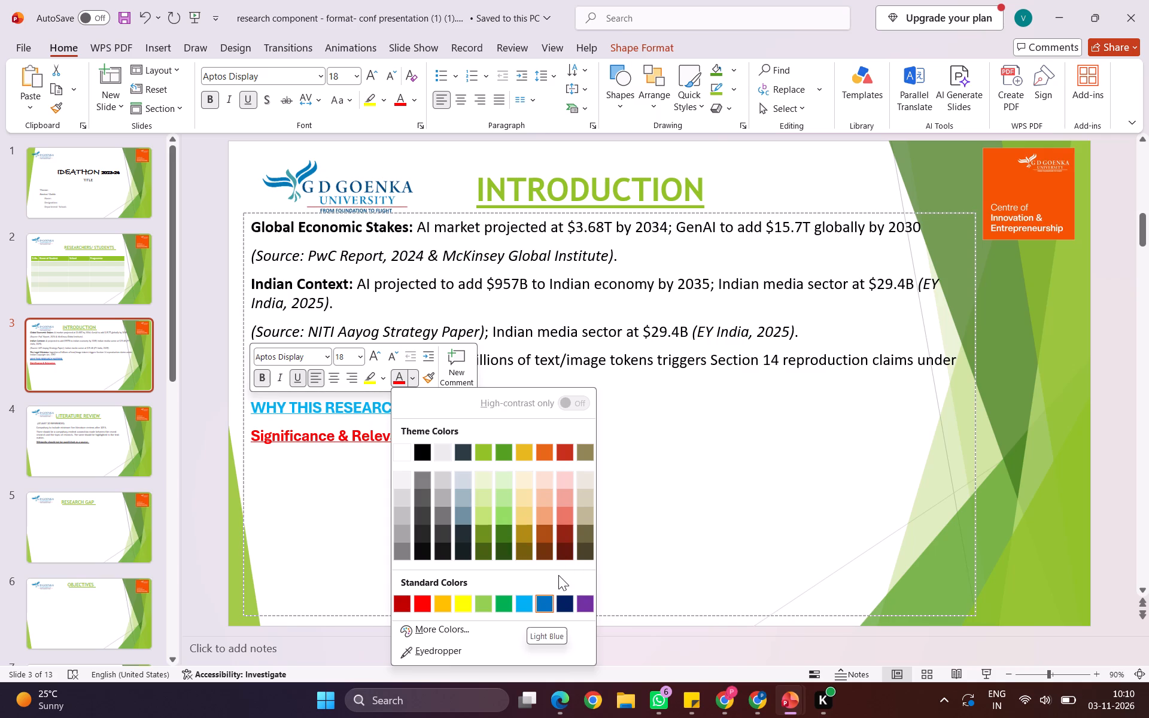
click(420, 606)
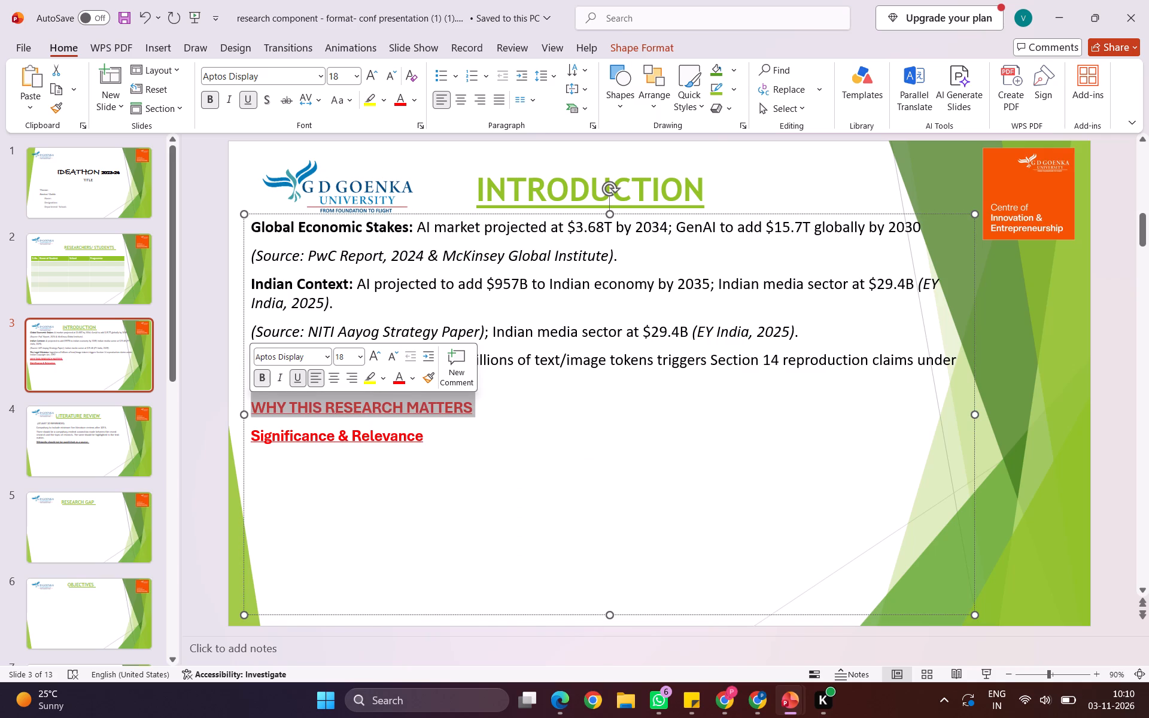
Change the "Significance & Relevance" subheading's text colour to the standard blue.
drag(433, 436, 265, 440)
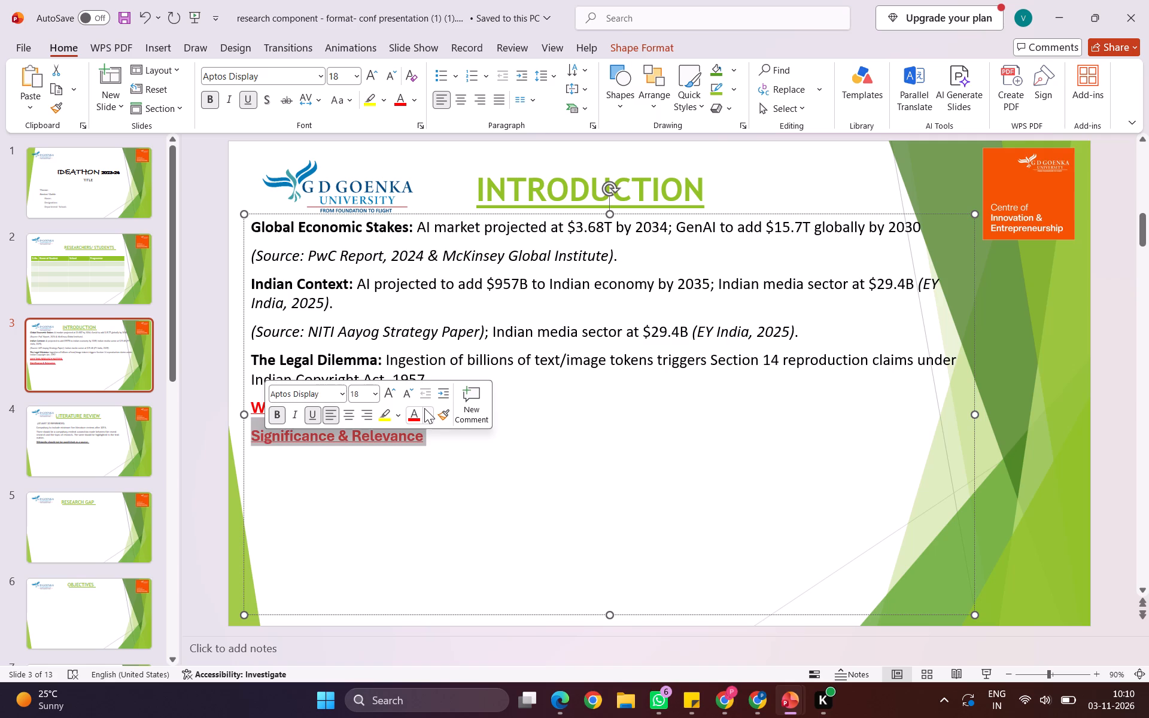
click(427, 412)
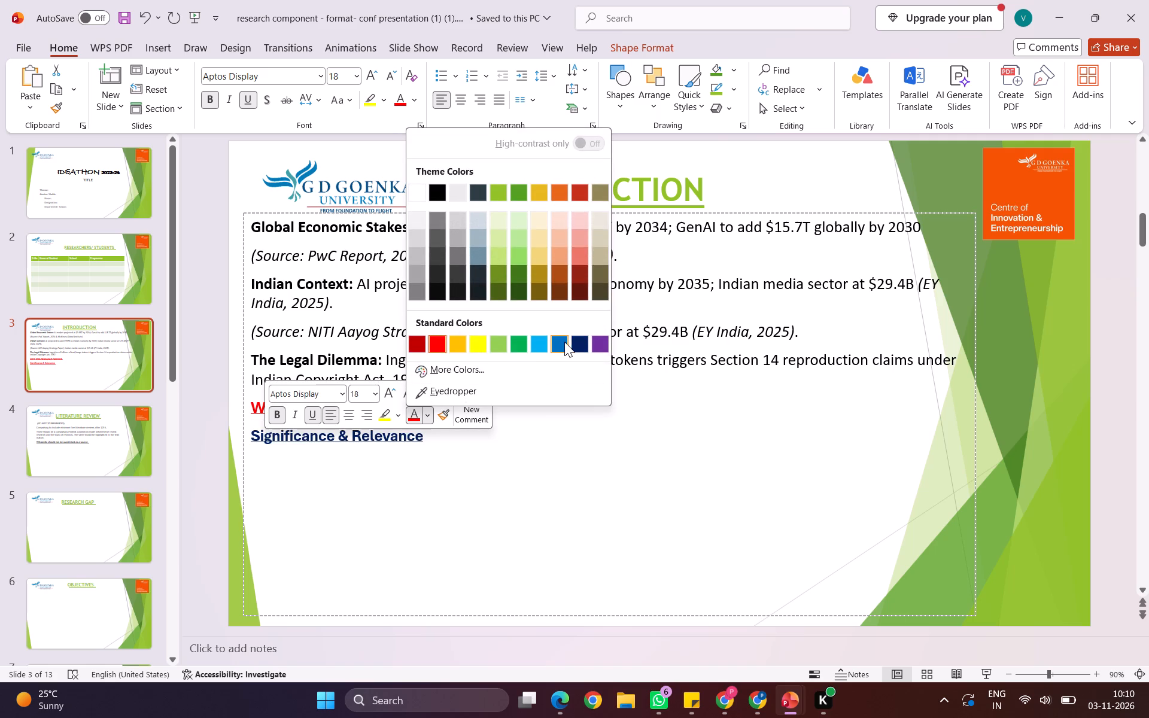
click(564, 342)
click(519, 446)
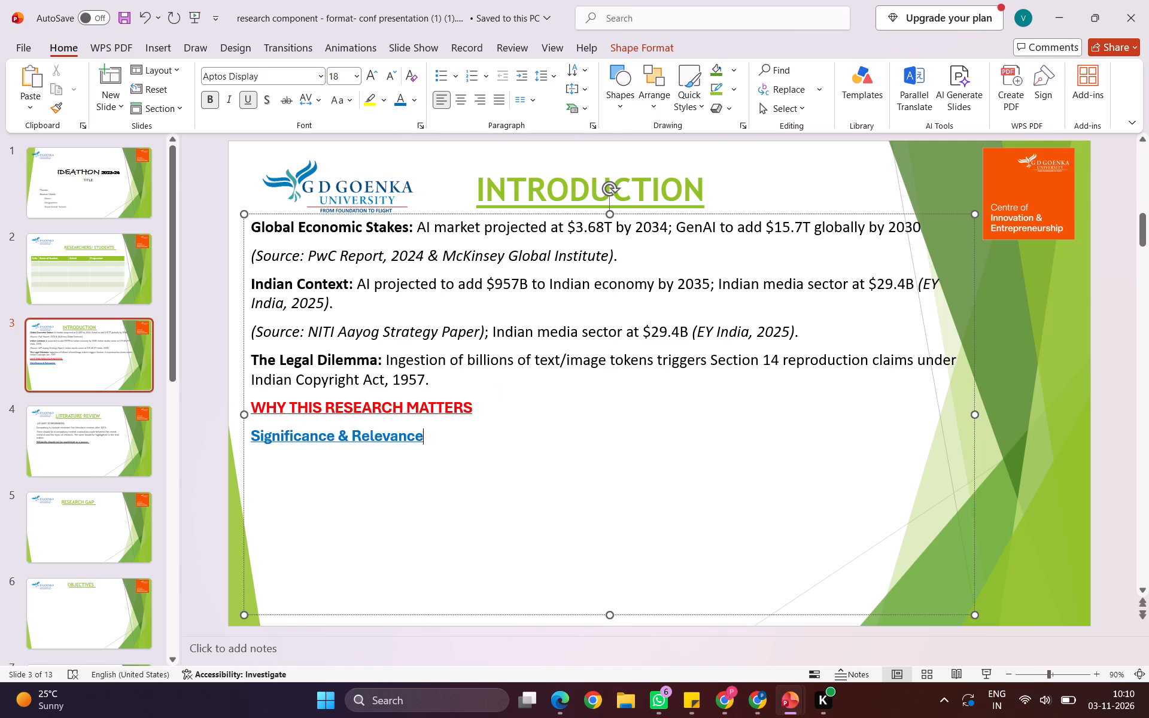
Start a new line beneath "Significance & Relevance" and consult the Training on Copyrighted Works deck's Introduction slide for the first point.
key(Return)
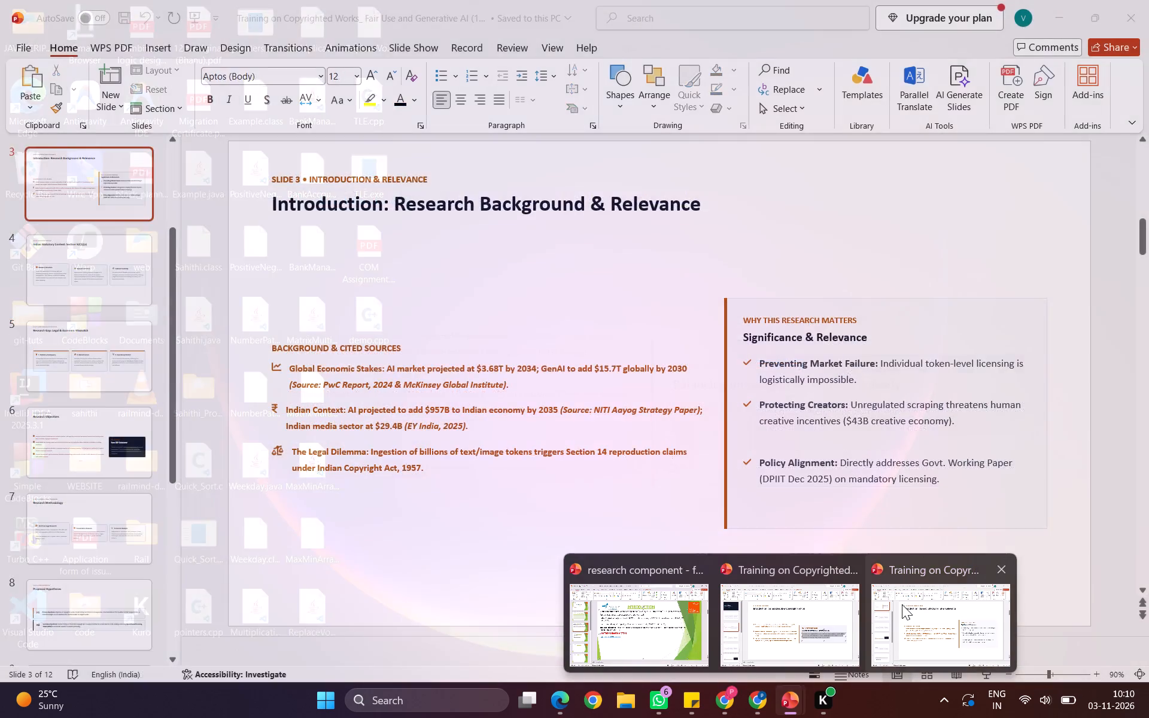
click(913, 616)
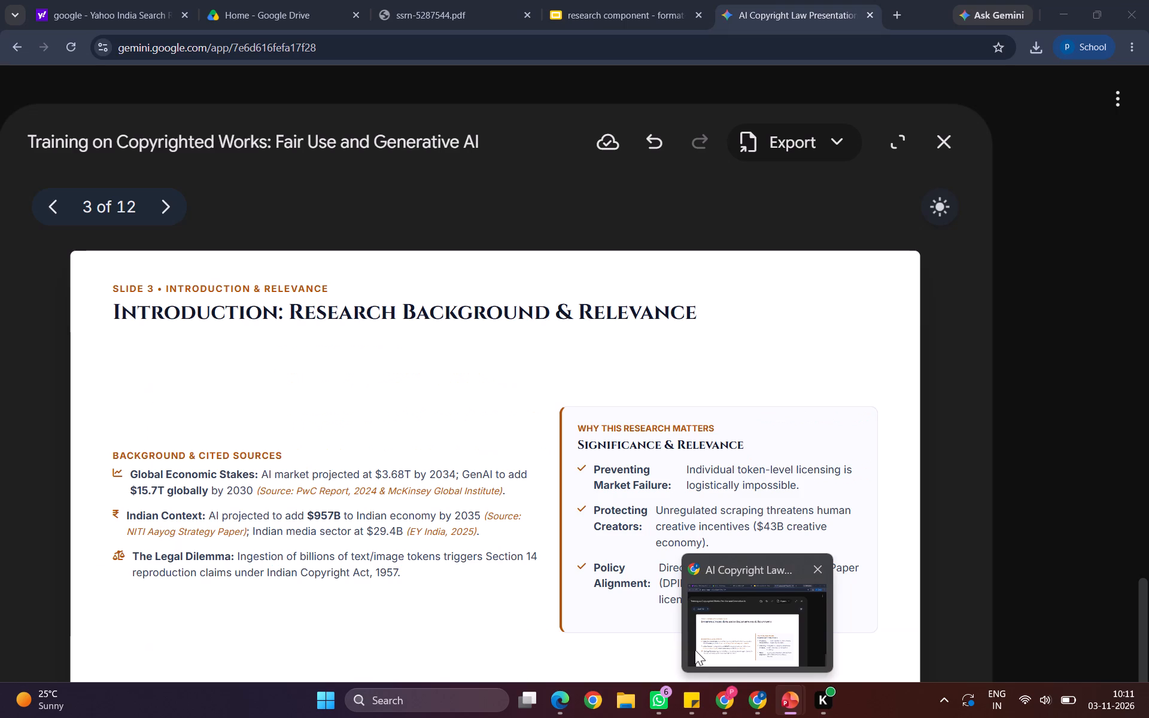
click(675, 639)
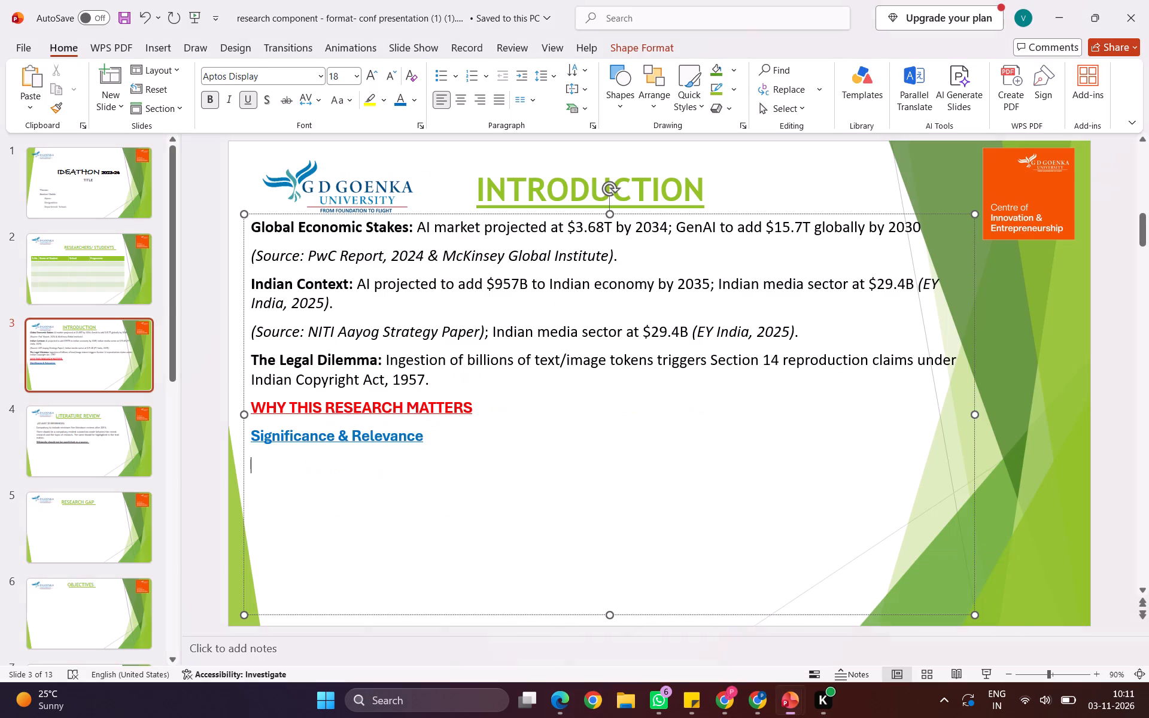
key(BackSpace)
Format the empty line beneath "Significance & Relevance" with font size 14, no underline and black text.
right_click(296, 478)
click(406, 504)
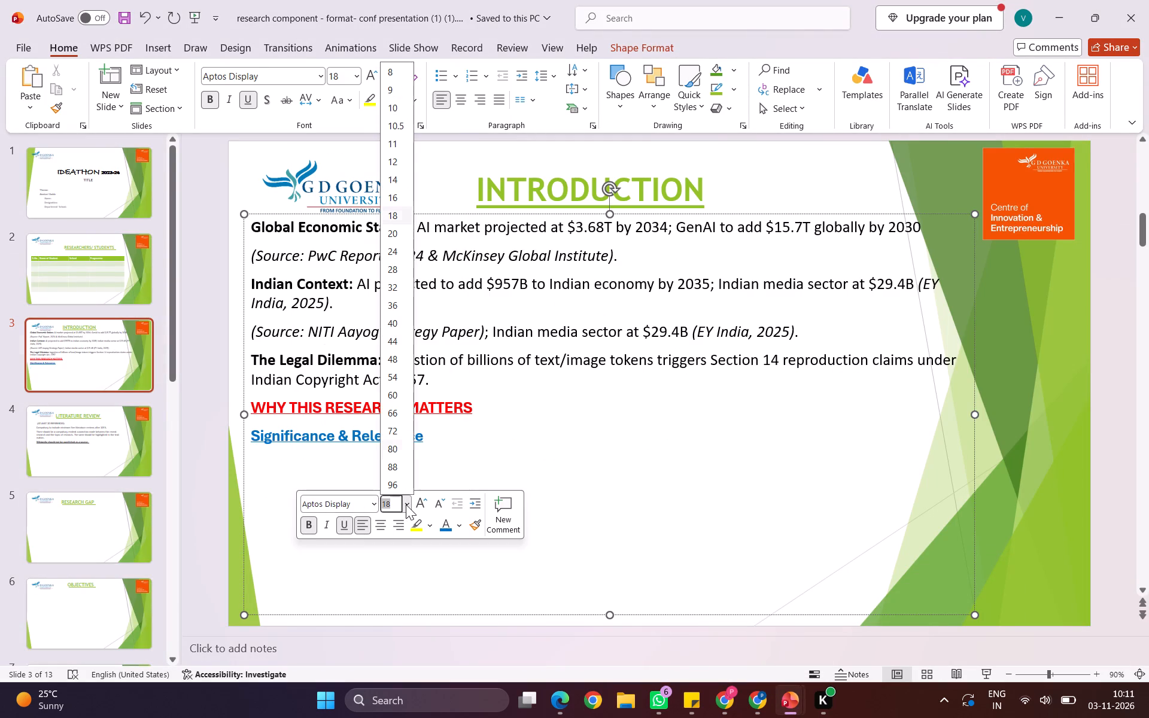
click(395, 182)
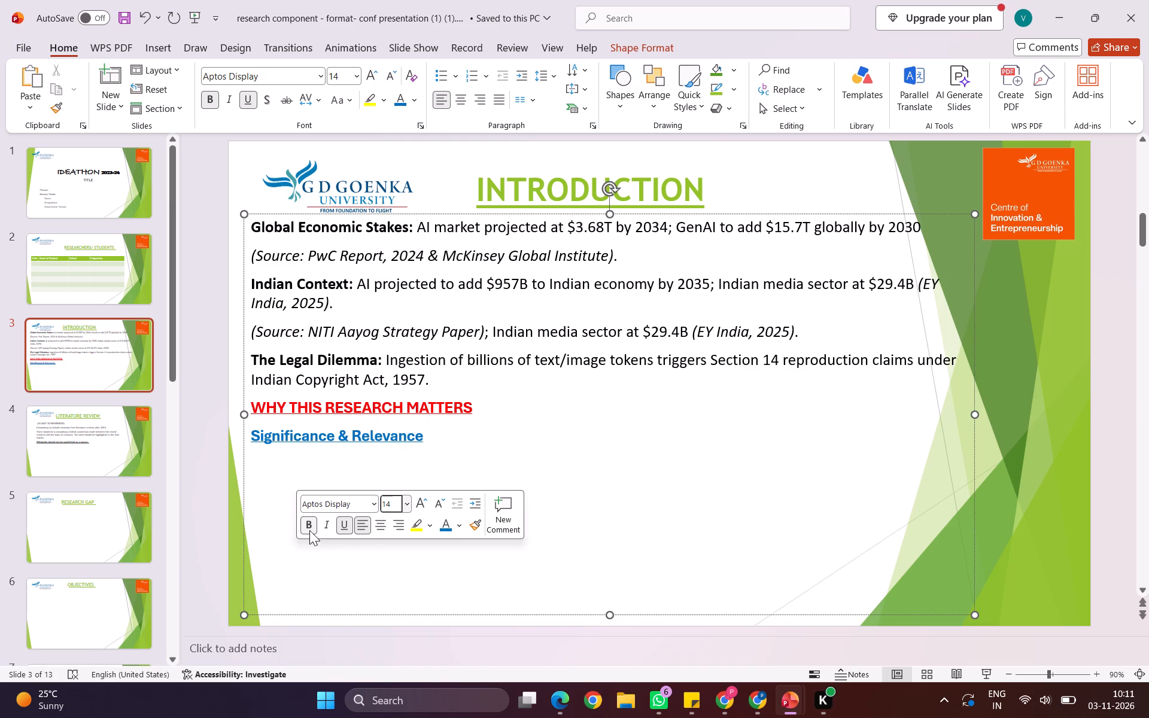
click(281, 466)
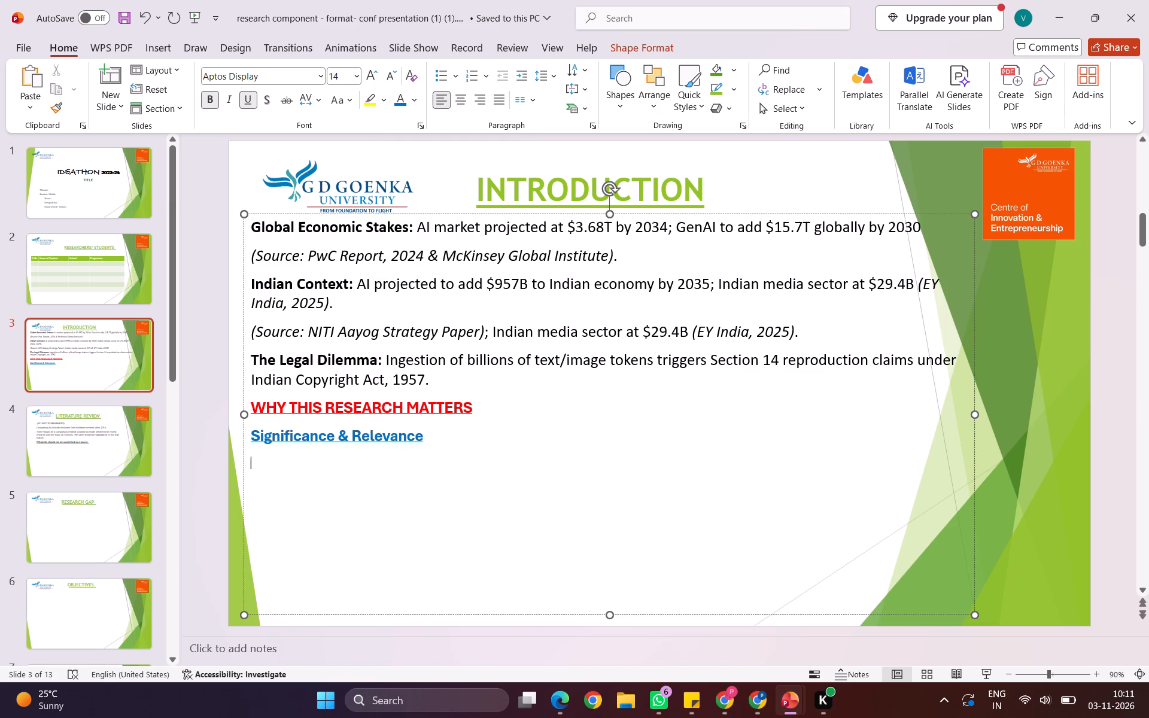
right_click(281, 466)
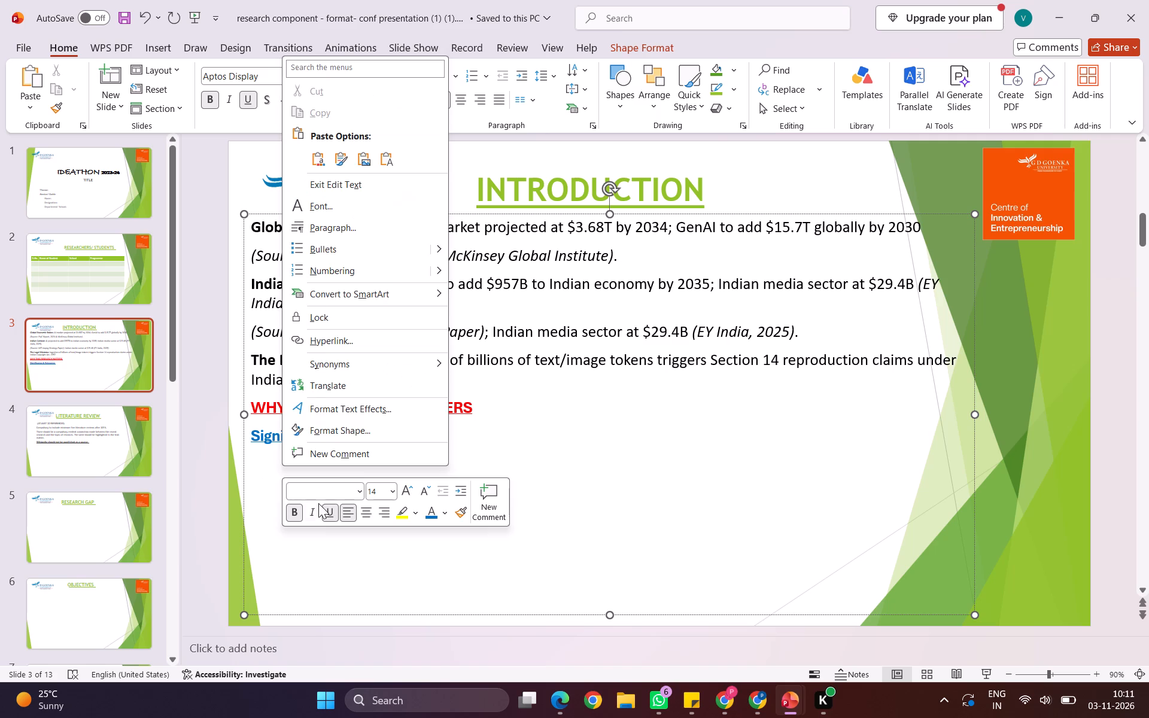
click(327, 509)
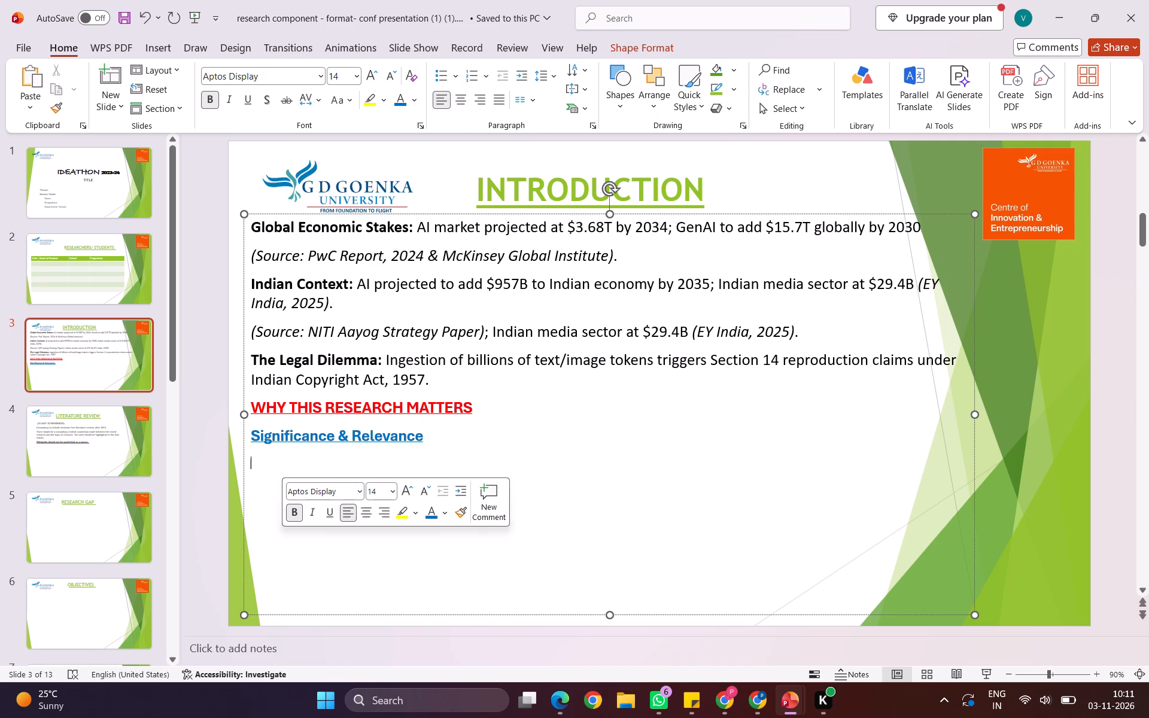
click(302, 467)
key(p)
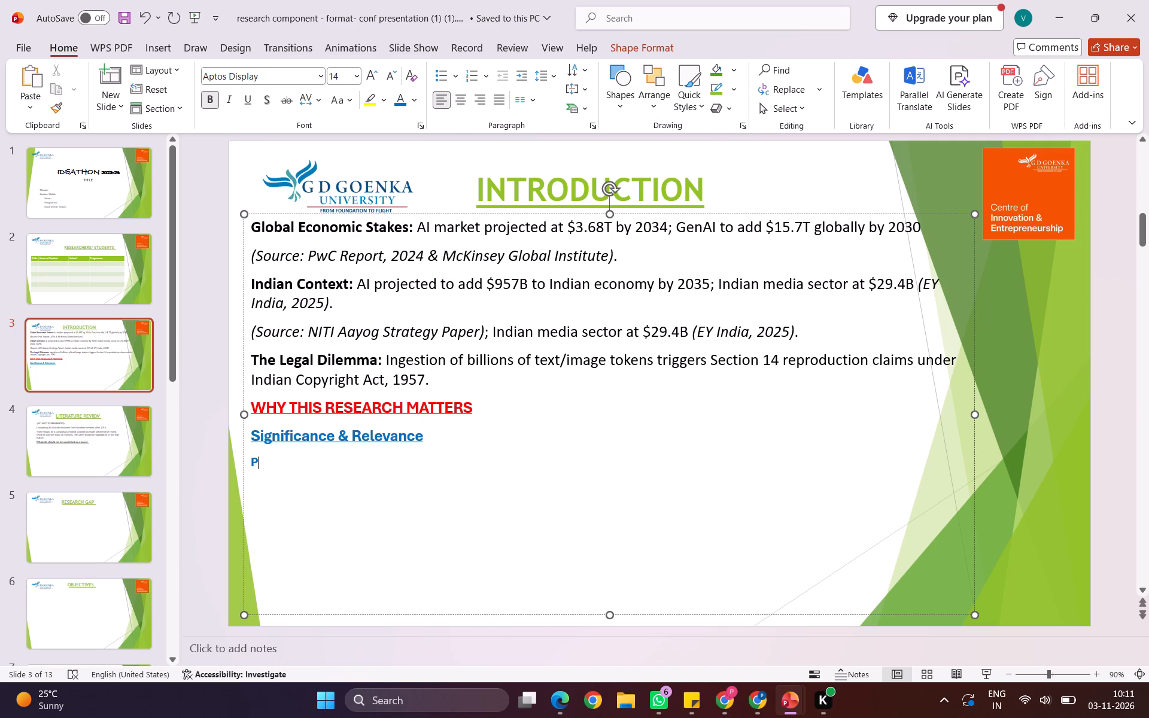
key(BackSpace)
right_click(288, 462)
click(455, 510)
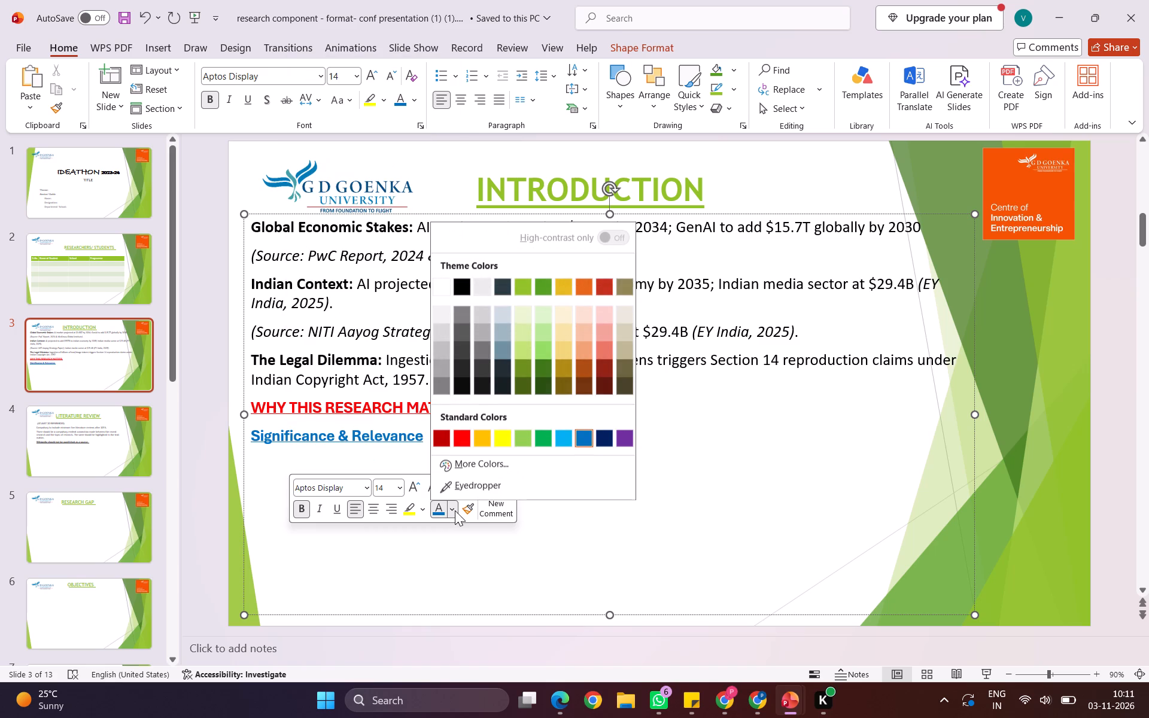
click(463, 290)
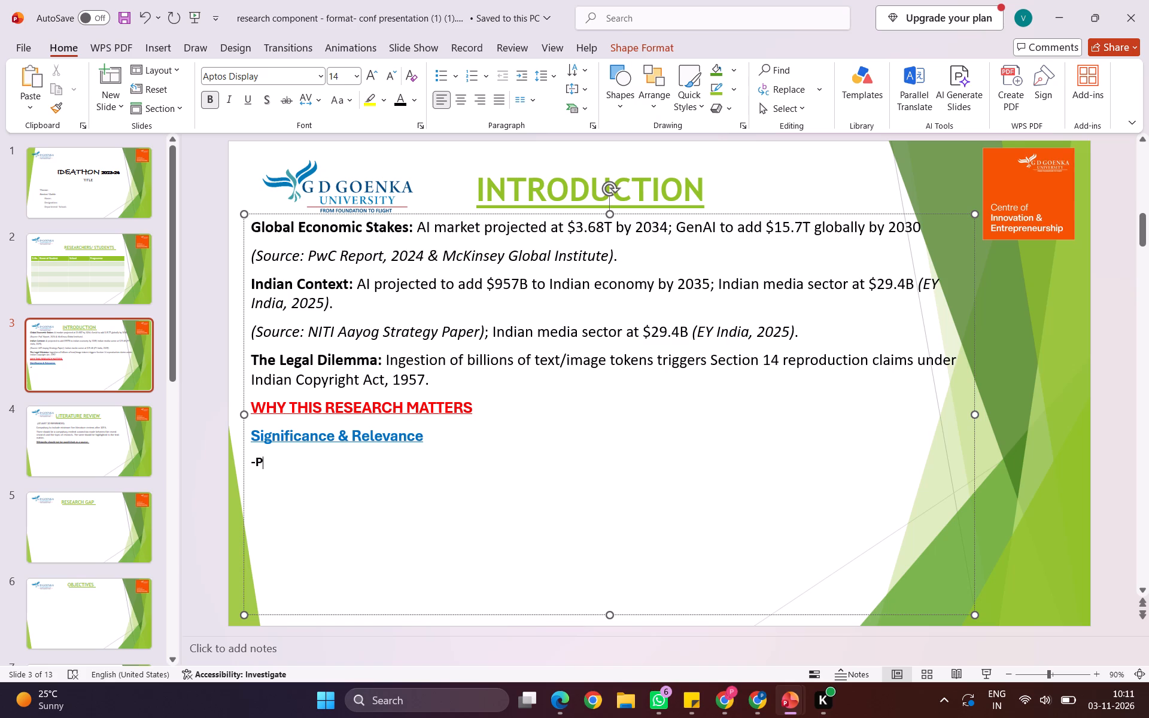
Enter "Preventing Market Failure" on the new line, checking the wording against the Training on Copyrighted Works deck's "Research Background & Relevance" slide.
key(BackSpace)
key(BackSpace)
text(reventing)
key(space)
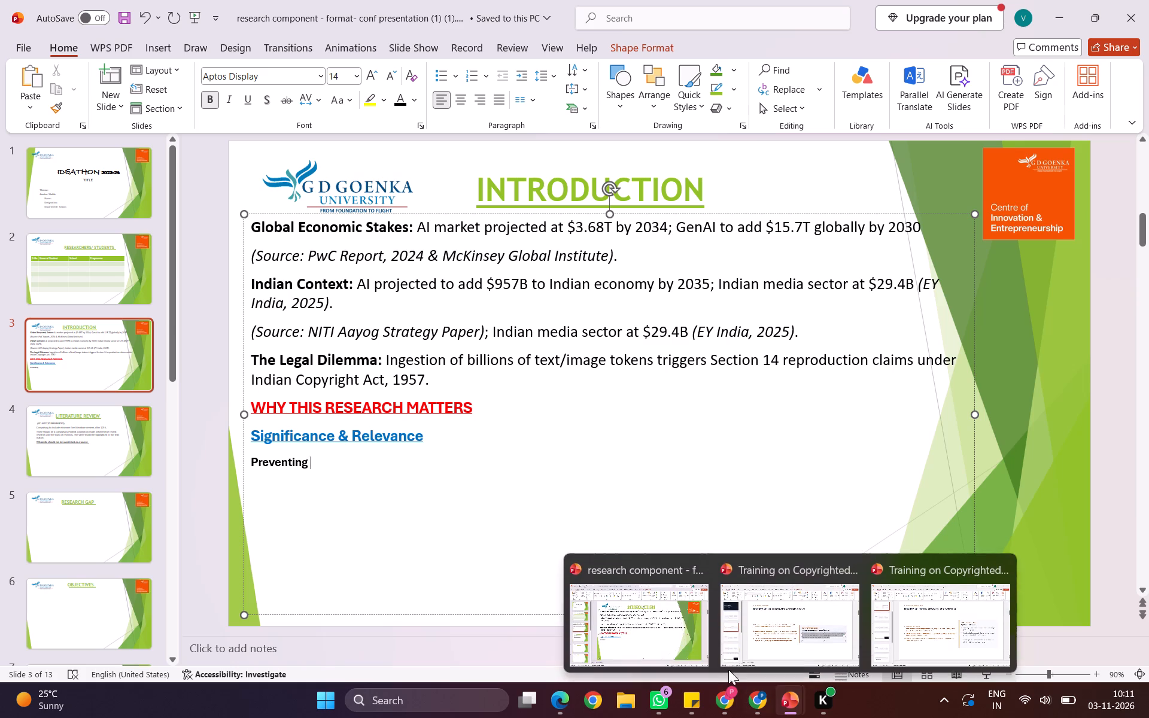
click(667, 644)
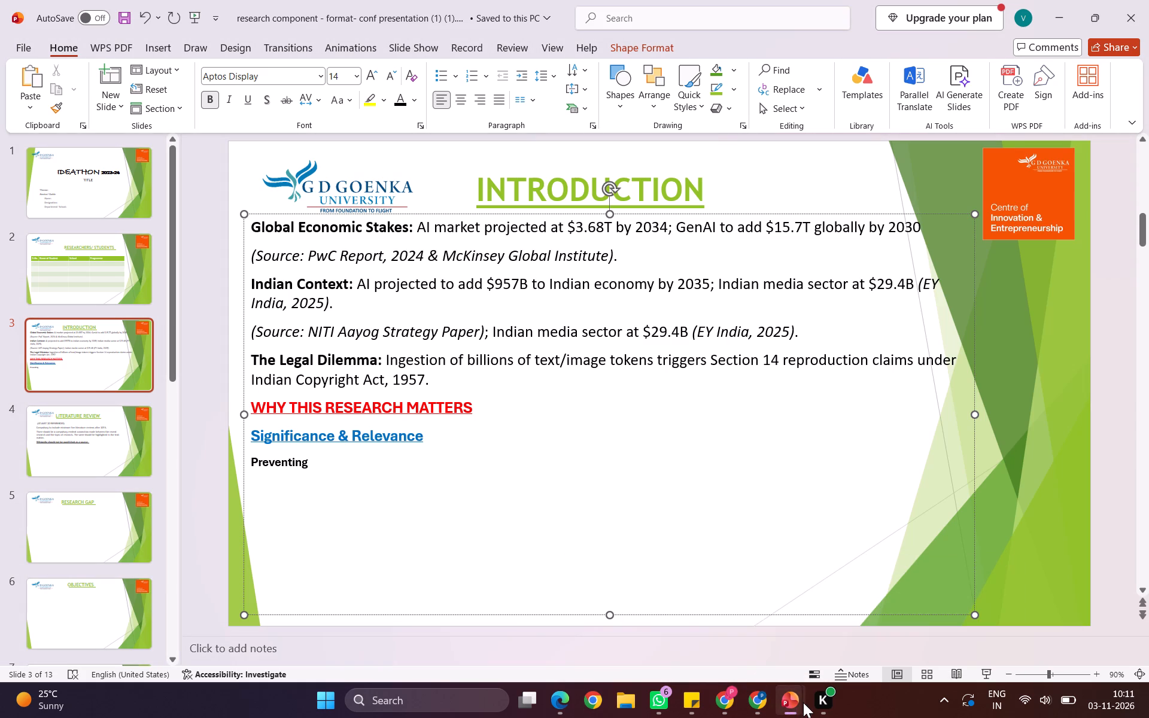
click(801, 625)
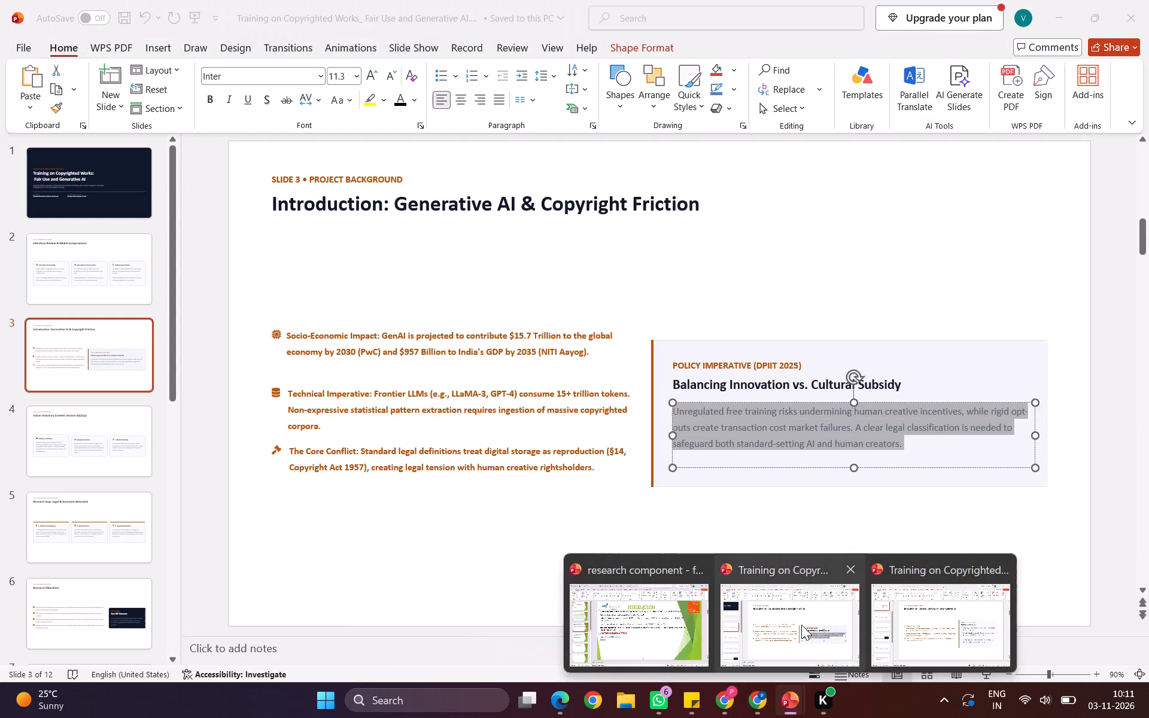
click(934, 622)
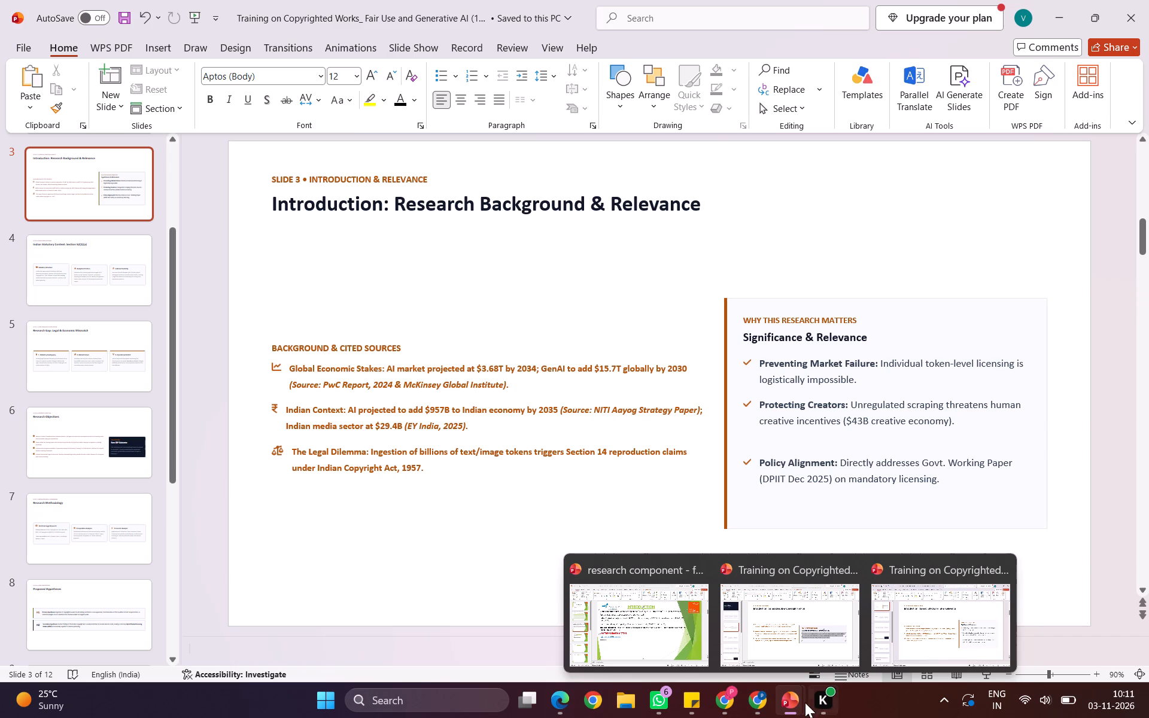
click(651, 626)
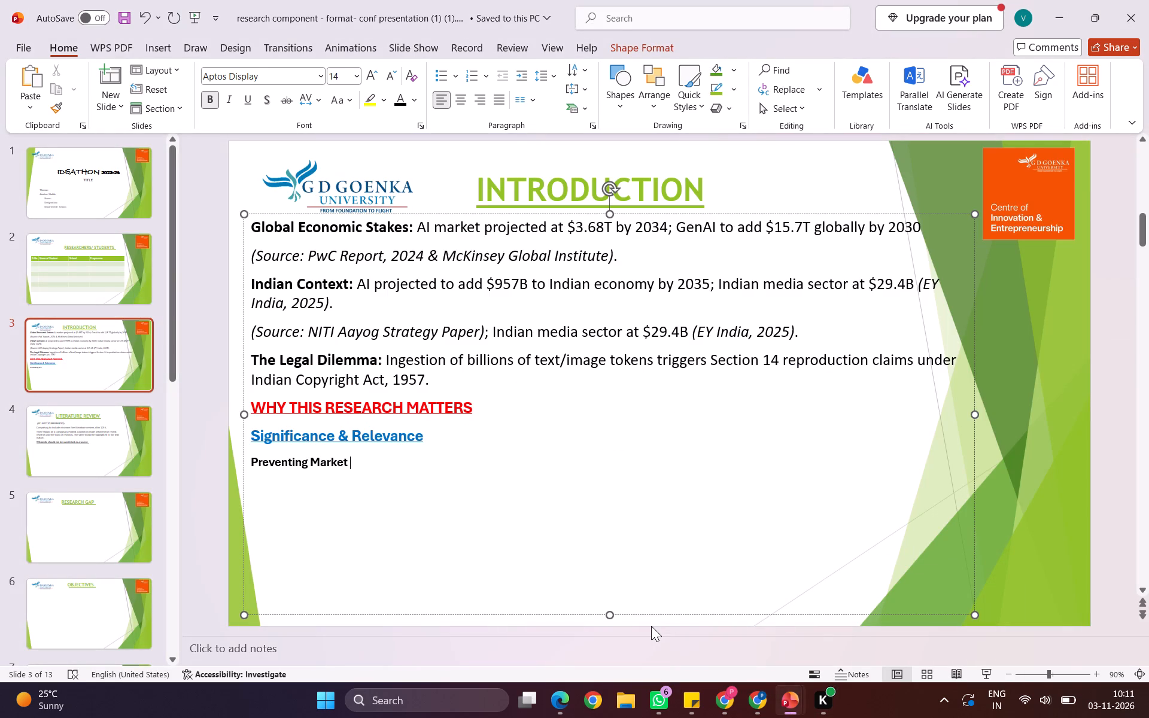
text(ure)
Set the font size of "Preventing Market Failure" to 16.
drag(393, 461, 251, 466)
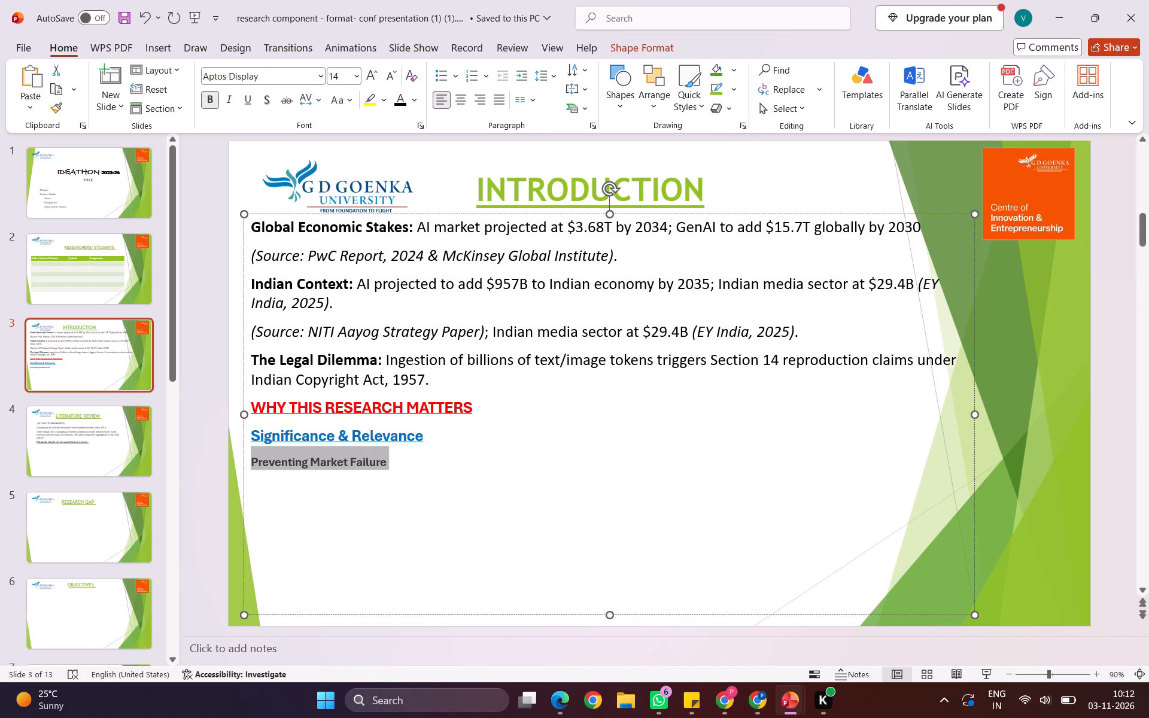
drag(251, 466, 255, 464)
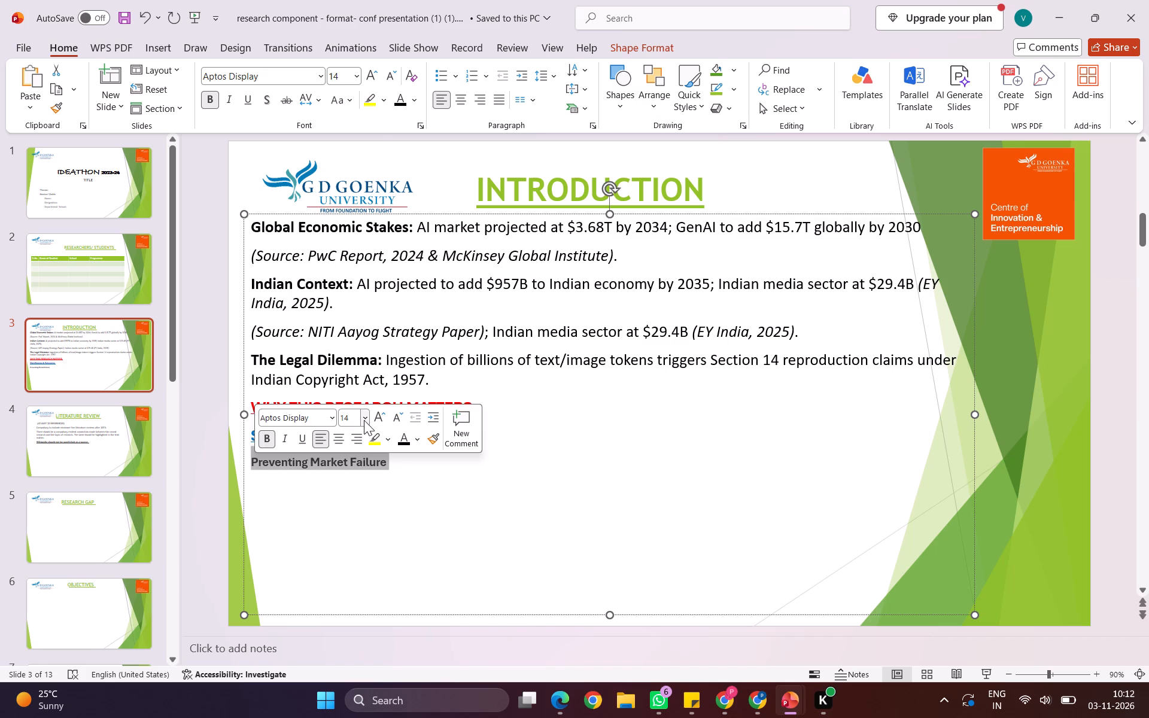
click(364, 420)
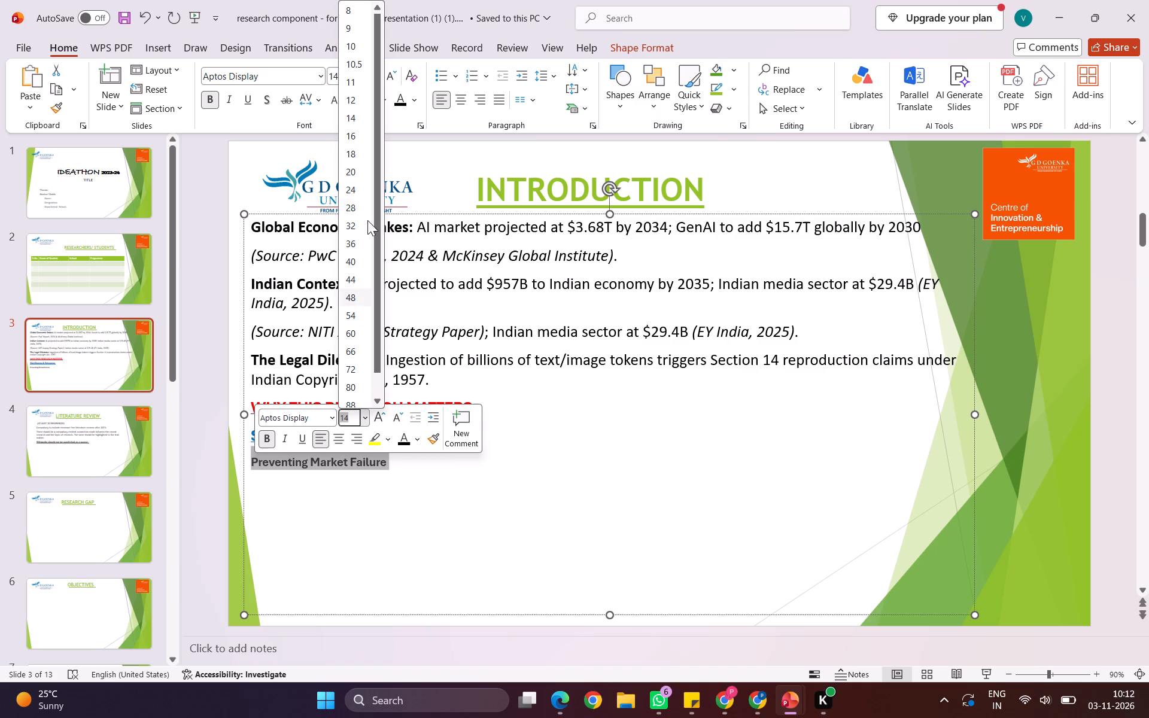
click(360, 138)
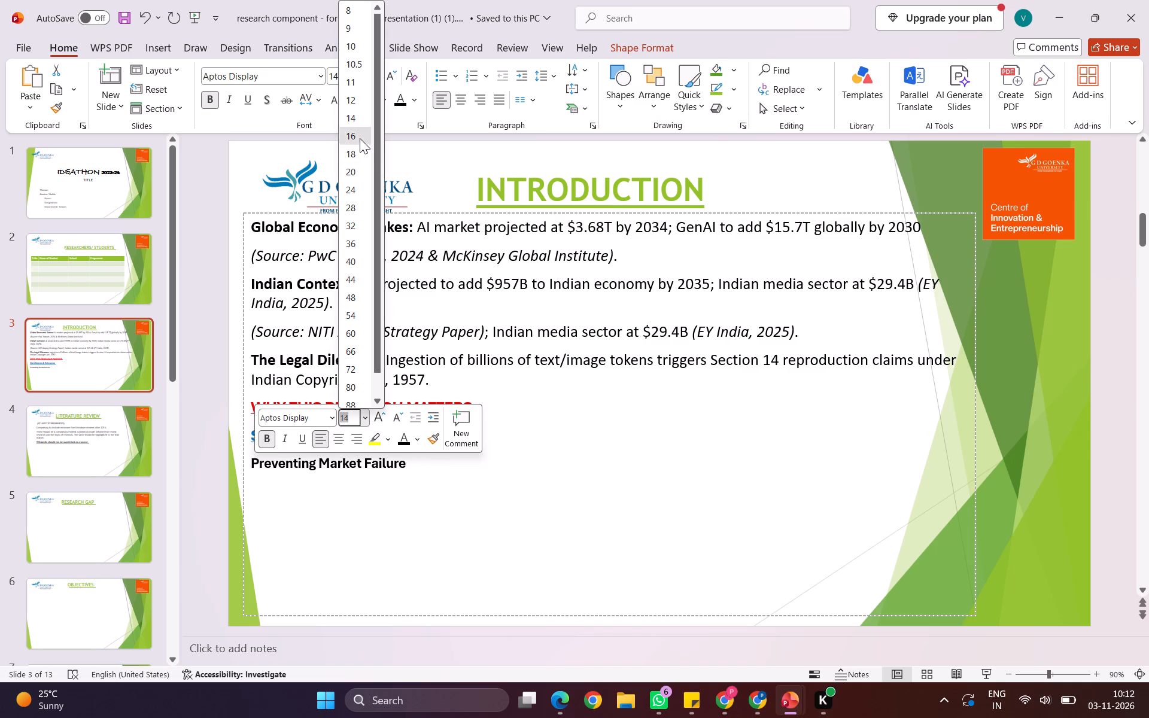
Add a colon and a space after "Preventing Market Failure" on the Introduction slide.
click(478, 467)
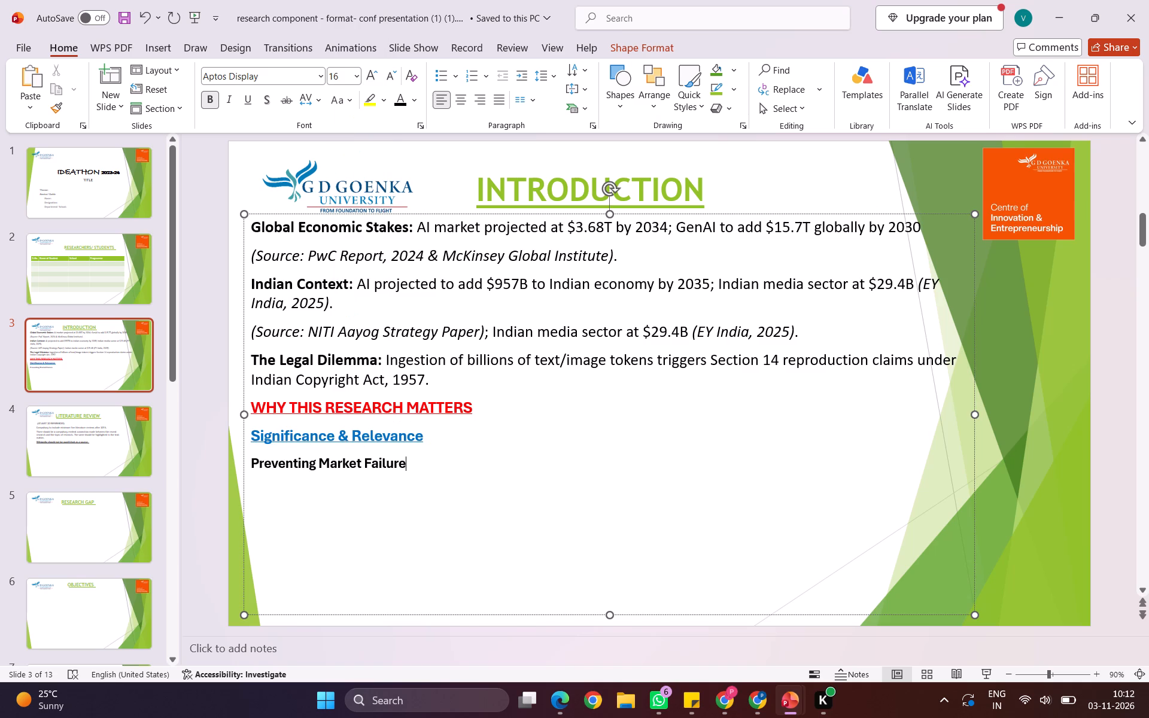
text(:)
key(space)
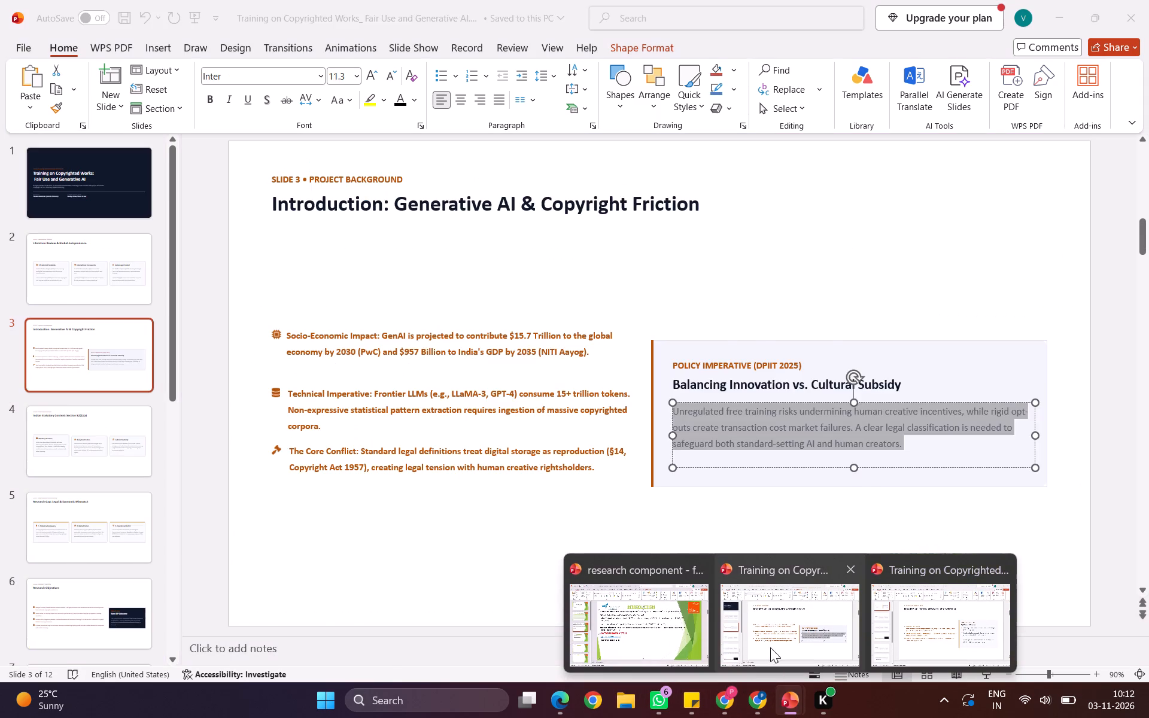
Copy "Individual token-level licensing is logistically impossible." from the Training on Copyrighted Works deck's "Research Background & Relevance" slide.
click(940, 627)
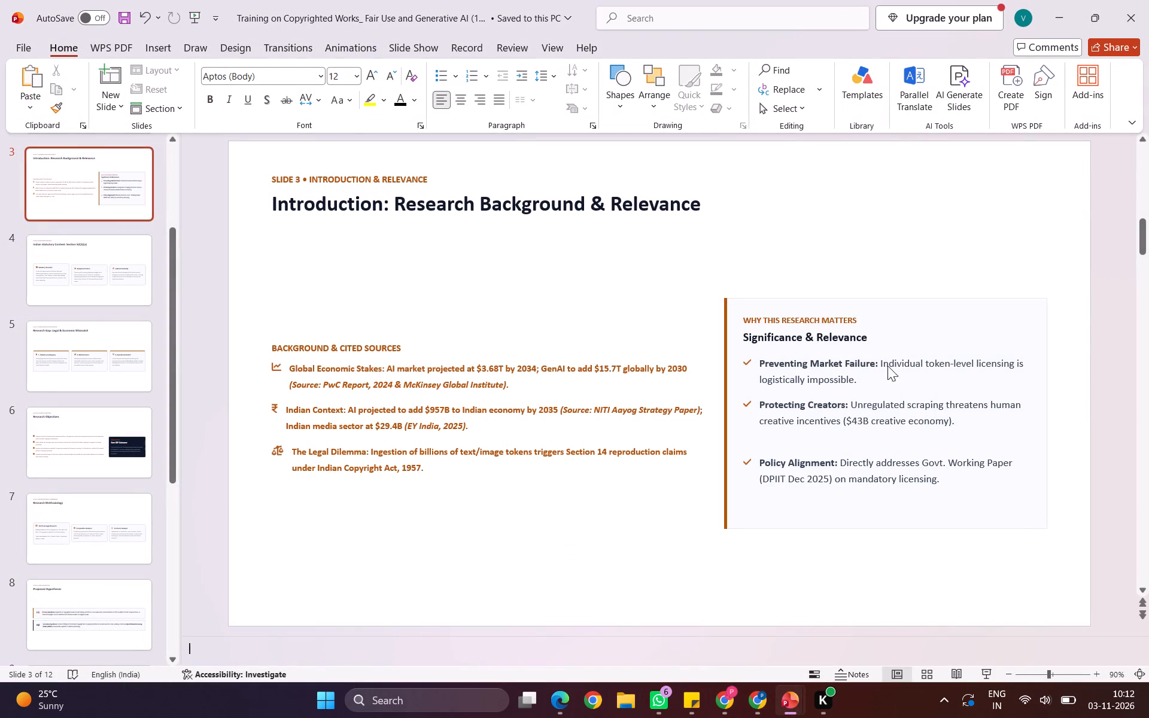
double_click(881, 366)
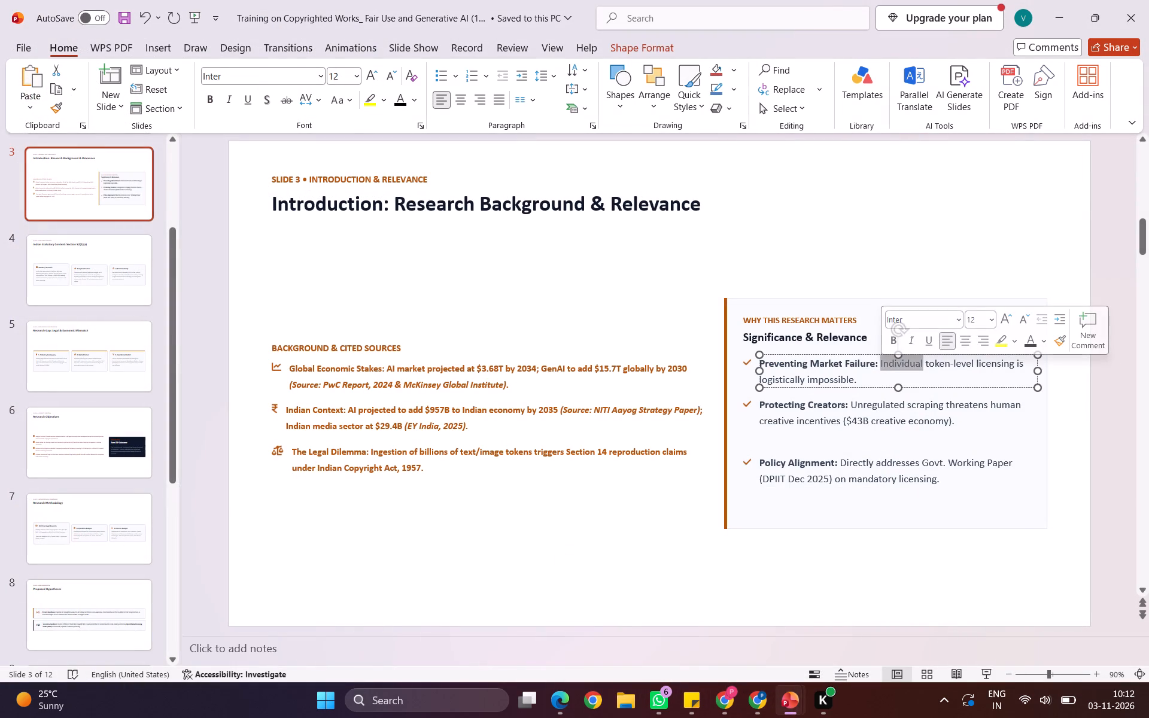
click(863, 373)
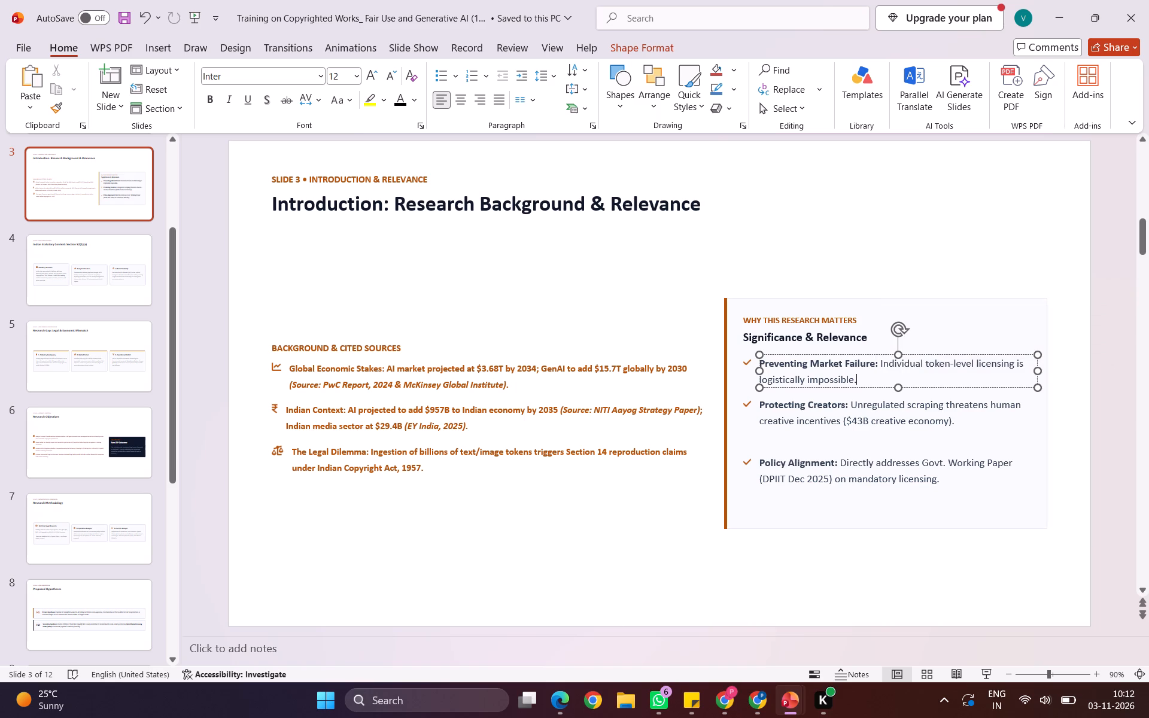
drag(880, 364, 882, 367)
drag(882, 367, 890, 379)
key(ctrl+c)
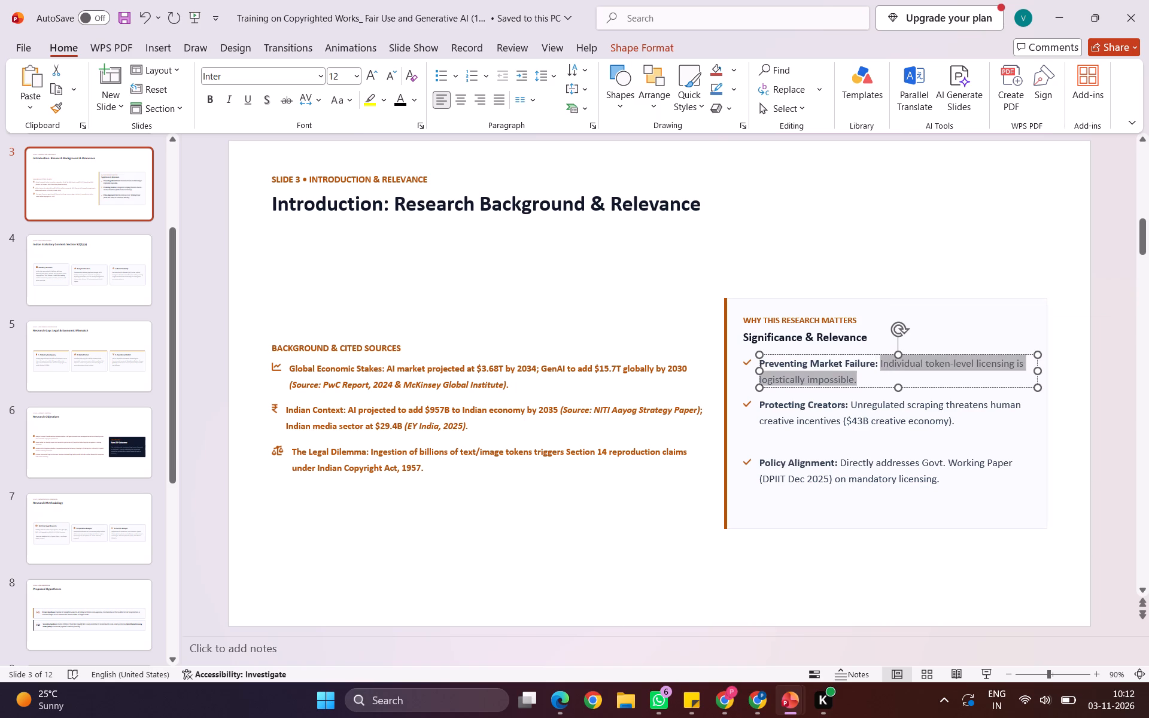
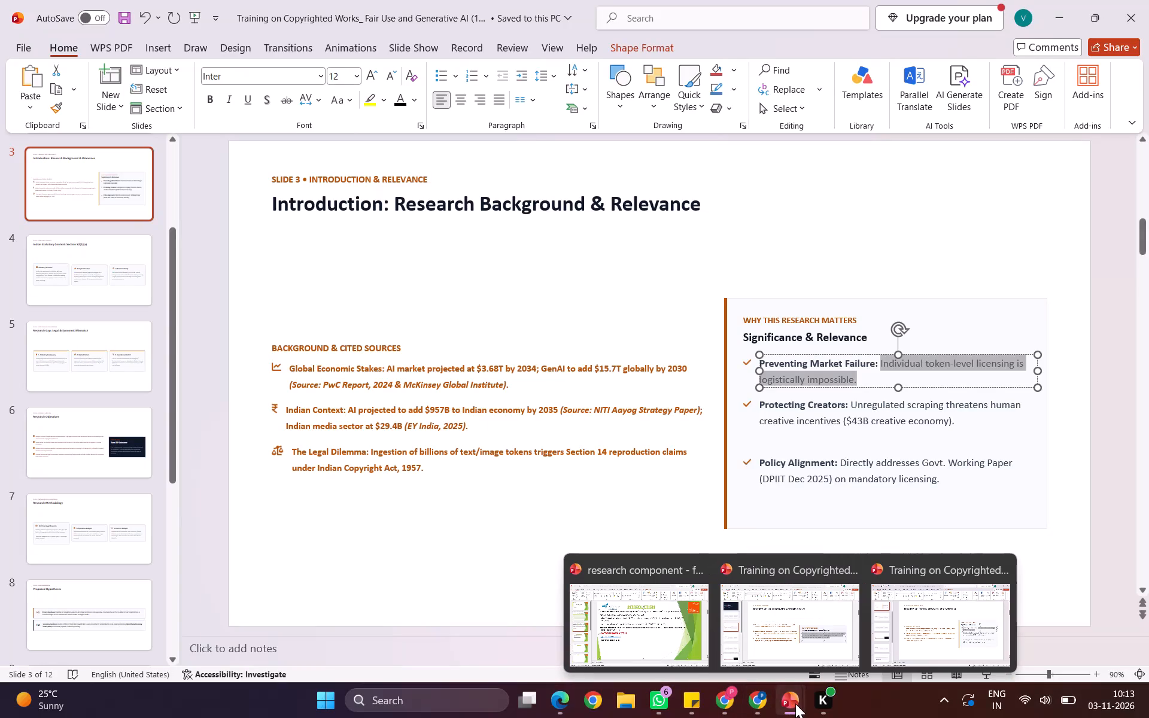
In the research component presentation, paste "Individual token-level licensing is logistically impossible." after "Preventing Market Failure:" and remove bold from the pasted sentence.
click(662, 631)
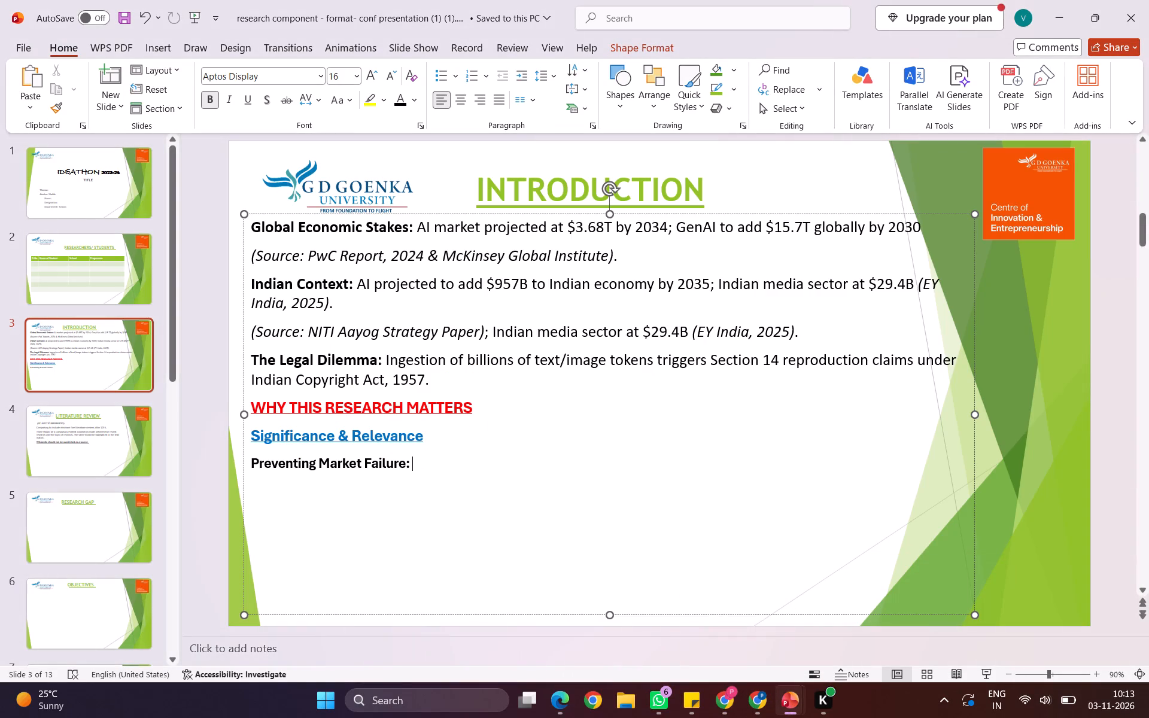
key(ctrl+v)
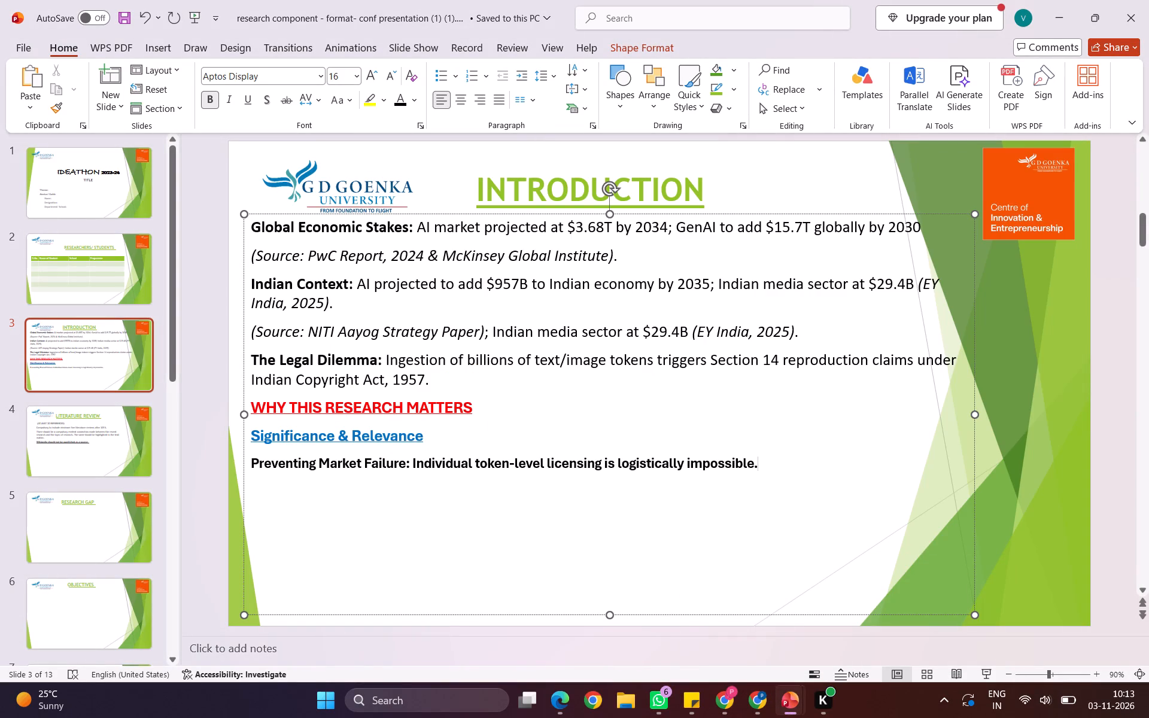
drag(413, 464, 781, 467)
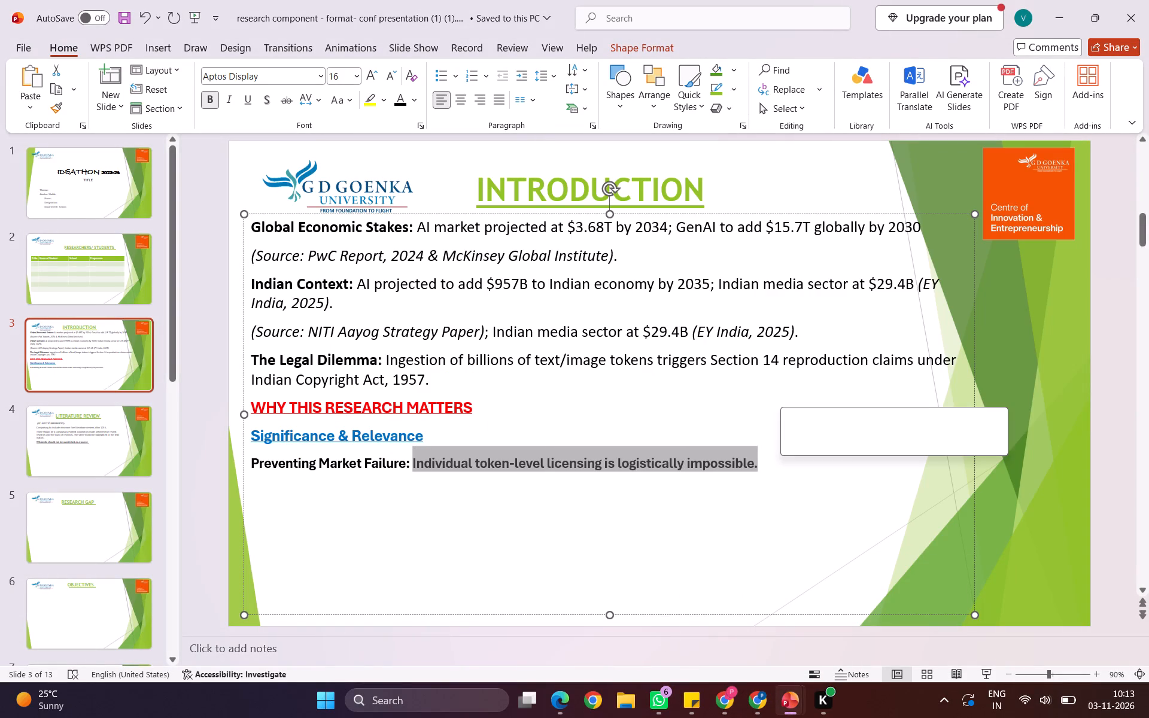
click(794, 442)
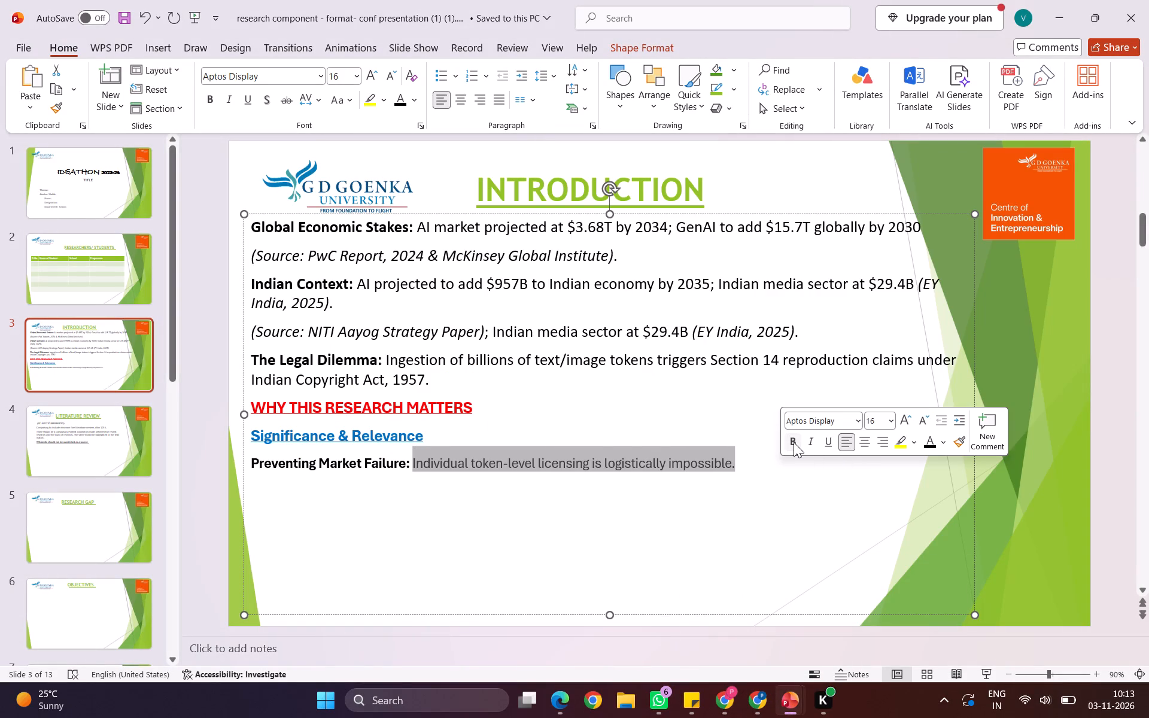
click(762, 479)
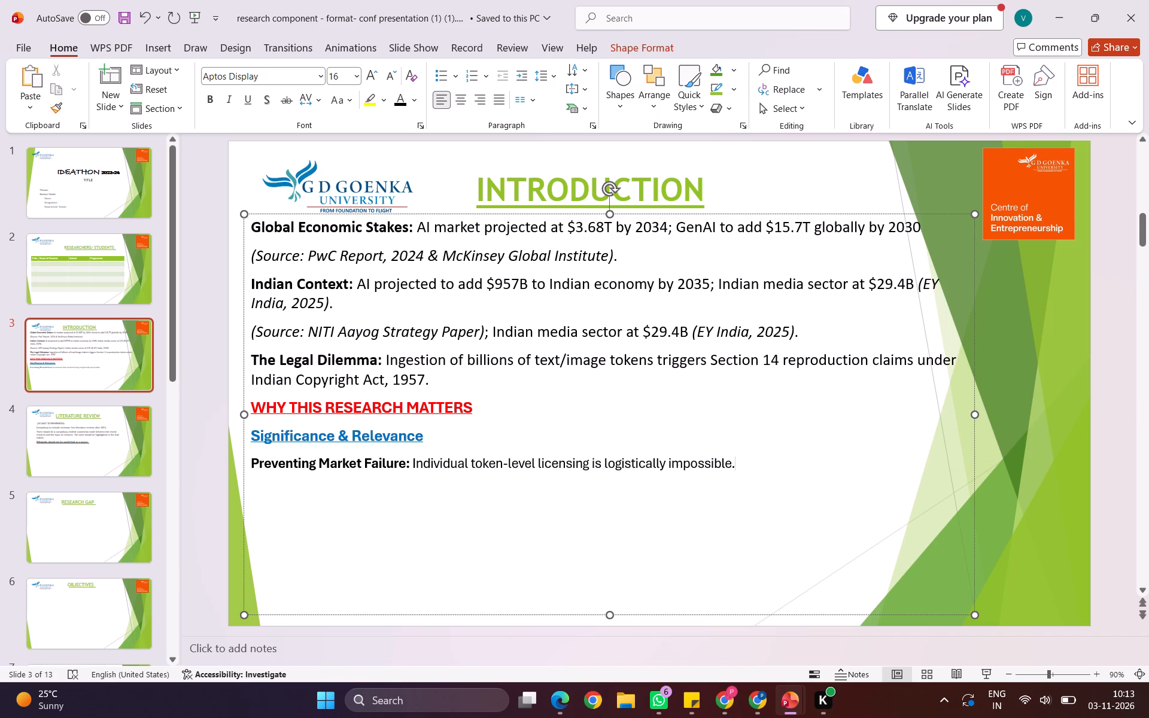
Start a new line beneath "Preventing Market Failure" and copy the full "Protecting Creators" point from the Training on Copyrighted Works deck's Introduction slide.
key(Return)
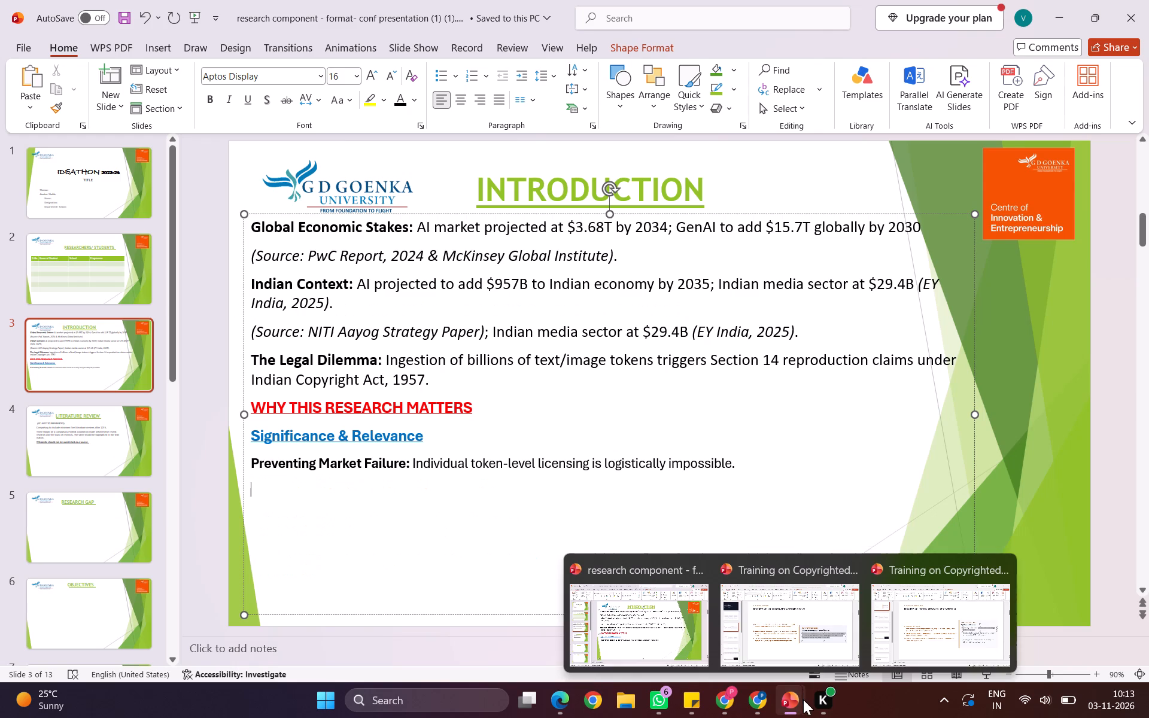
click(899, 643)
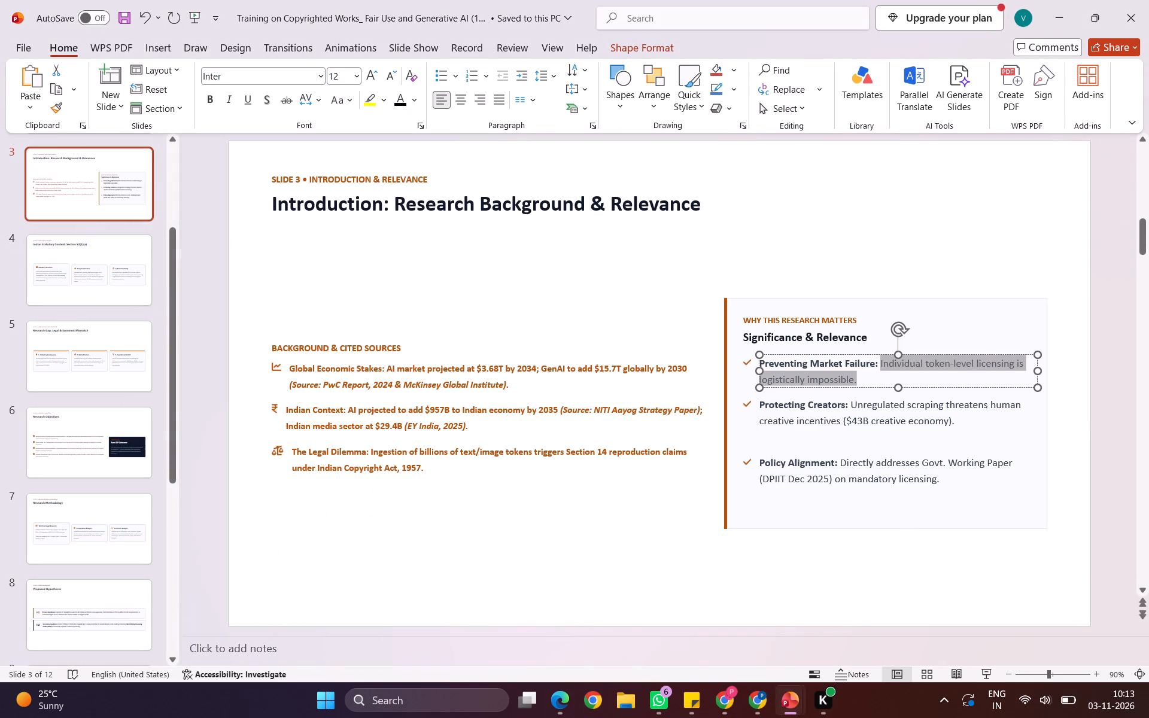
click(807, 446)
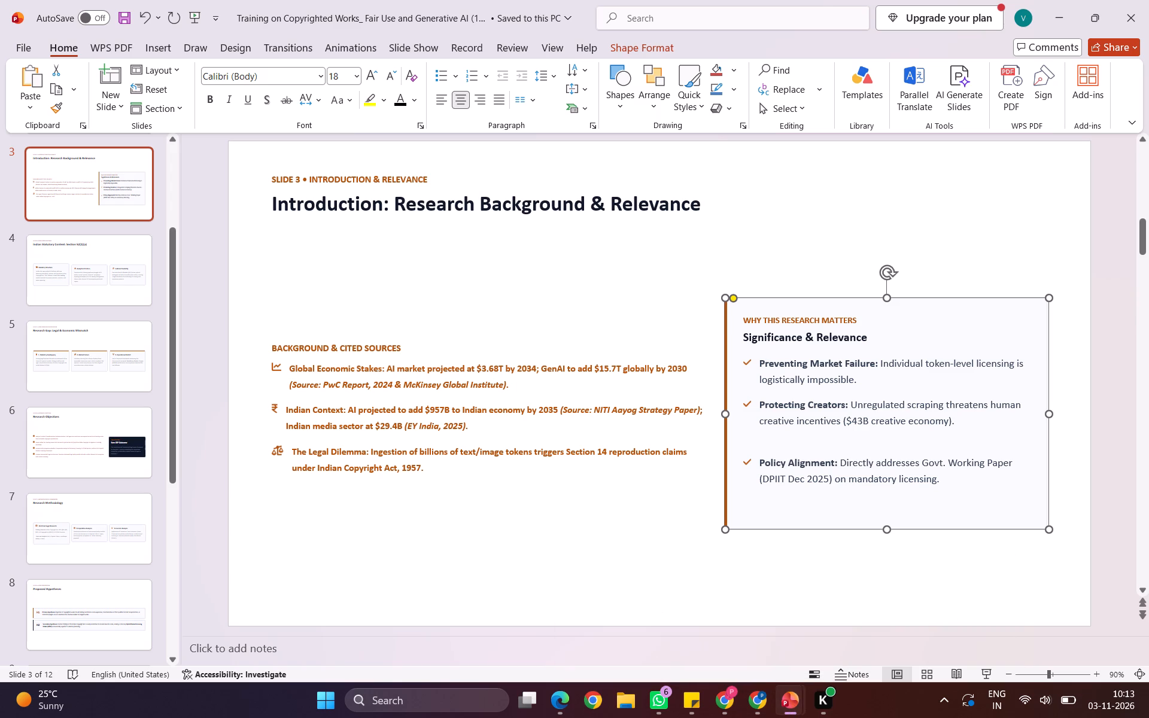
drag(759, 406, 960, 422)
key(ctrl+c)
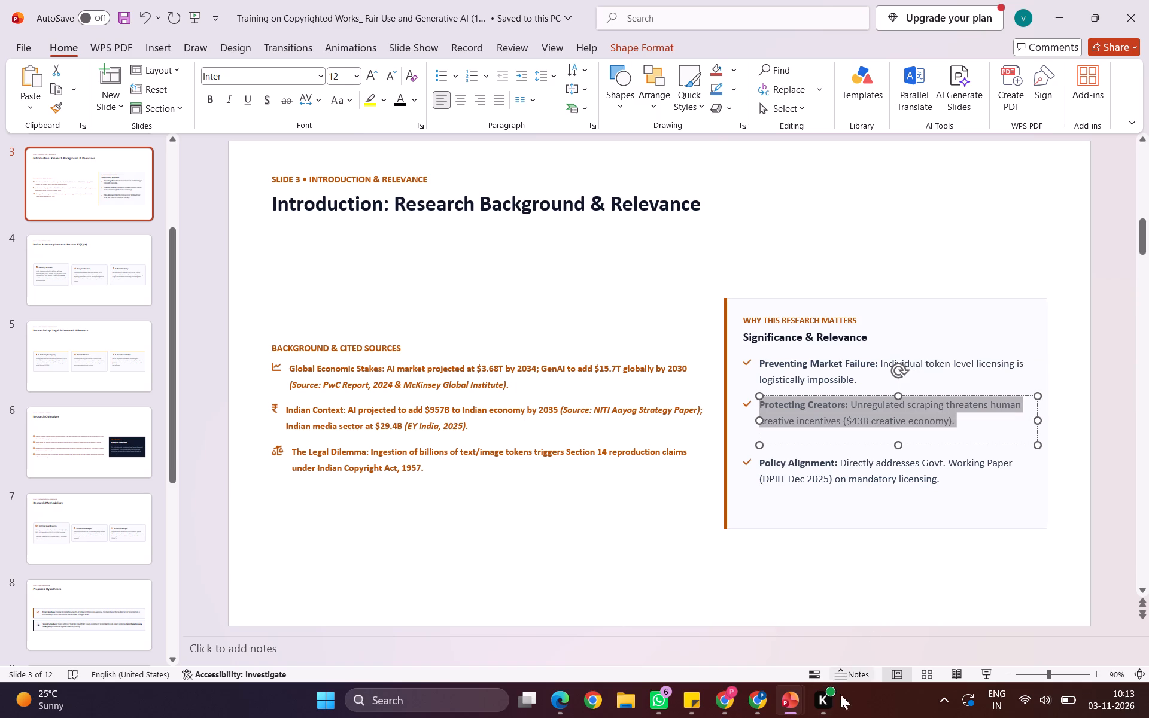
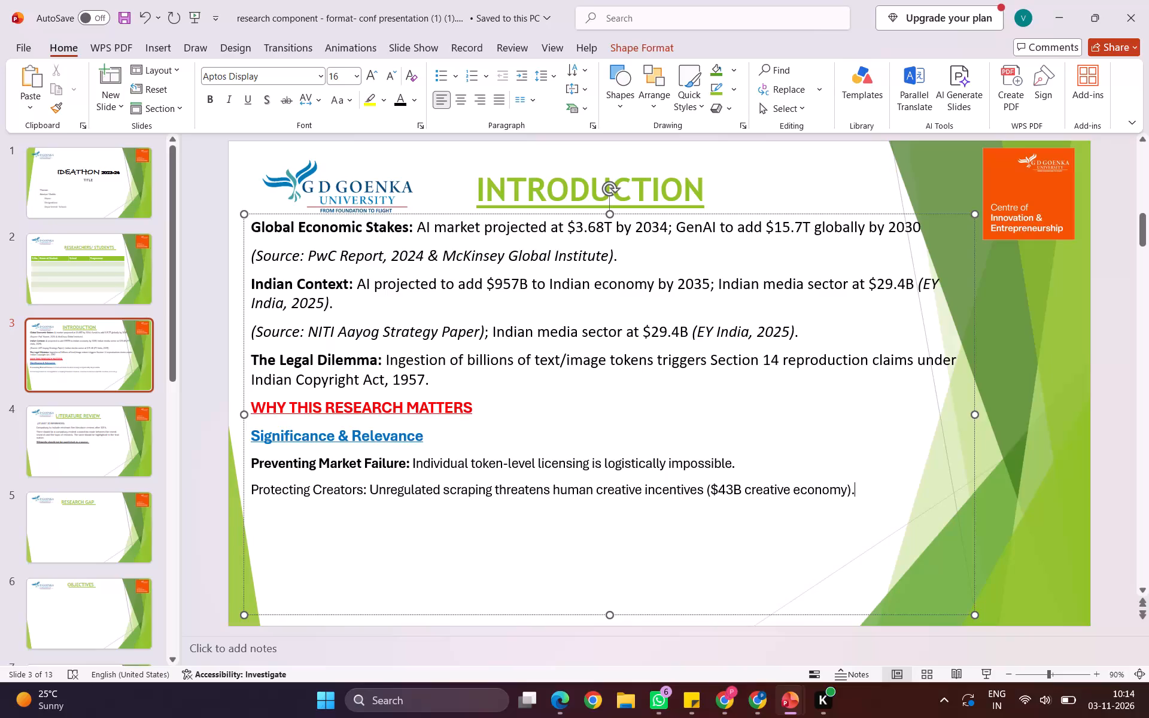
Make the "Protecting Creators:" label bold on the INTRODUCTION slide.
drag(365, 494, 255, 488)
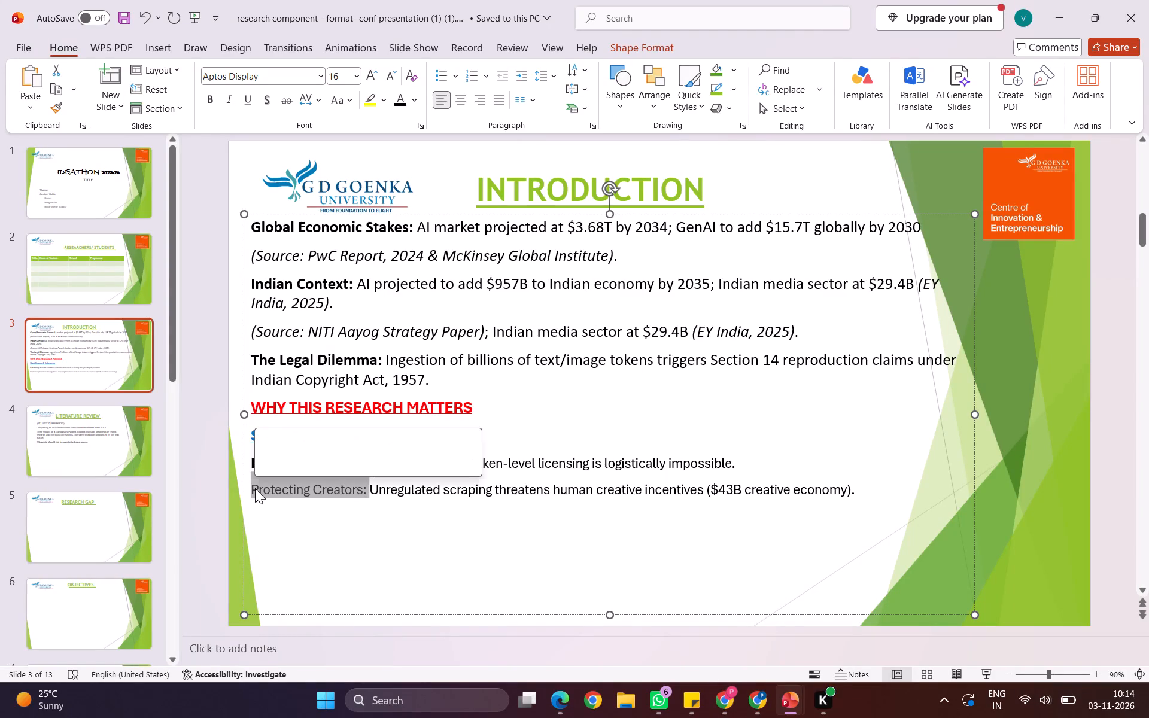
click(268, 467)
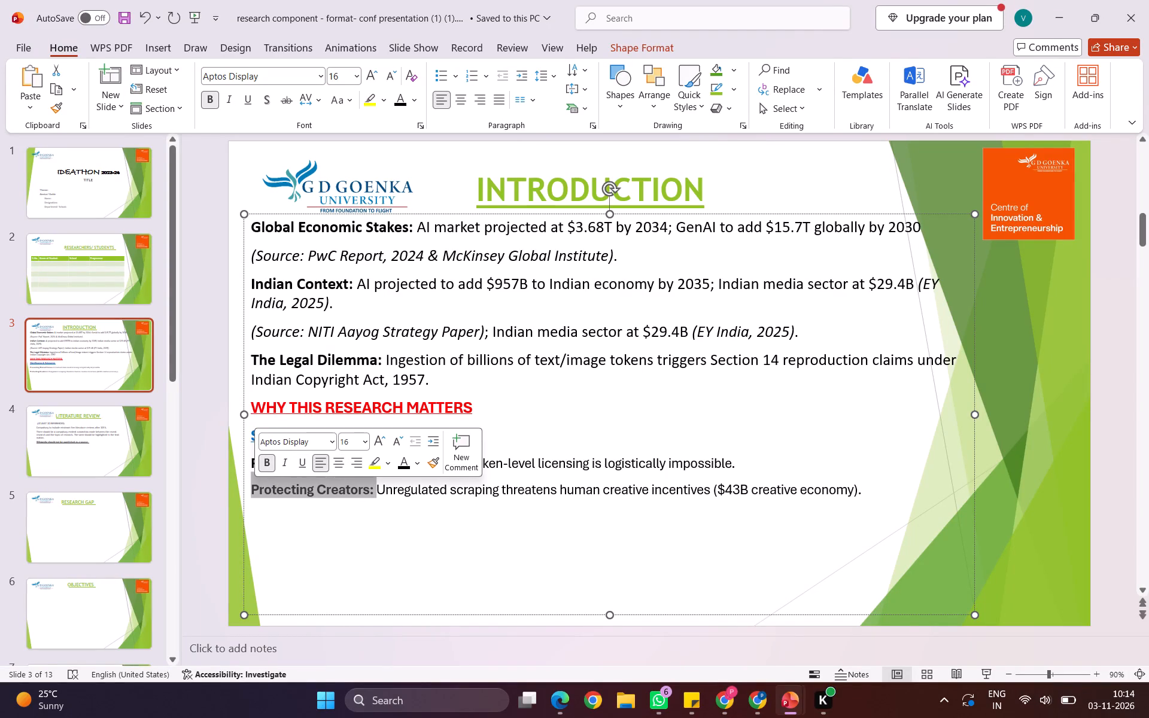
Start a new line beneath "Protecting Creators" and copy the full "Policy Alignment" point from the Training on Copyrighted Works deck's Introduction slide.
click(398, 540)
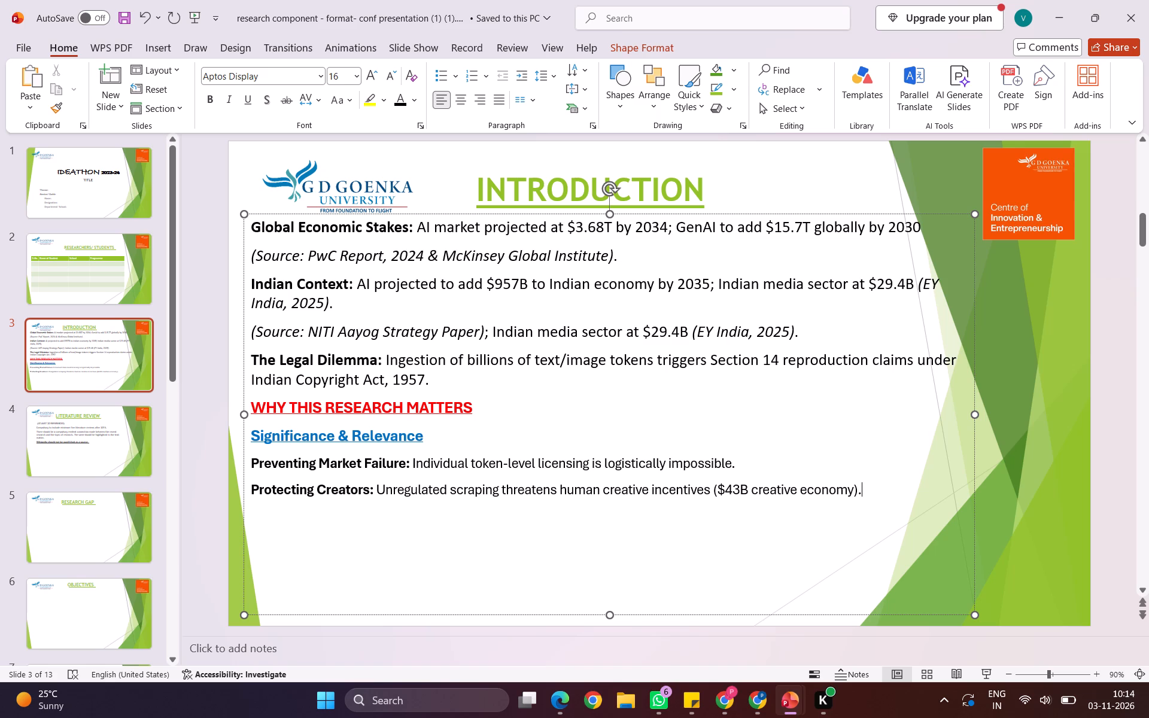
key(Return)
key(BackSpace)
click(880, 496)
key(Return)
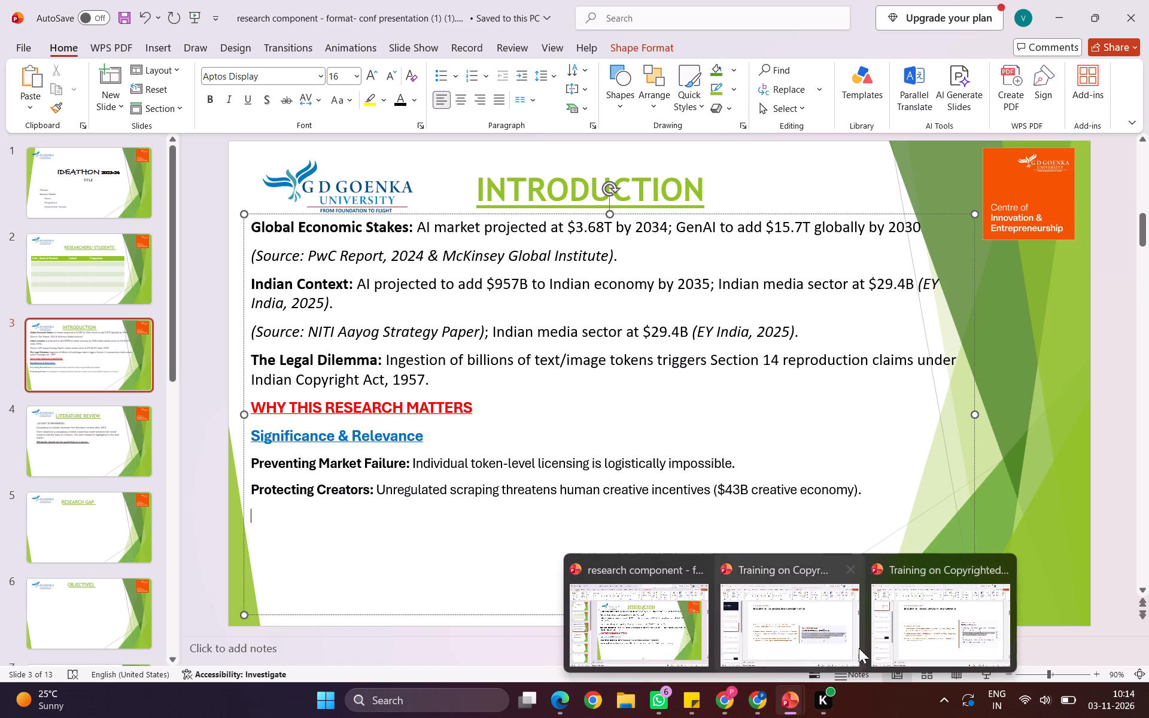
click(912, 623)
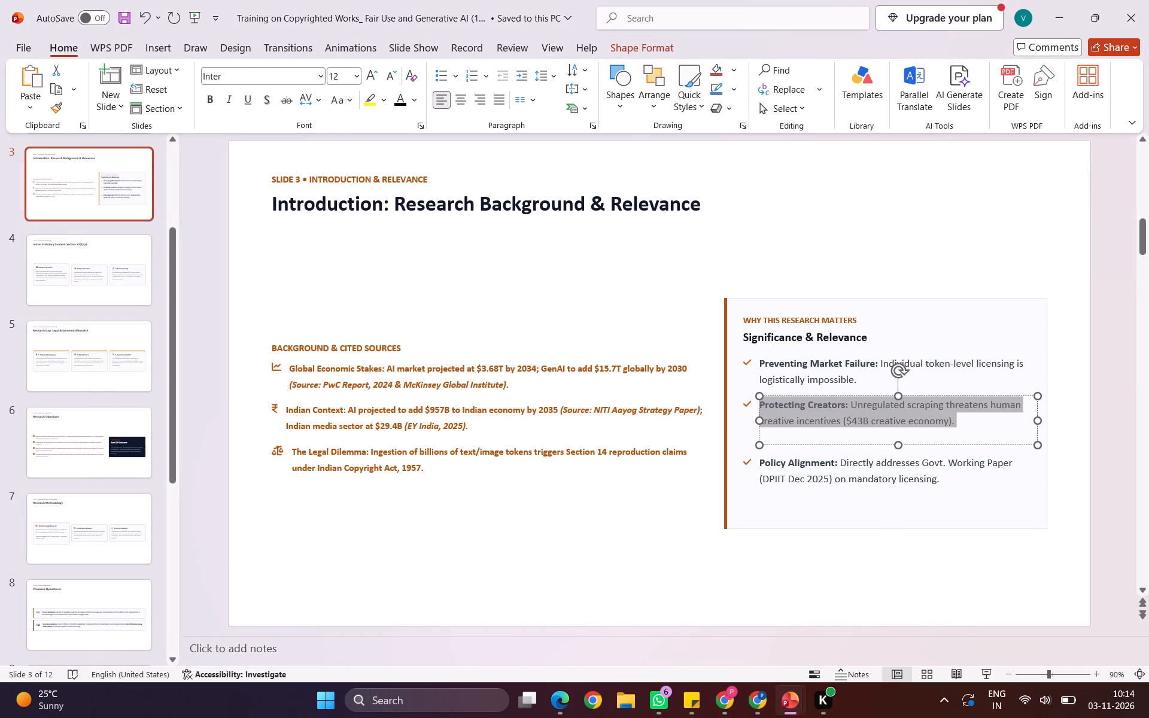
drag(761, 466, 925, 474)
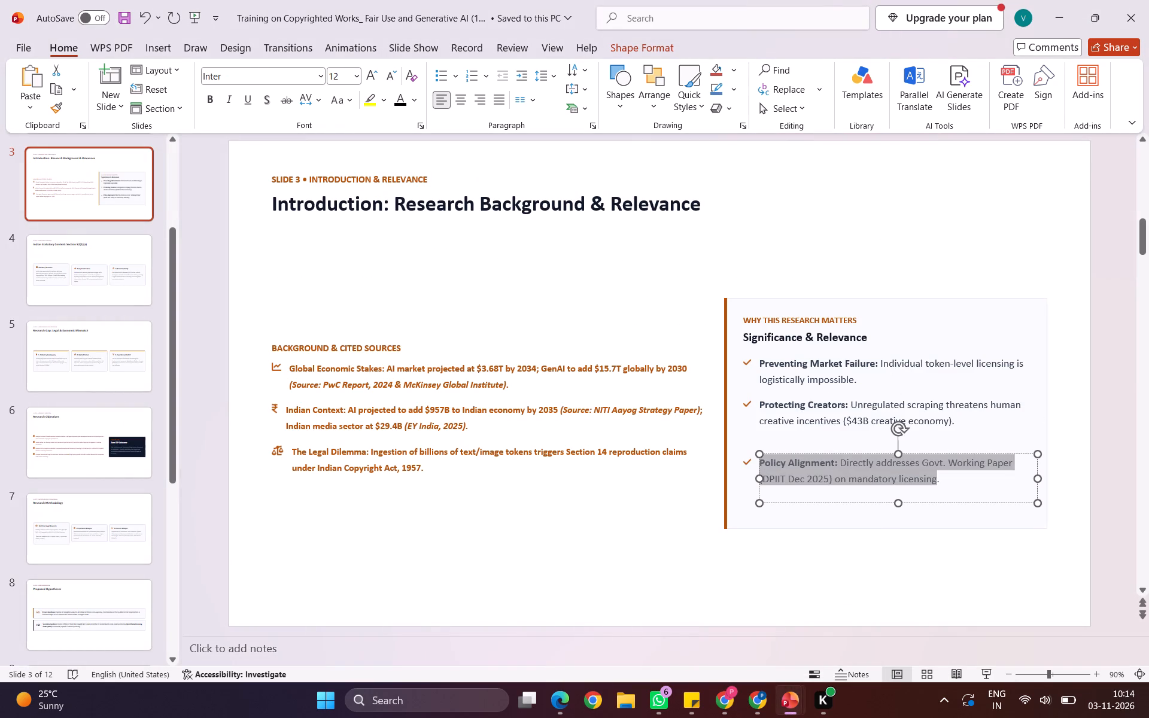
drag(925, 474, 942, 481)
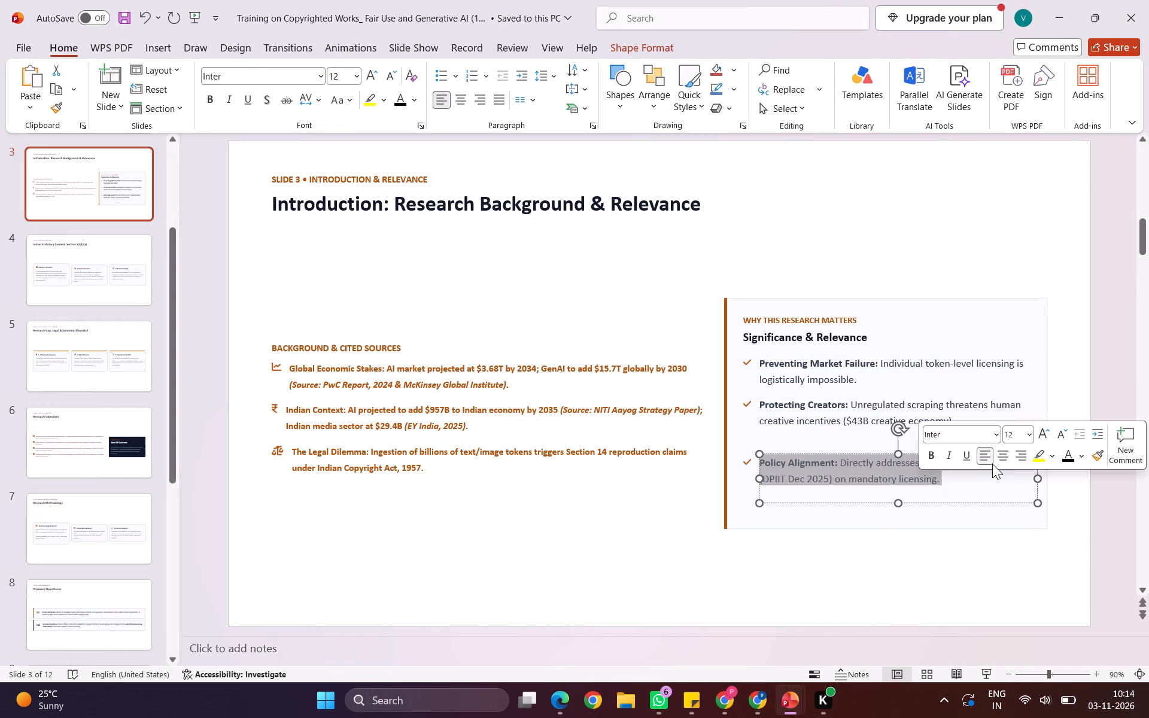
key(ctrl+c)
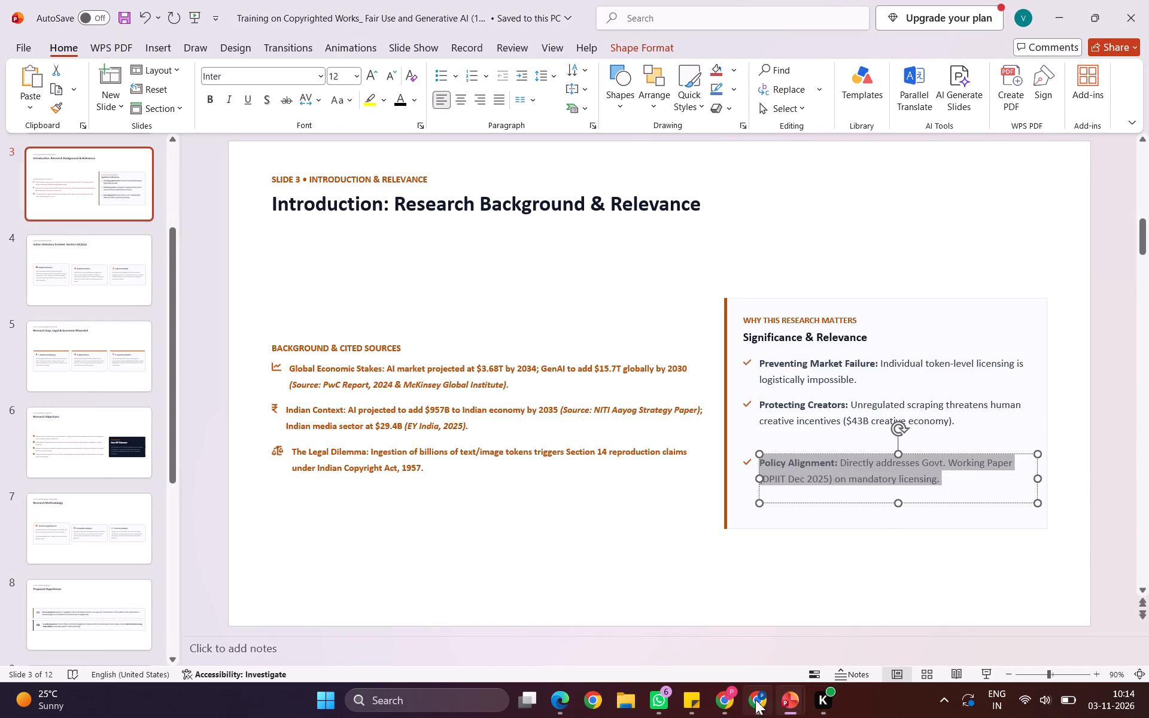
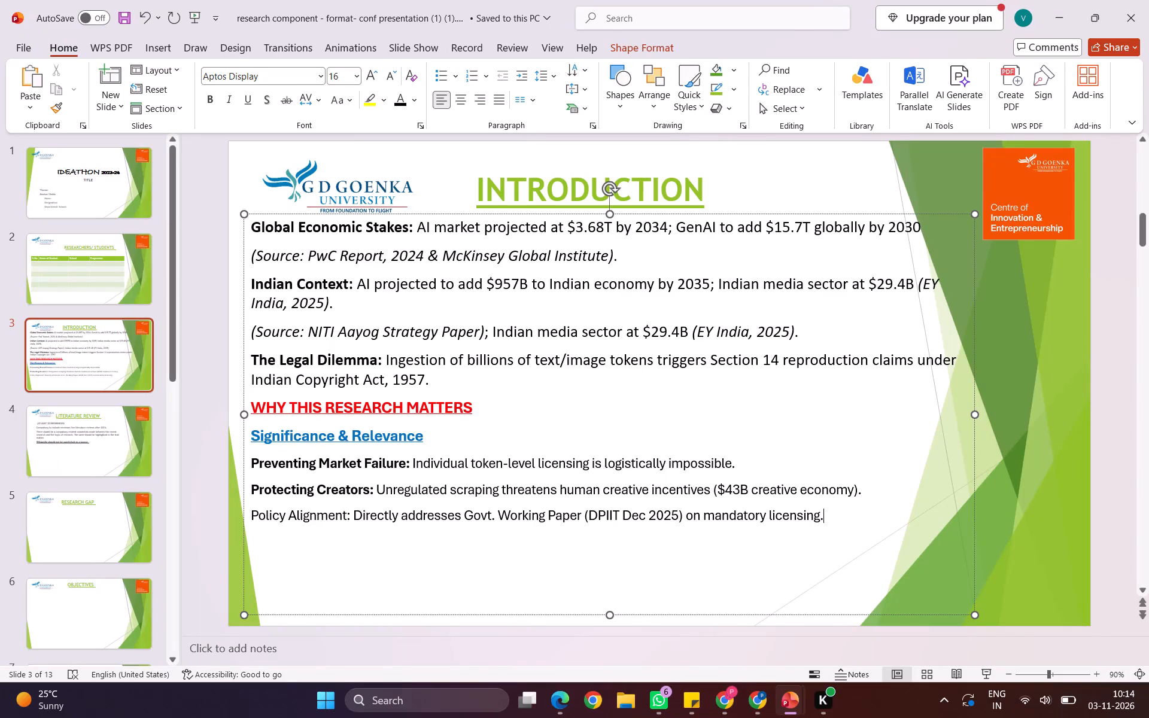
Make the "Policy Alignment:" label bold on the INTRODUCTION slide.
drag(250, 513, 348, 515)
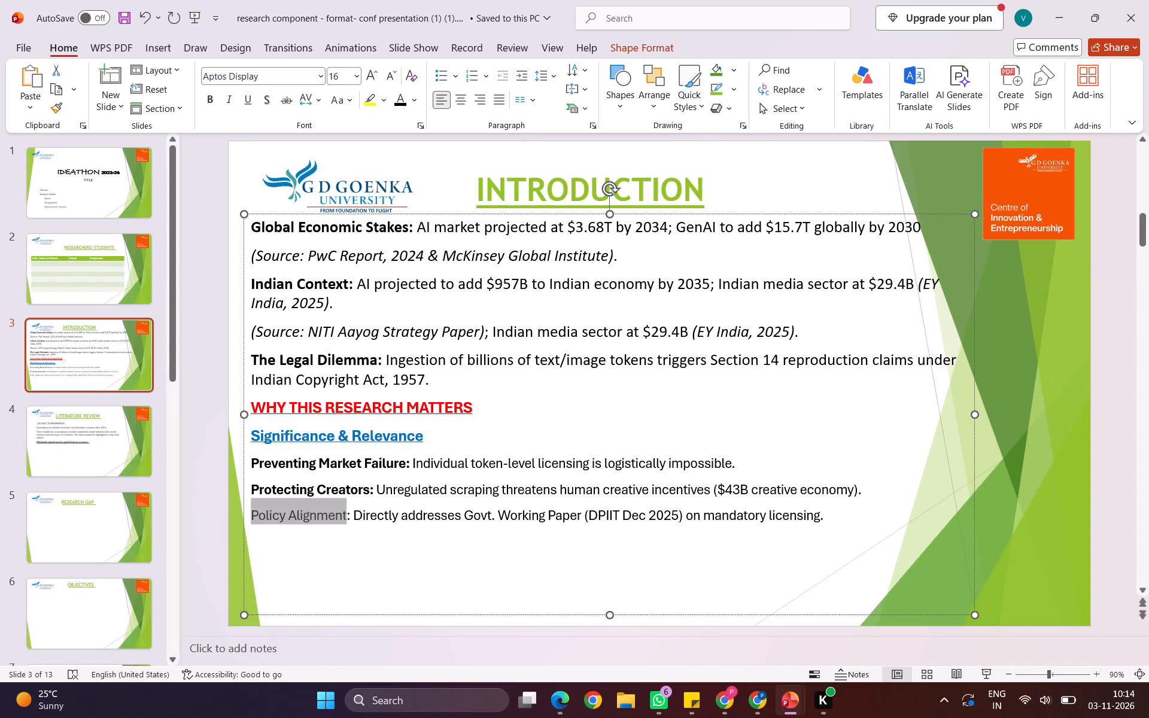
drag(348, 515, 349, 513)
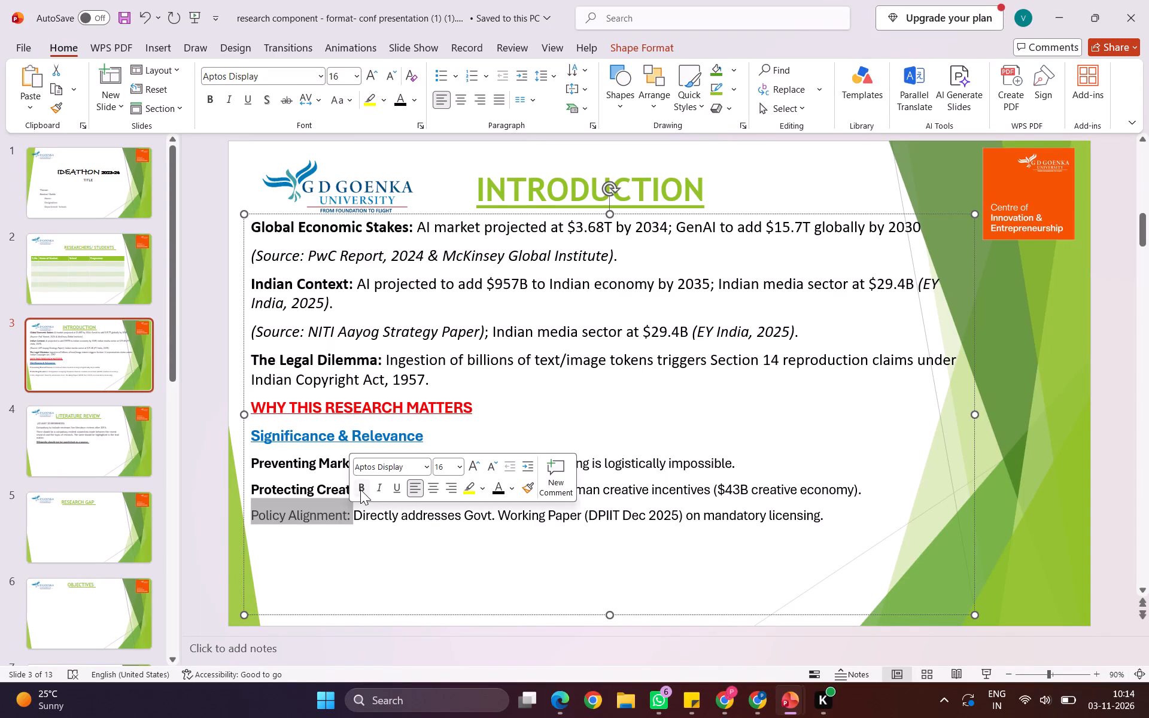
click(360, 489)
click(387, 557)
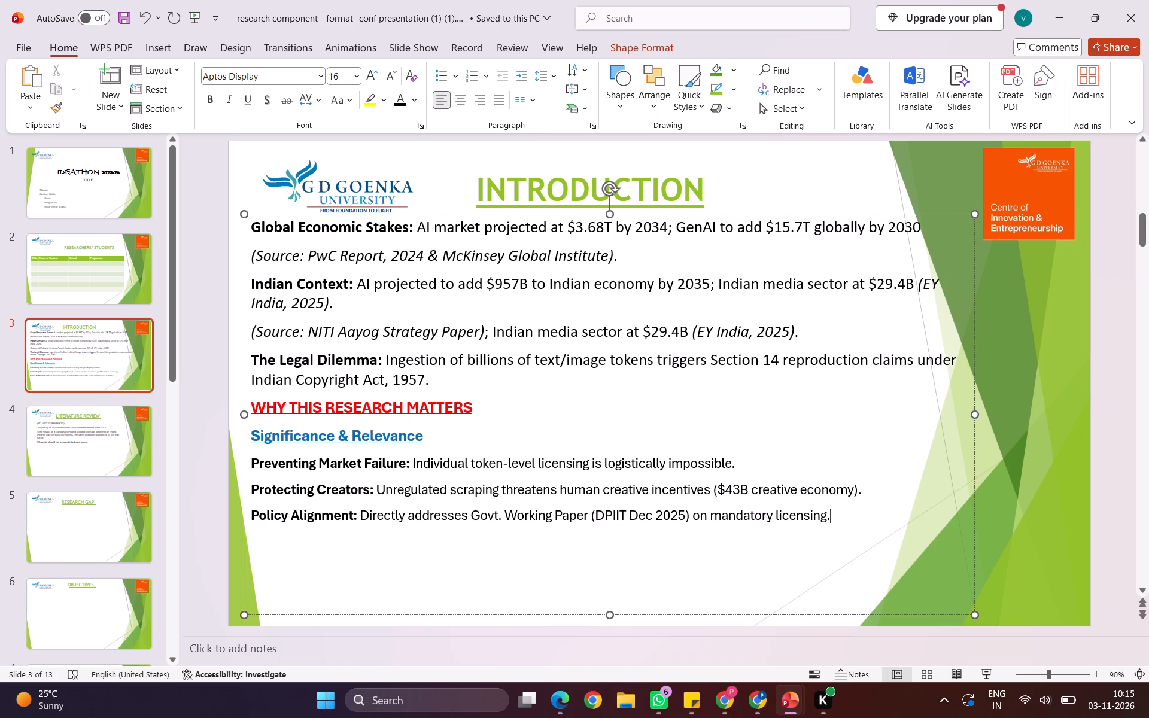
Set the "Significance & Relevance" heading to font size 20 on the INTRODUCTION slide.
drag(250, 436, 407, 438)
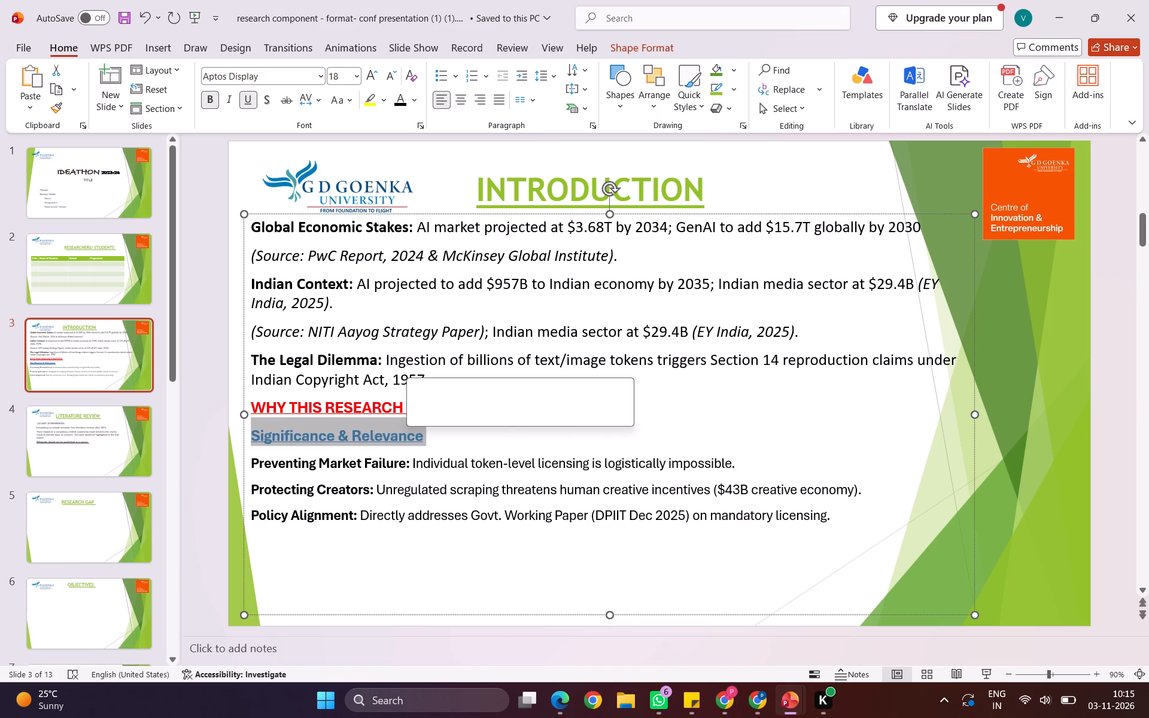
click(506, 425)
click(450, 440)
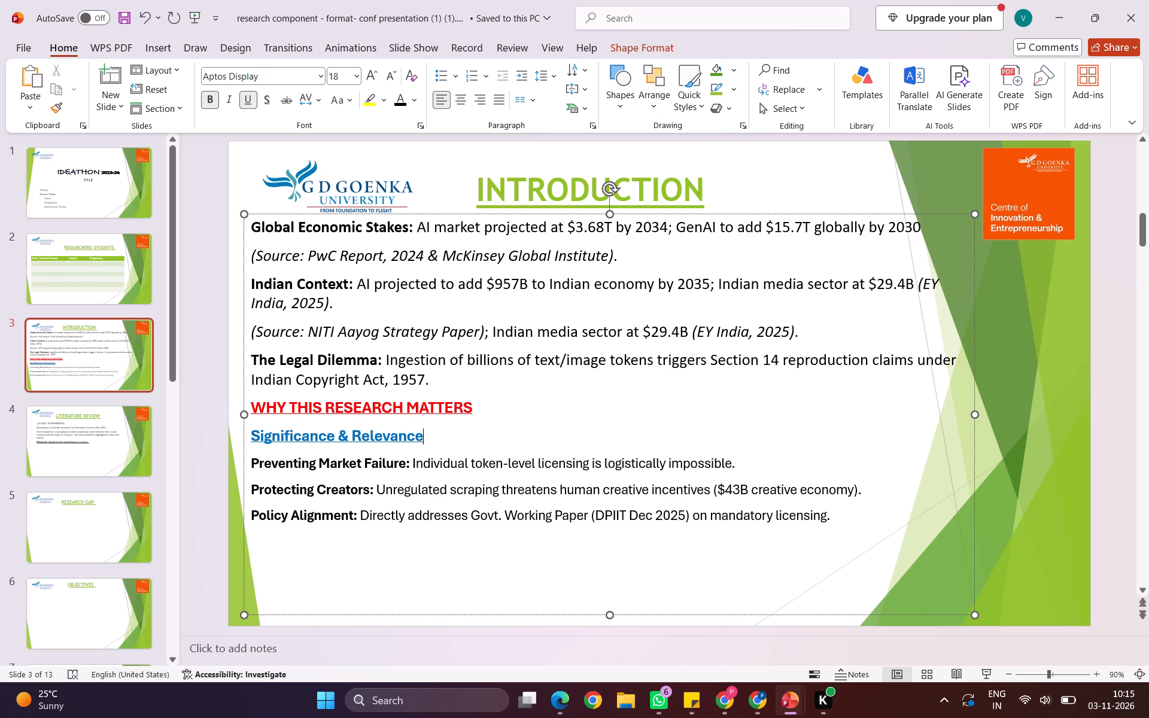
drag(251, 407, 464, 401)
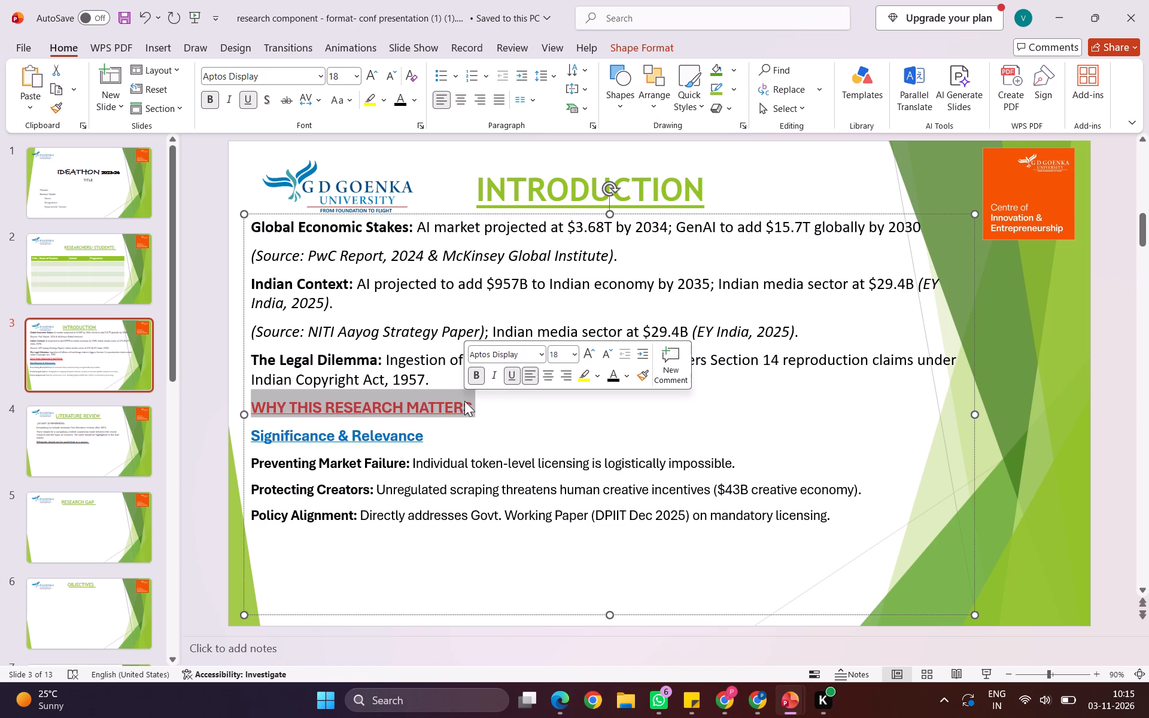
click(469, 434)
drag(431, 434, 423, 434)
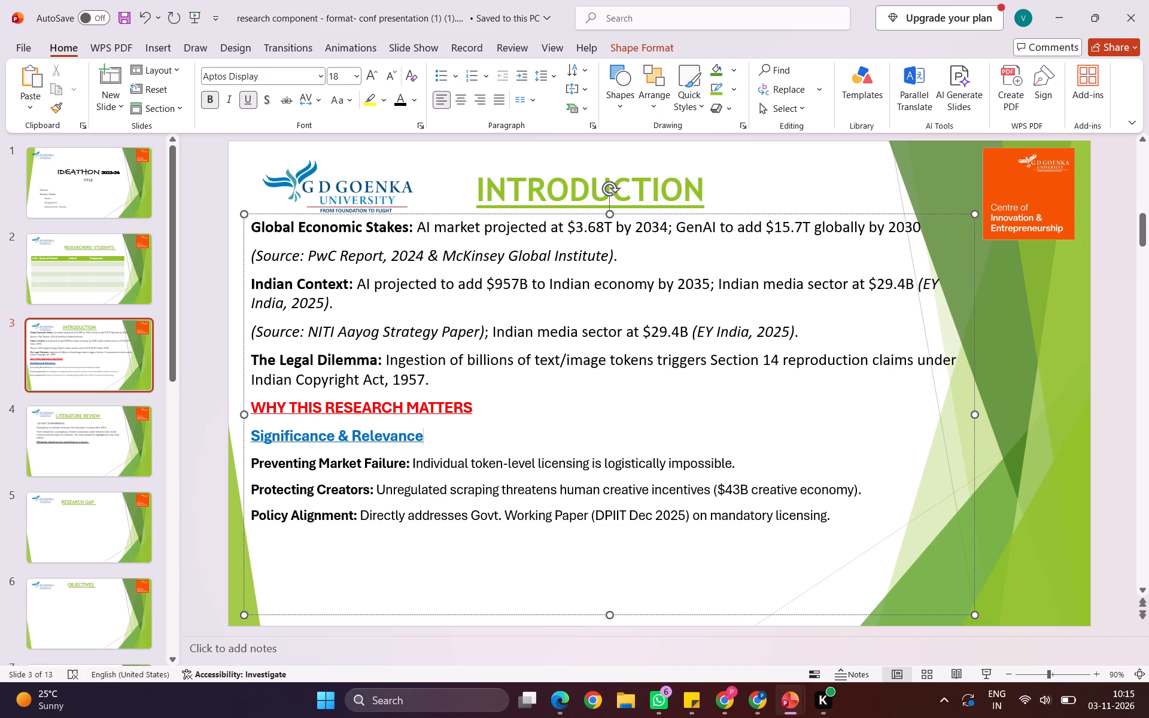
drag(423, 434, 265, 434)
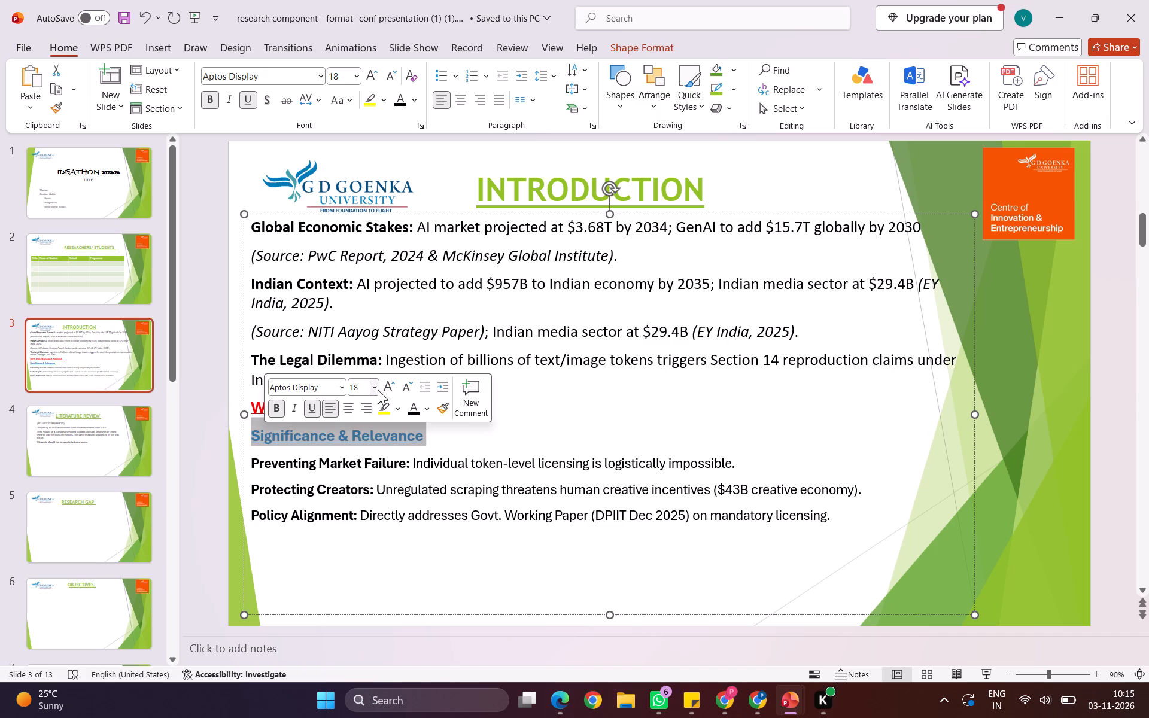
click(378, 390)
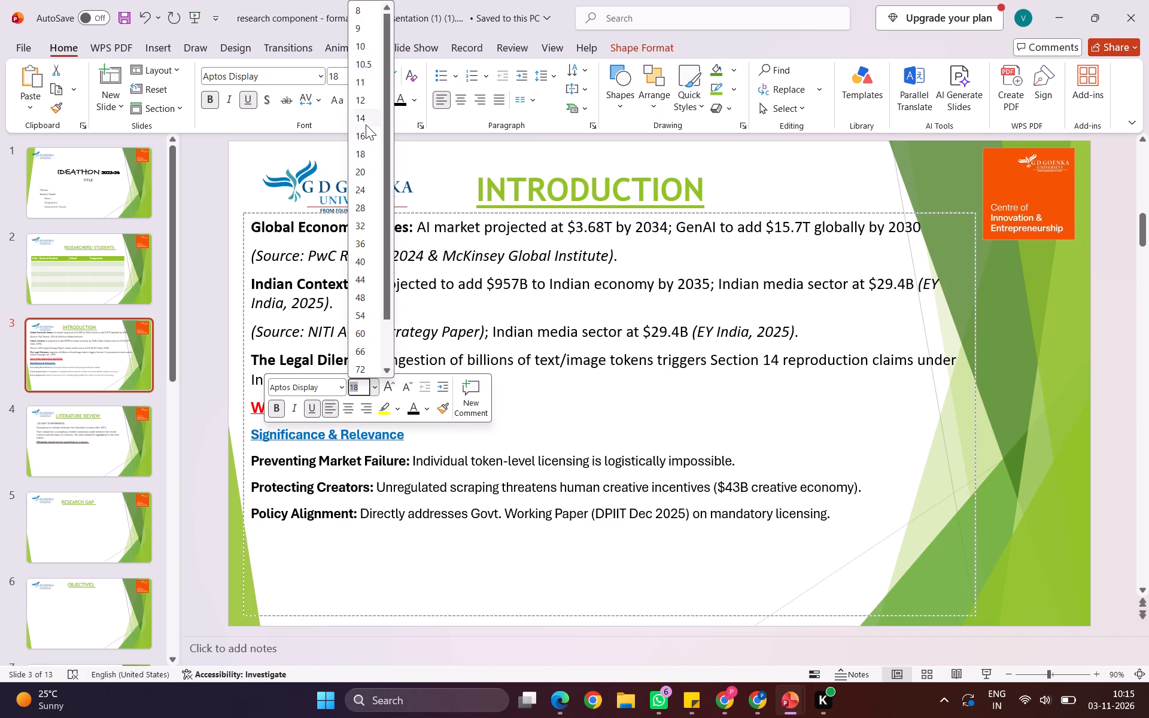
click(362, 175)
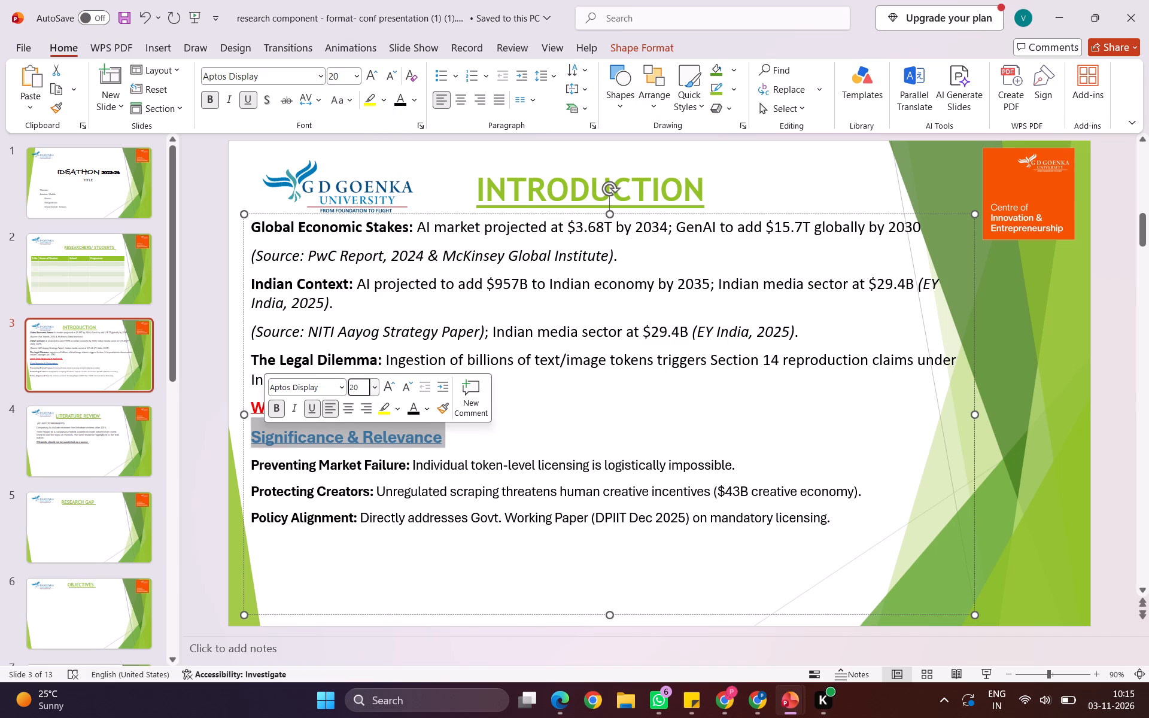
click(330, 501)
Set the Preventing Market Failure, Protecting Creators and Policy Alignment points to font size 18.
drag(250, 465, 389, 494)
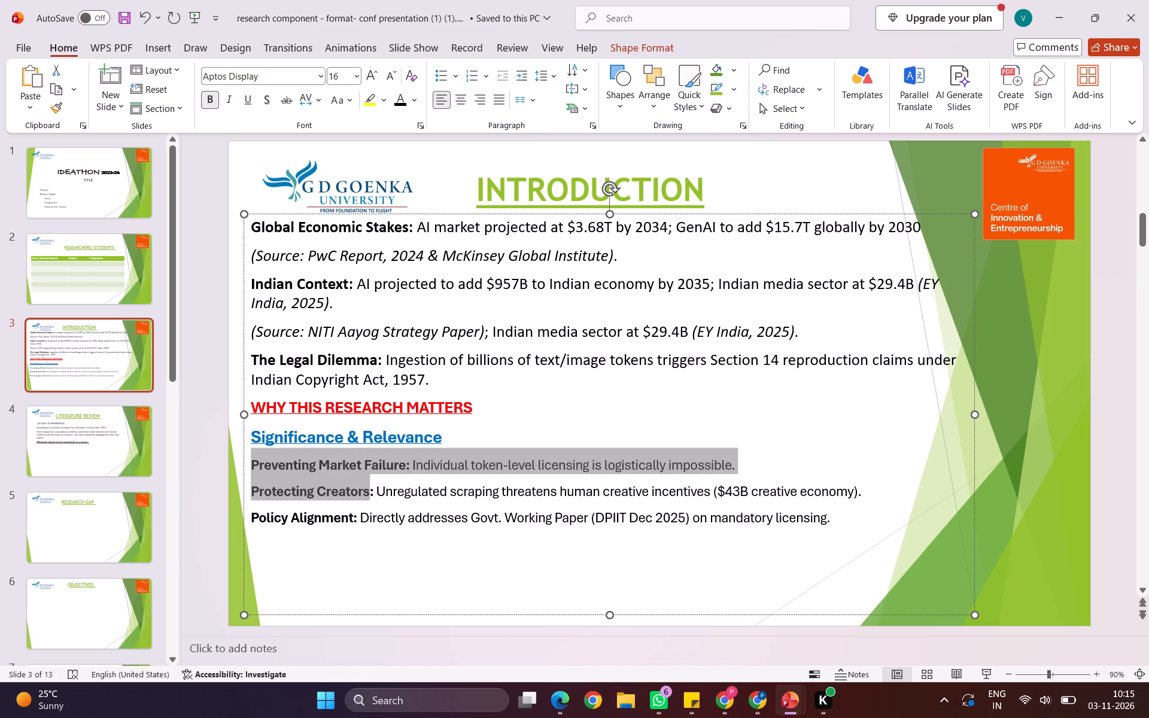
drag(389, 494, 831, 522)
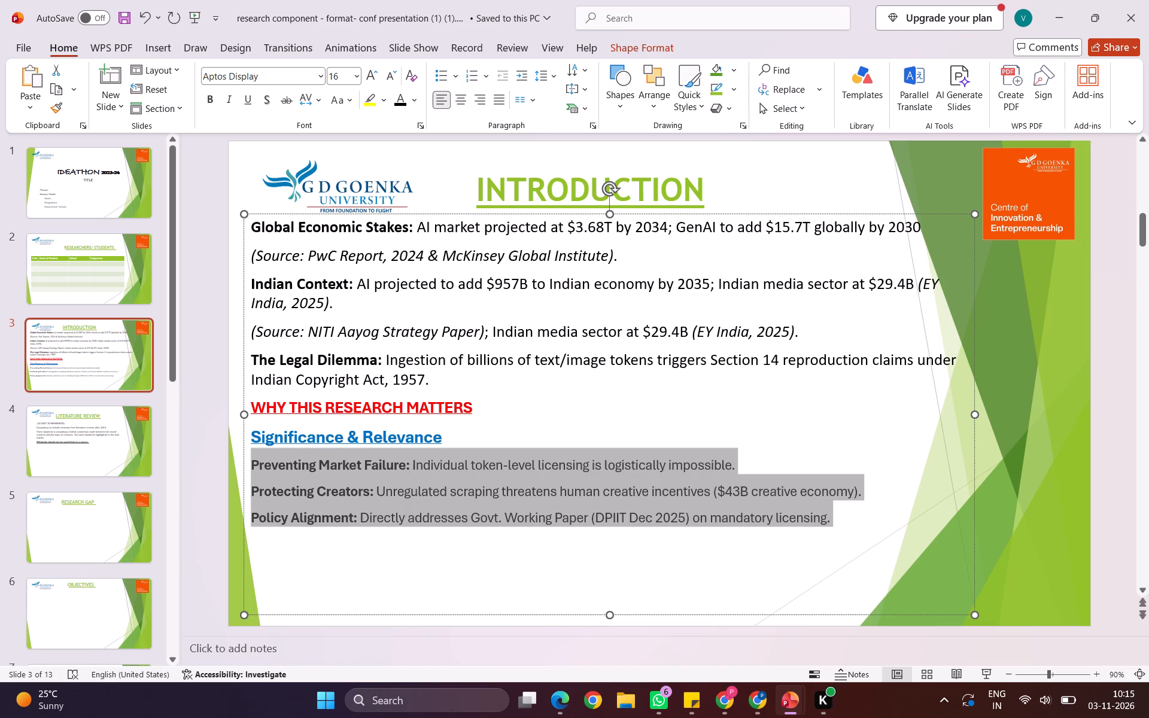
drag(831, 522, 831, 523)
click(940, 482)
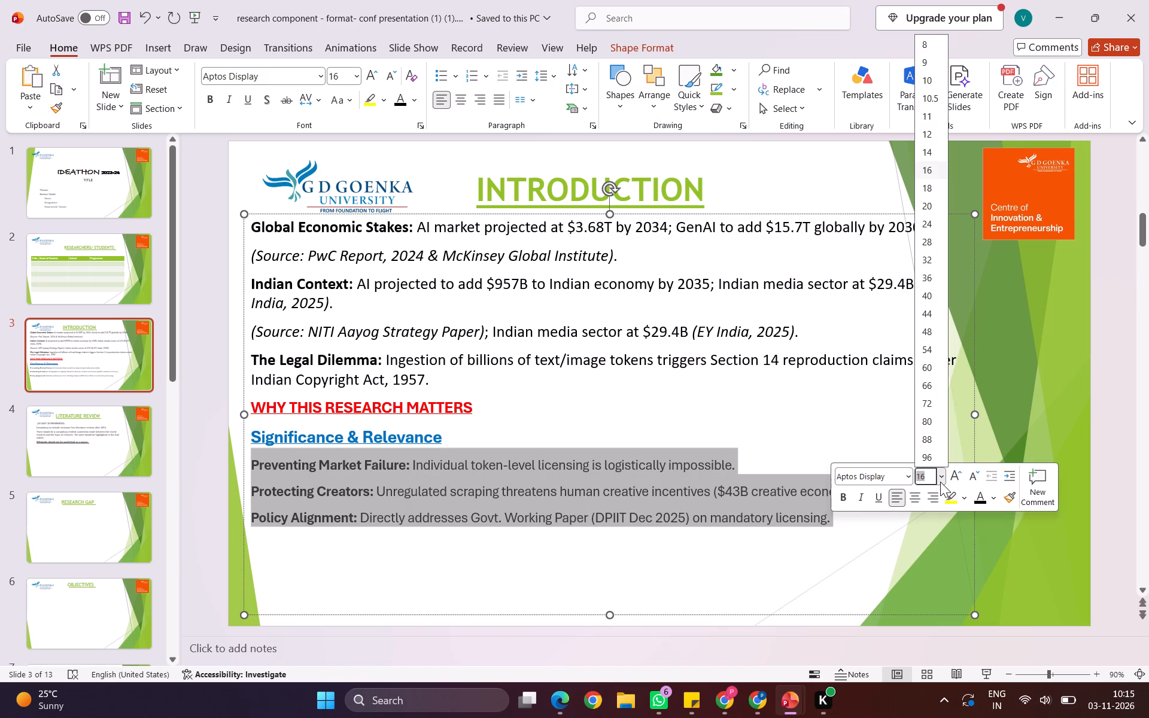
click(933, 192)
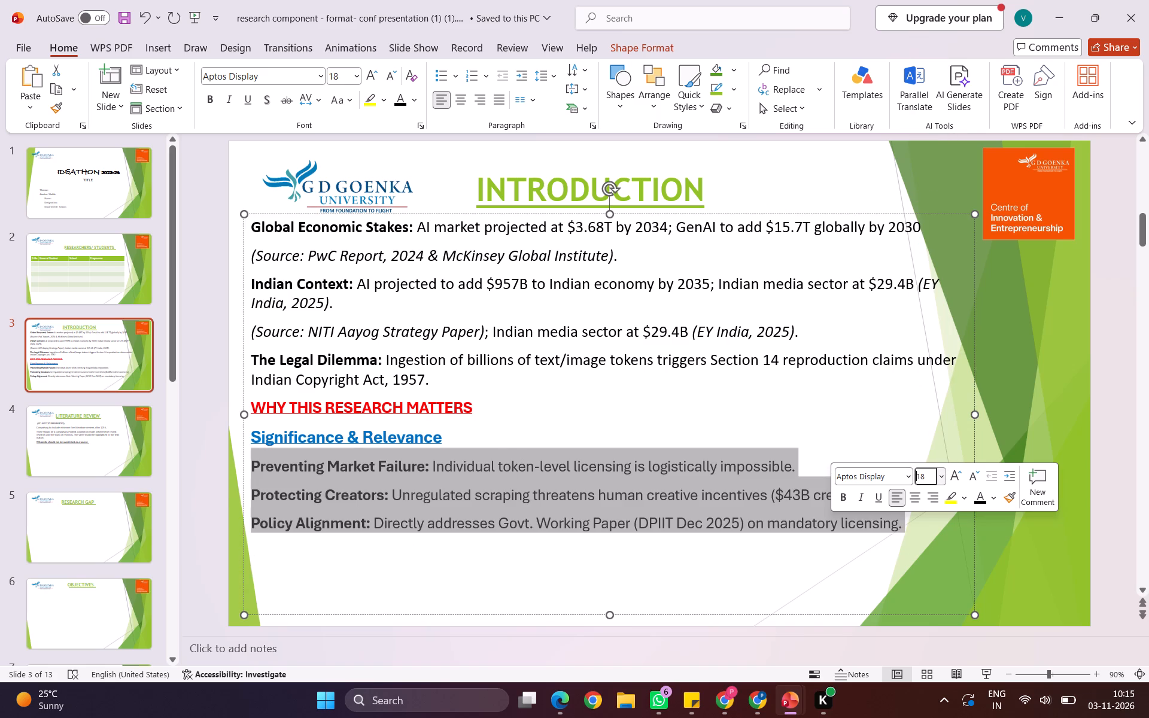
click(603, 391)
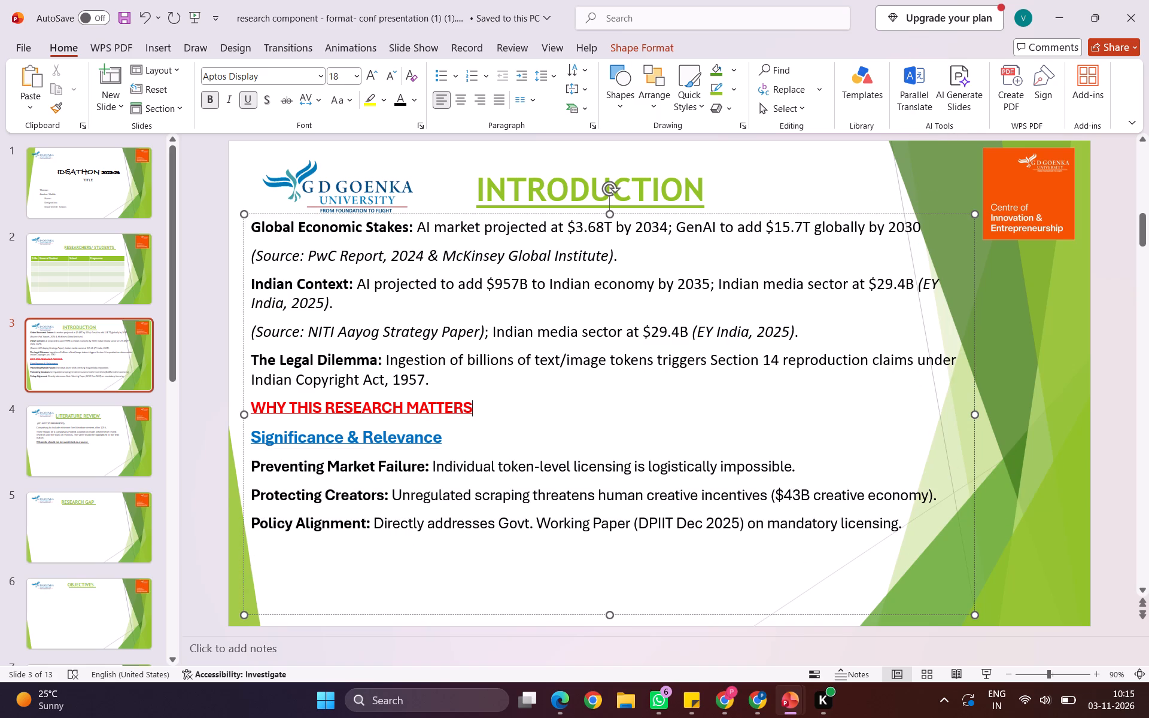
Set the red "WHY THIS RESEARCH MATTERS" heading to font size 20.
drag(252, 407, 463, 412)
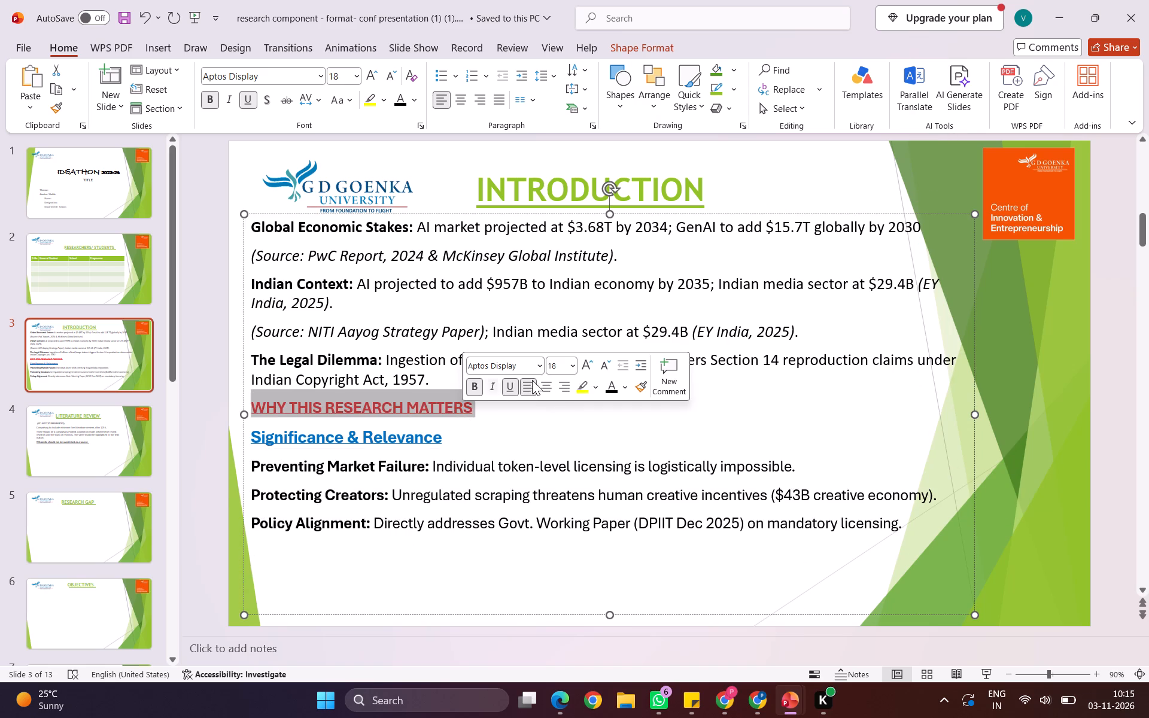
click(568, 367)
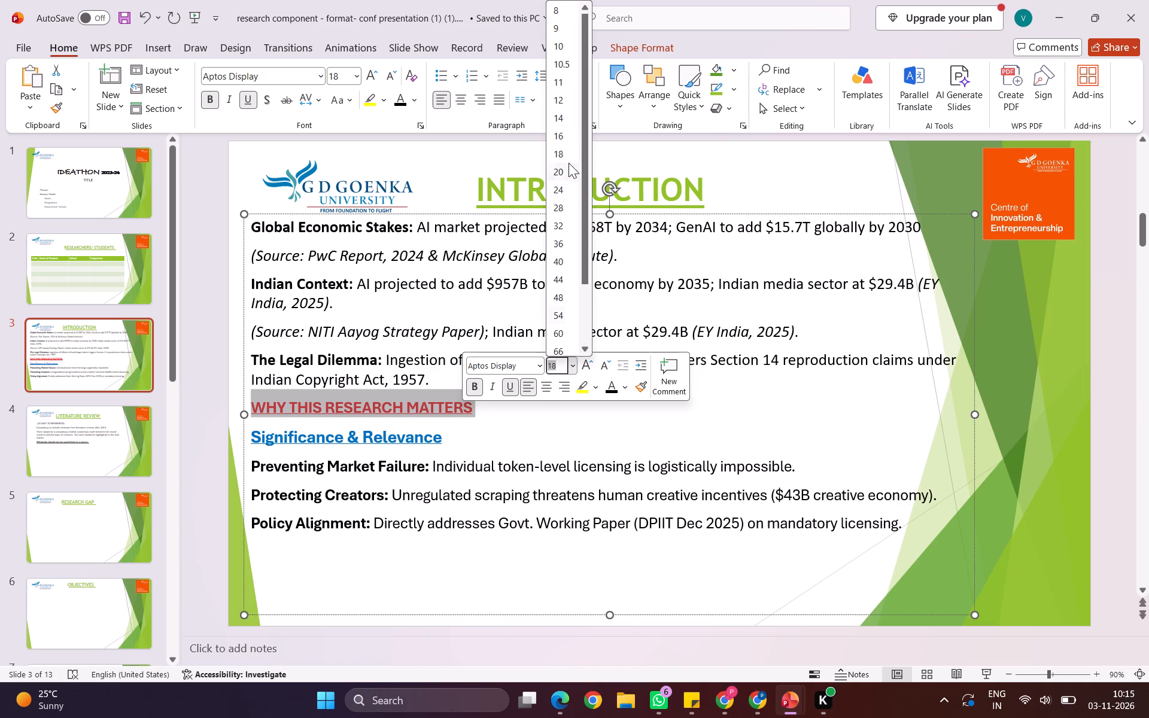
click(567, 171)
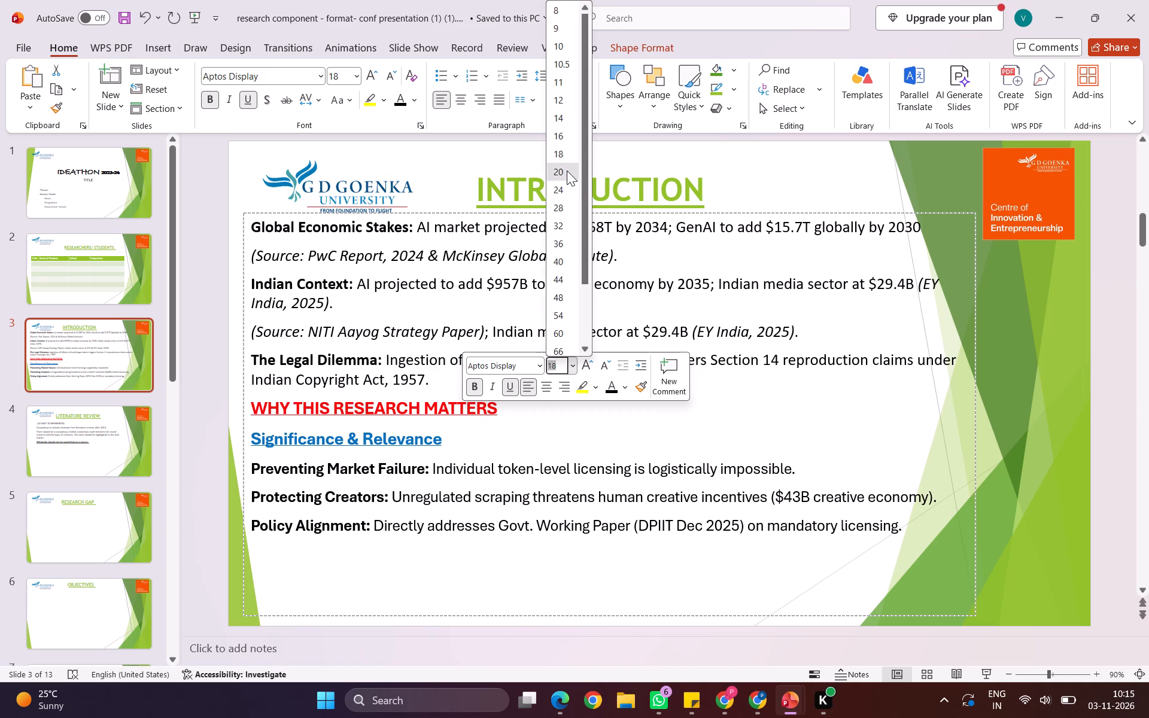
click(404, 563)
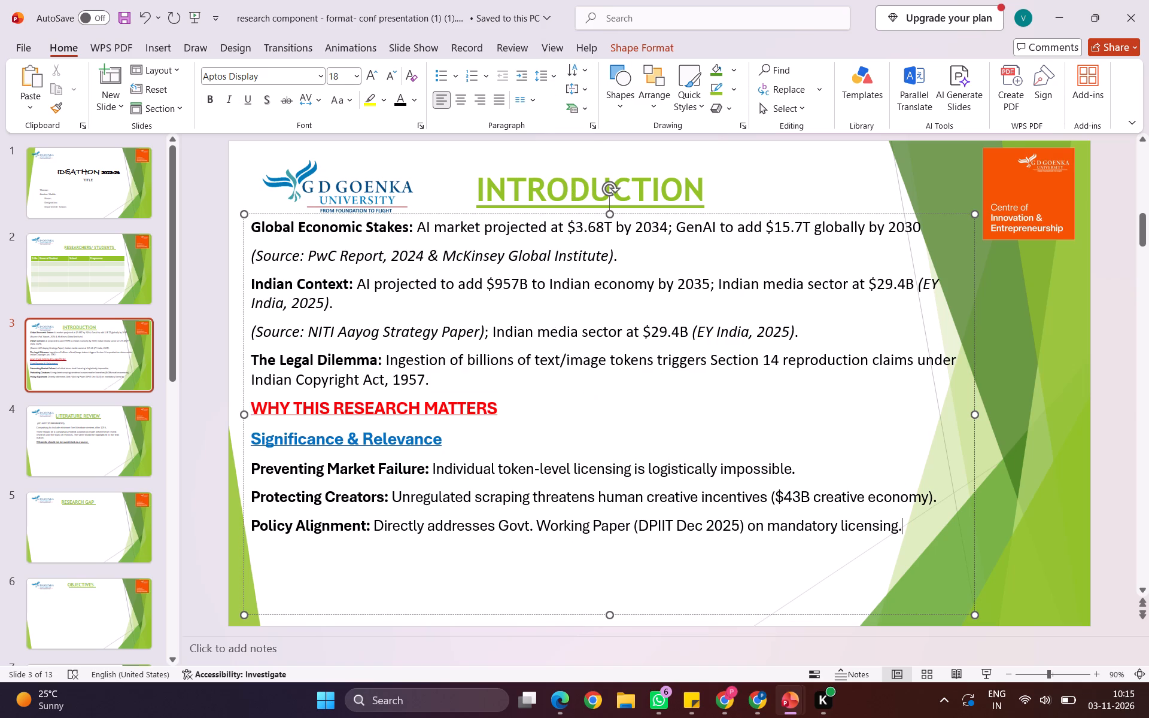
Enlarge the blue "Significance & Relevance" heading to font size 24.
click(253, 469)
drag(250, 435, 451, 435)
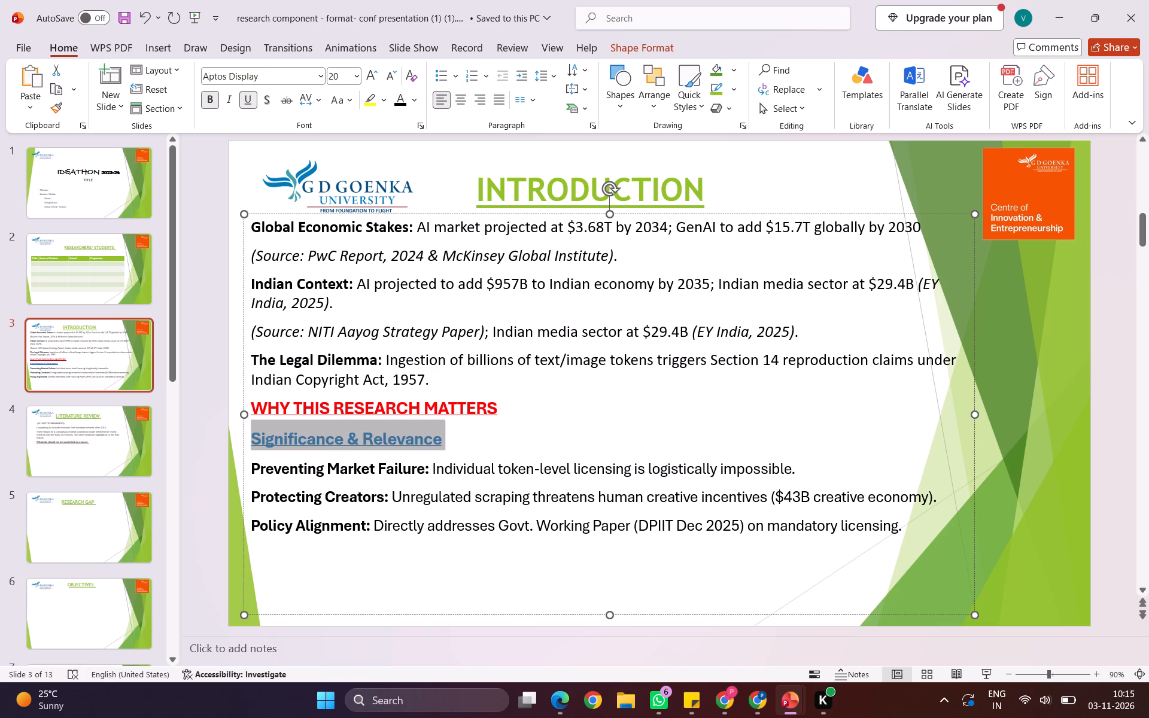
drag(451, 435, 452, 436)
click(564, 393)
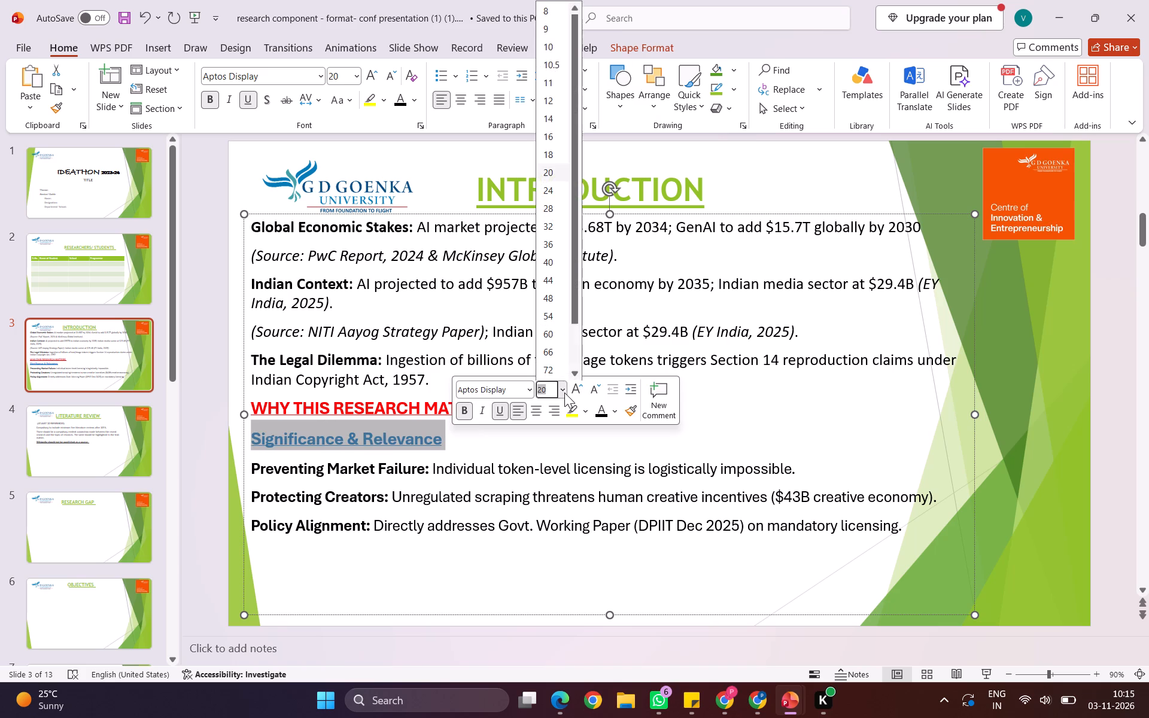
click(548, 187)
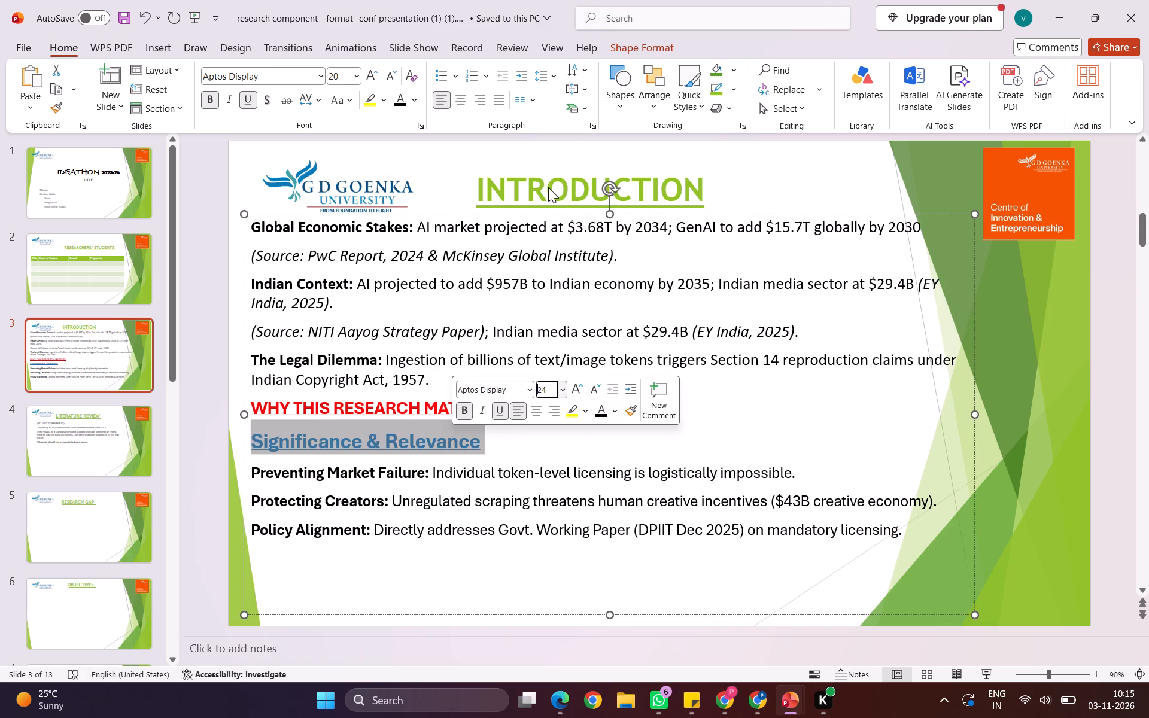
click(406, 577)
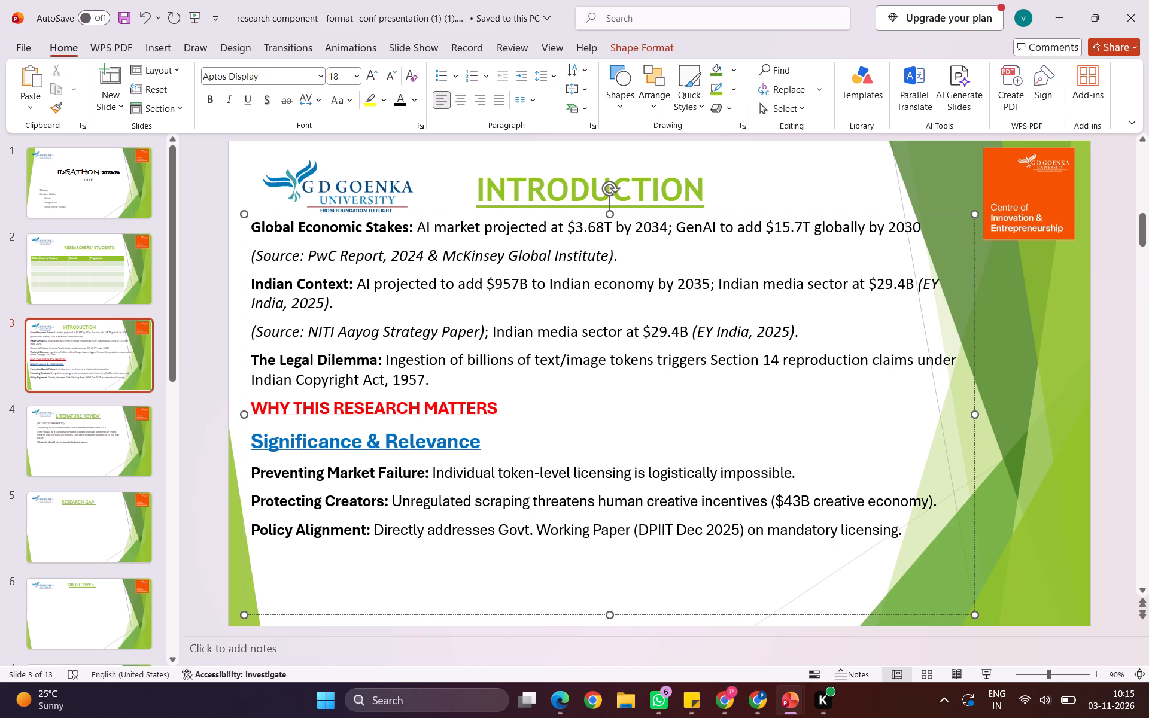
Enlarge the red "WHY THIS RESEARCH MATTERS" heading to font size 24.
drag(253, 408, 503, 413)
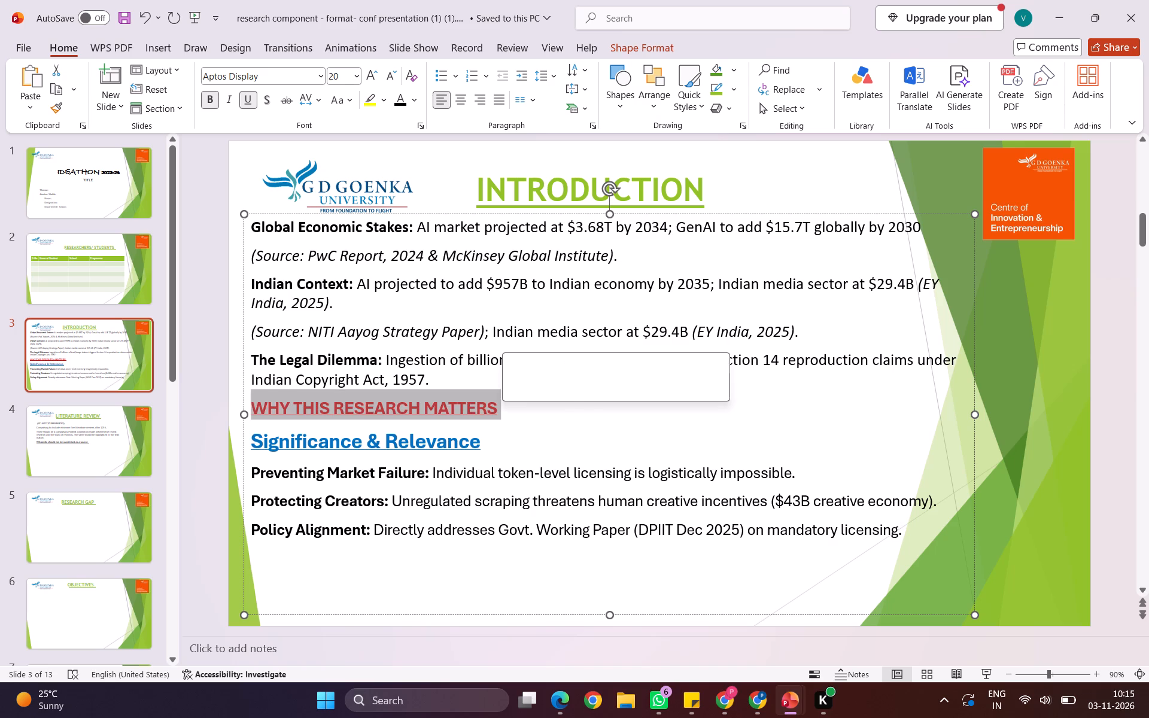
click(615, 368)
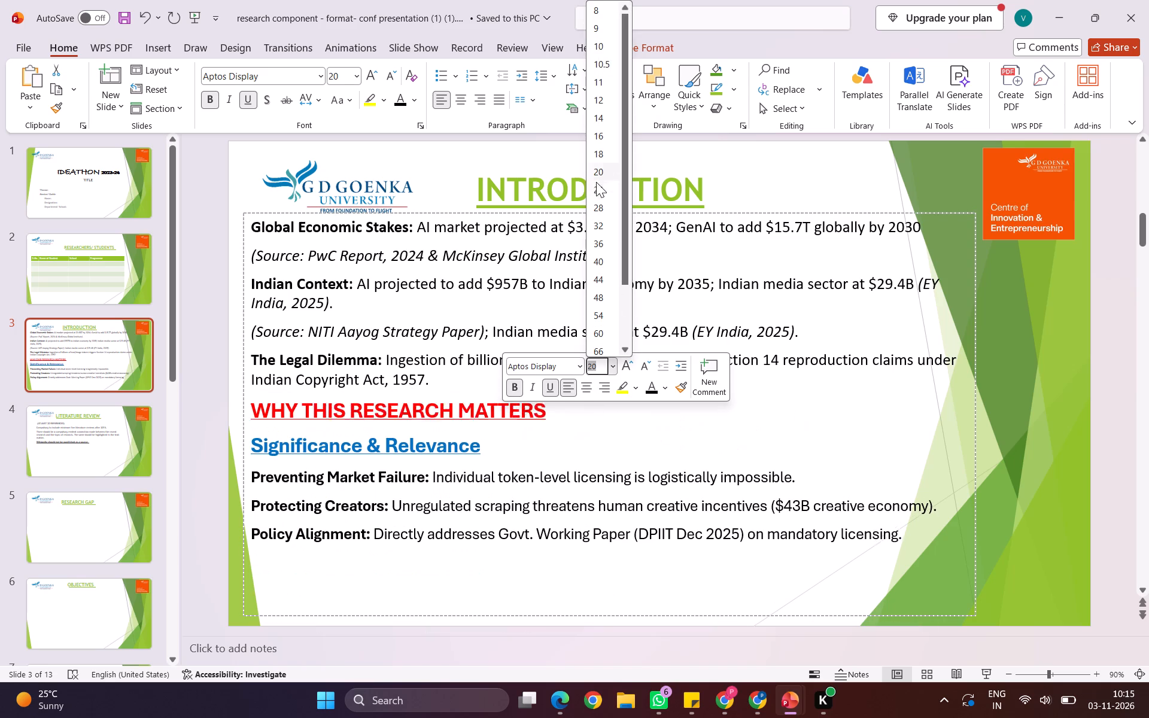
click(600, 193)
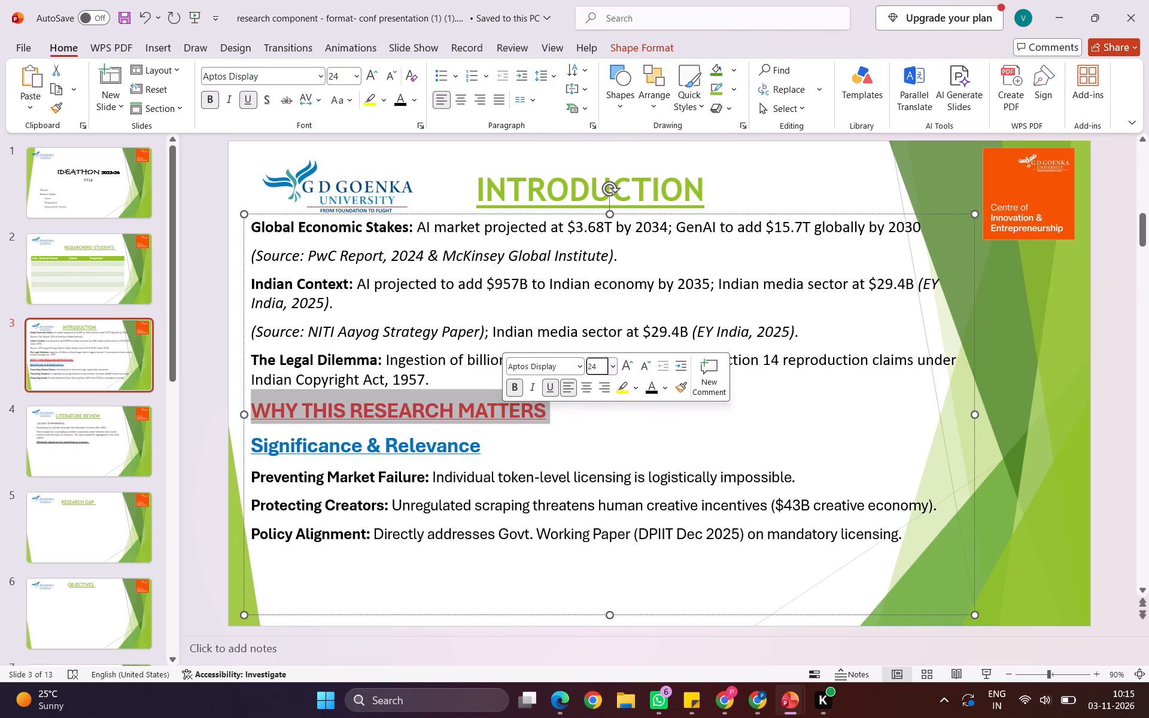
click(541, 574)
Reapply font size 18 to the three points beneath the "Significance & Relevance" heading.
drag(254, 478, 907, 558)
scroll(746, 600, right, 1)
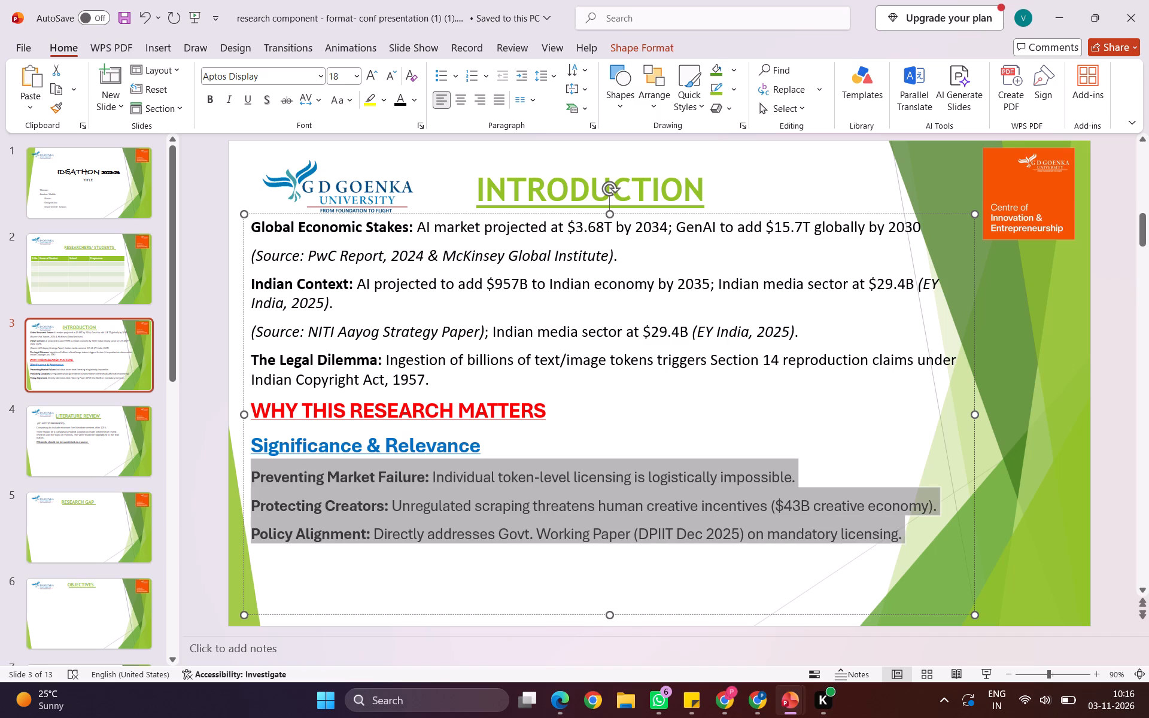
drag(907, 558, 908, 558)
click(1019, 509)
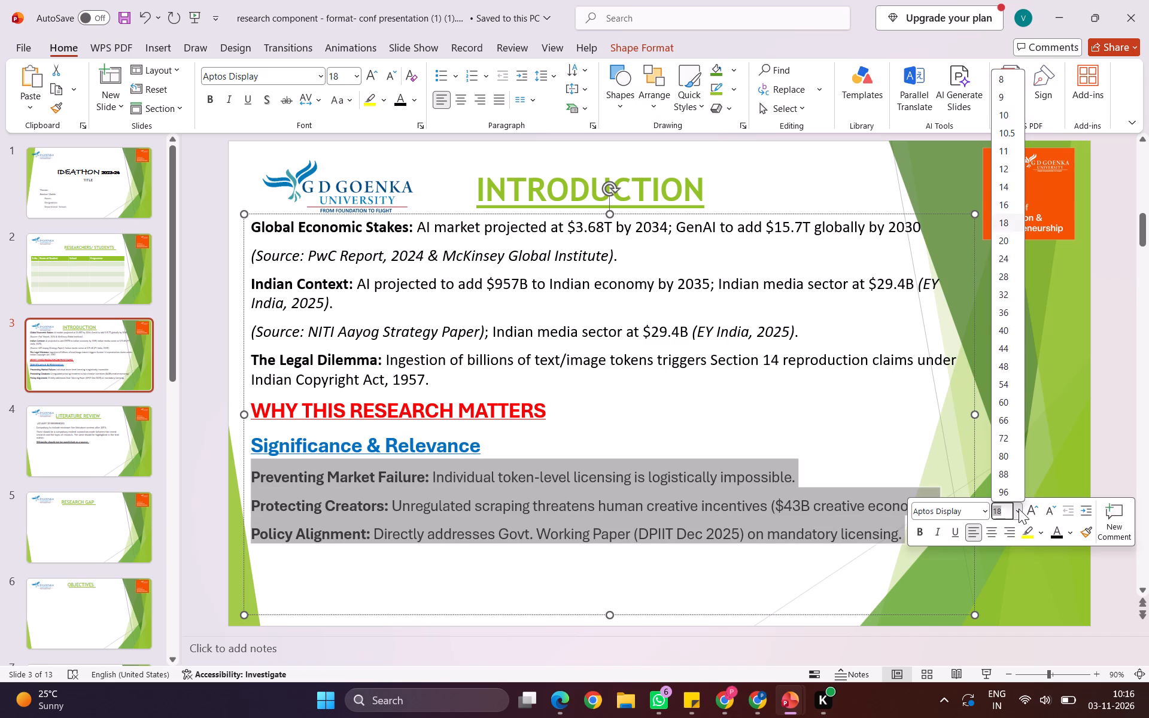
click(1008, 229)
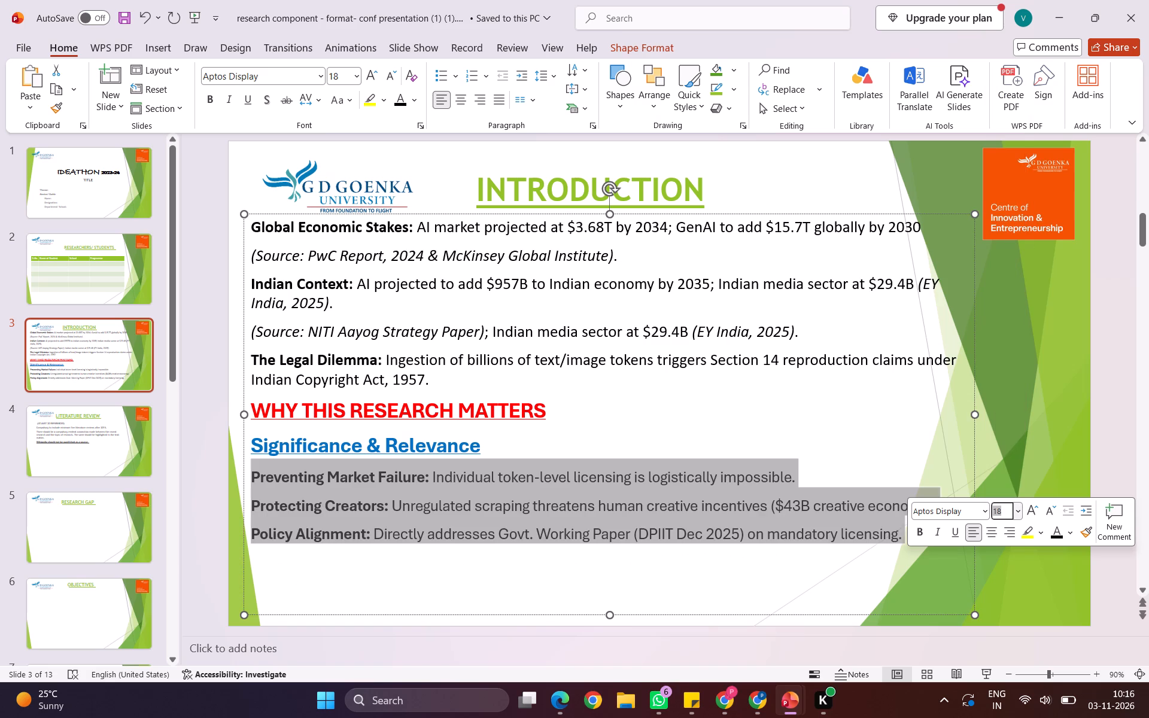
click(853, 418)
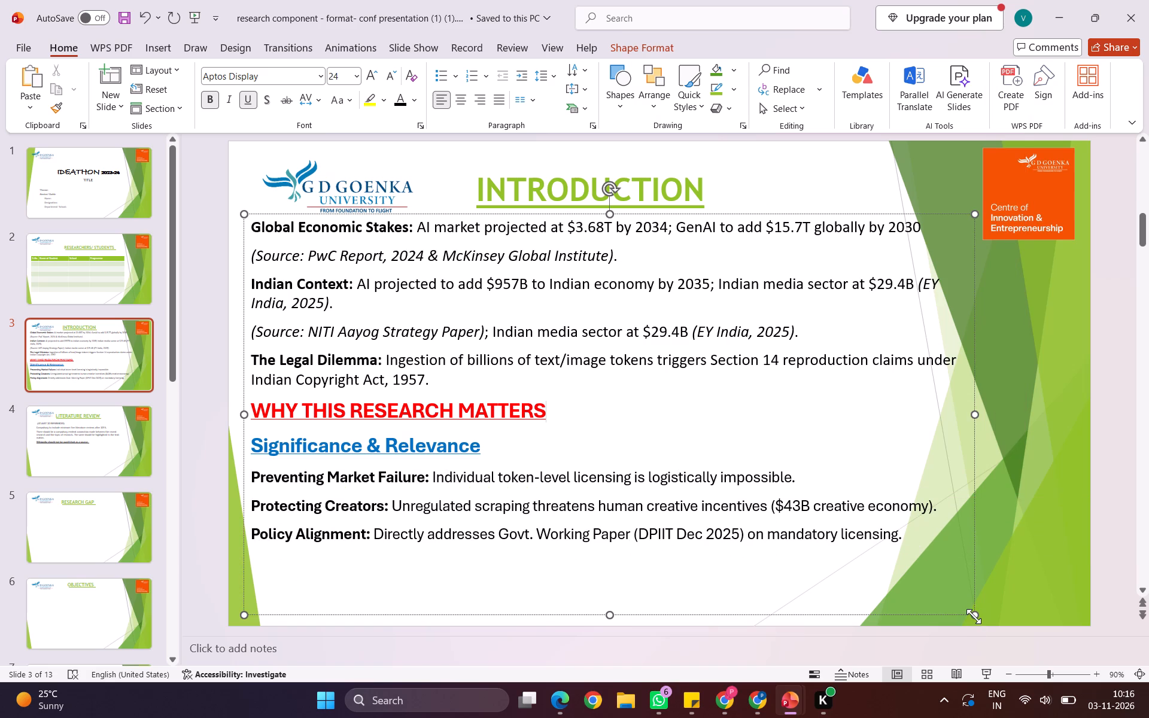
Shrink the INTRODUCTION body text box to fit its text and shift it slightly down and right, clear of the logo and title.
drag(974, 616, 942, 567)
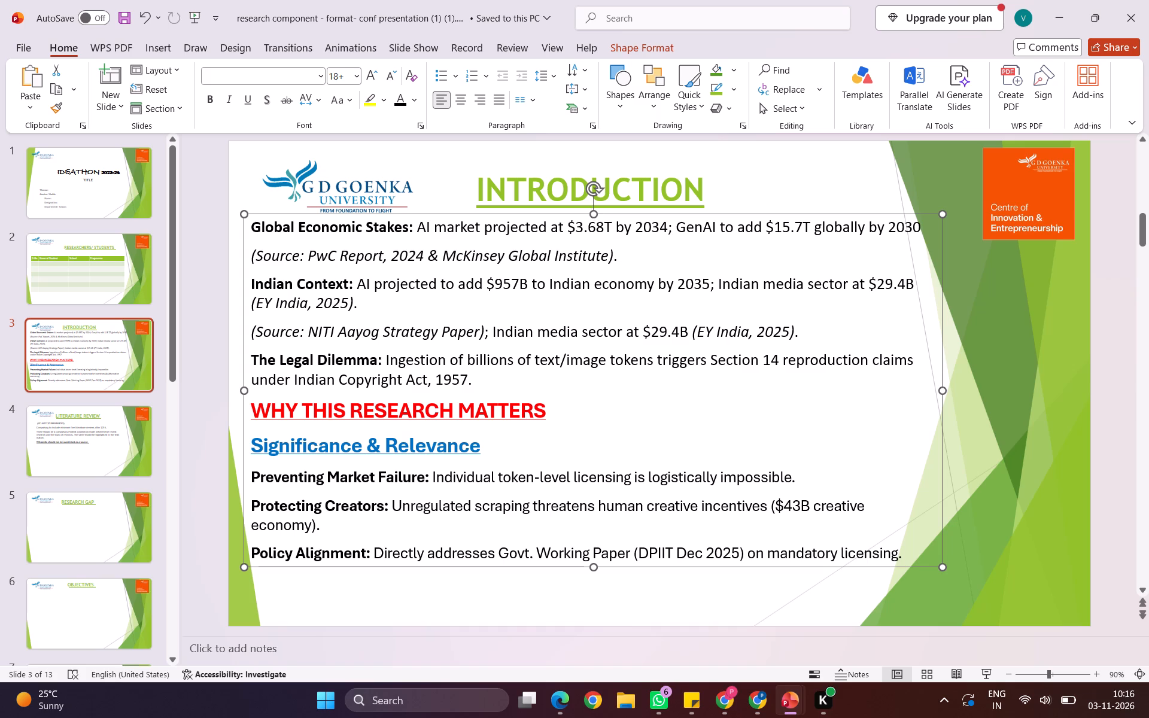
drag(572, 211, 584, 232)
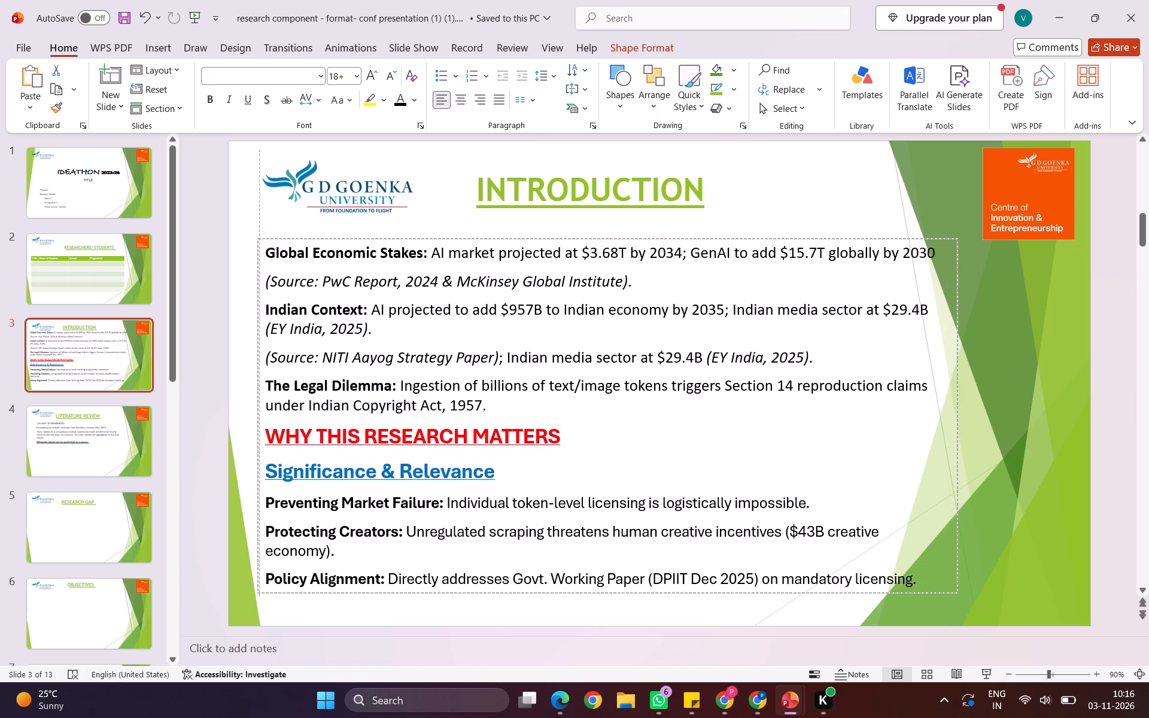
drag(584, 232, 588, 232)
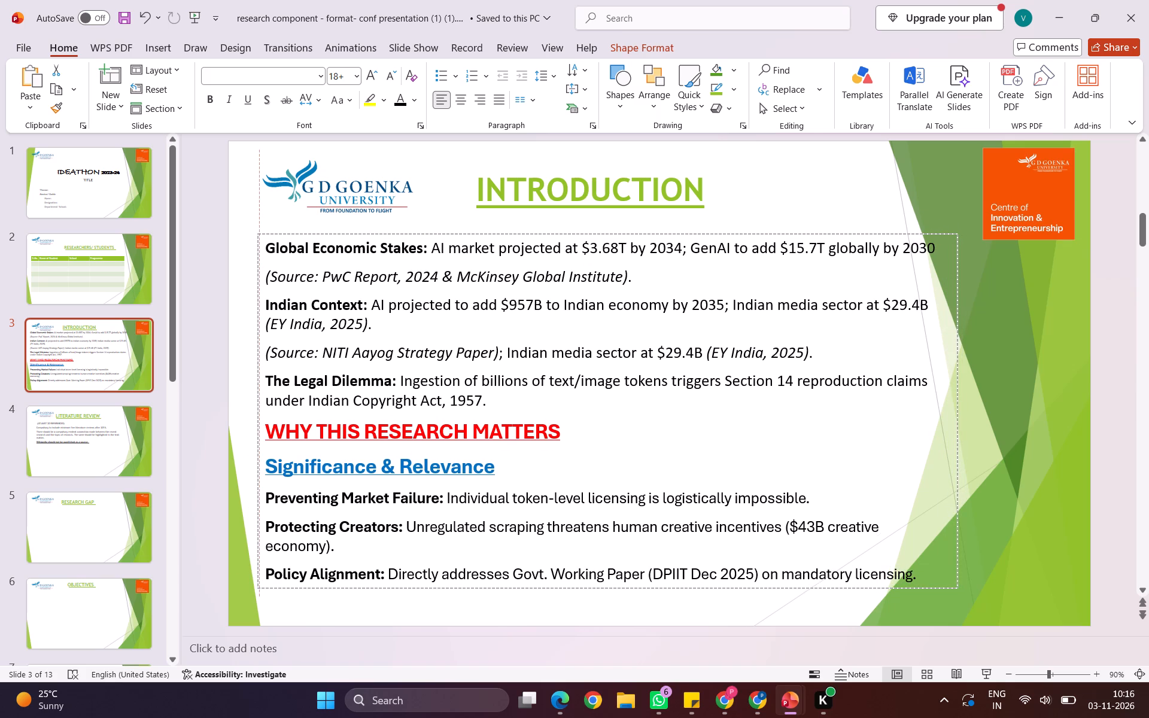
drag(588, 232, 588, 230)
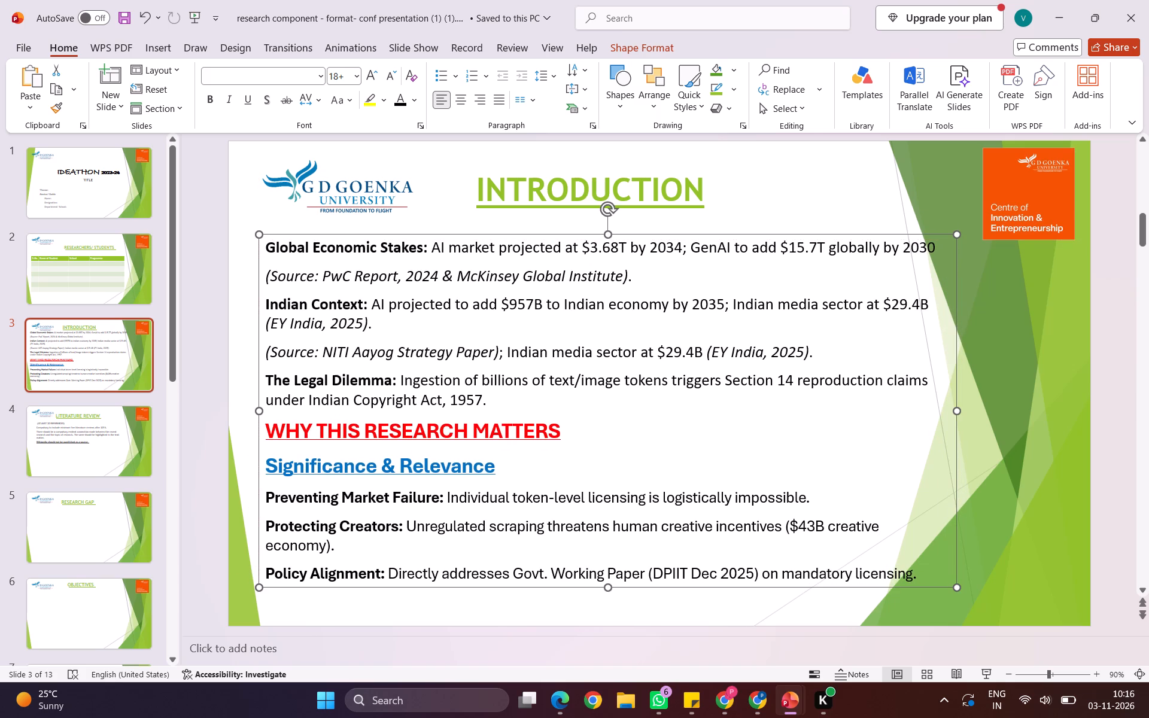
click(498, 620)
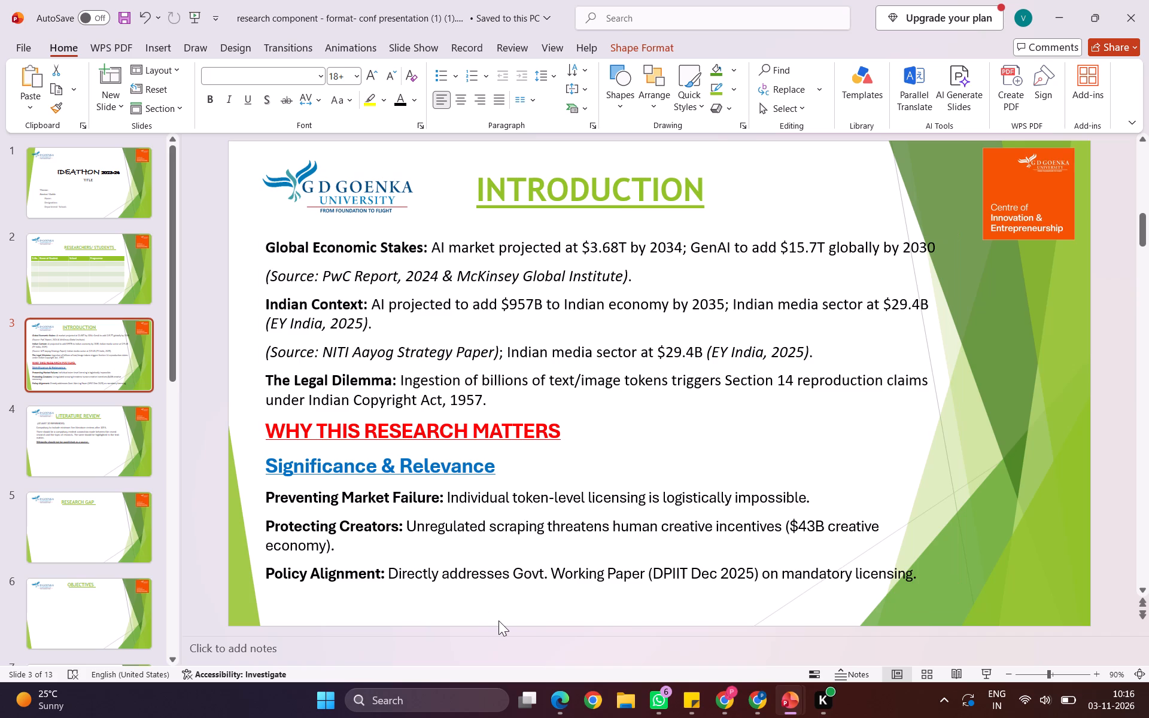
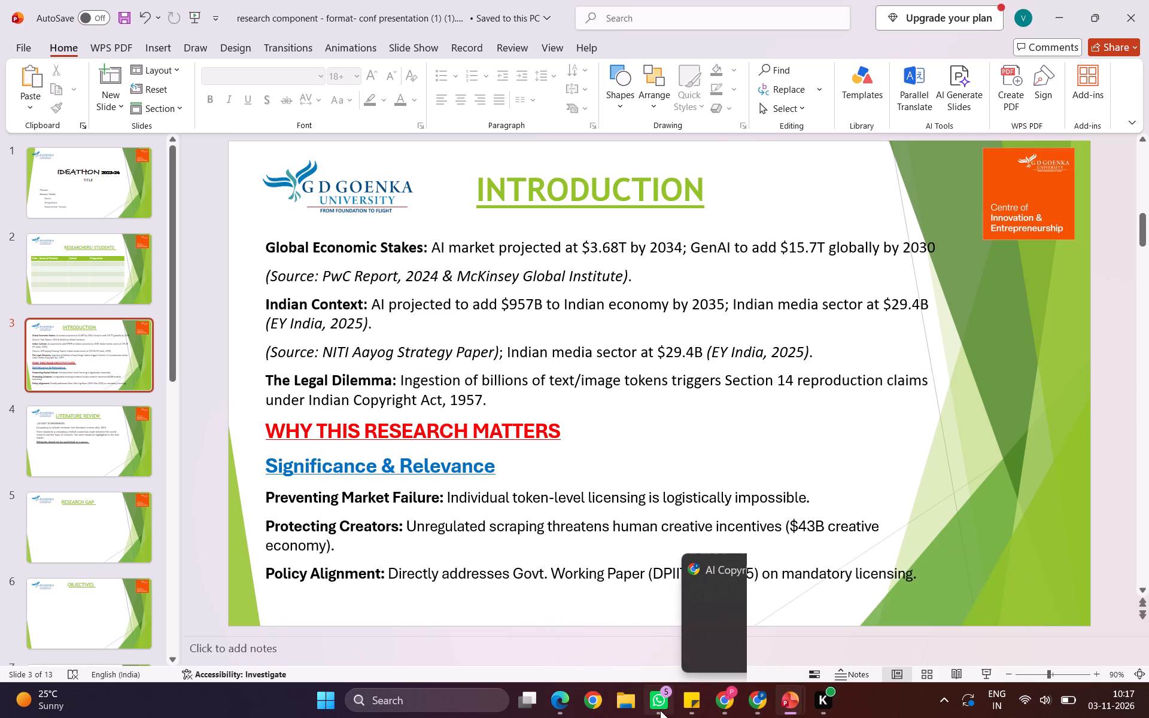
Copy the "BACKGROUND & CITED SOURCES" heading from slide 3 of the "Training on Copyrighted Works" source presentation.
click(953, 633)
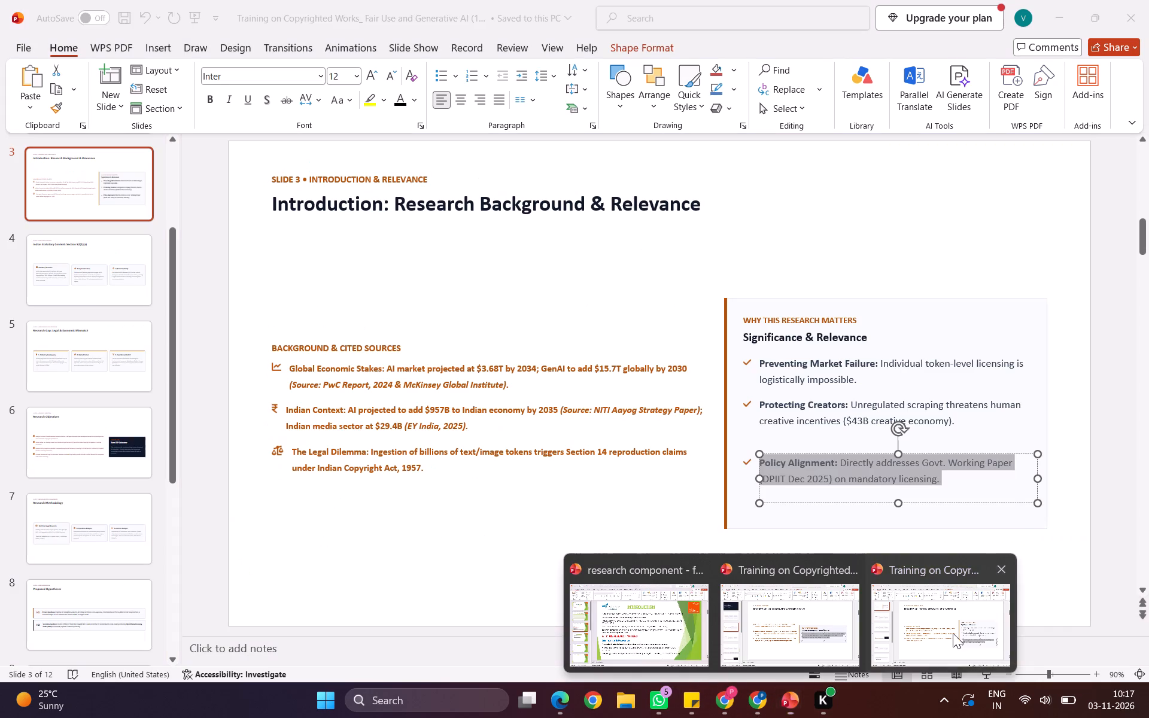
click(864, 534)
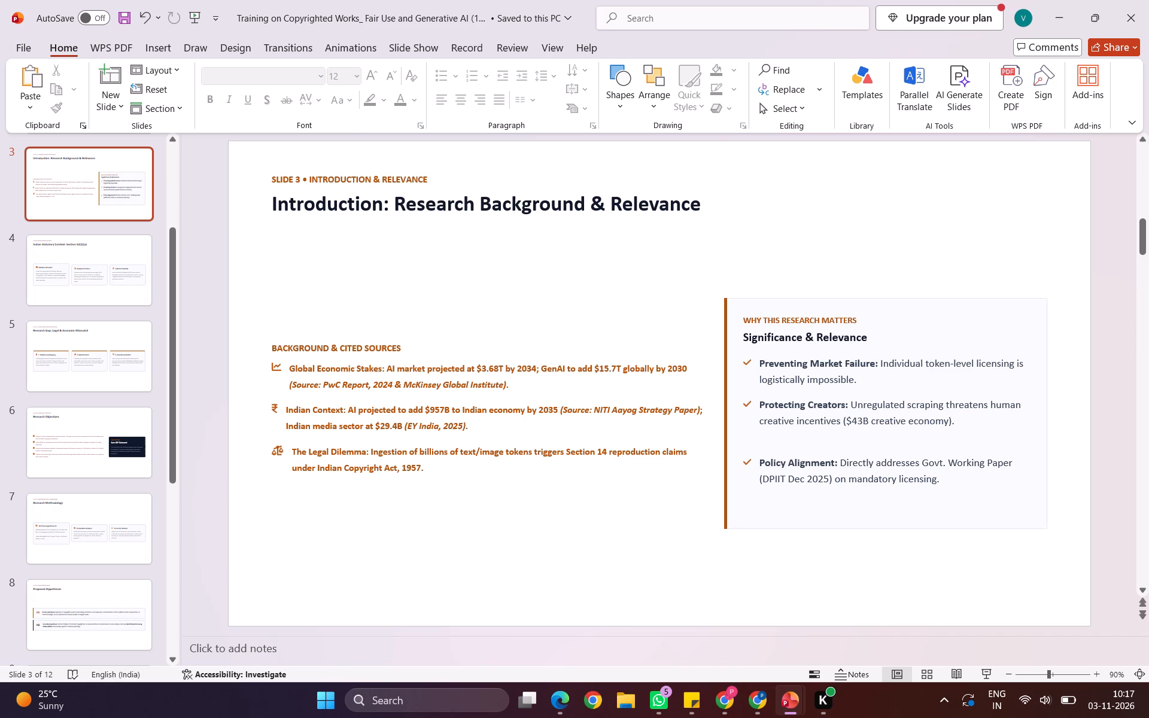
drag(272, 349, 391, 346)
key(ctrl+c)
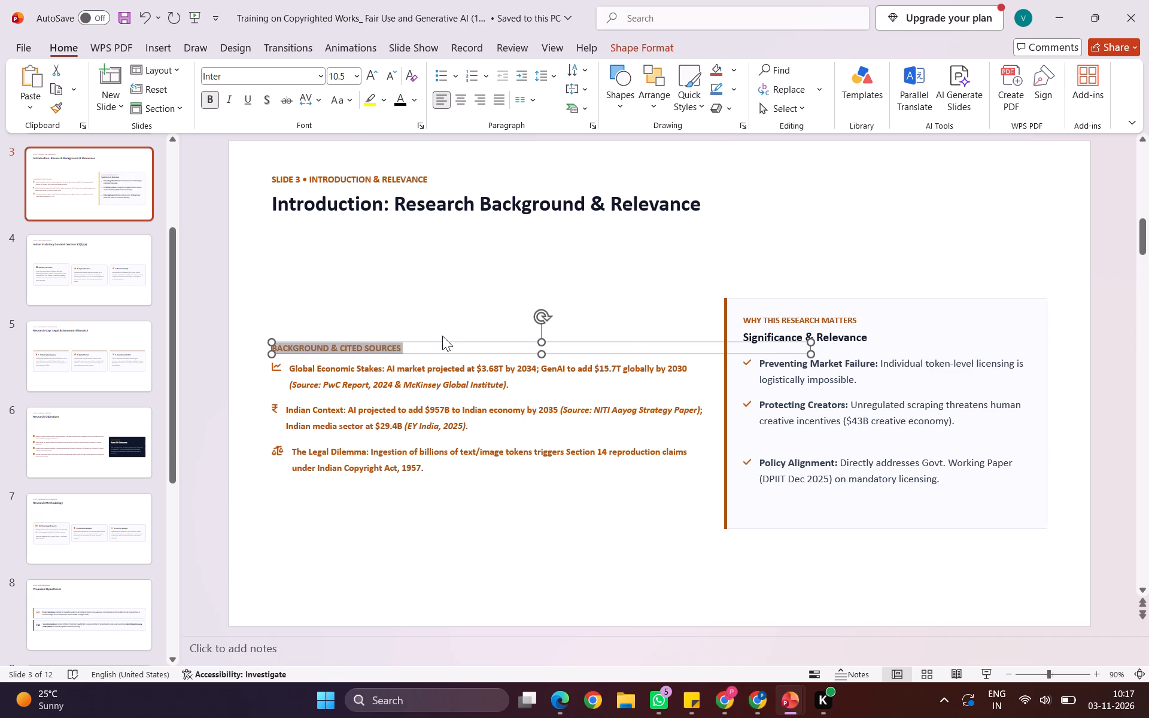
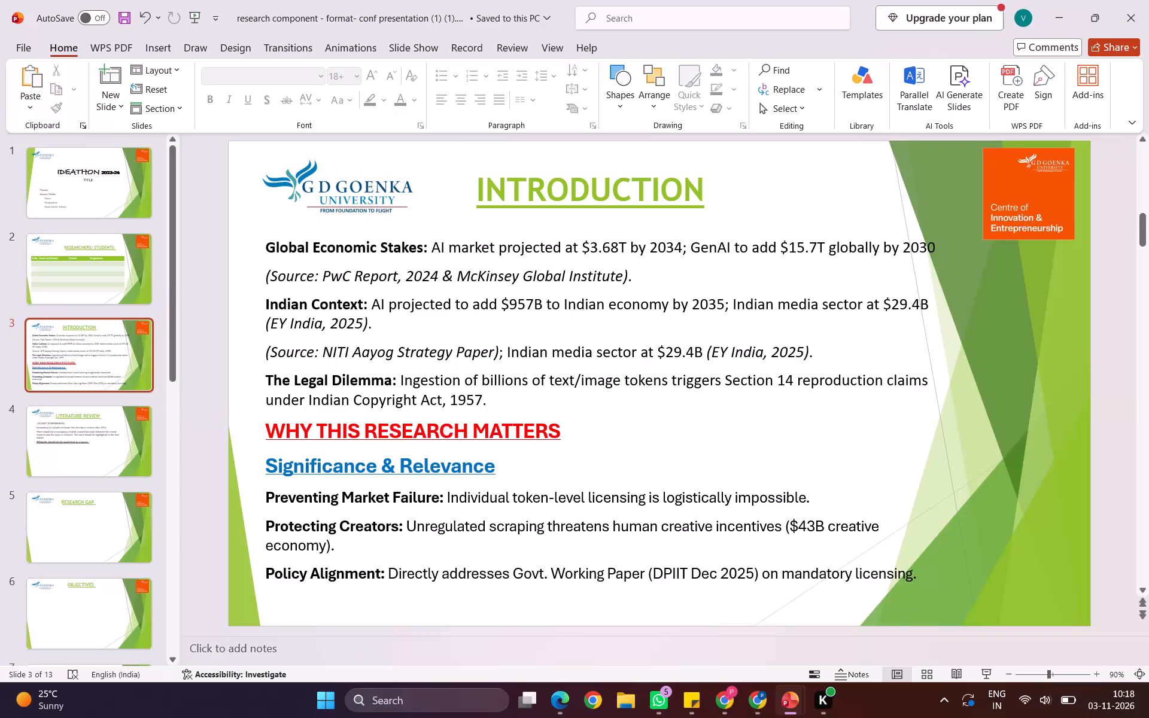
Paste the copied "BACKGROUND & CITED SOURCES" heading on a new line above "Global Economic Stakes" on the INTRODUCTION slide.
click(268, 242)
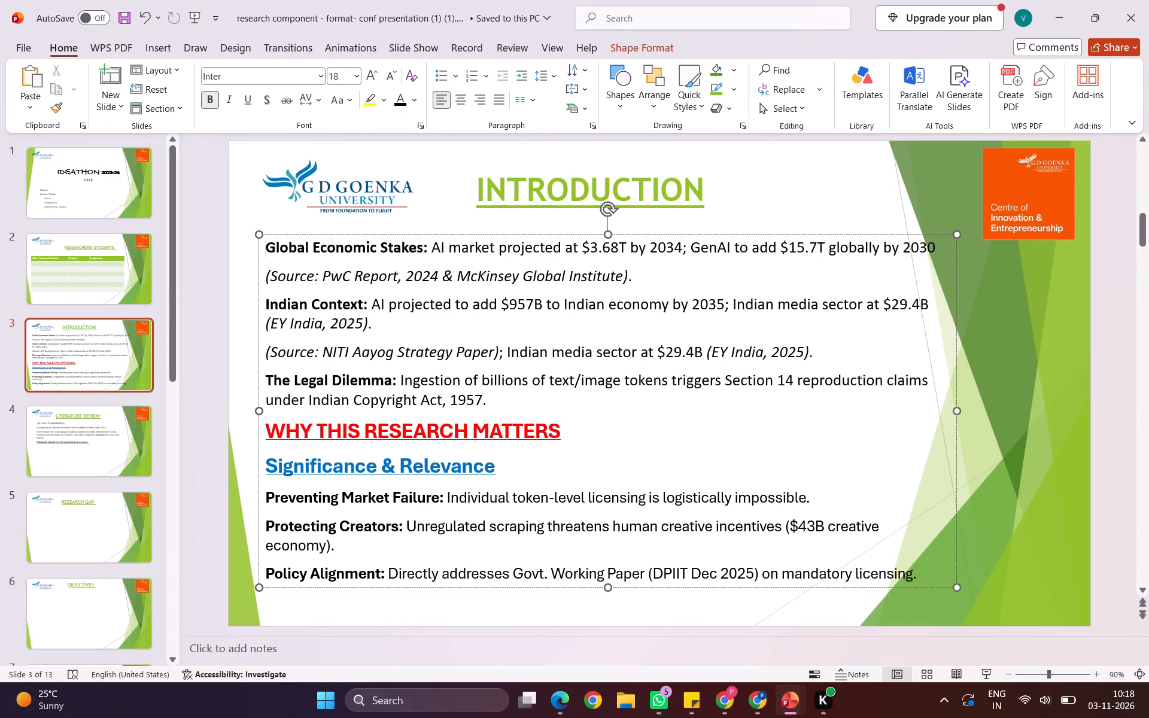
key(Return)
key(Up)
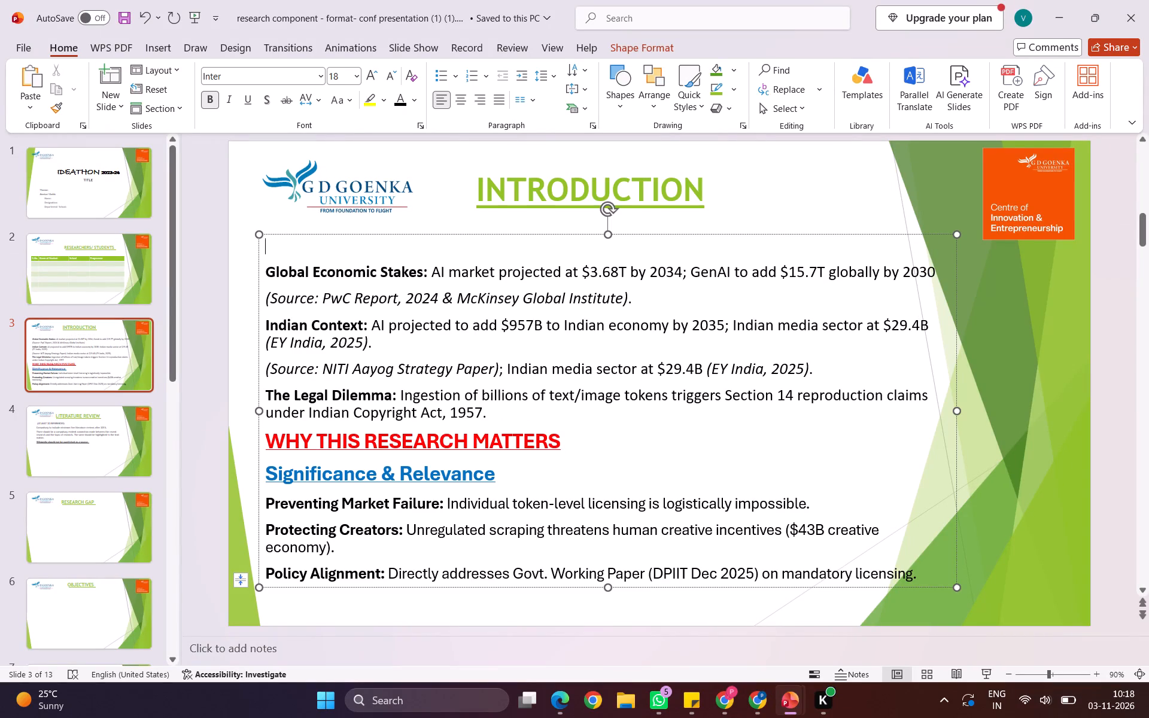
key(ctrl+v)
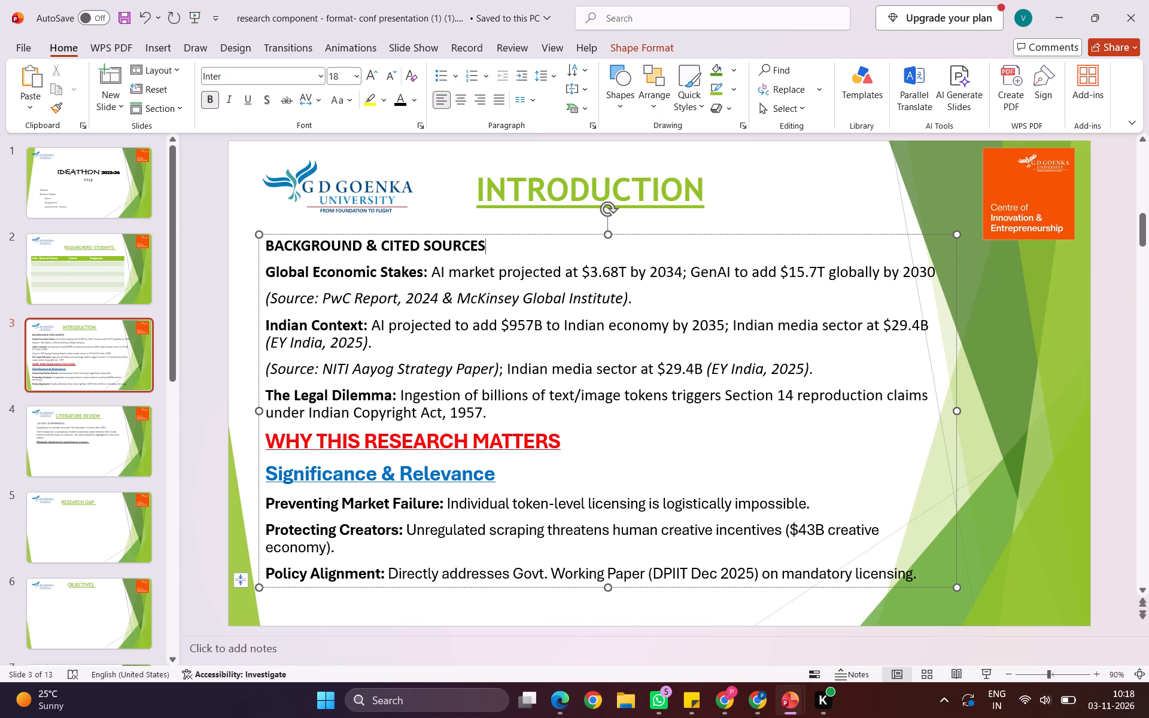
Colour the "BACKGROUND & CITED SOURCES" heading with the standard dark blue.
drag(490, 247, 352, 233)
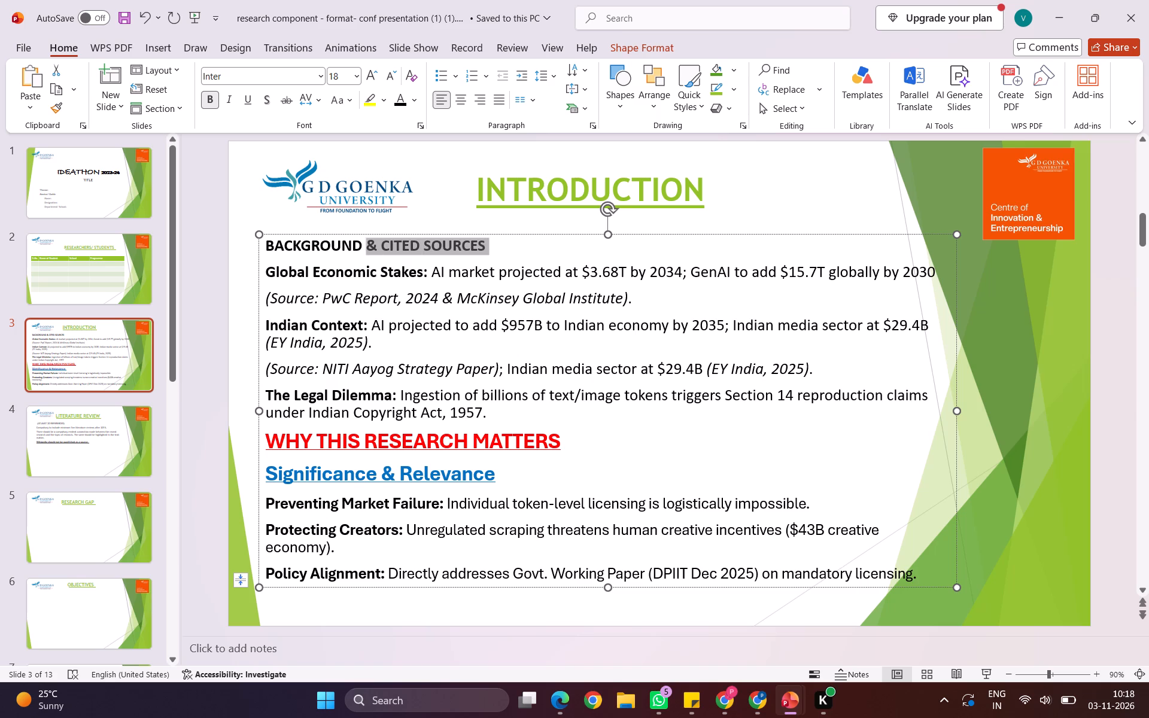
drag(352, 233, 298, 236)
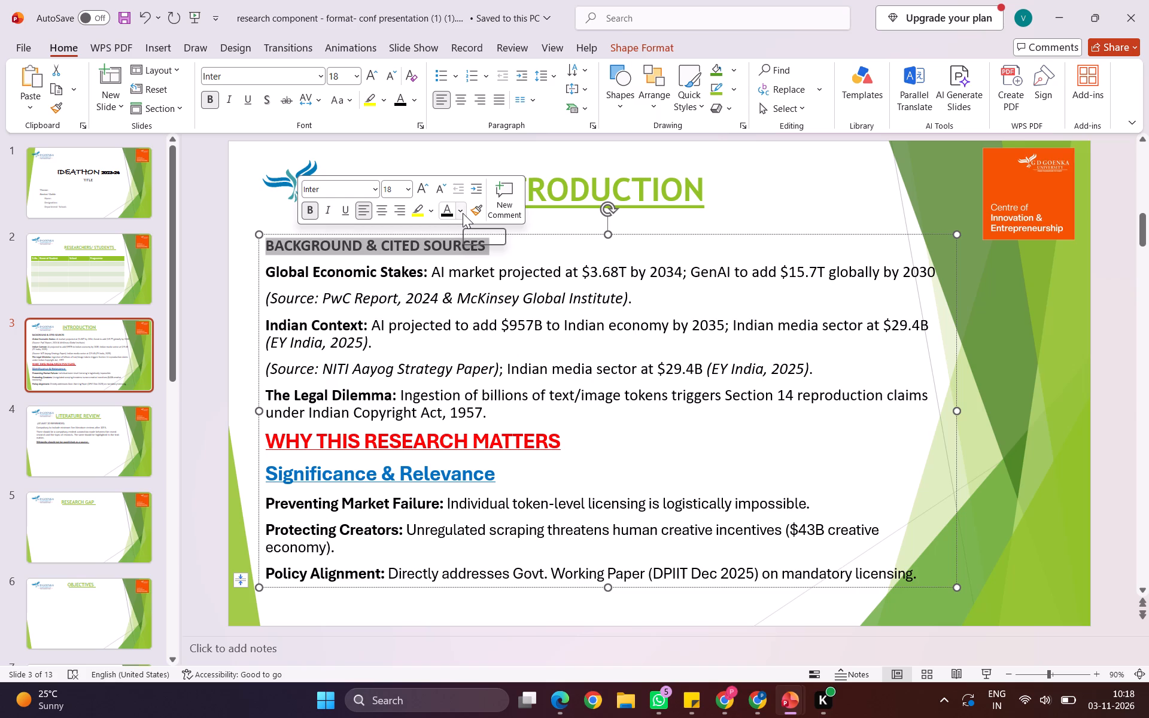
click(463, 213)
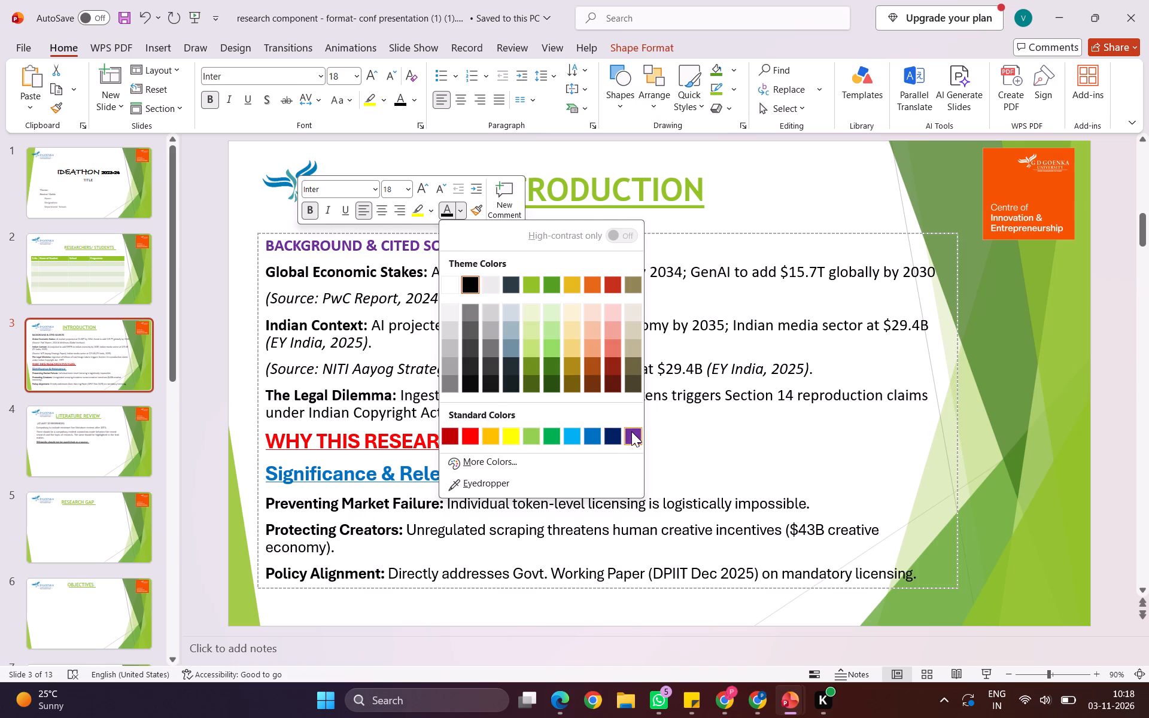
click(612, 435)
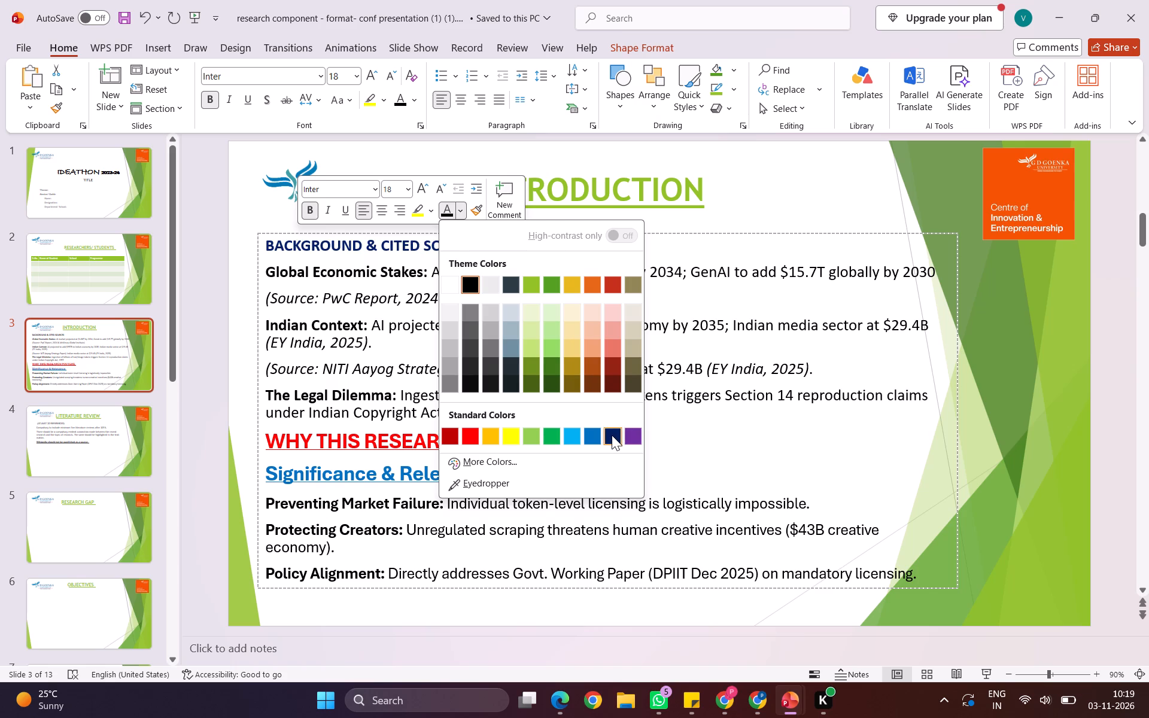
click(511, 250)
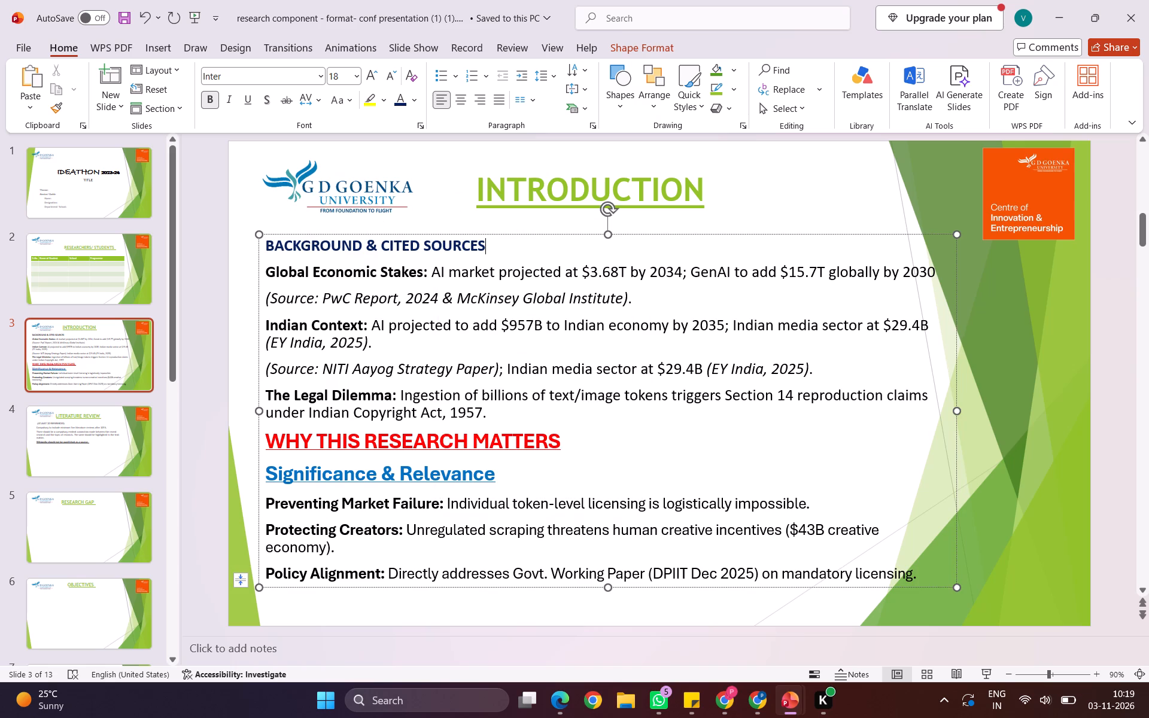
Set the "BACKGROUND & CITED SOURCES" heading to font size 24 and underline it.
drag(499, 246, 285, 247)
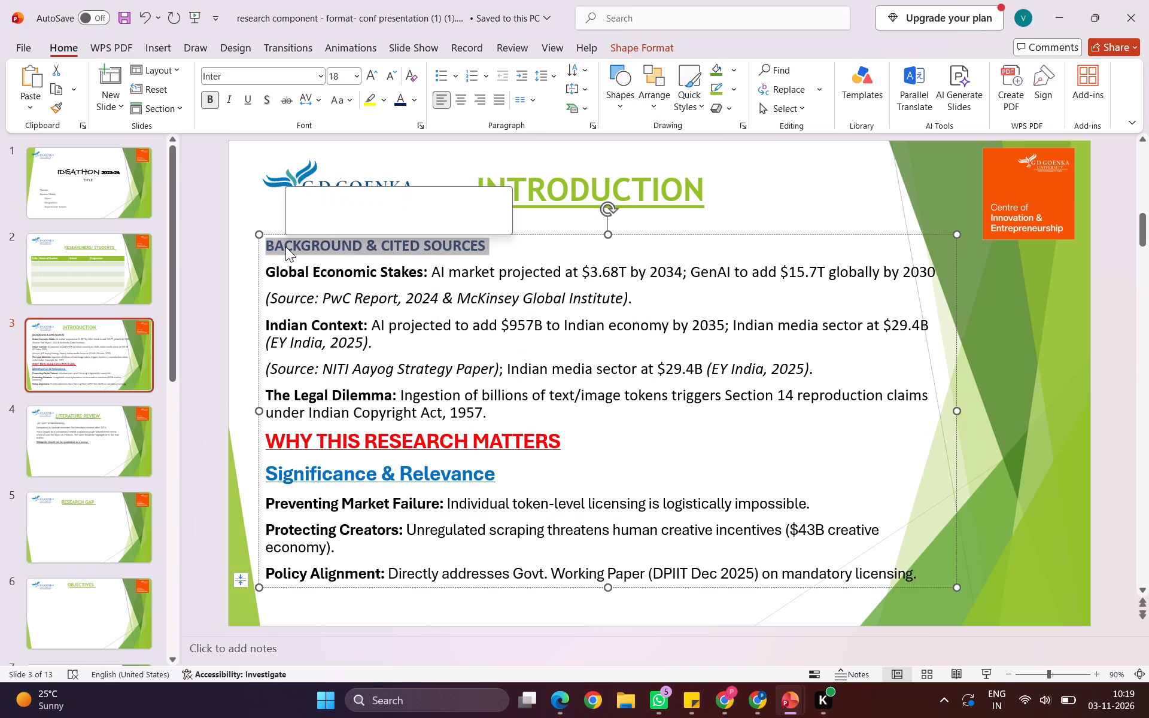
click(400, 202)
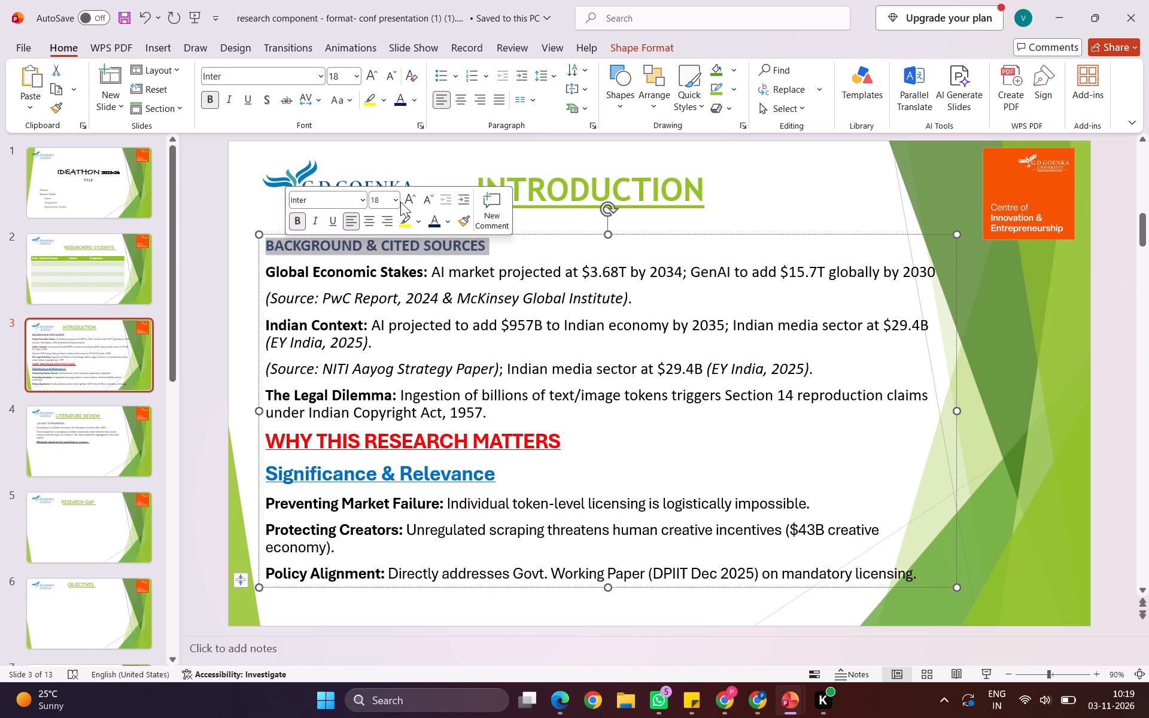
click(391, 200)
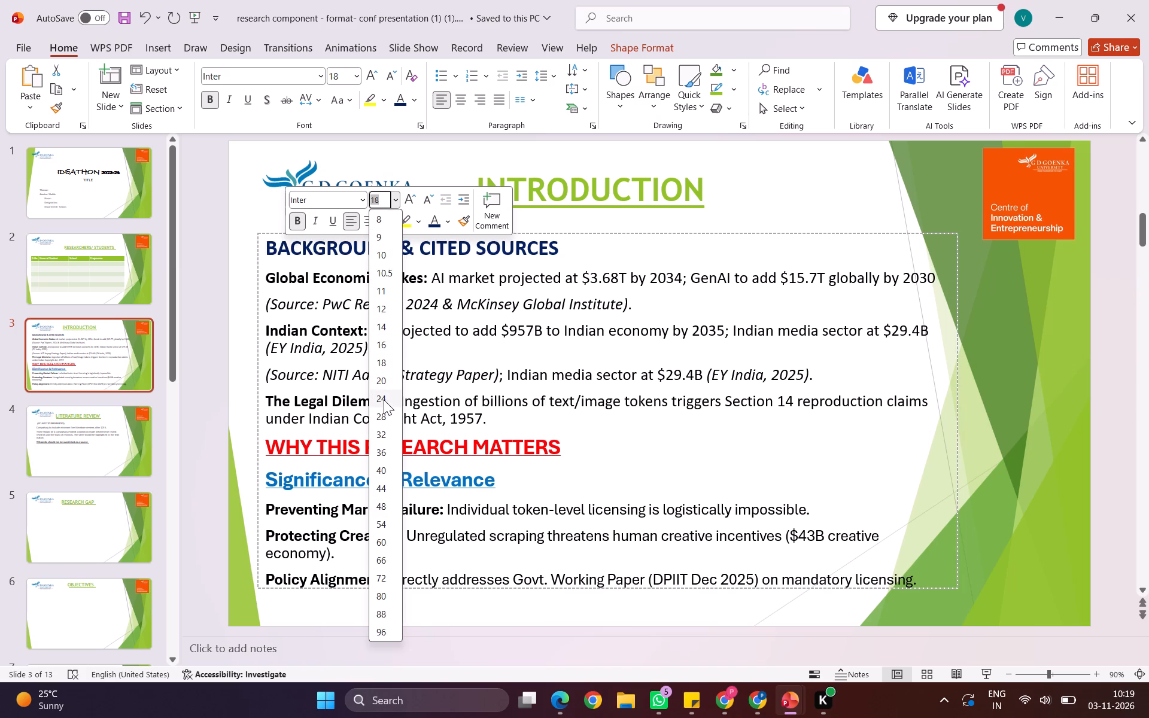
click(384, 400)
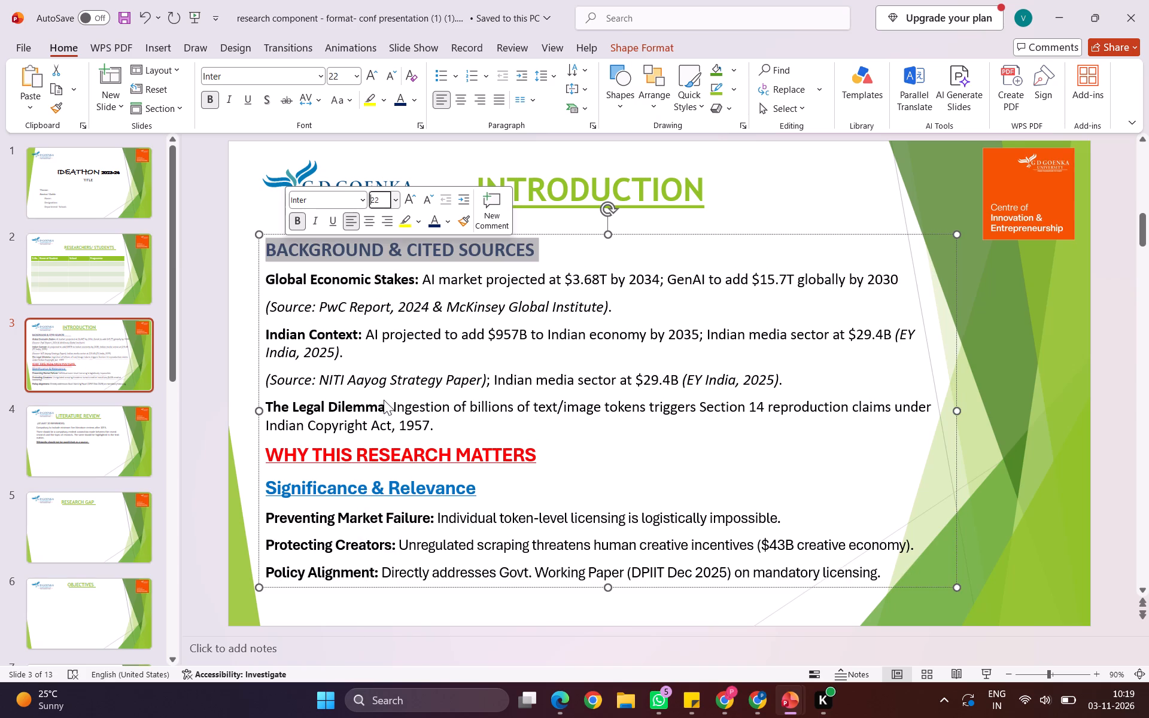
click(332, 223)
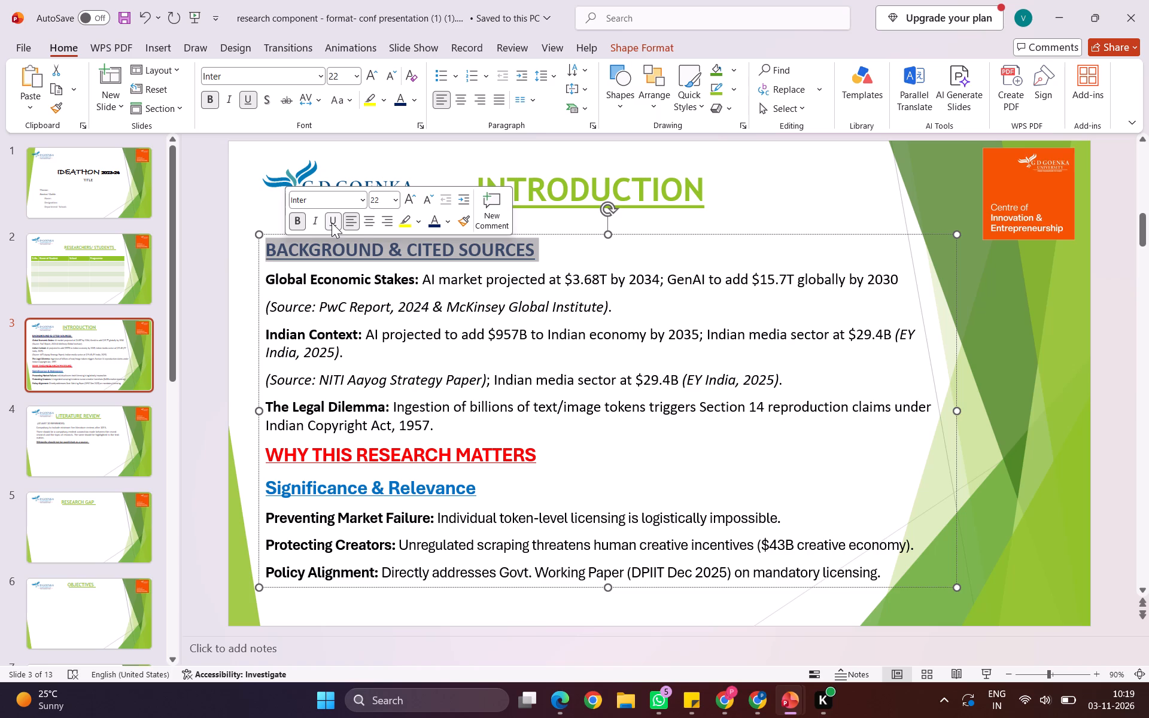
click(574, 254)
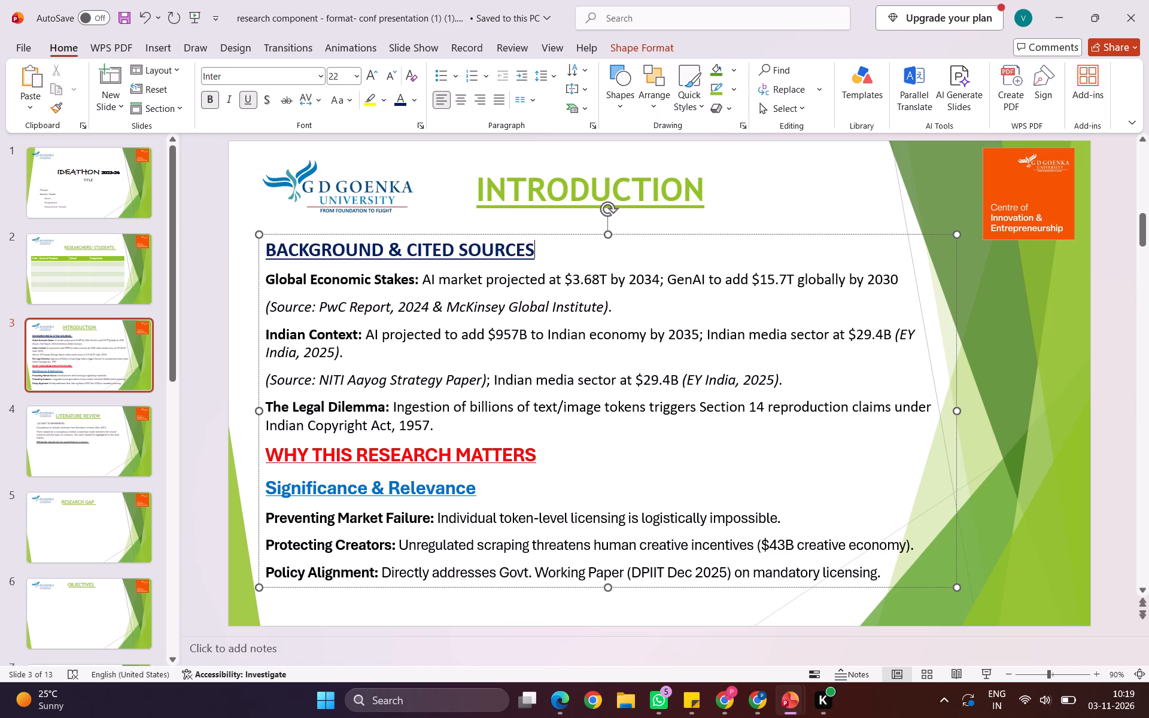
click(573, 459)
click(888, 191)
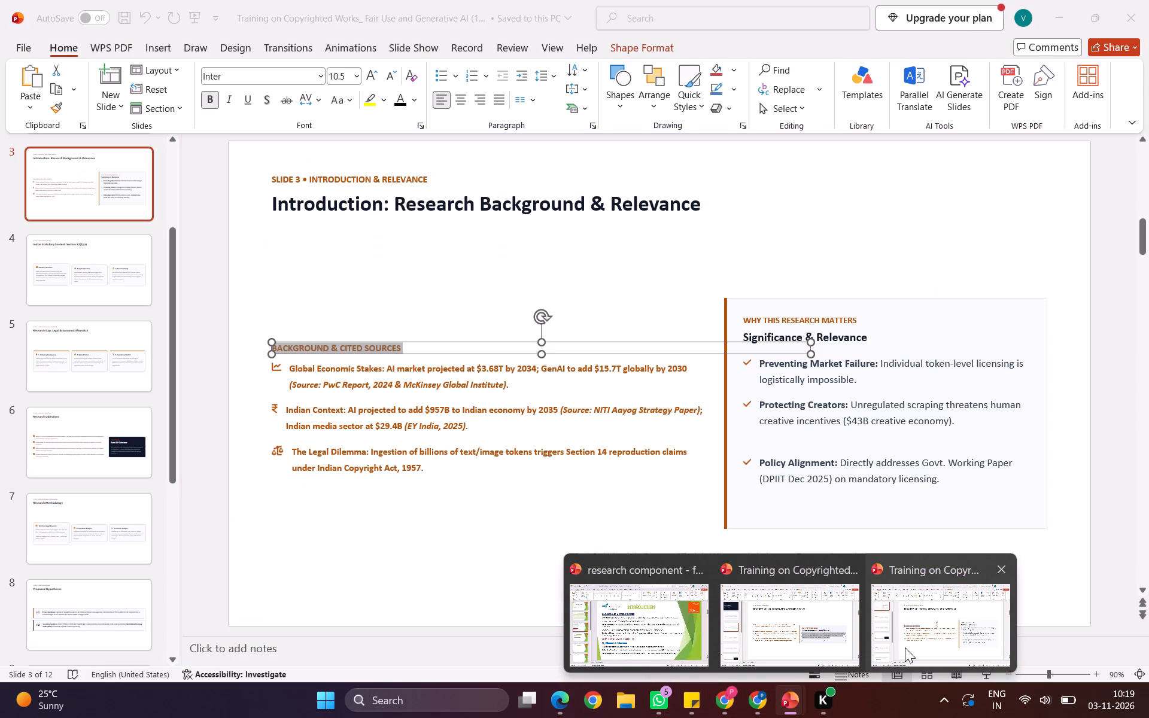
Switch to the "Training on Copyrighted Works" source presentation and copy "Research Background & Relevance" from the title of slide 3.
click(905, 647)
click(537, 590)
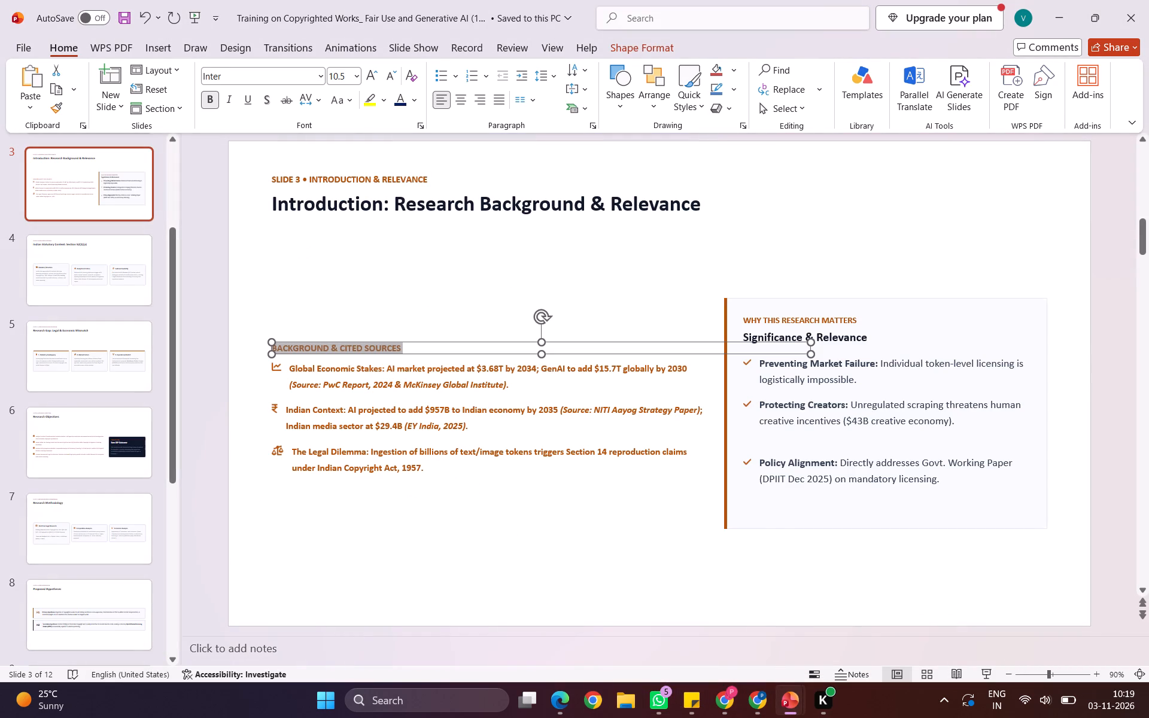
drag(393, 202, 682, 217)
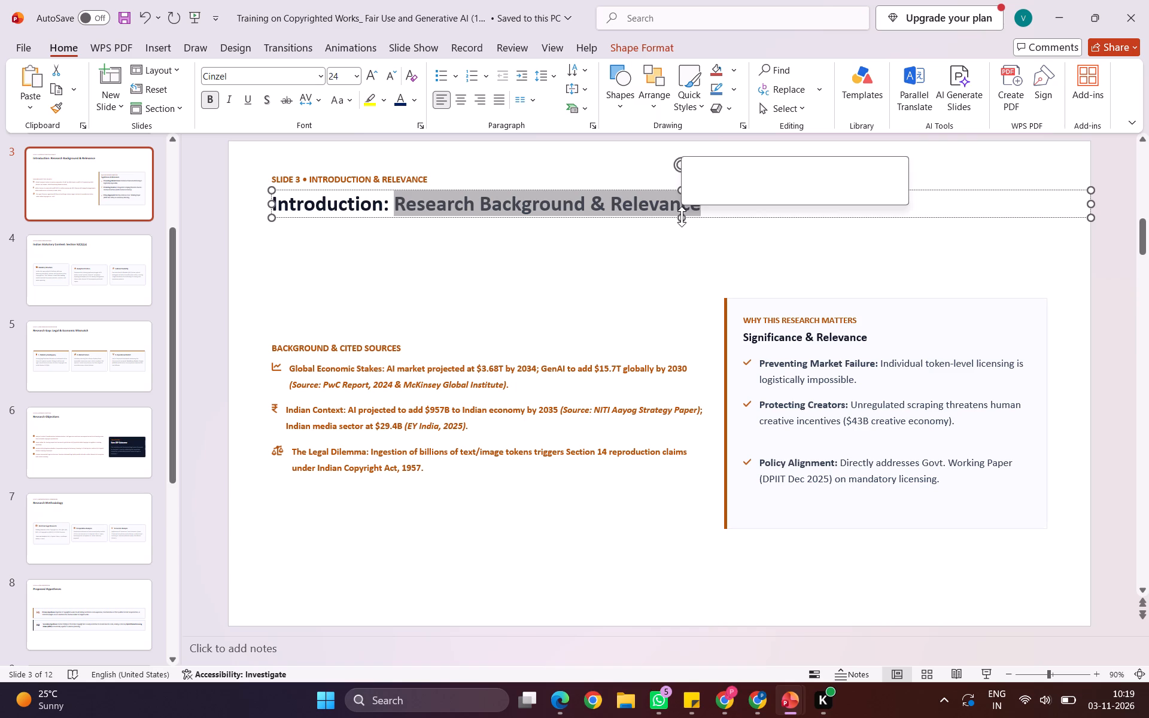
key(ctrl+c)
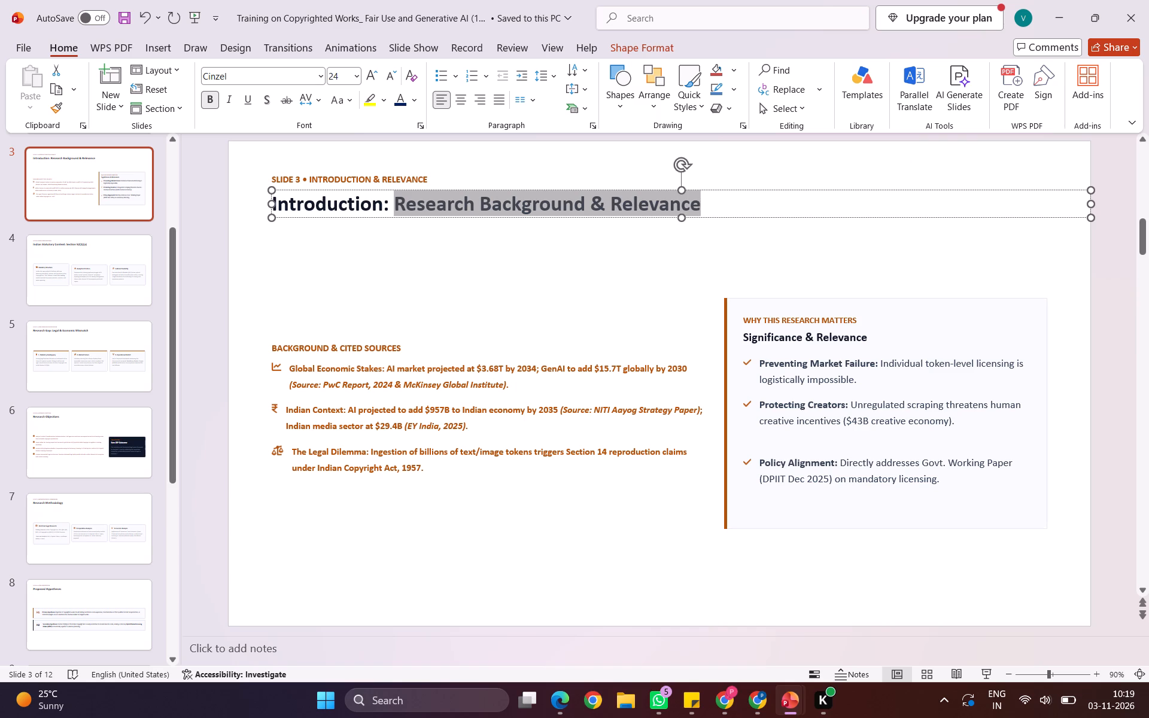
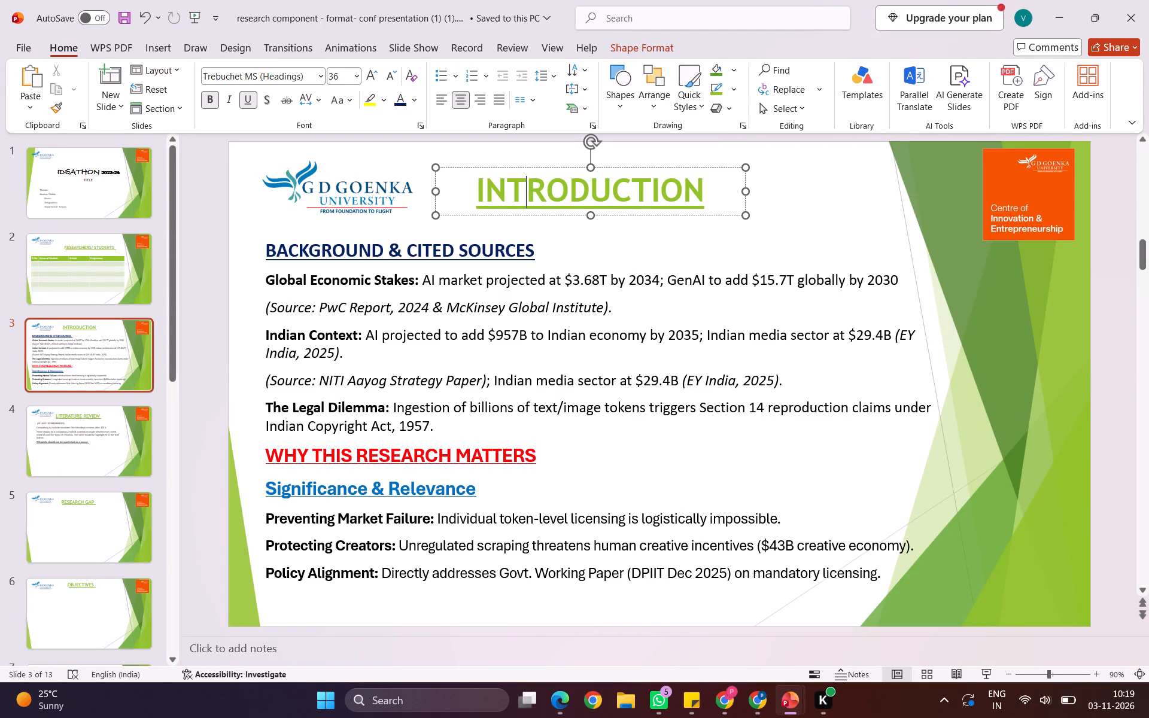
Paste the copied "Research Background & Relevance" text after "INTRODUCTION" in the slide 3 title.
click(710, 188)
key(ctrl+v)
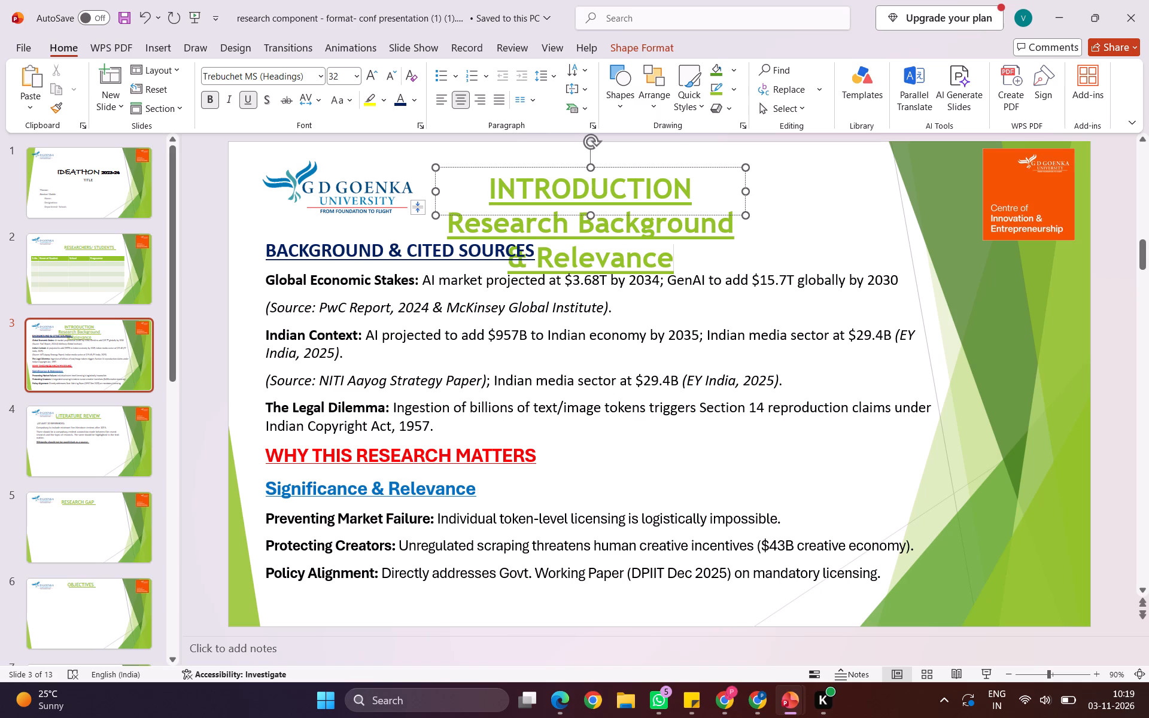
Enlarge the title box to fit the text on two lines and move it up beside the university logo.
drag(592, 219, 594, 271)
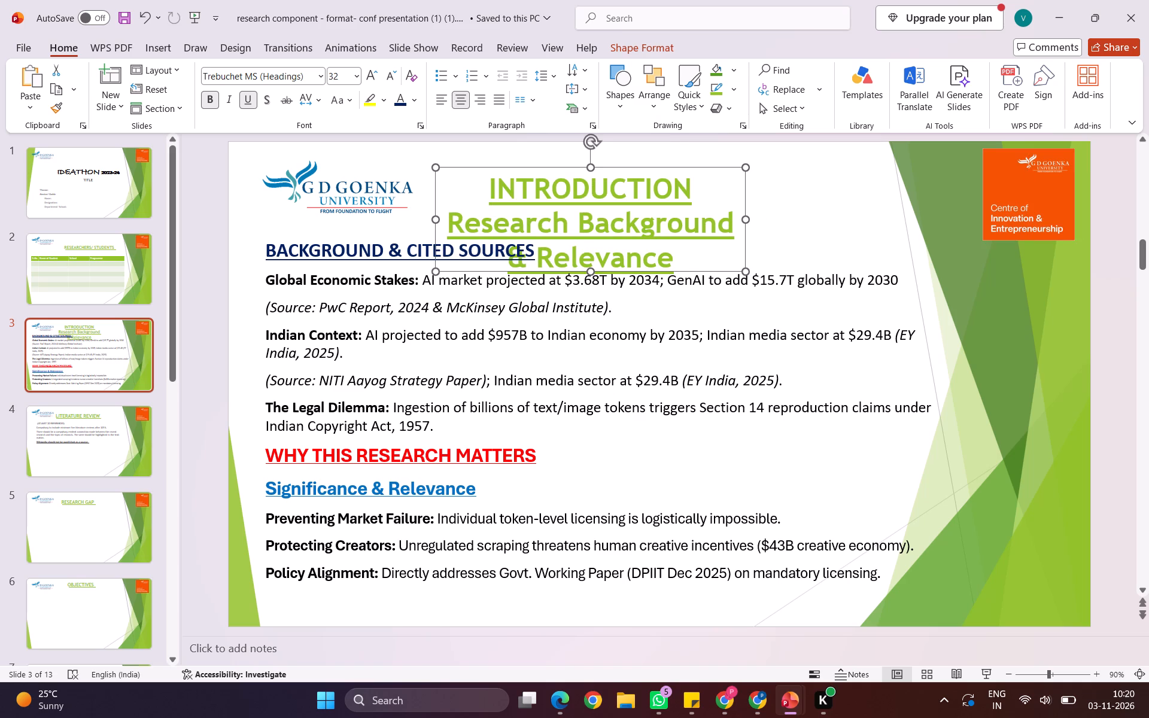
drag(747, 217, 835, 212)
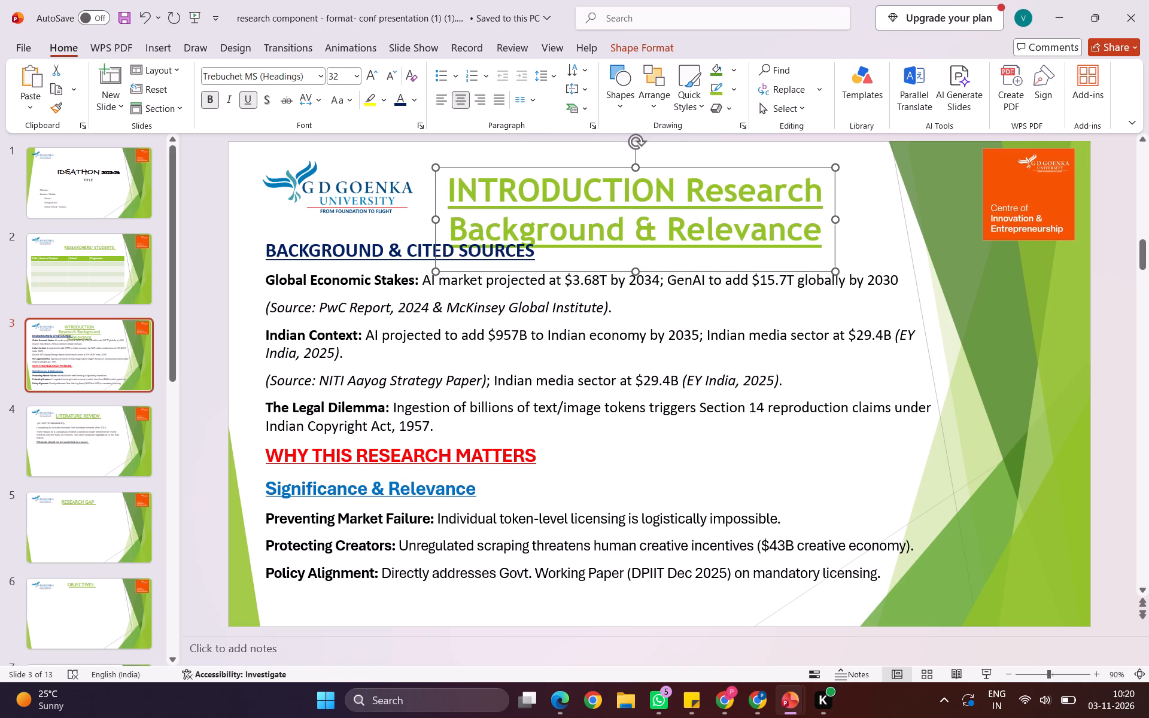
drag(835, 218, 873, 218)
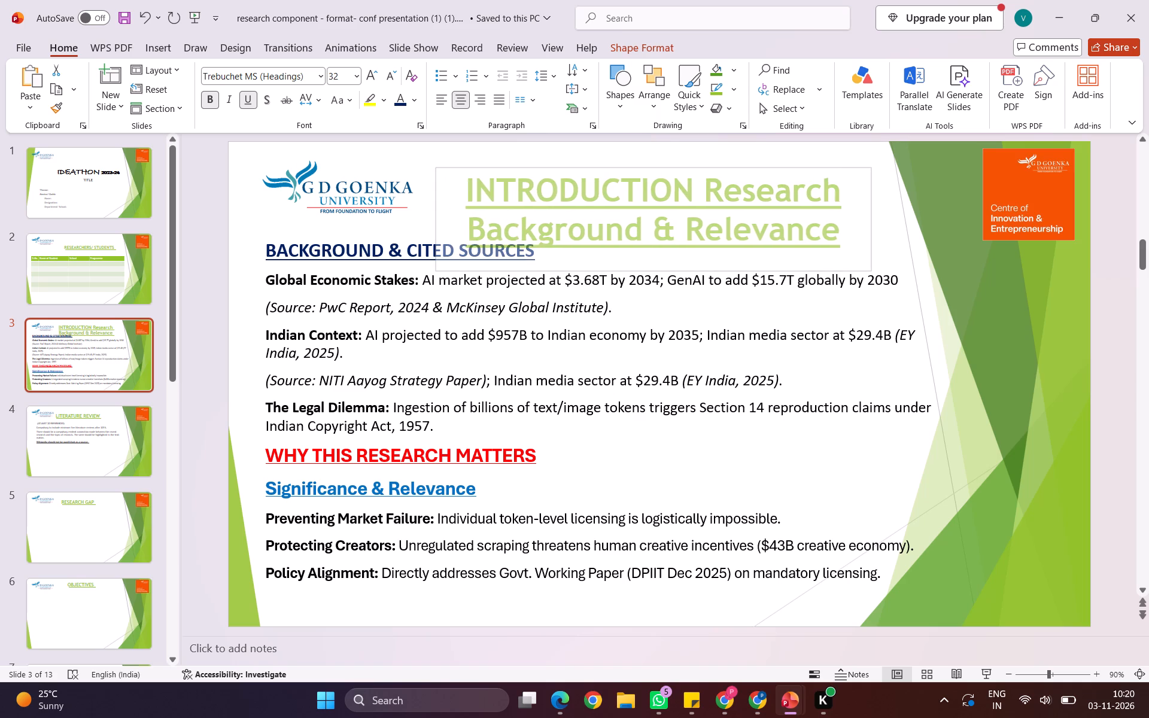
drag(873, 218, 913, 205)
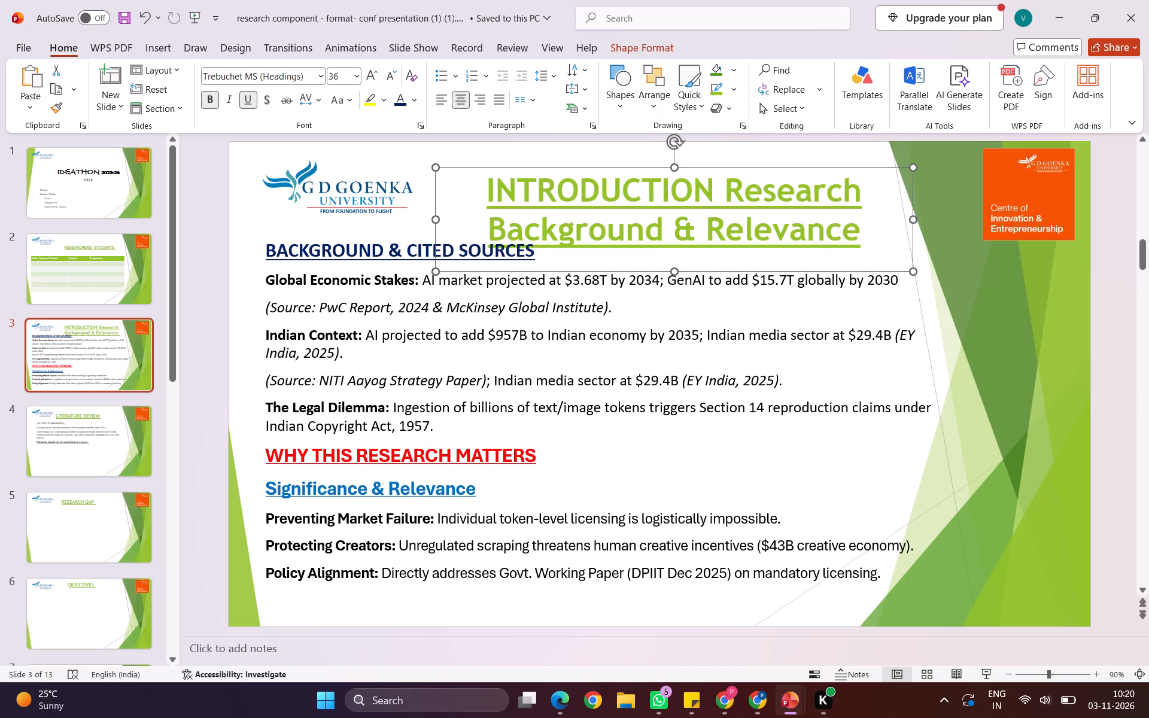
drag(911, 218, 878, 218)
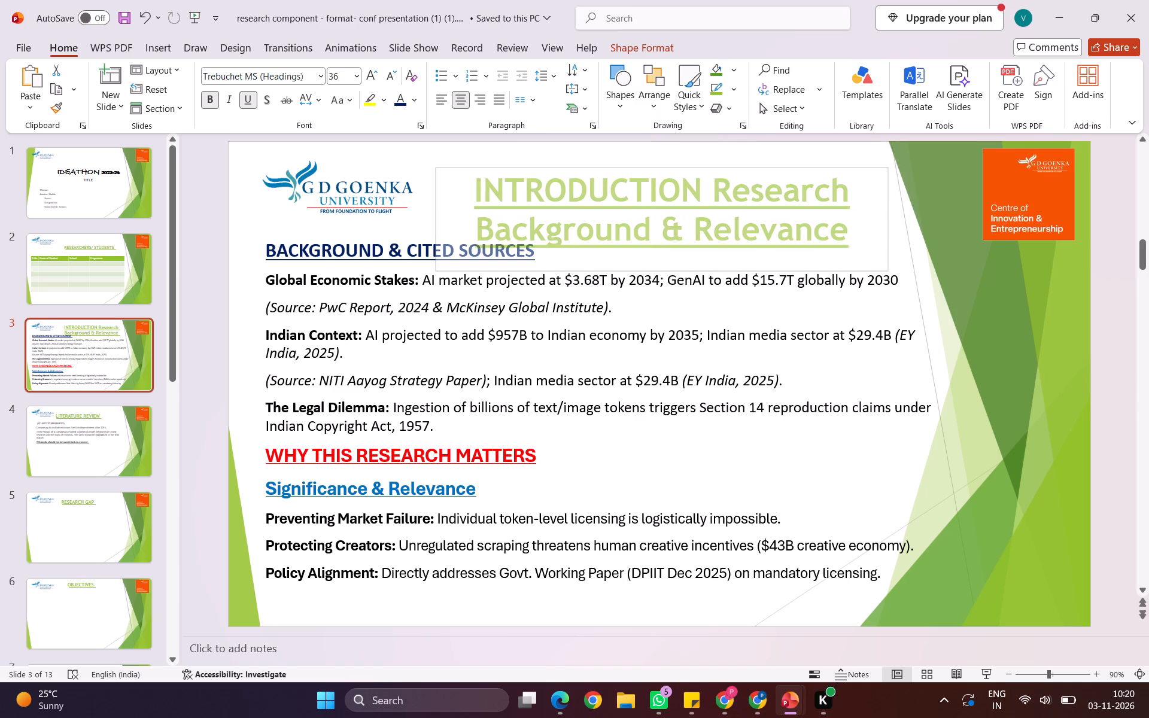
drag(878, 218, 820, 221)
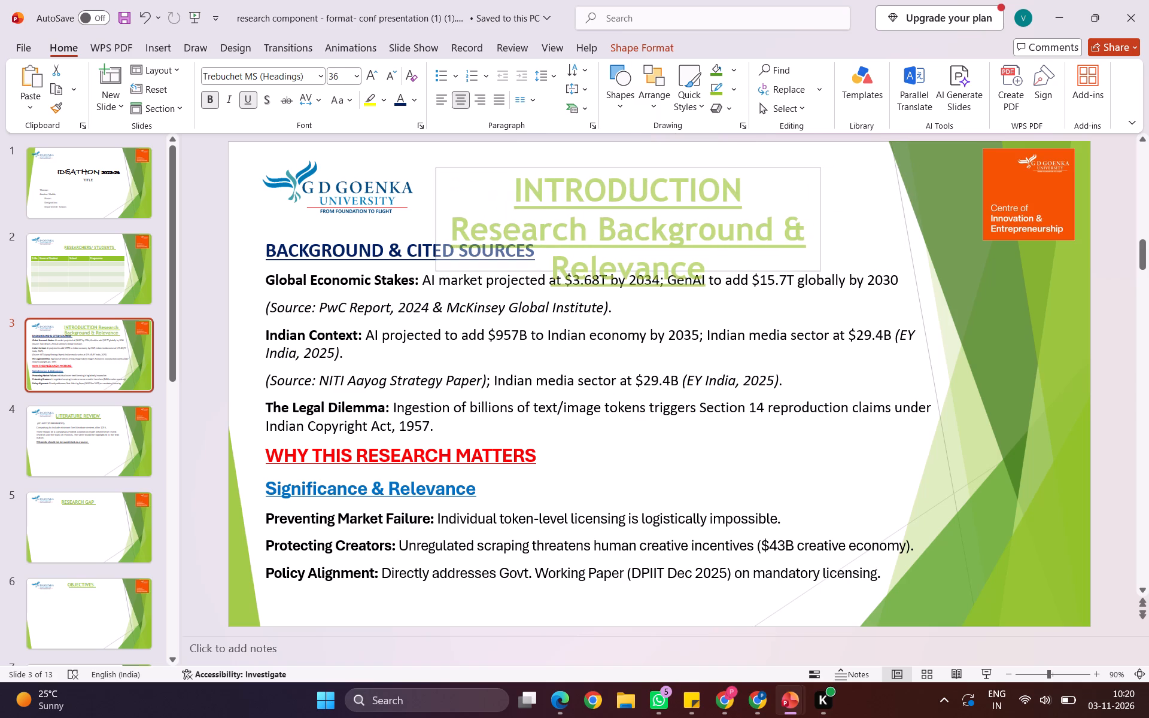
drag(820, 221, 828, 221)
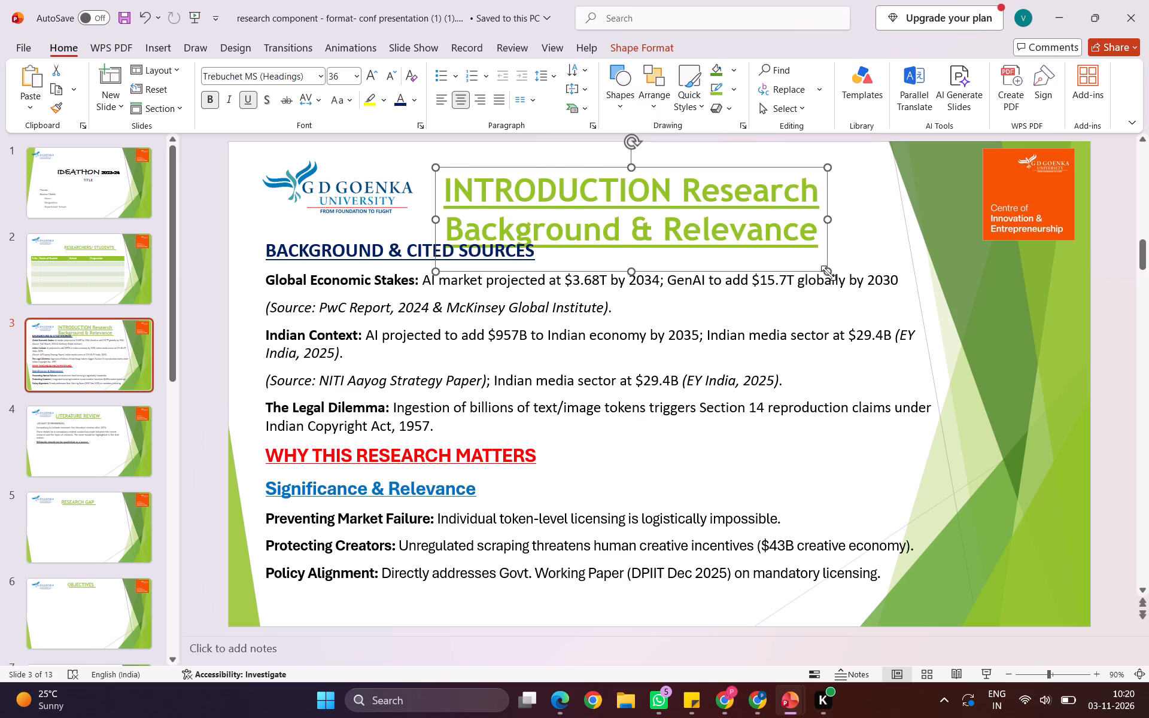
drag(828, 273, 826, 254)
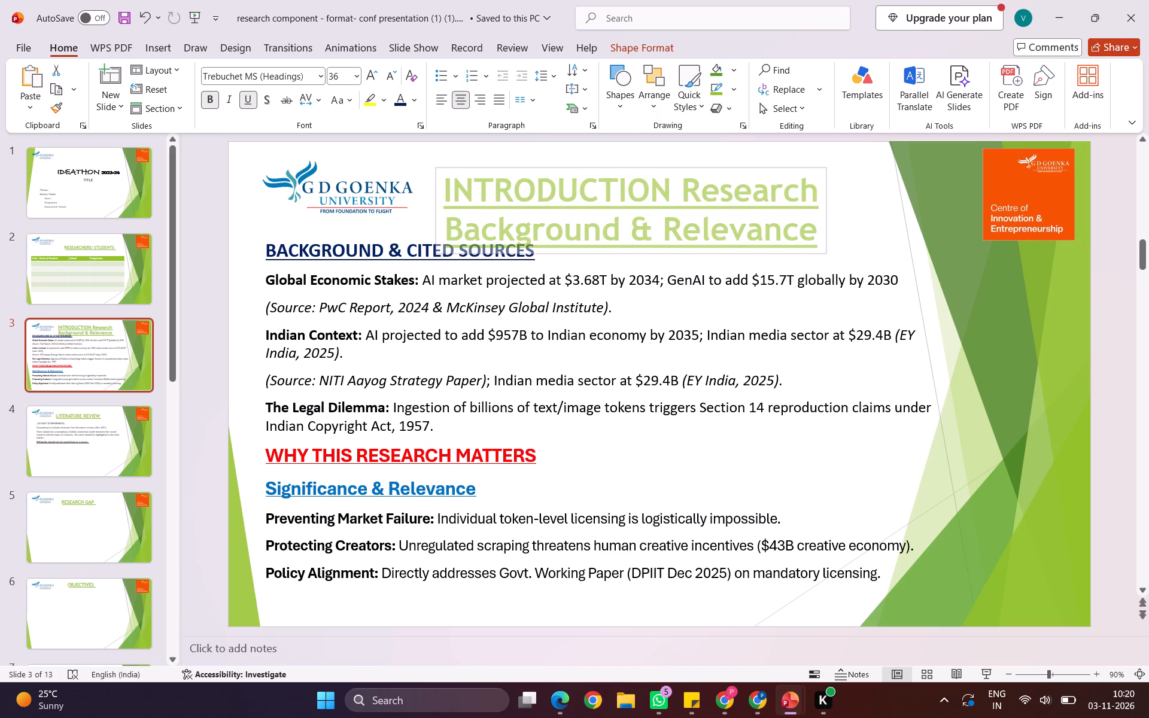
drag(826, 254, 826, 252)
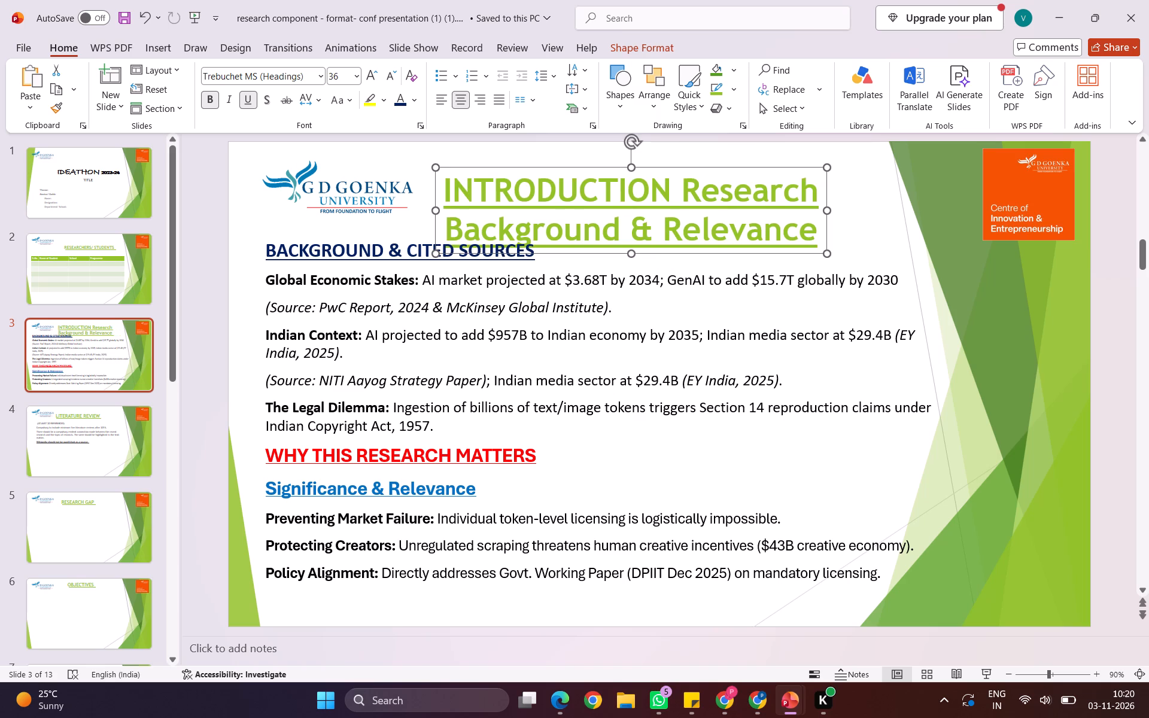
drag(643, 167, 633, 154)
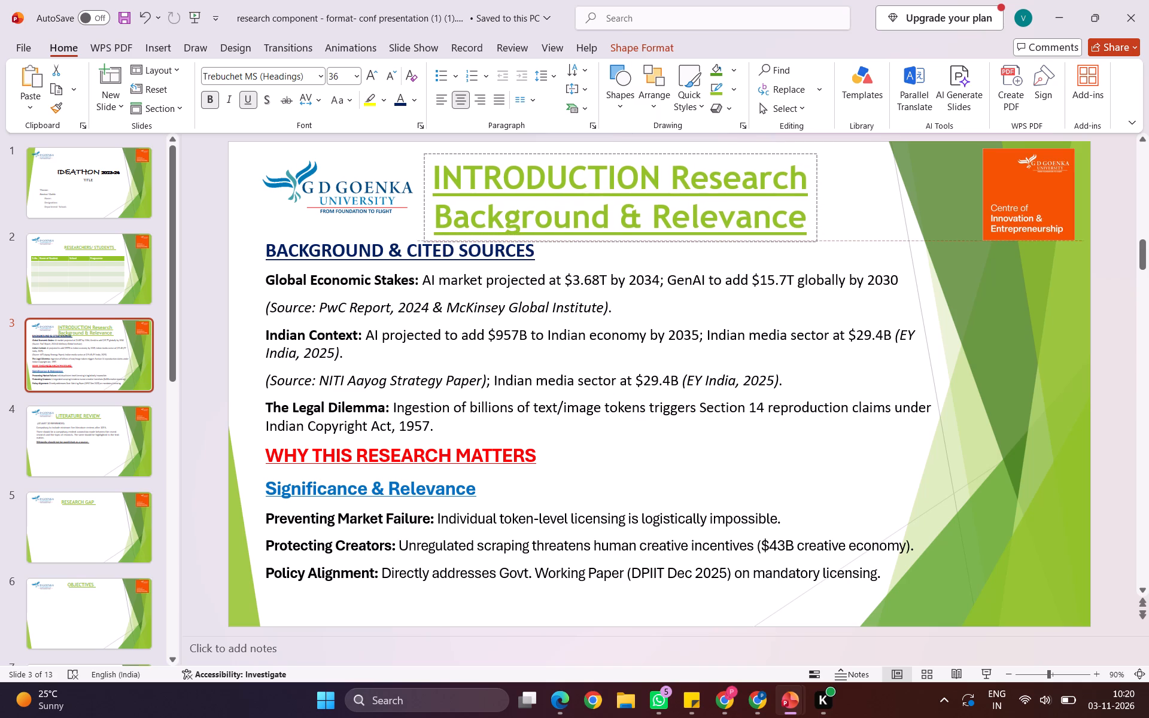
drag(633, 154, 633, 156)
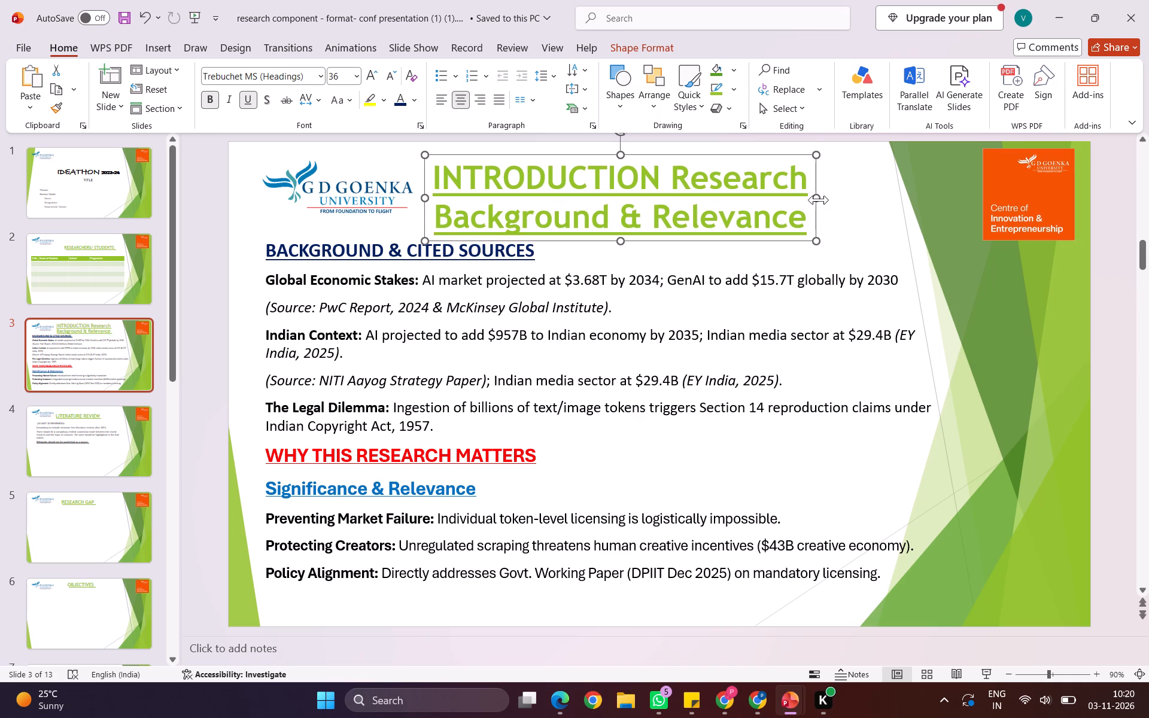
Widen the title box towards the orange logo and shorten it to end above the "BACKGROUND & CITED SOURCES" heading.
drag(819, 200, 923, 190)
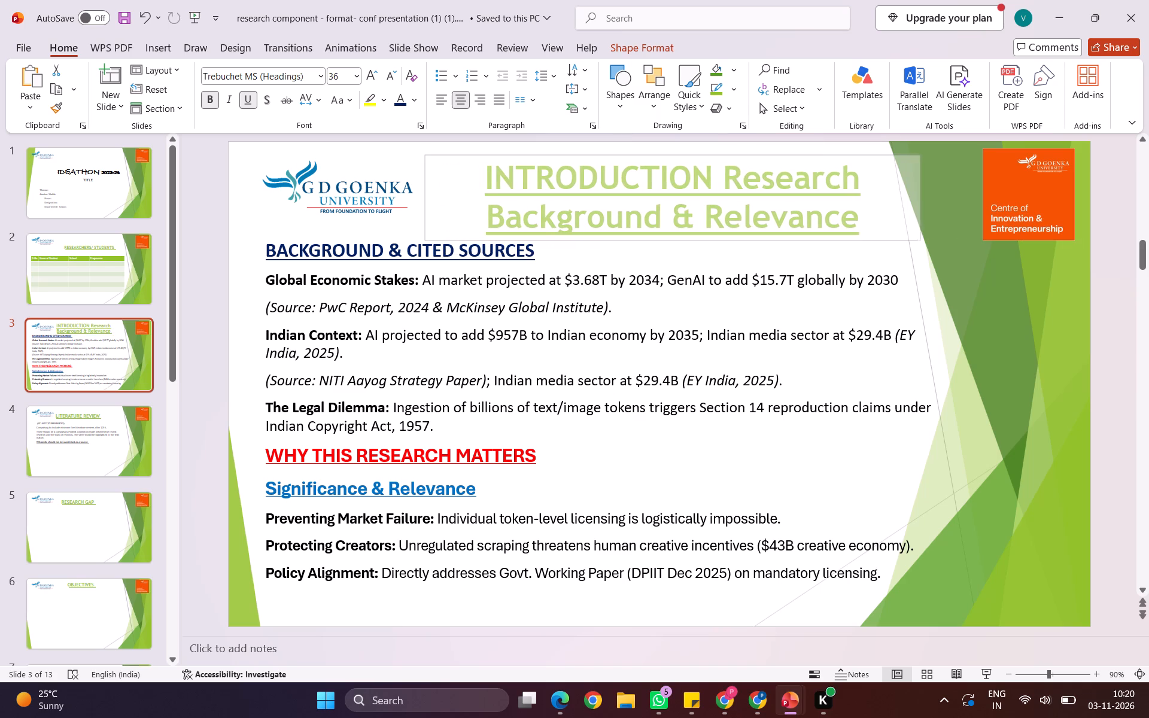
drag(923, 190, 798, 202)
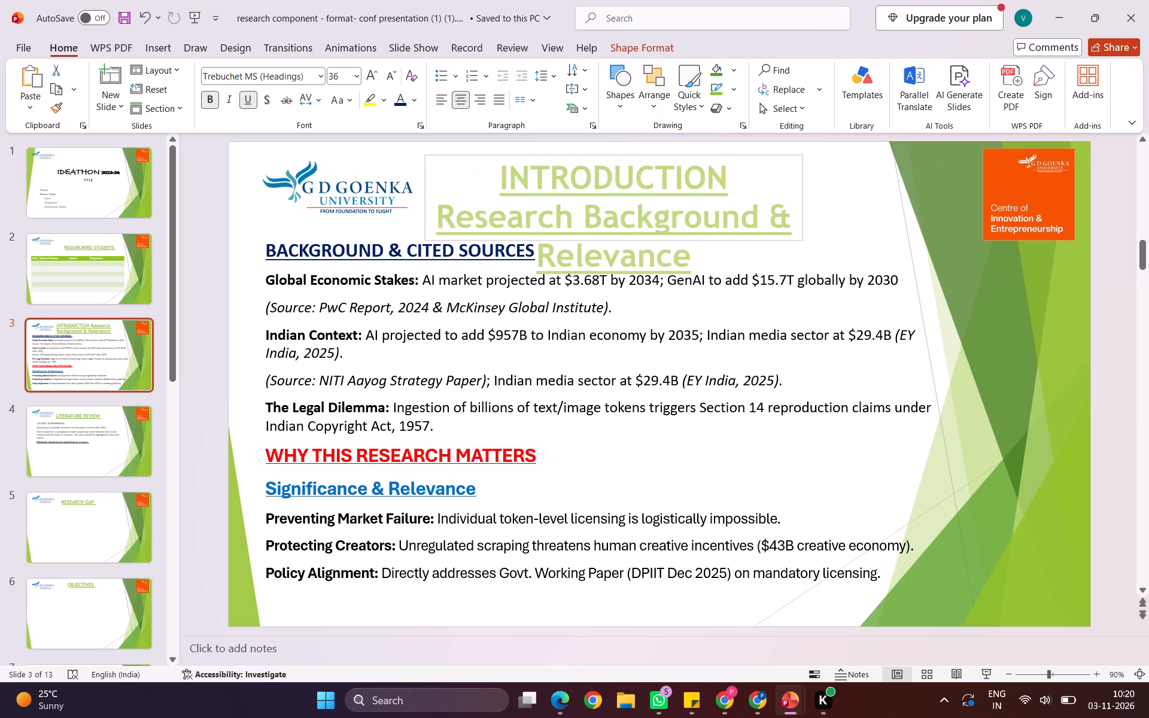
drag(798, 202, 812, 200)
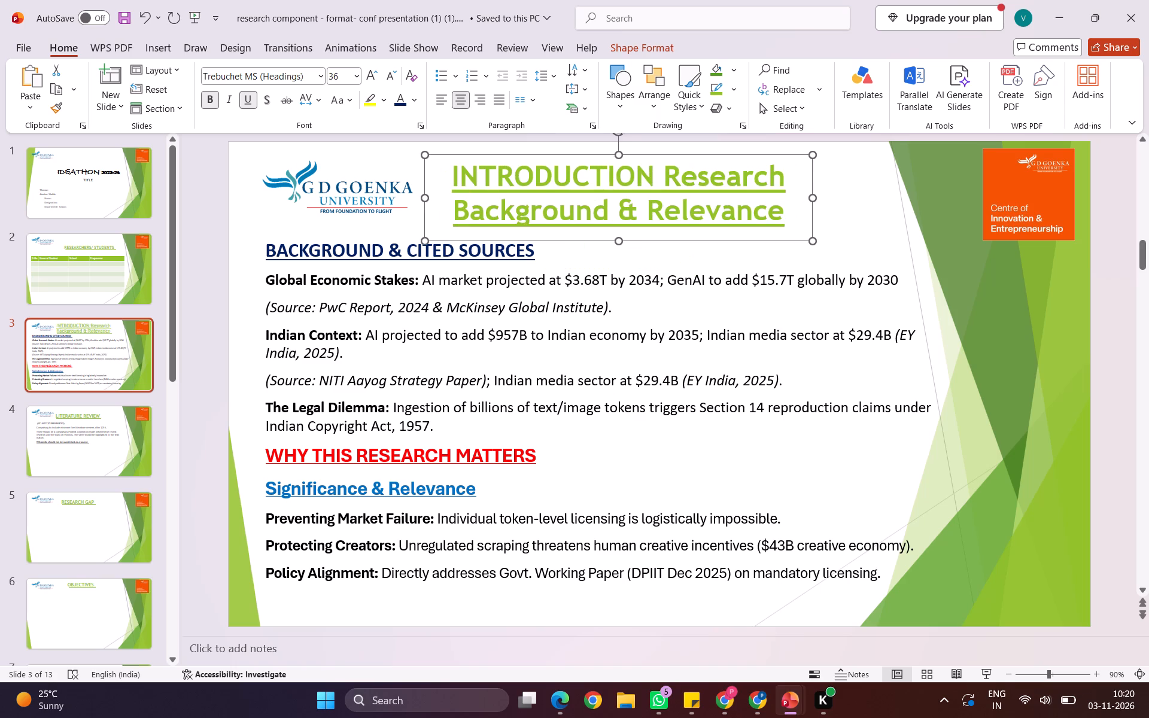
drag(813, 244, 871, 221)
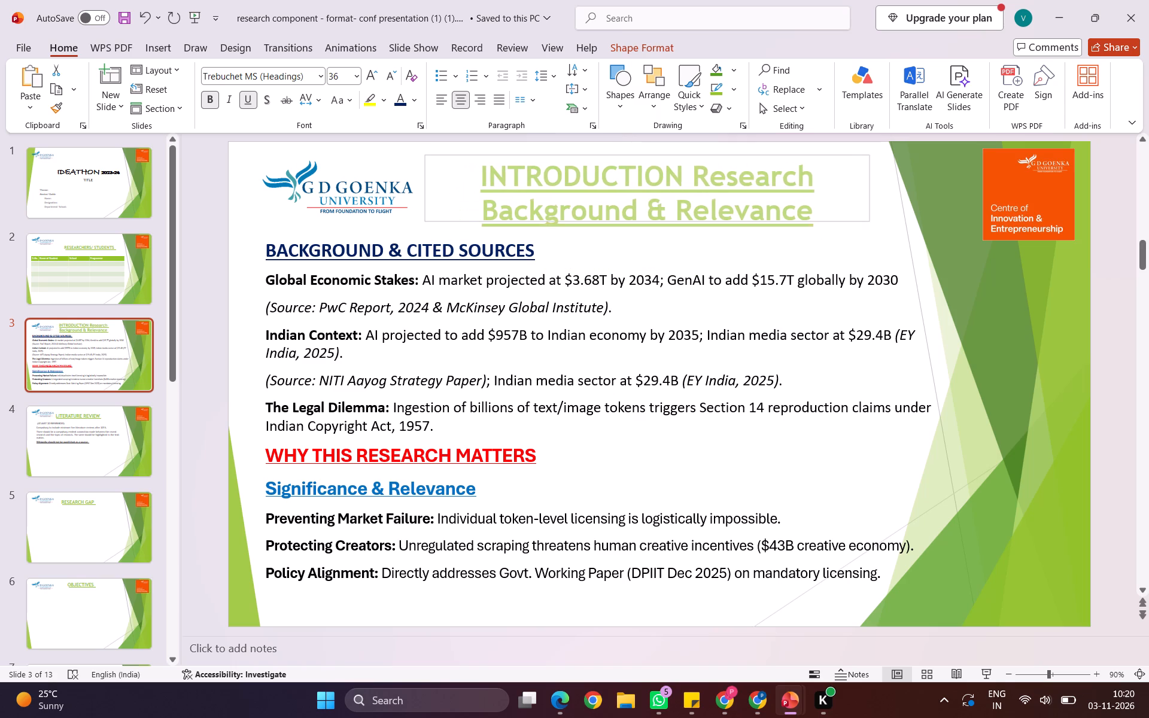
drag(871, 221, 926, 223)
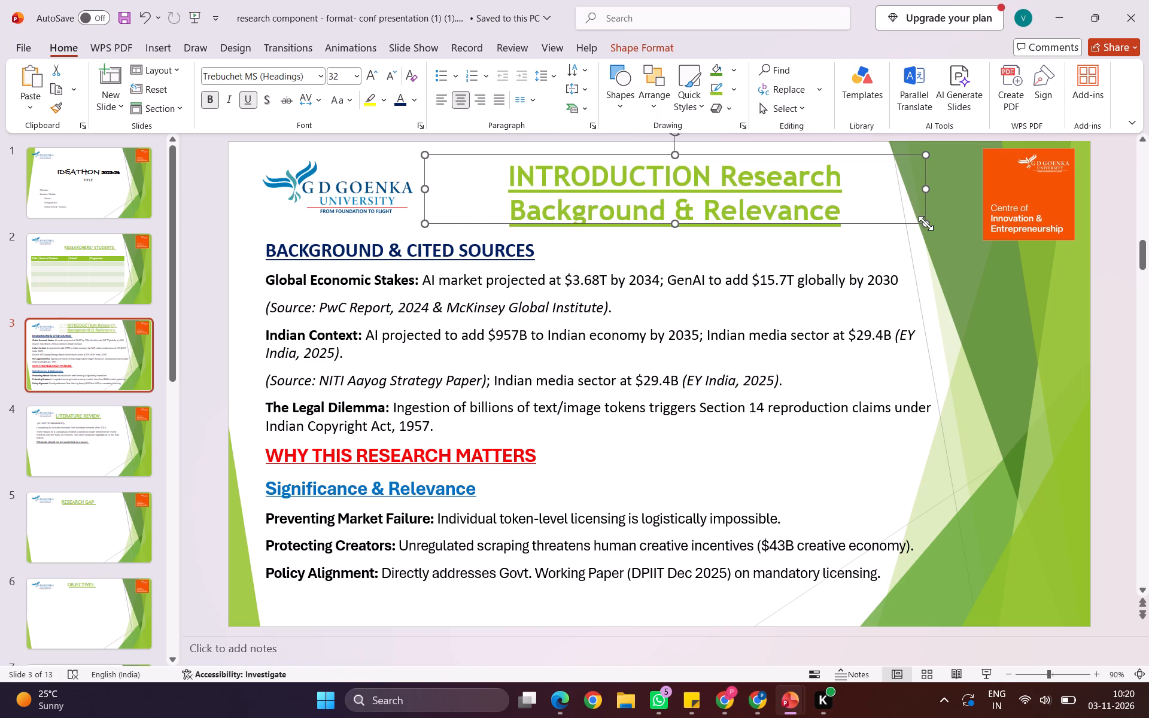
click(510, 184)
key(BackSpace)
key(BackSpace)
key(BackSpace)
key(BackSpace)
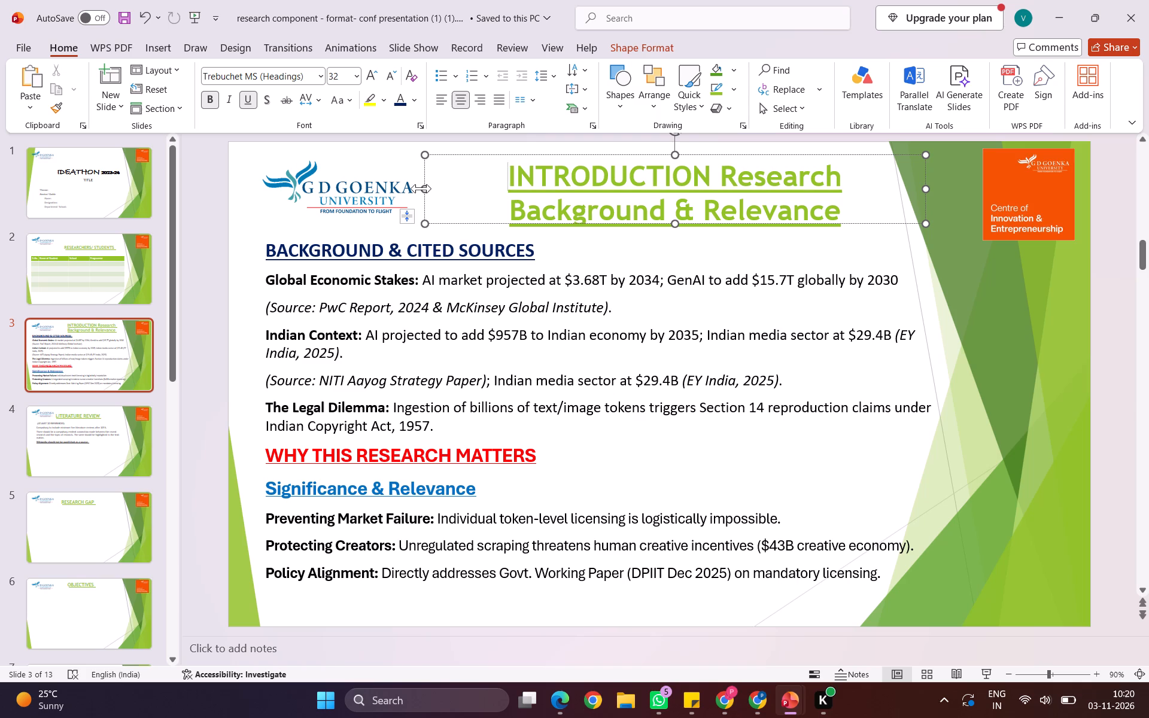
Extend the title box slightly towards the university logo so "INTRODUCTION Research Background" fits on one line.
drag(421, 188, 548, 184)
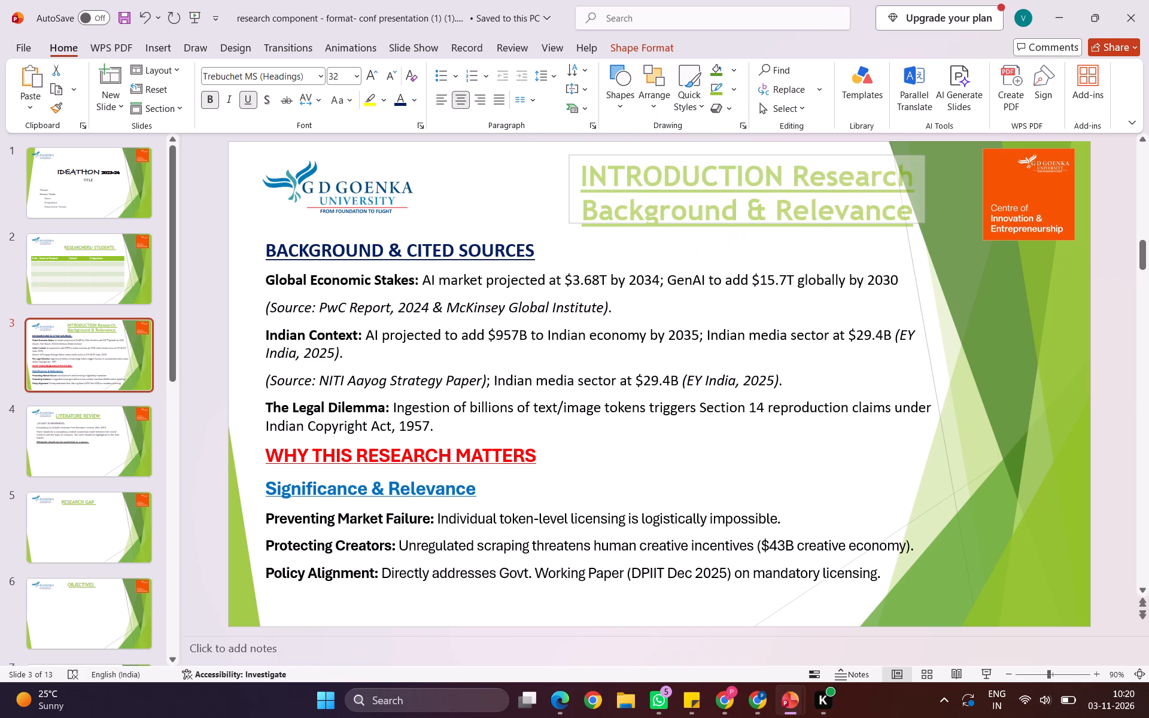
drag(548, 184, 399, 194)
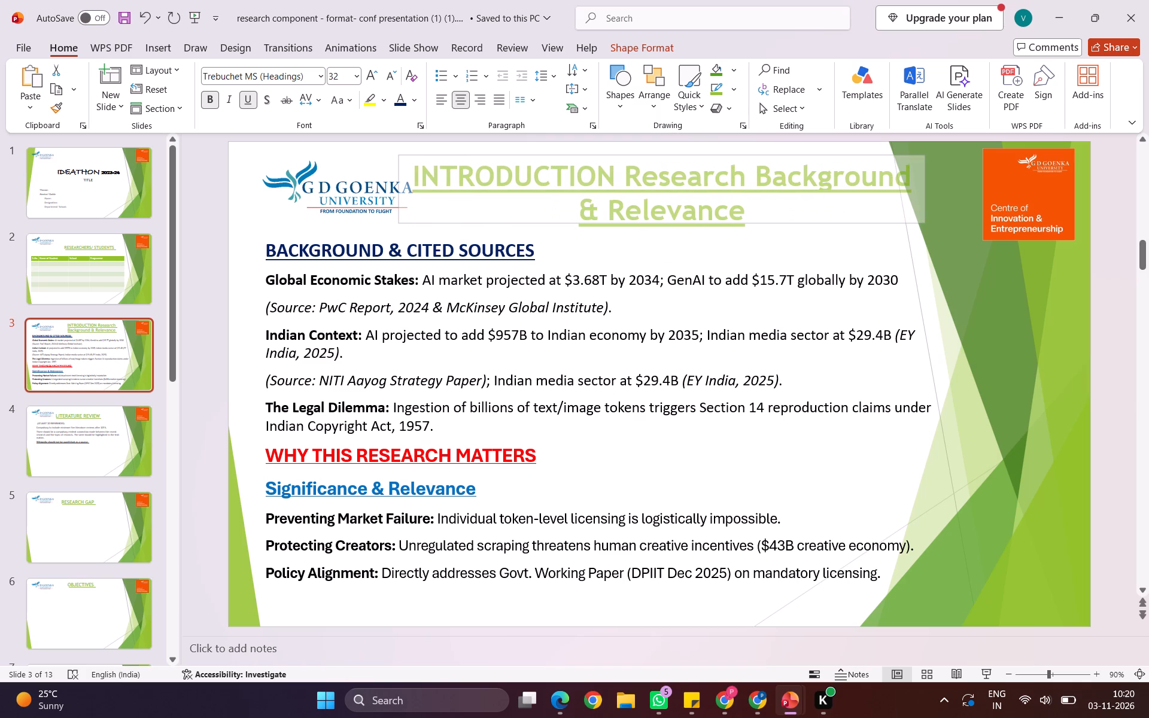
drag(399, 194, 412, 194)
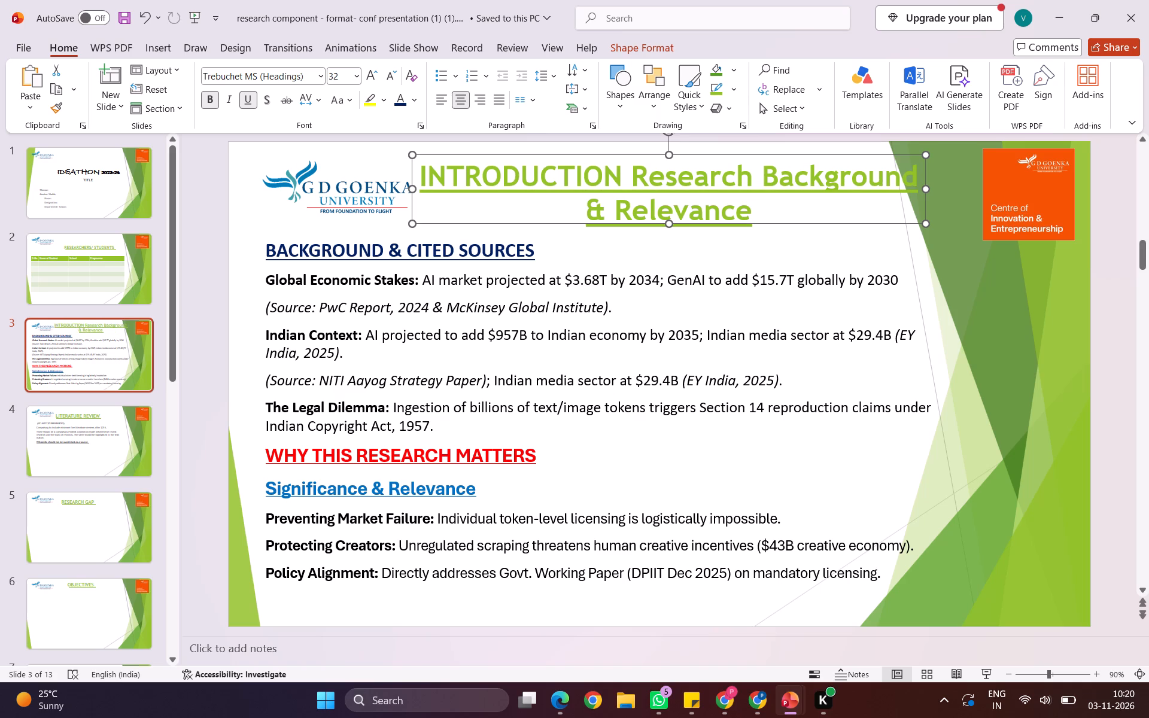
Break the title before "Research" so "Research Background & Relevance" sits on its own line below "INTRODUCTION".
click(632, 178)
key(Return)
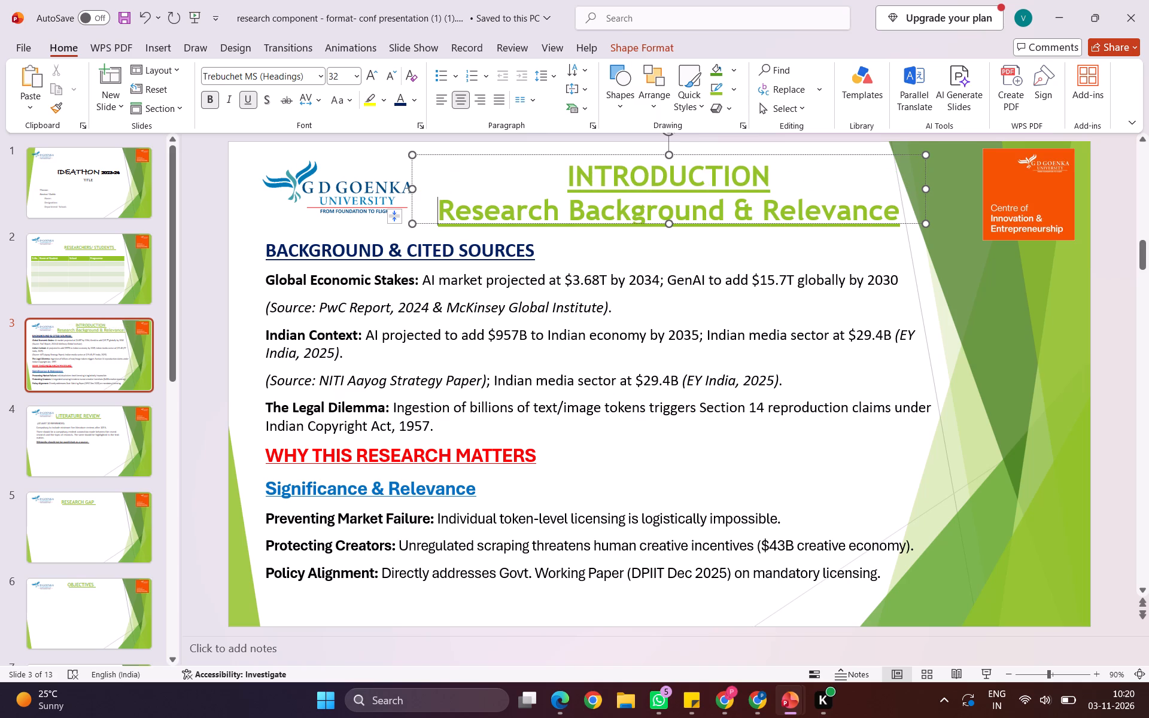
click(758, 256)
click(737, 265)
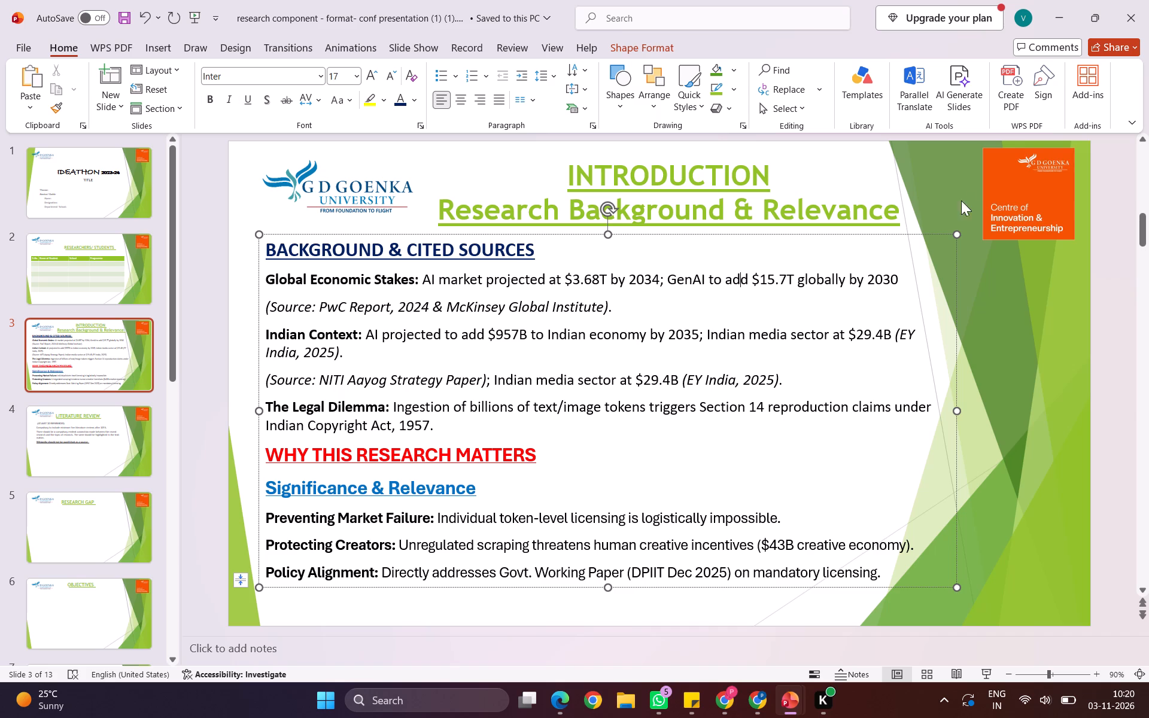
click(984, 190)
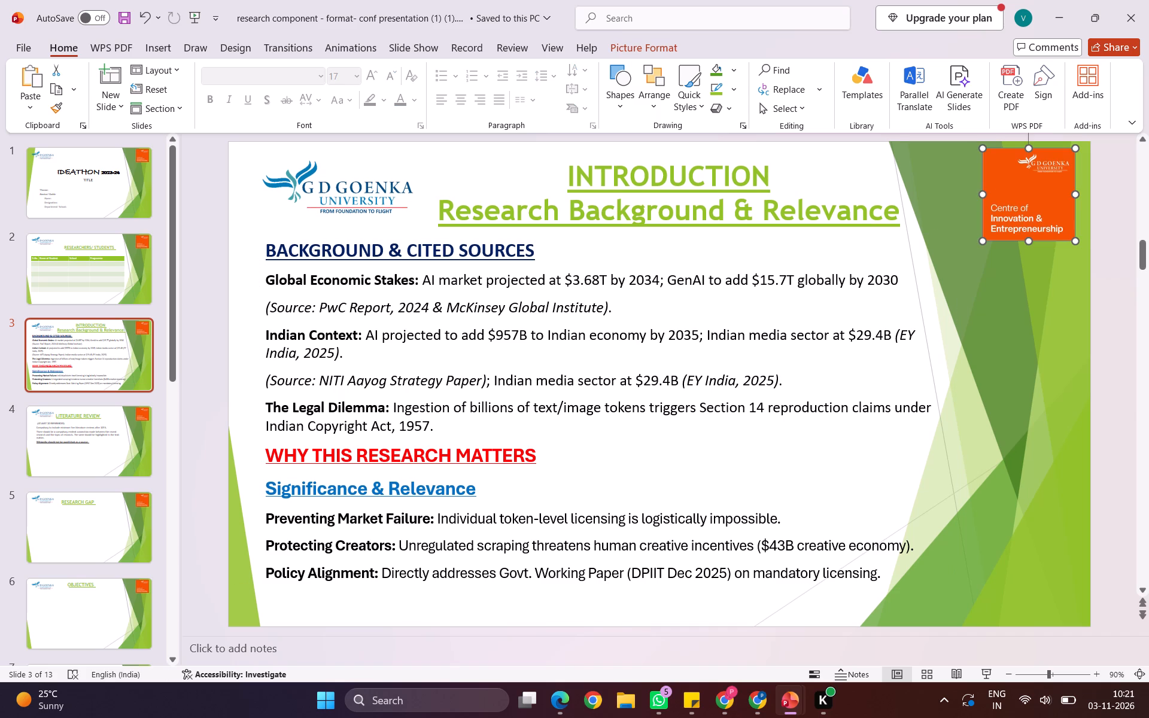
Remove the underline from "INTRODUCTION" in the slide title.
drag(569, 176, 779, 163)
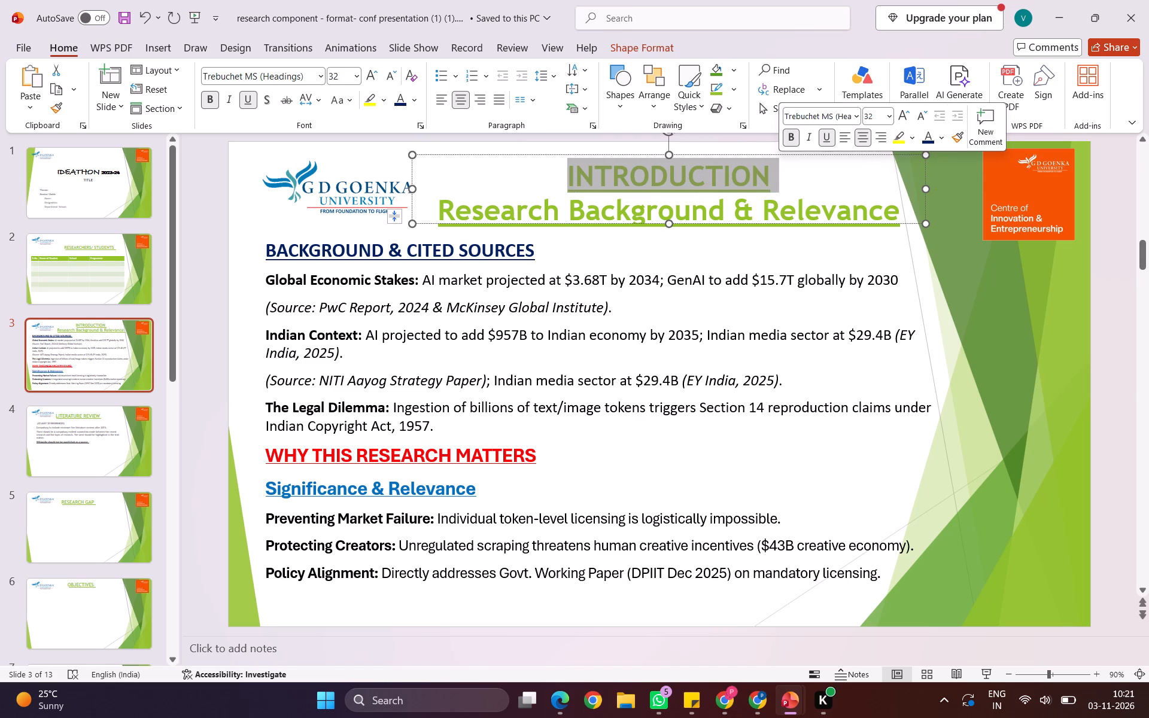
click(796, 178)
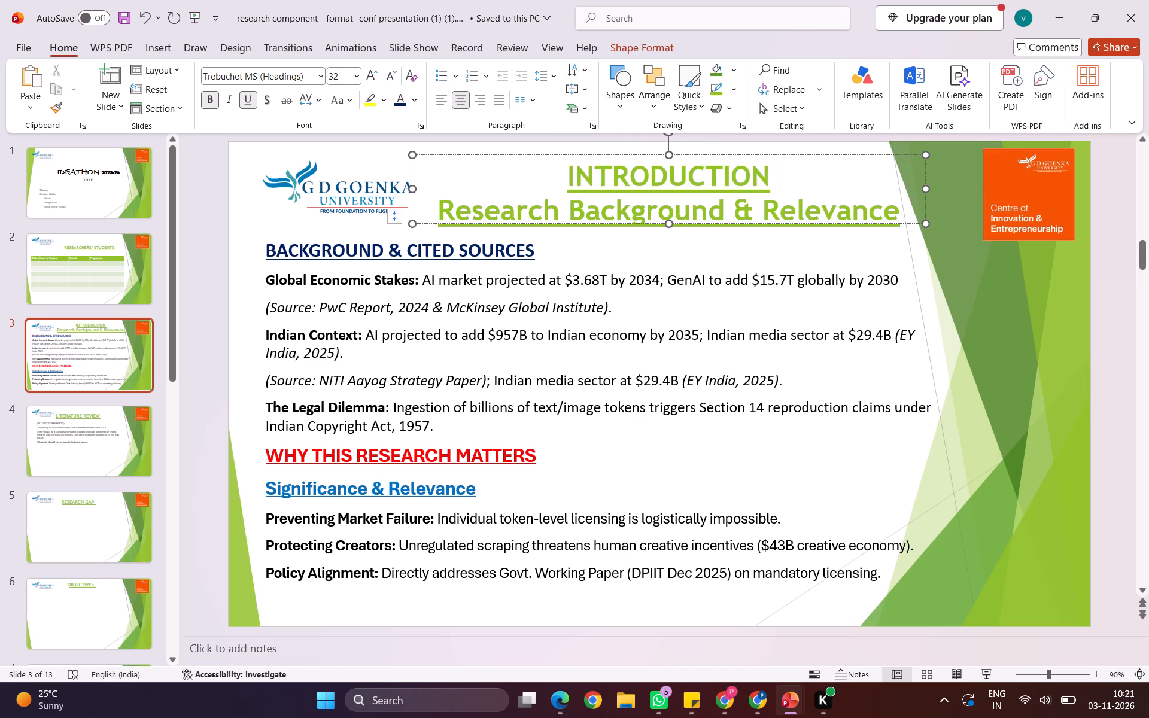
drag(564, 175, 753, 178)
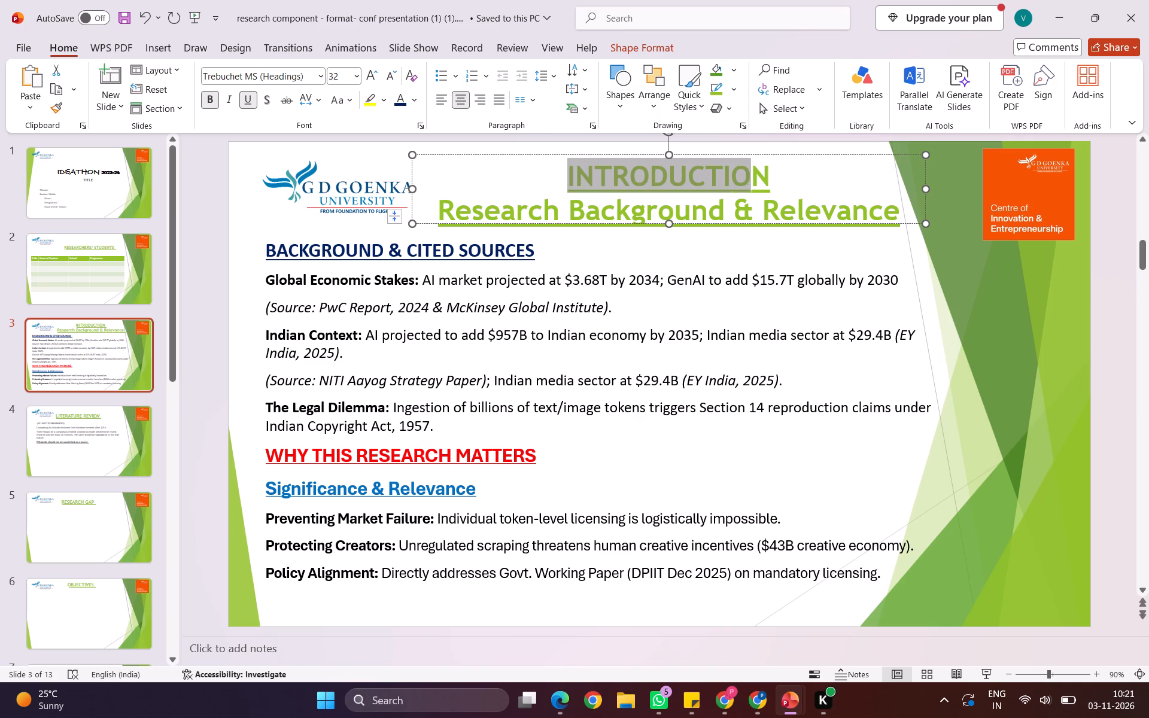
drag(753, 178, 771, 181)
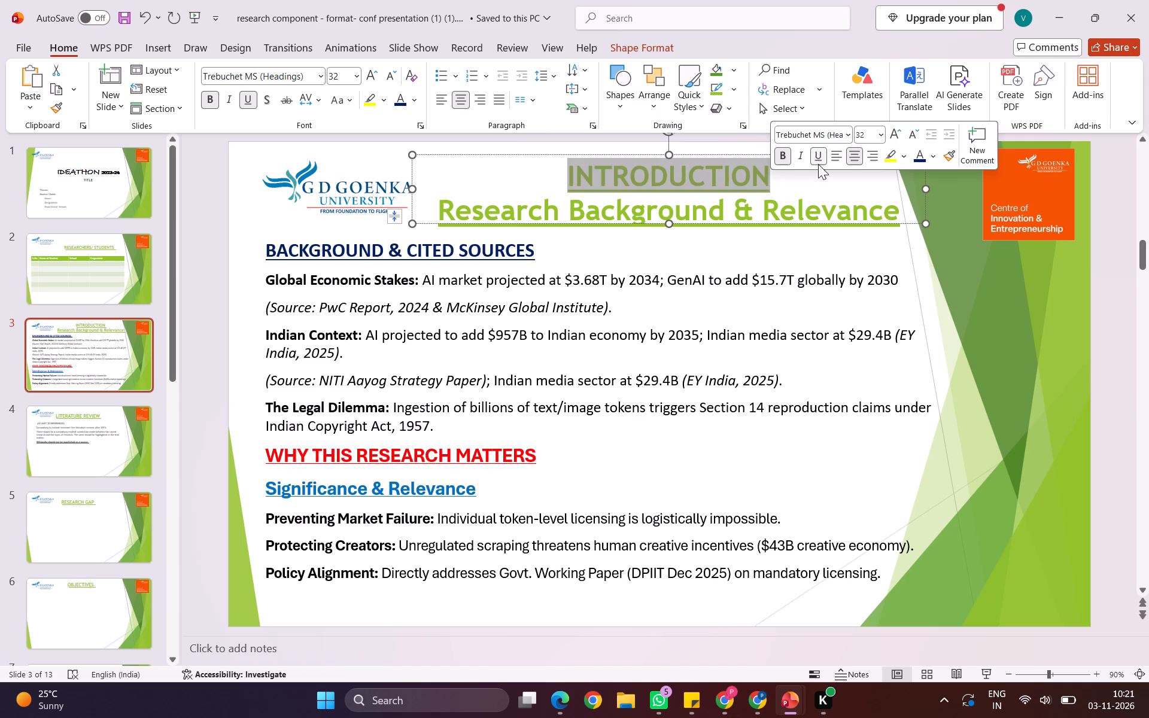
click(816, 160)
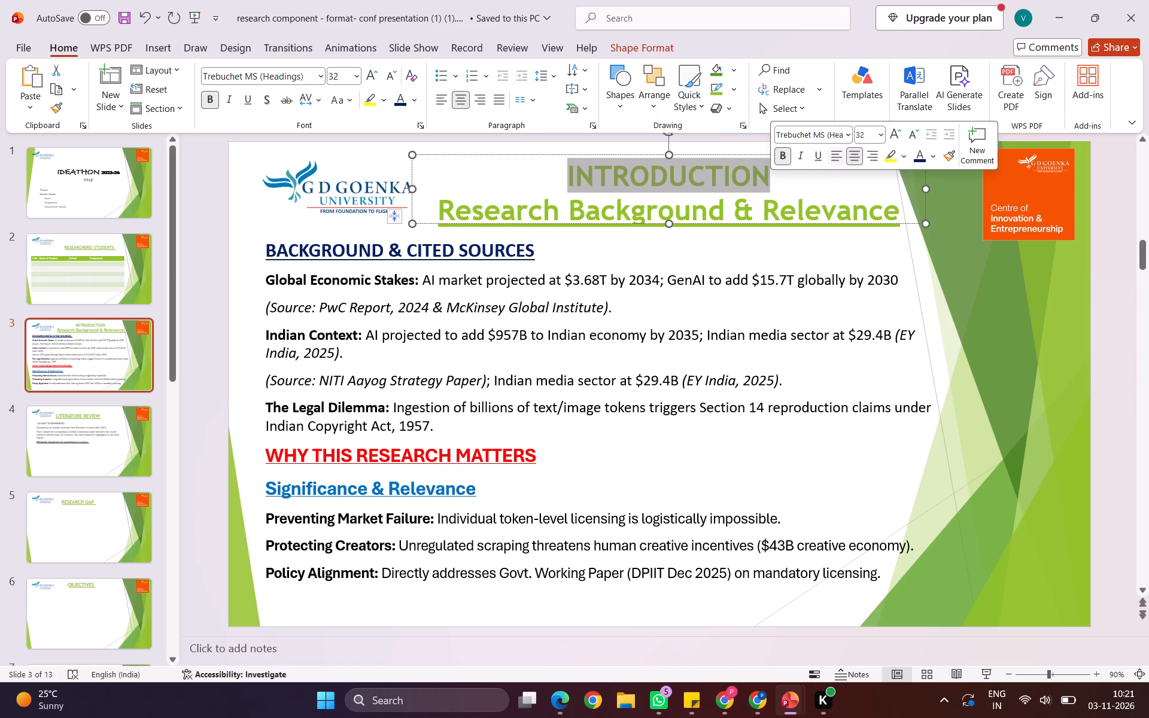
click(936, 156)
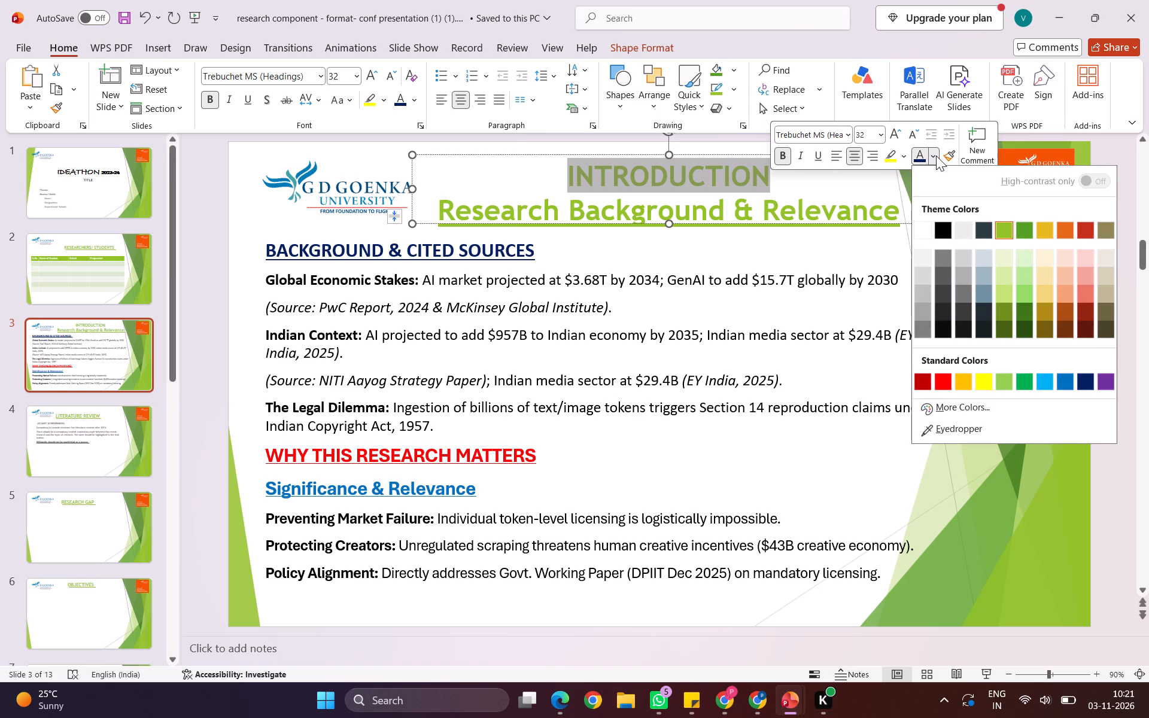
click(867, 182)
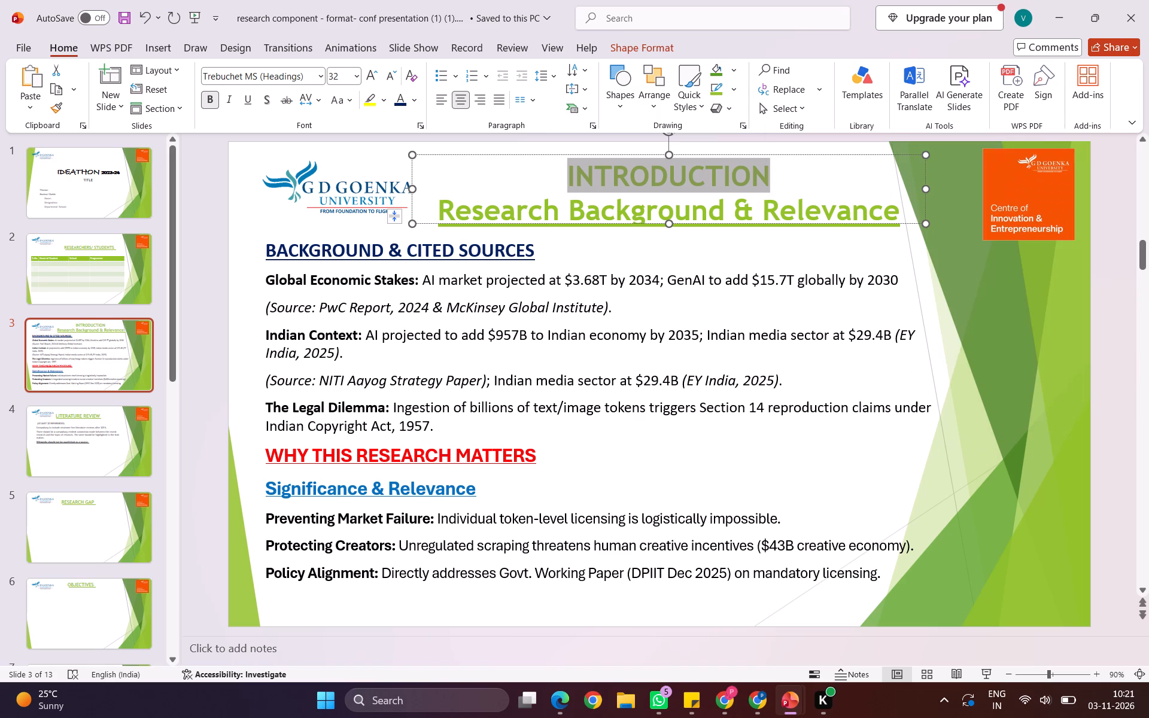
Change the font colour of the title line "Research Background & Relevance" to black.
drag(902, 214, 781, 207)
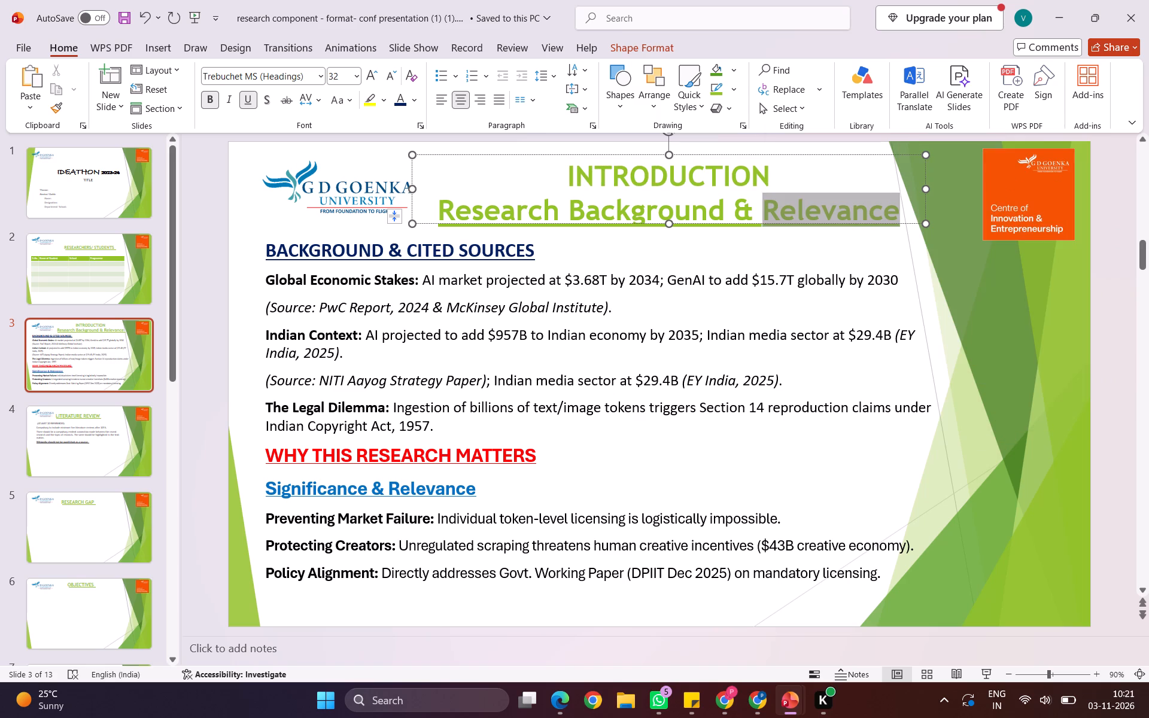
drag(781, 207, 494, 218)
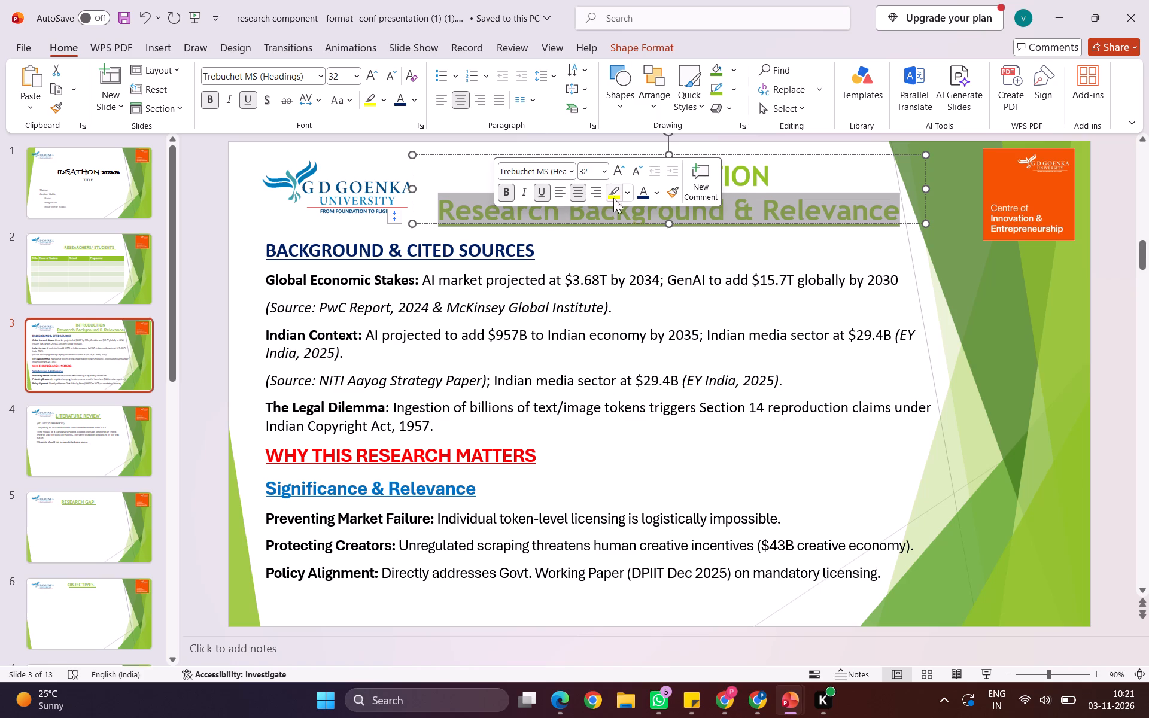
click(655, 195)
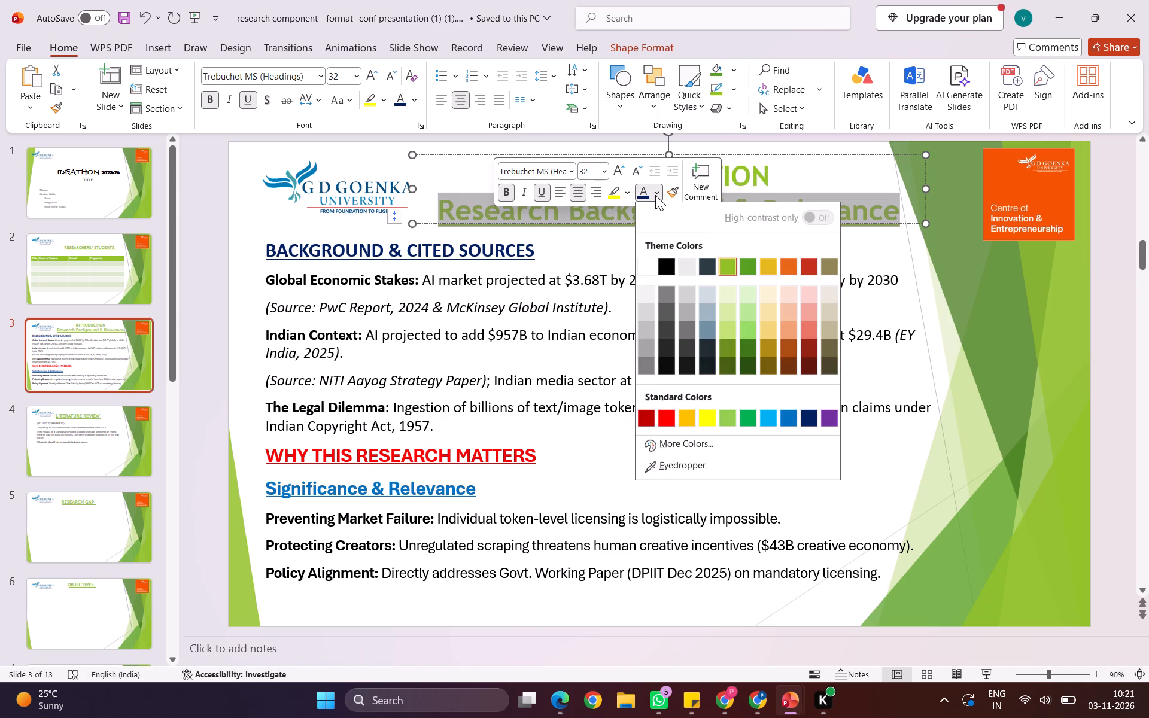
click(667, 270)
click(660, 251)
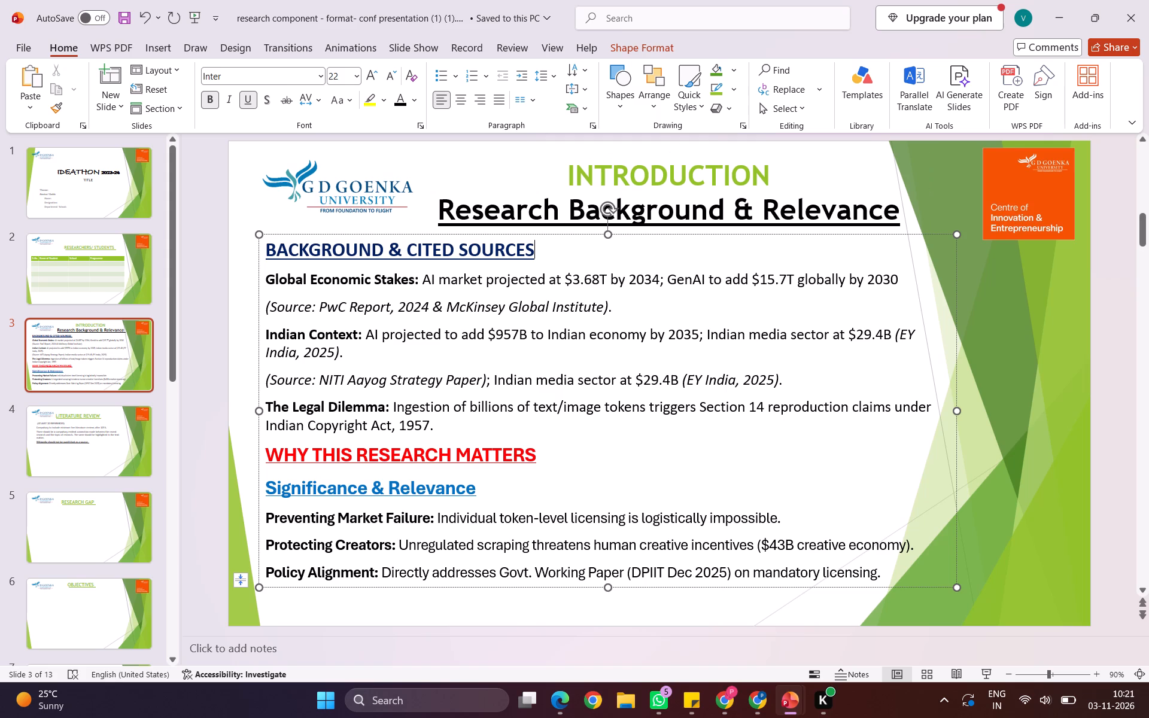
click(727, 285)
click(990, 265)
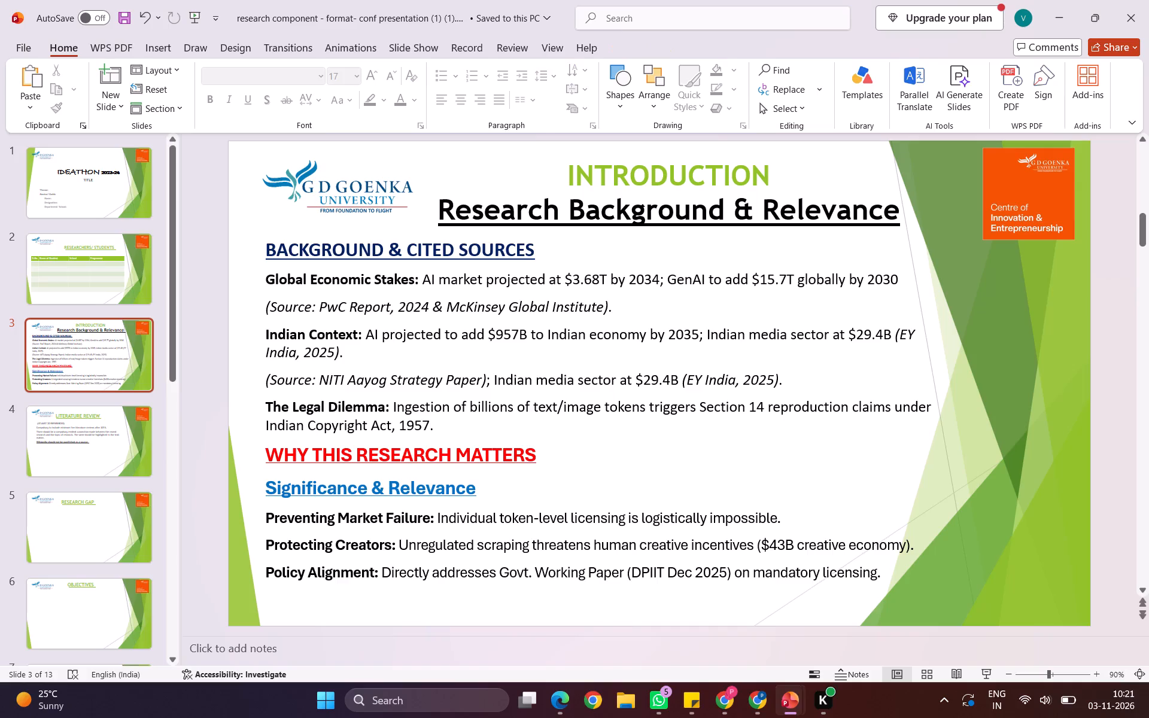
Turn on AutoSave for the research component presentation by uploading it to the personal OneDrive.
click(83, 17)
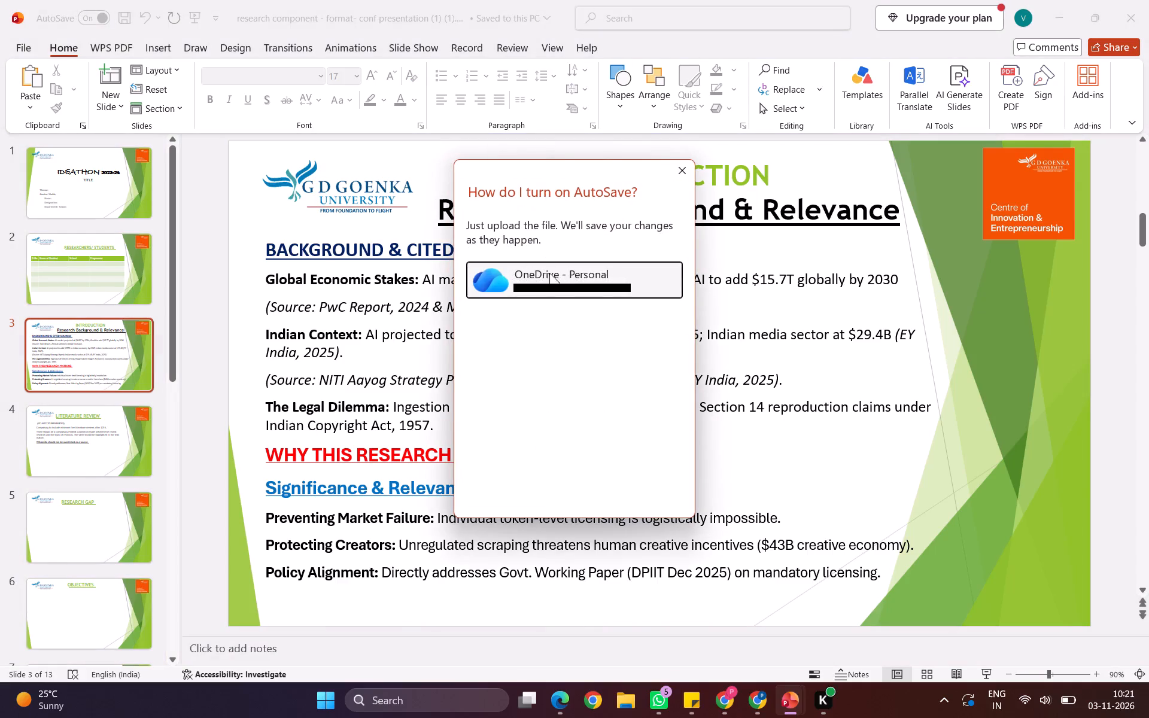
click(549, 276)
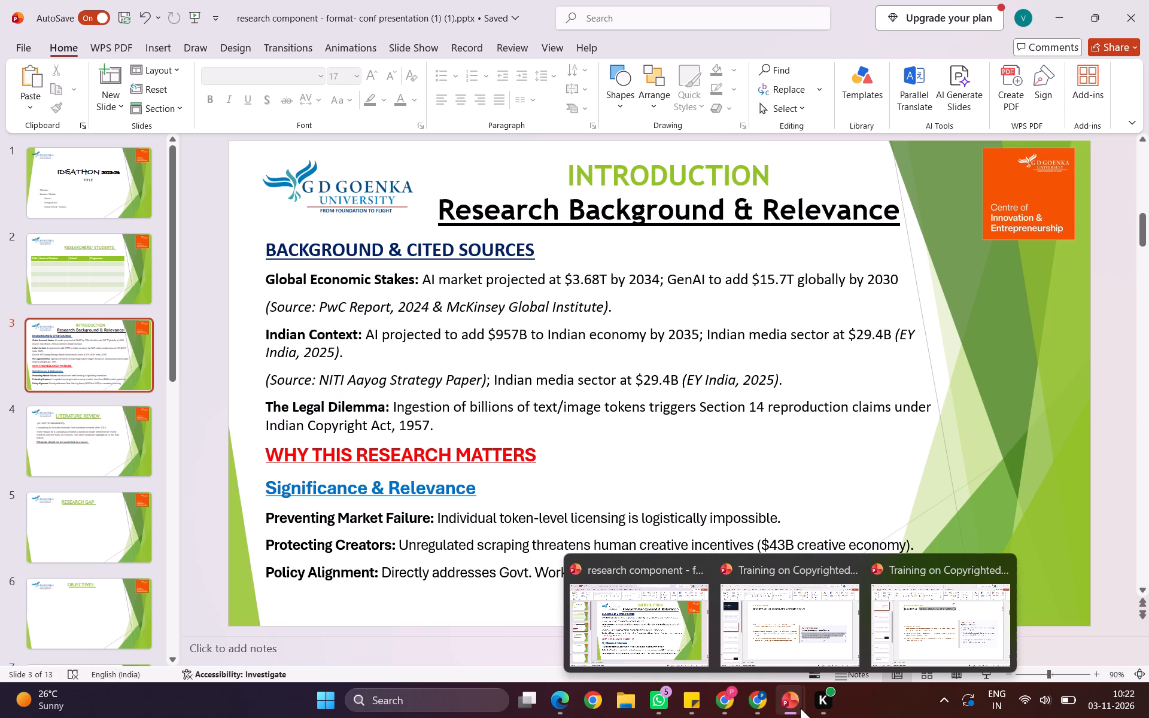
Switch to the generated "Training on Copyrighted Works" presentation containing the slide "Introduction: Research Background & Relevance".
click(804, 644)
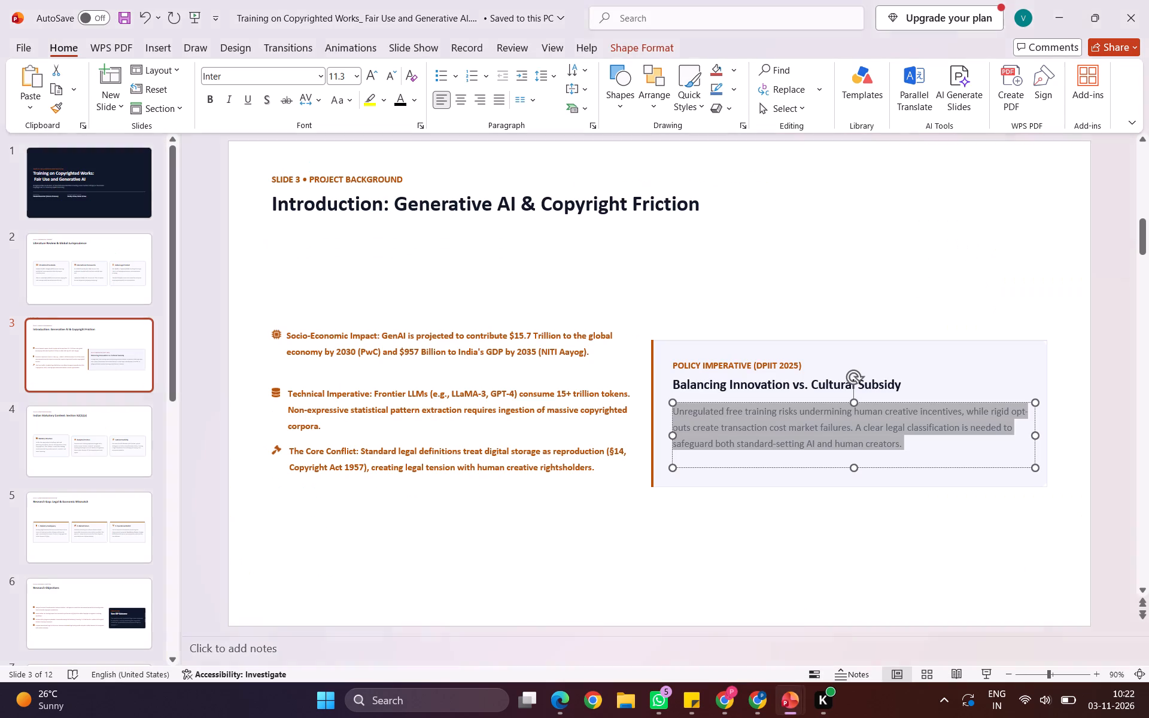
click(817, 510)
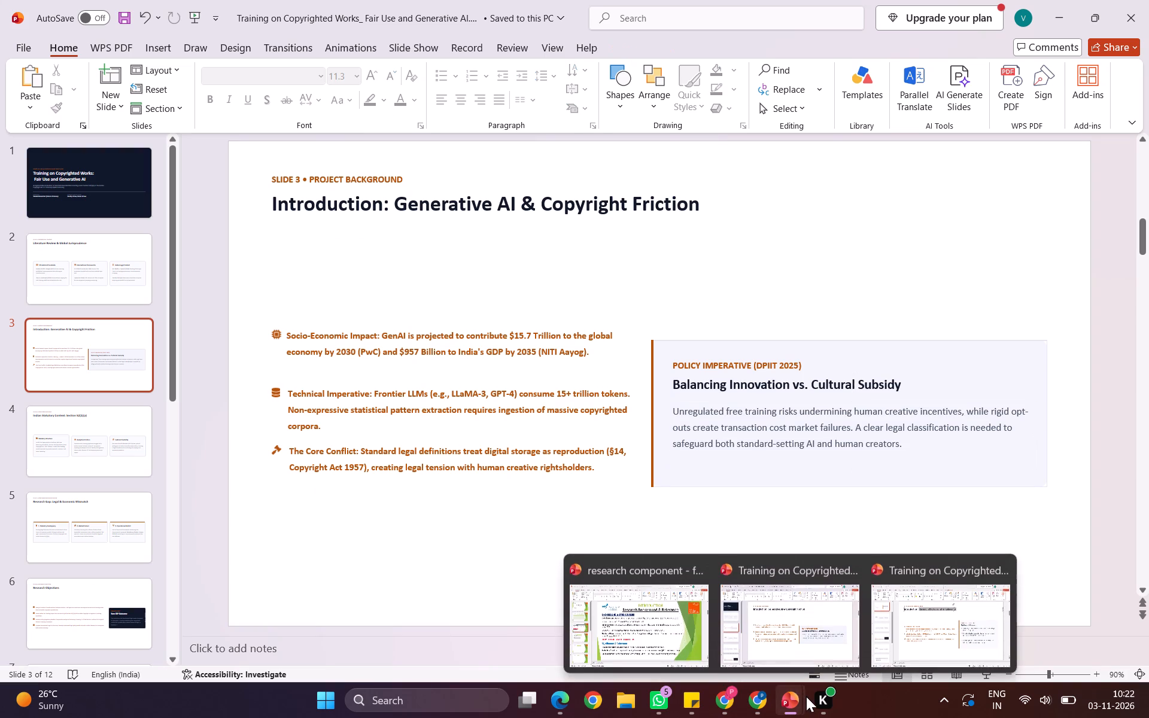
click(908, 664)
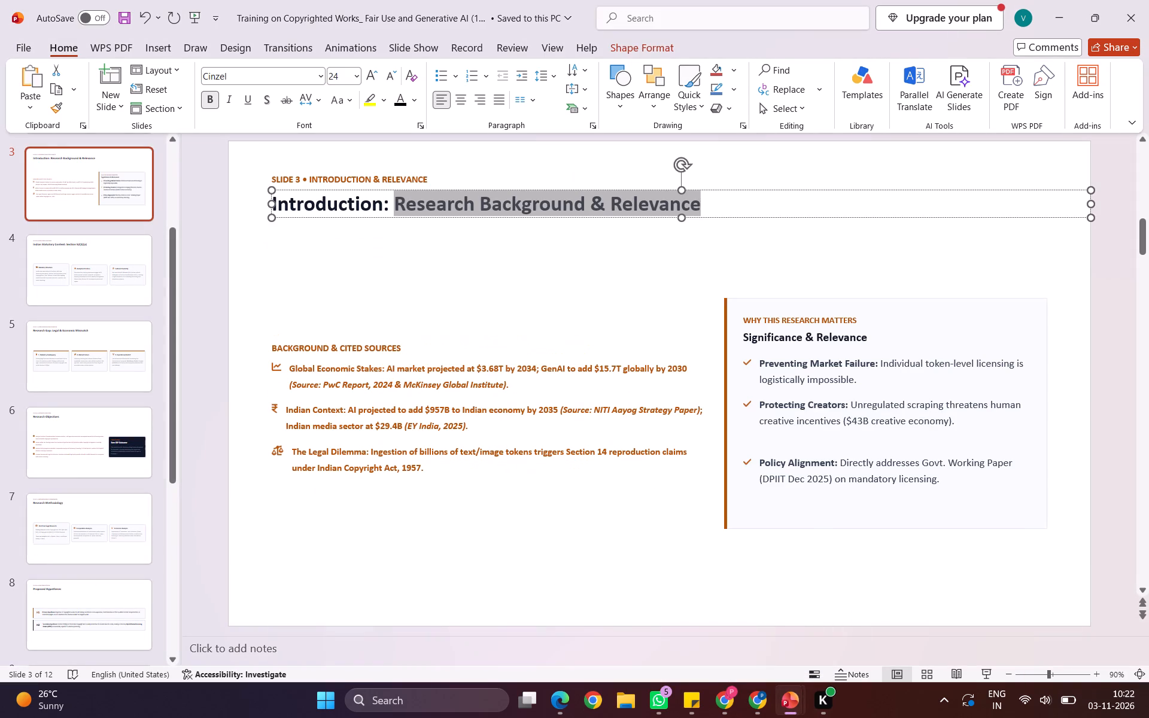
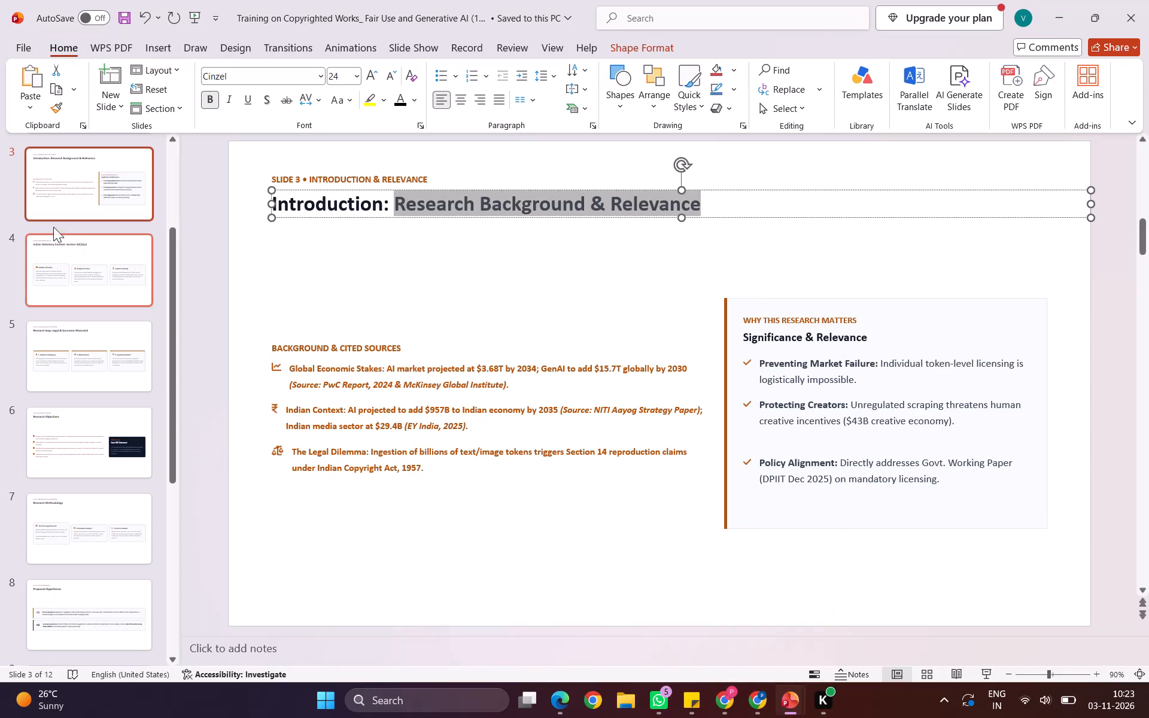
Examine the generated deck's Indian Statutory Context and Research Gap slides, and the other version's "Introduction: Generative AI & Copyright Friction" slide.
click(75, 248)
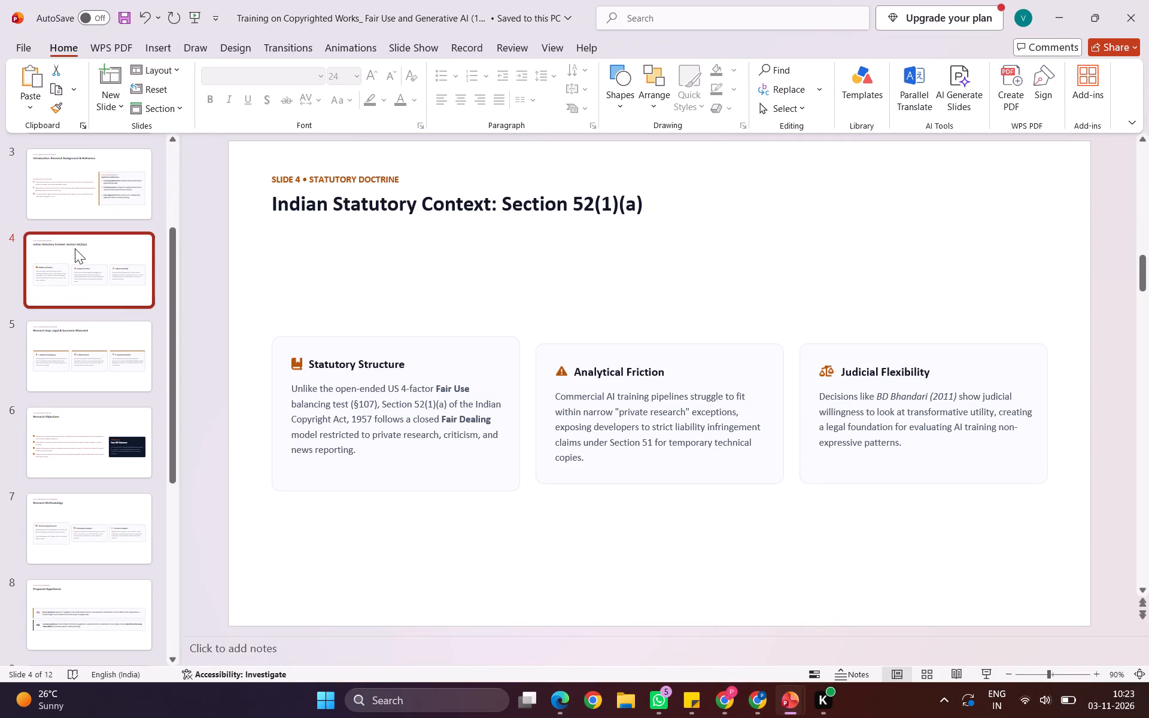
click(121, 361)
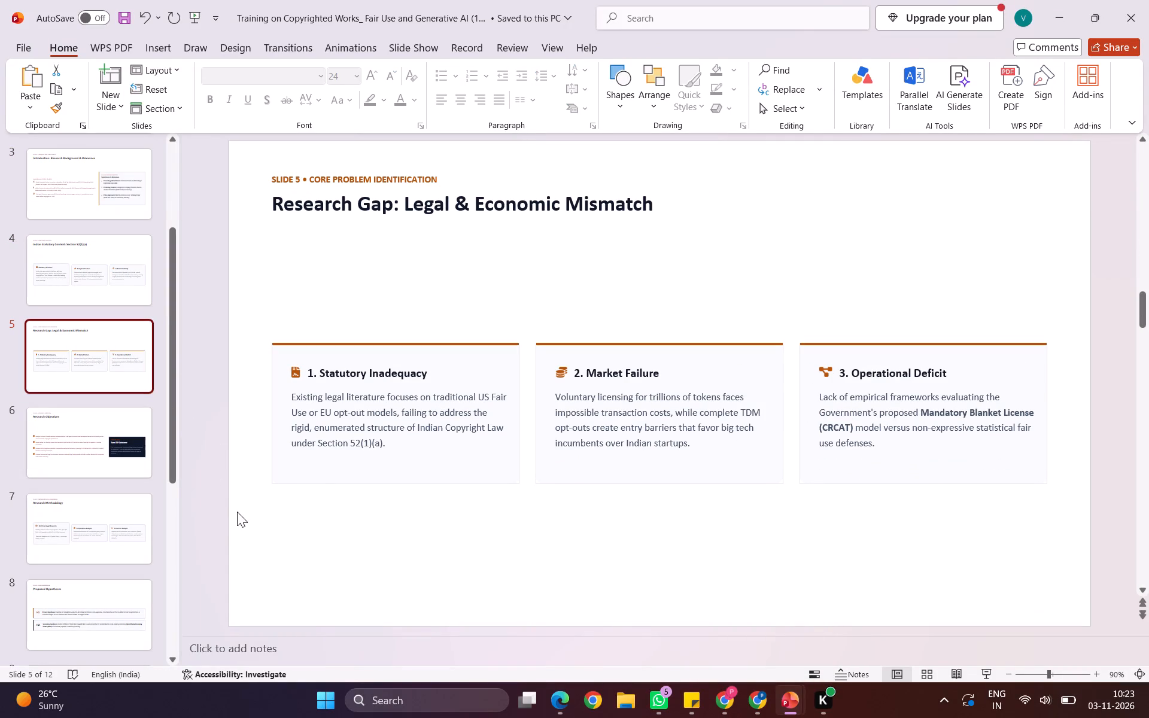
click(97, 349)
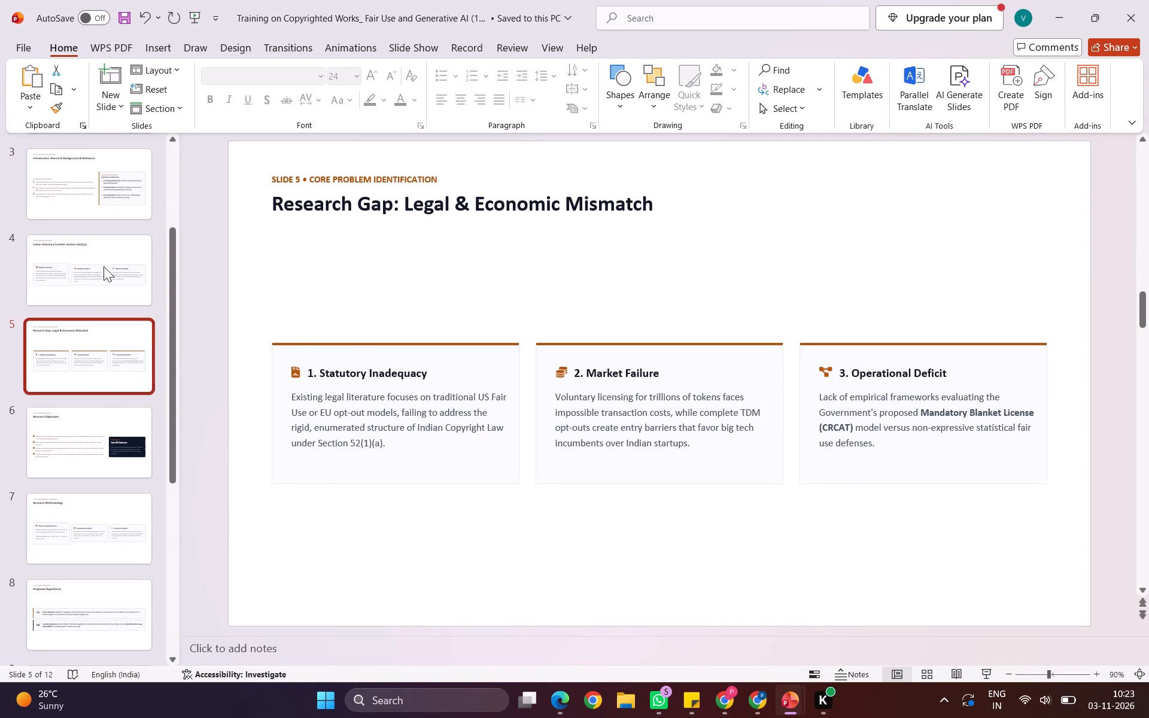
click(104, 266)
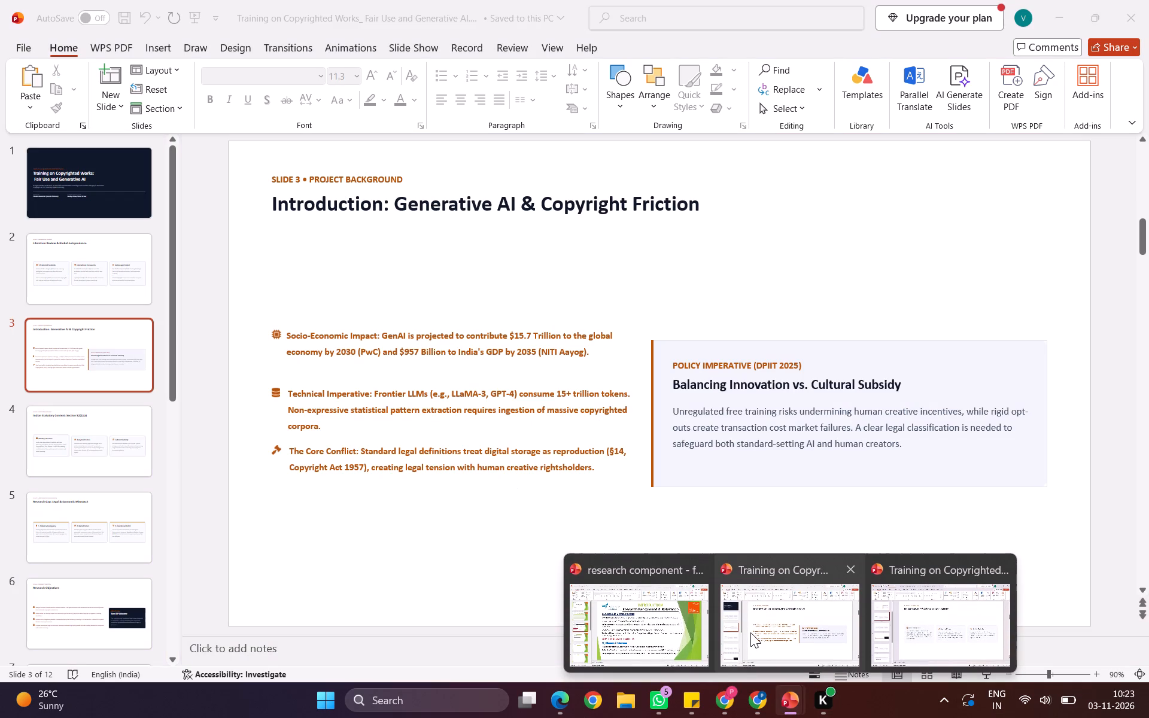
click(750, 632)
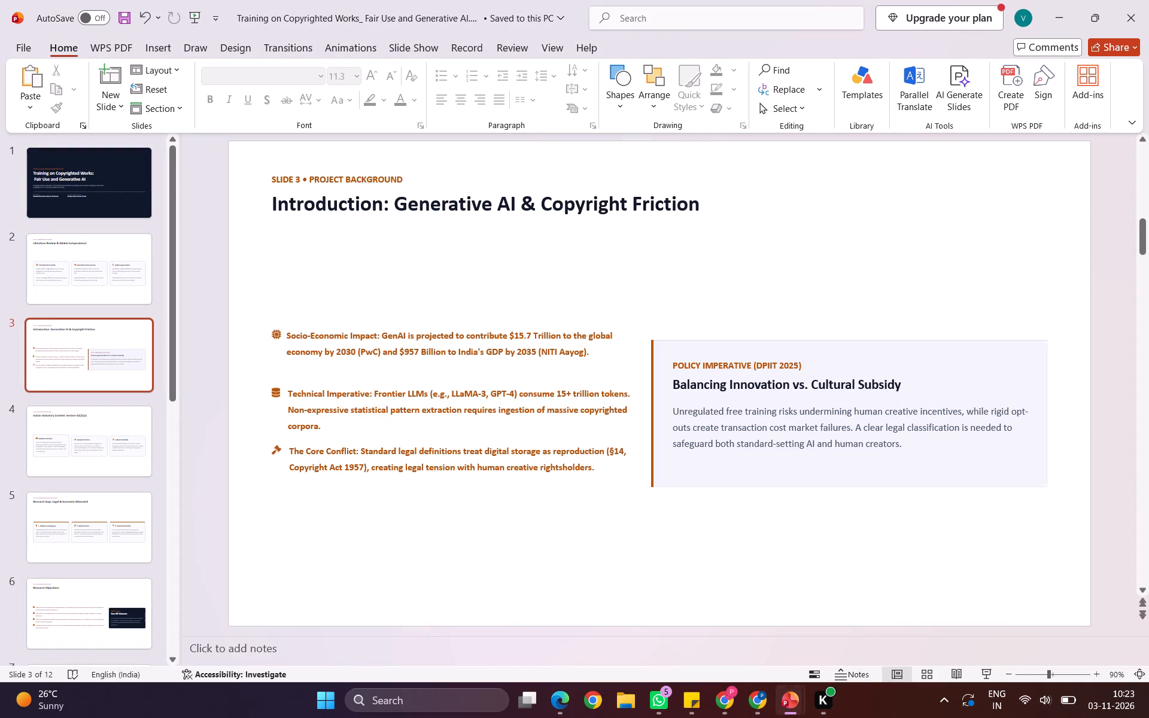
click(754, 705)
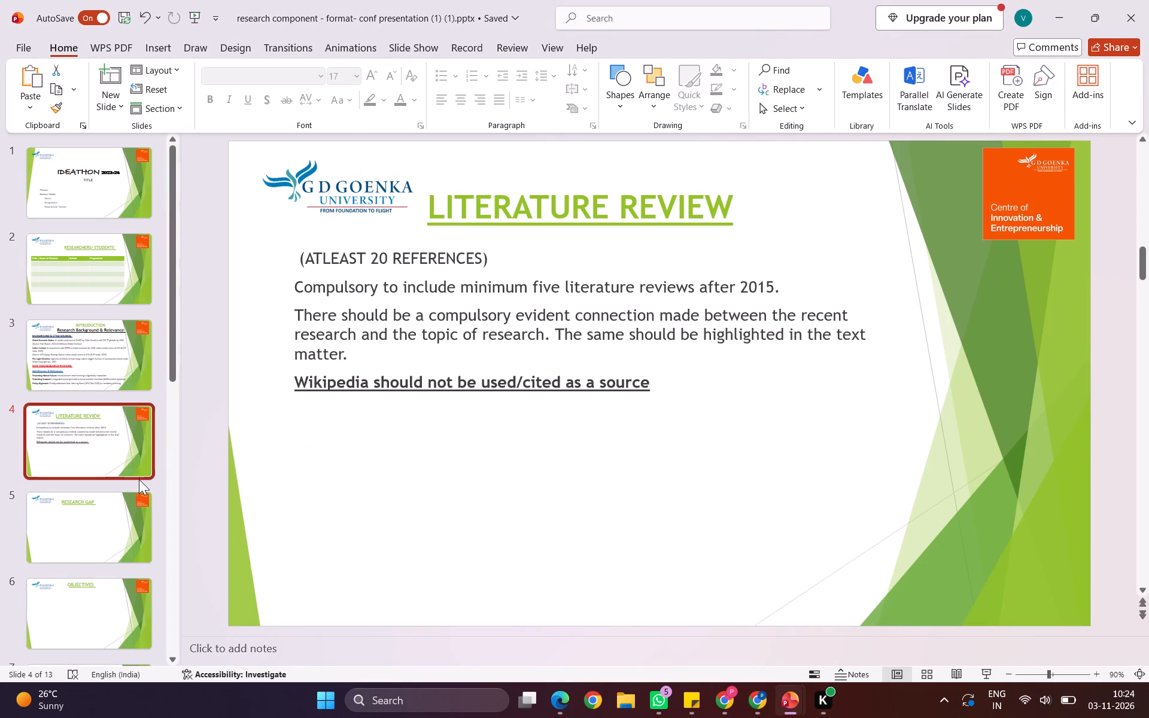
click(104, 519)
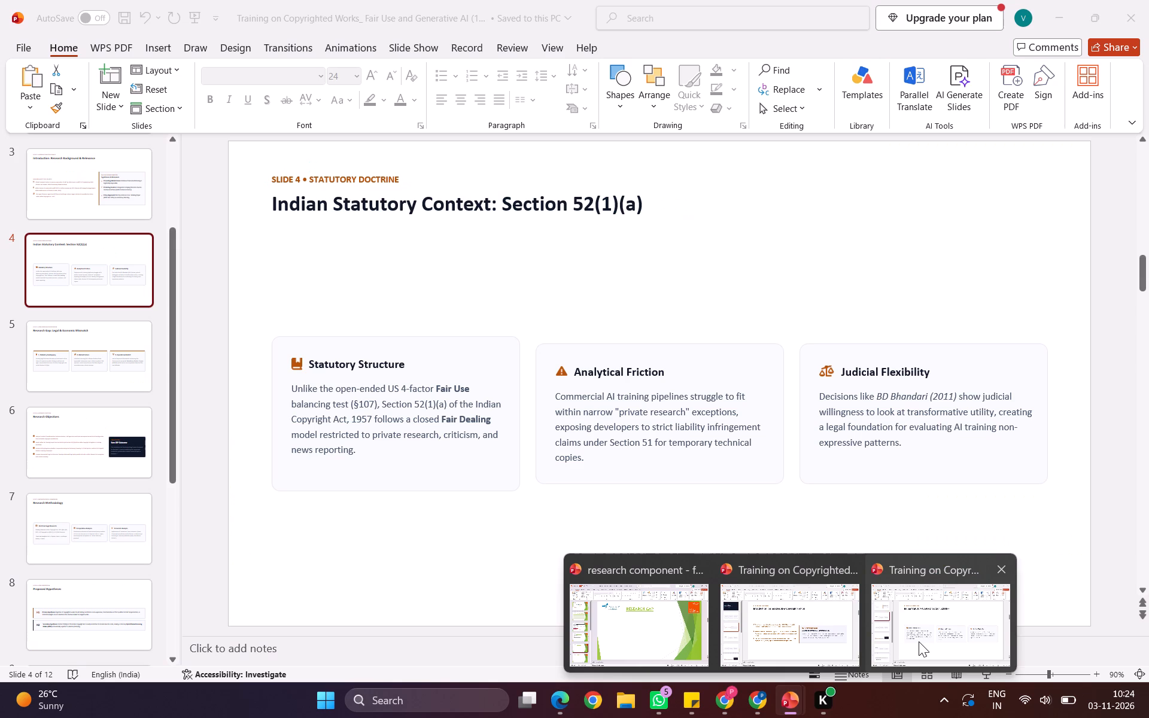
Return to the generated presentation and show the slide "Research Gap: Legal & Economic Mismatch".
click(919, 641)
scroll(799, 554, down, 1)
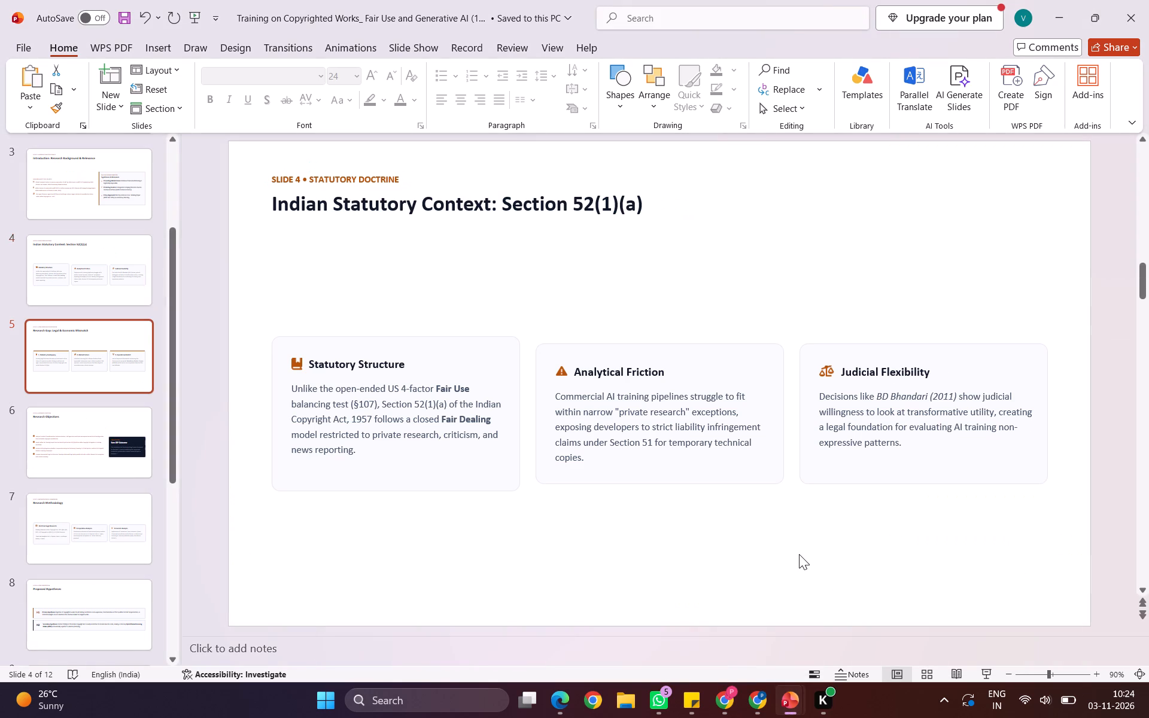
scroll(799, 554, down, 1)
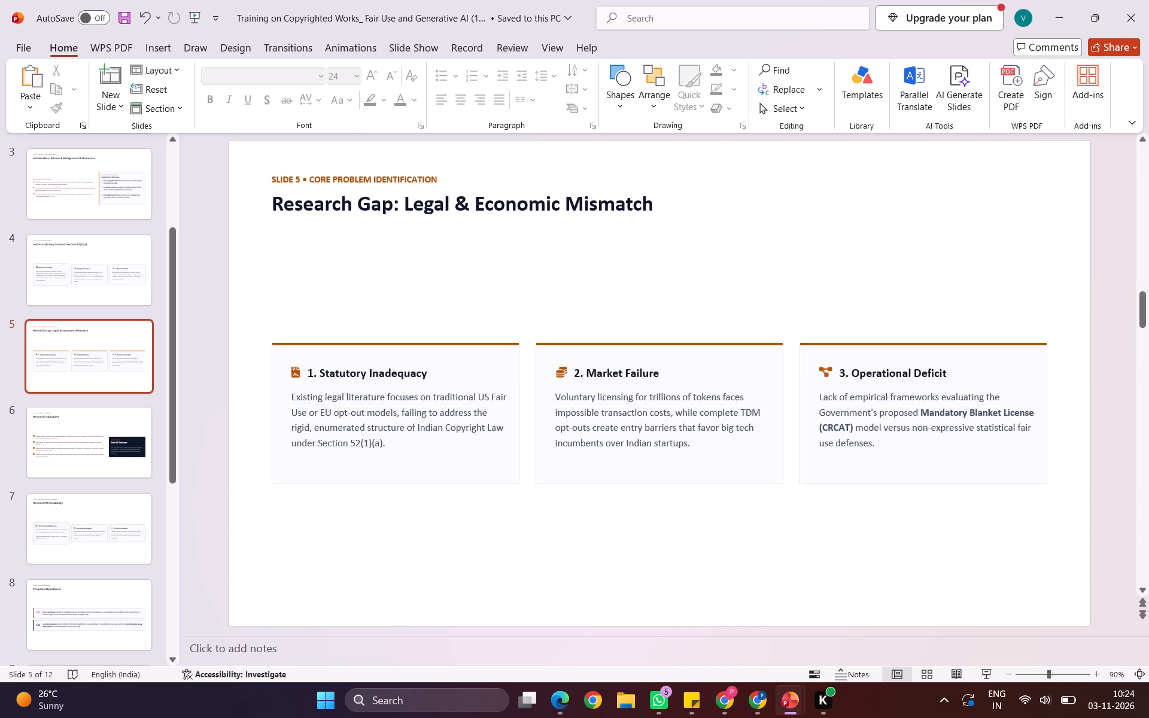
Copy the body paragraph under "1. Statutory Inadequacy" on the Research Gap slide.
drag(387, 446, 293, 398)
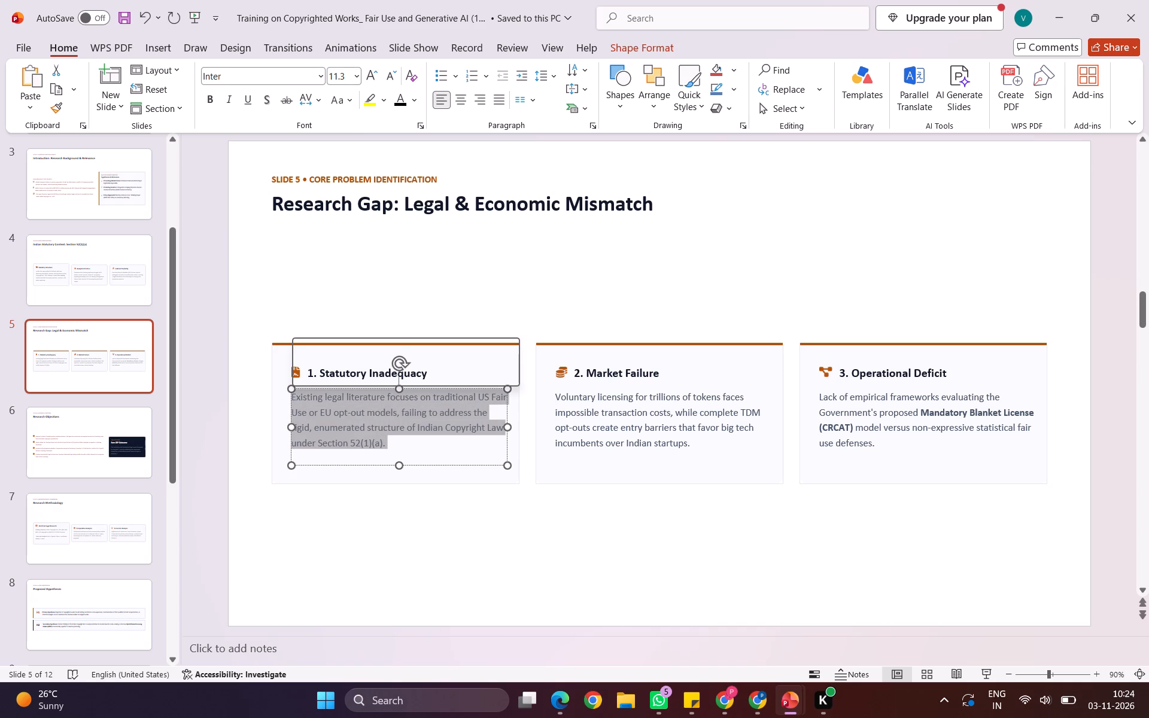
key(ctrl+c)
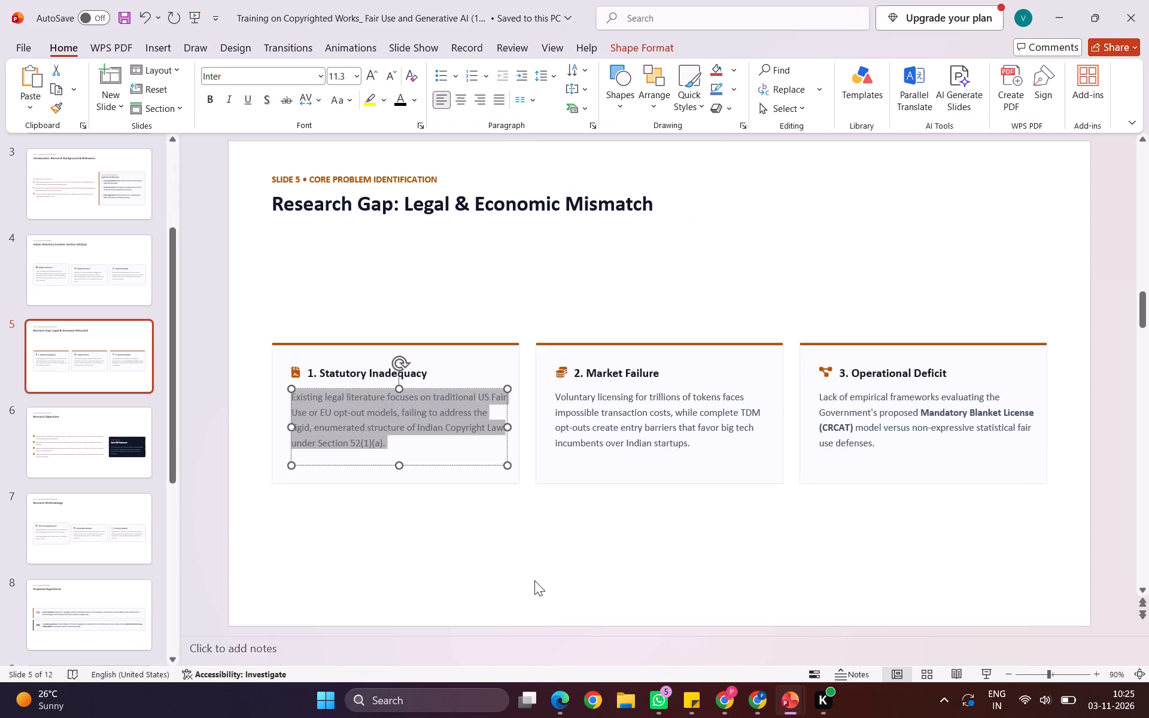
Copy the heading "1. Statutory Inadequacy" from the first card on the Research Gap slide.
click(435, 487)
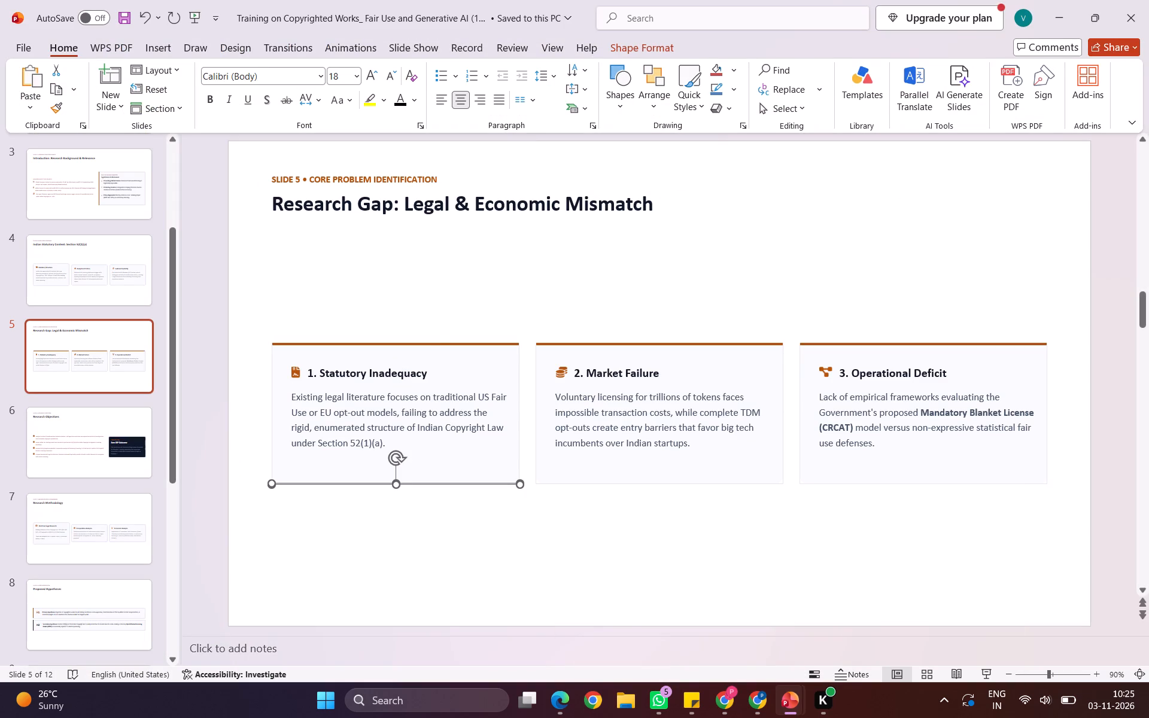
click(434, 375)
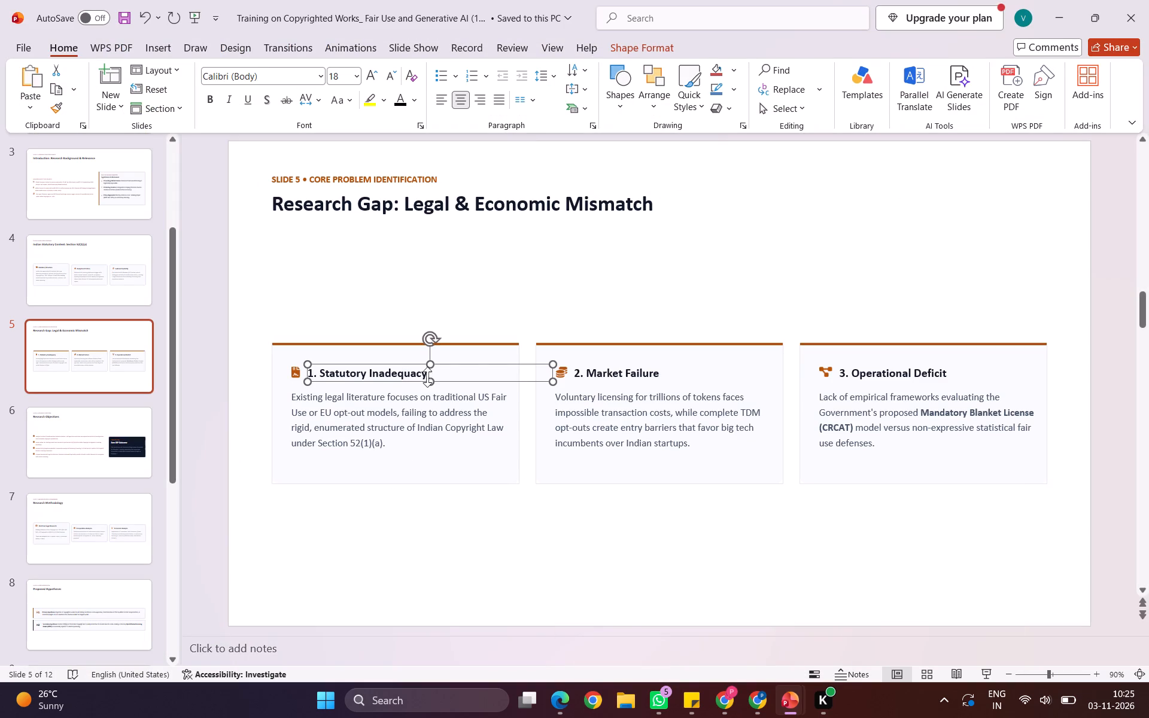
drag(425, 375, 305, 373)
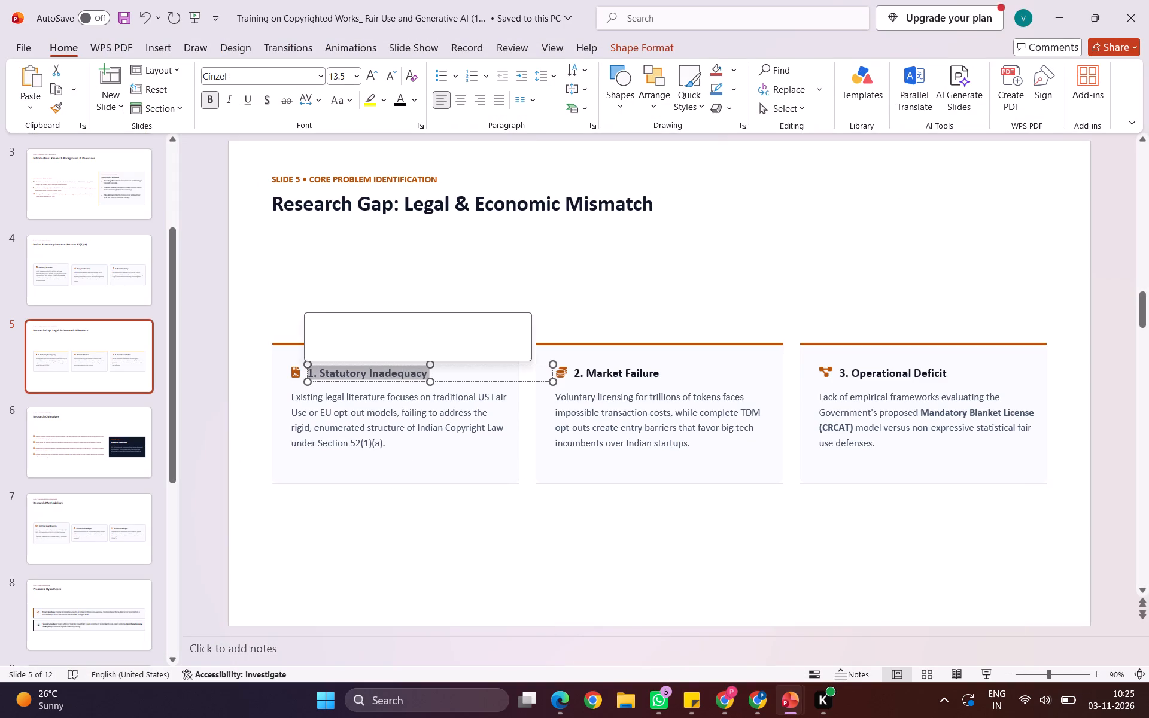
key(ctrl+c)
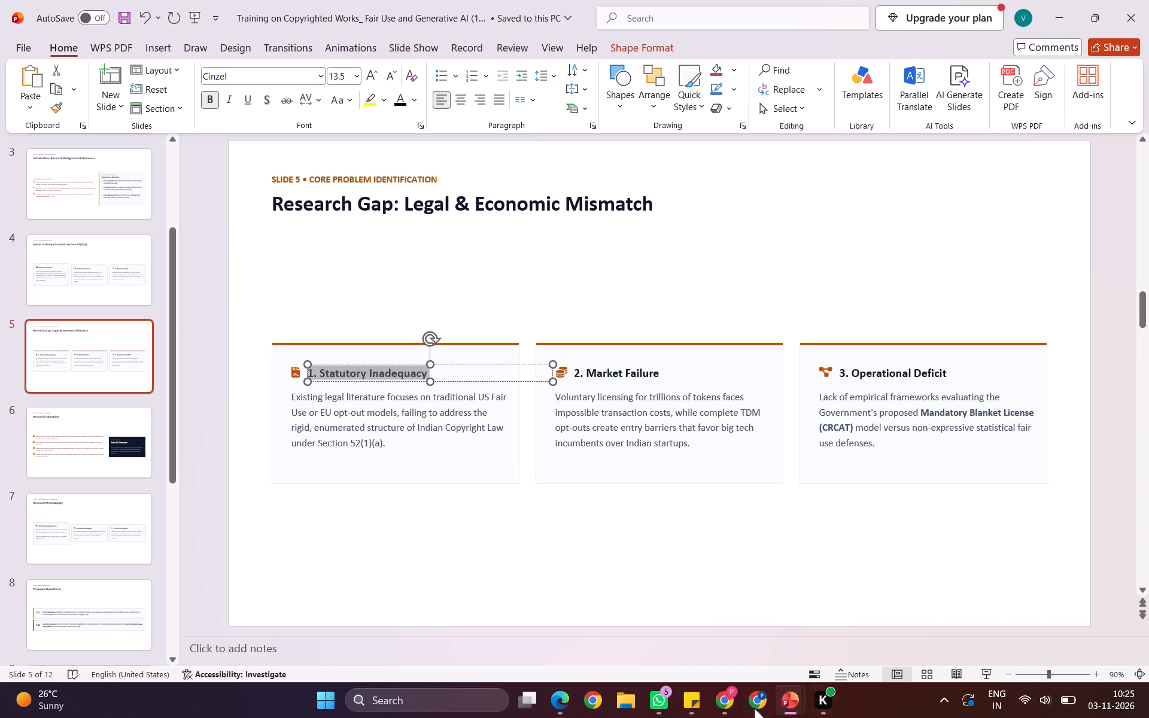
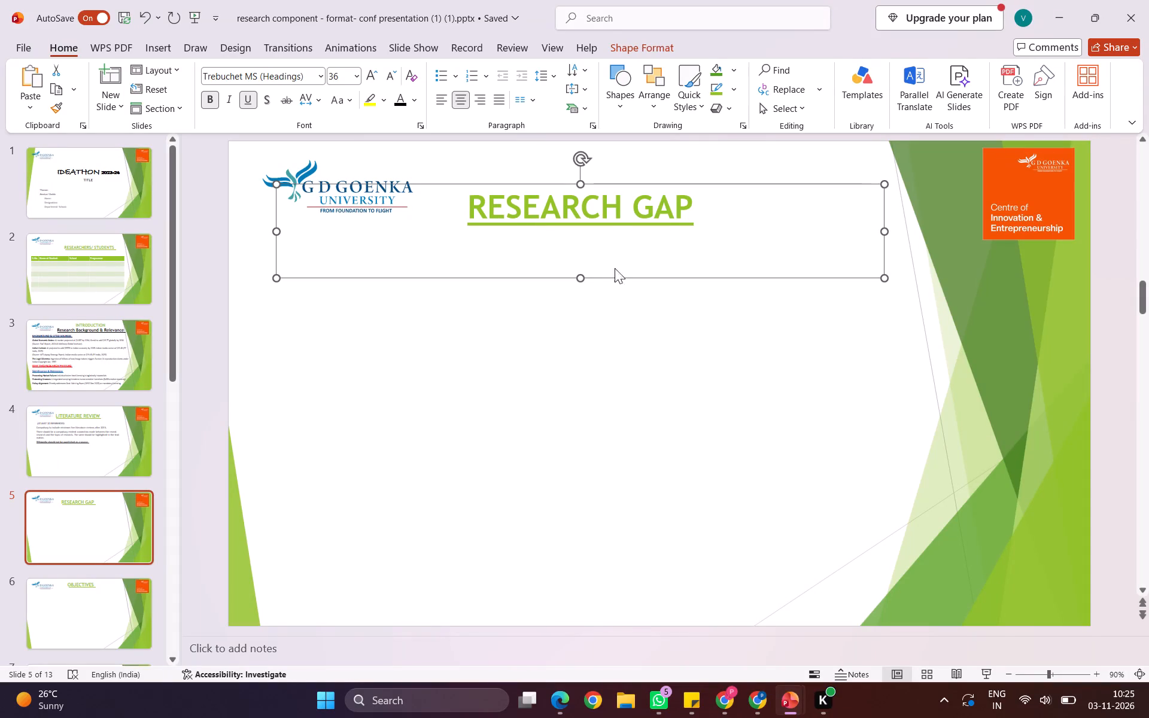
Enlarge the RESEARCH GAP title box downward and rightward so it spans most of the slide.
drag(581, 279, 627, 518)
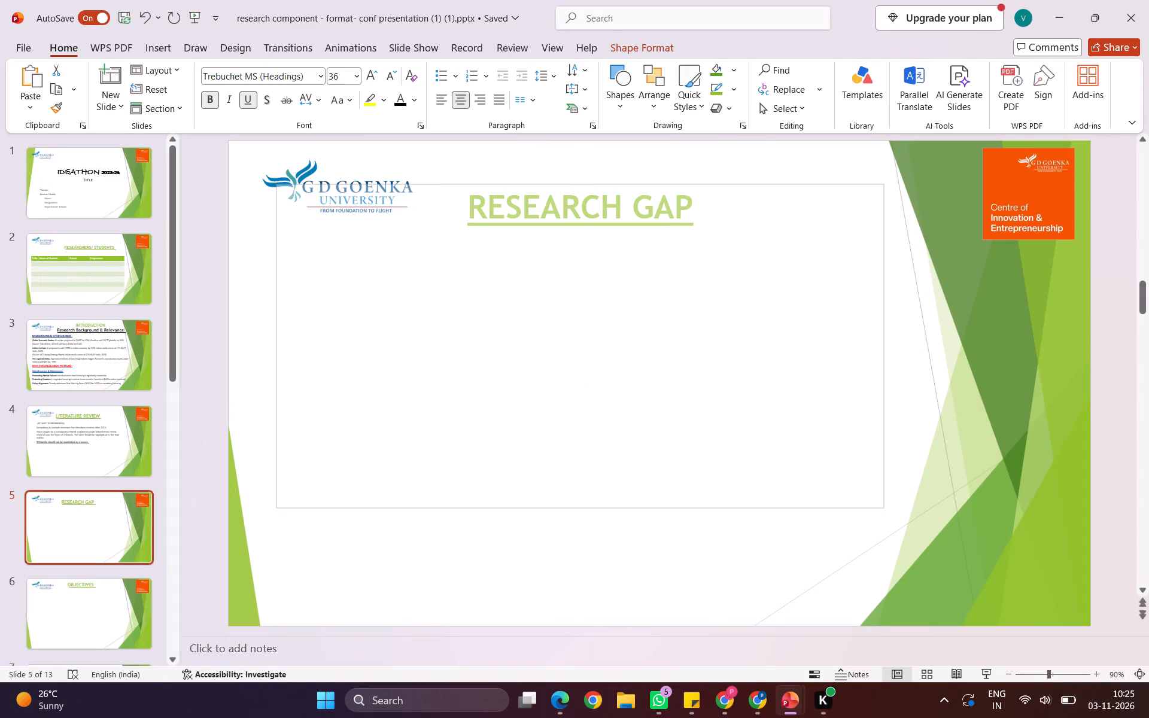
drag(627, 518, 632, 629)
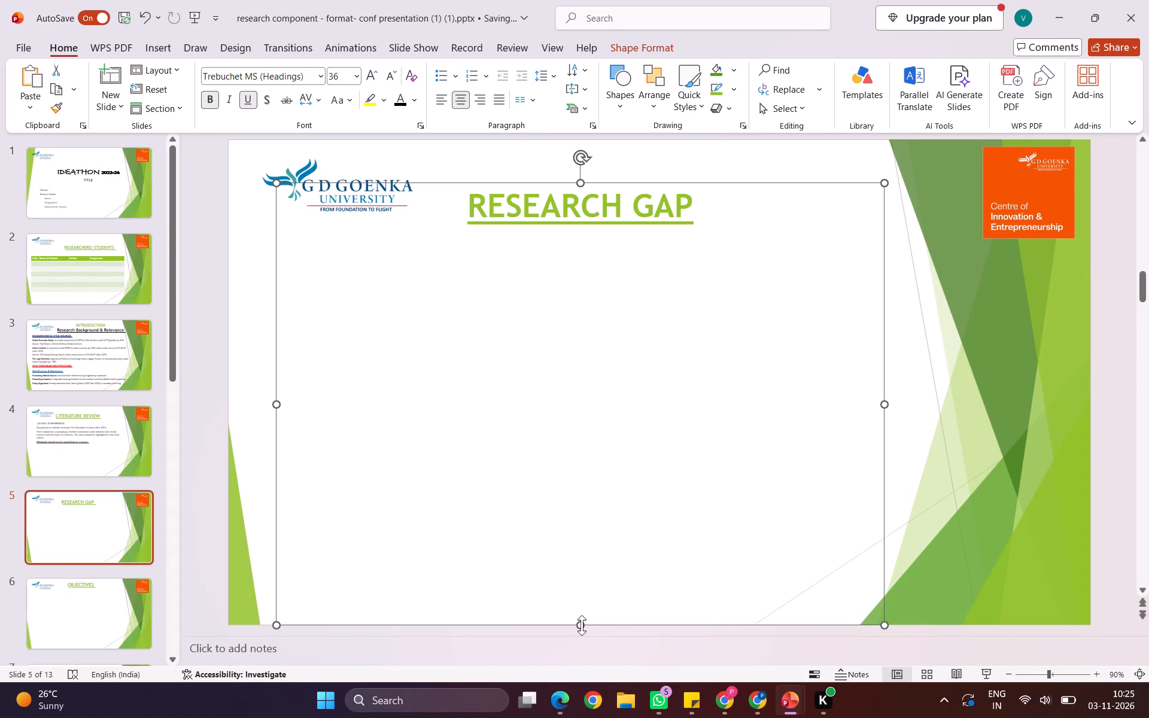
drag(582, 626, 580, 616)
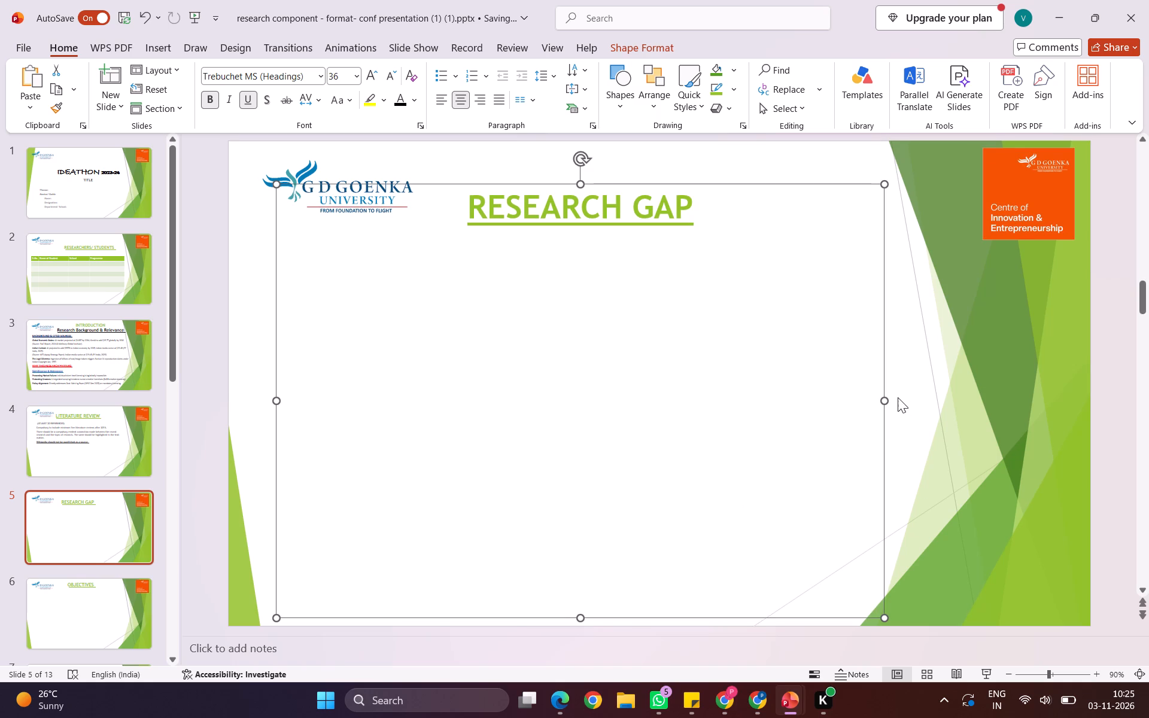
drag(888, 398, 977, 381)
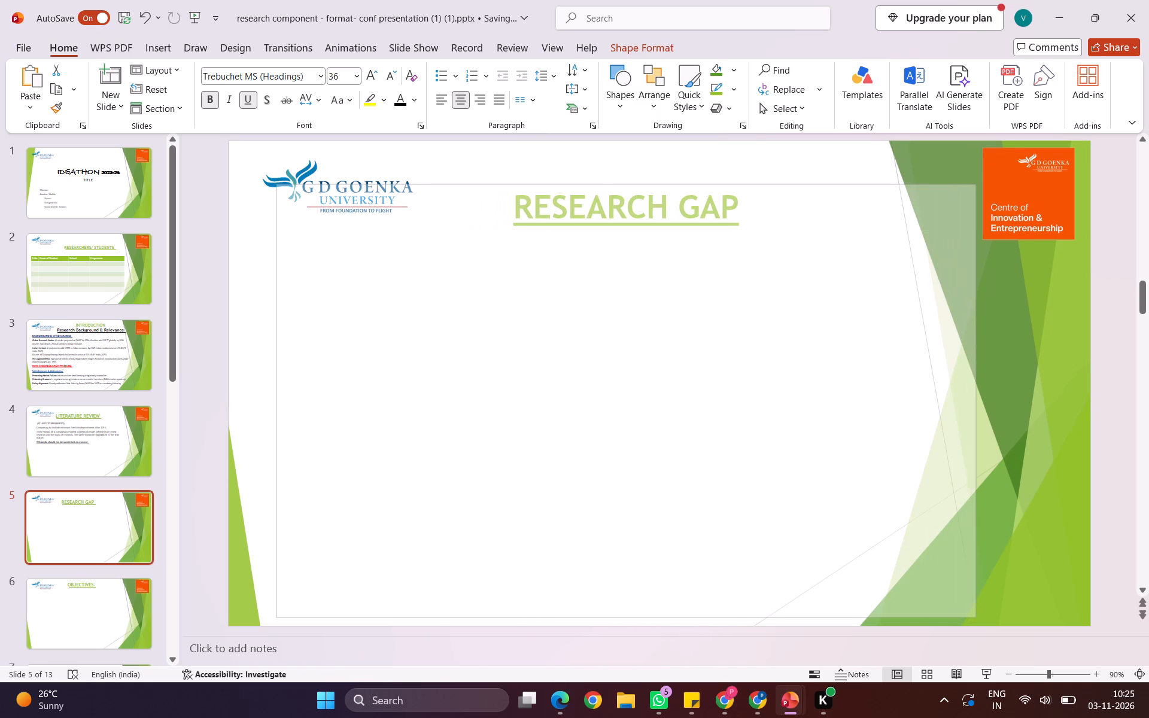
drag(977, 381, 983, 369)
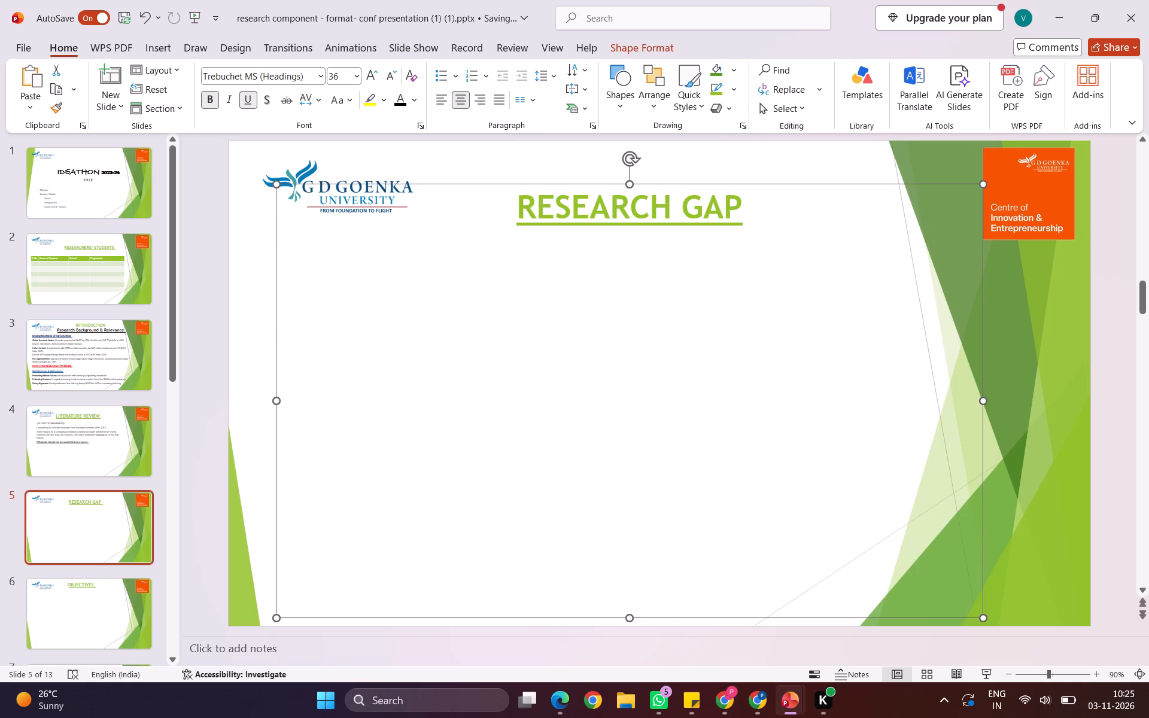
Narrow the empty body text box on the RESEARCH GAP slide by pulling in its right edge.
click(303, 278)
click(296, 258)
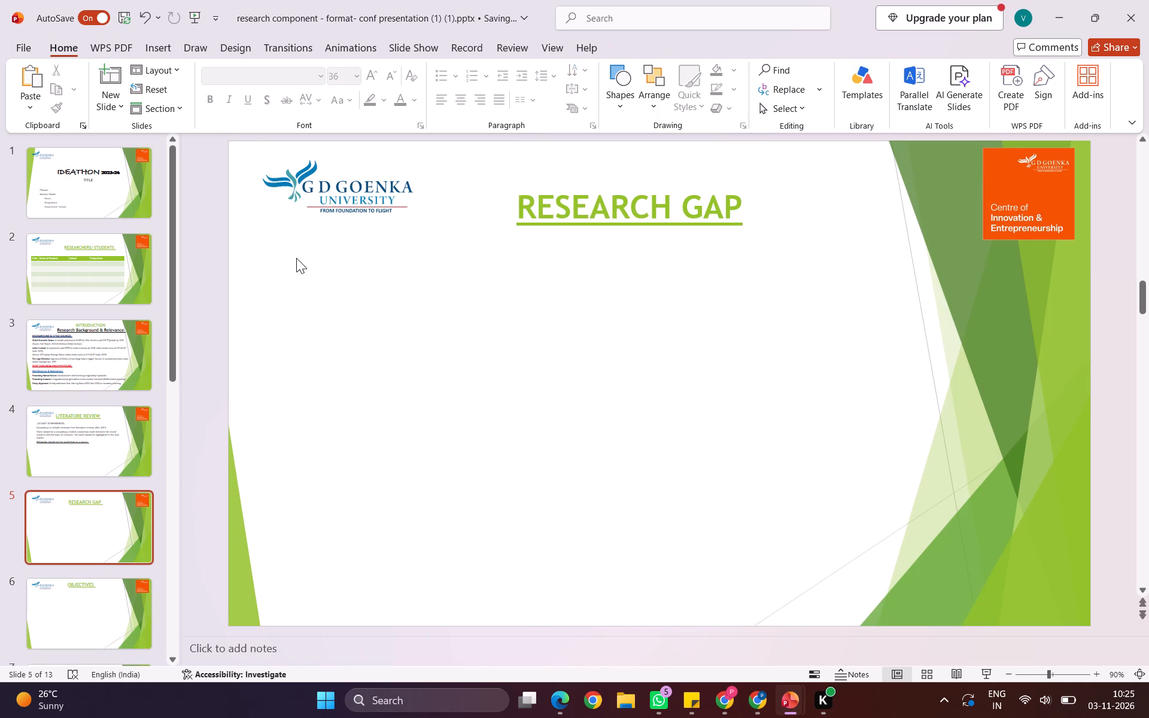
click(343, 261)
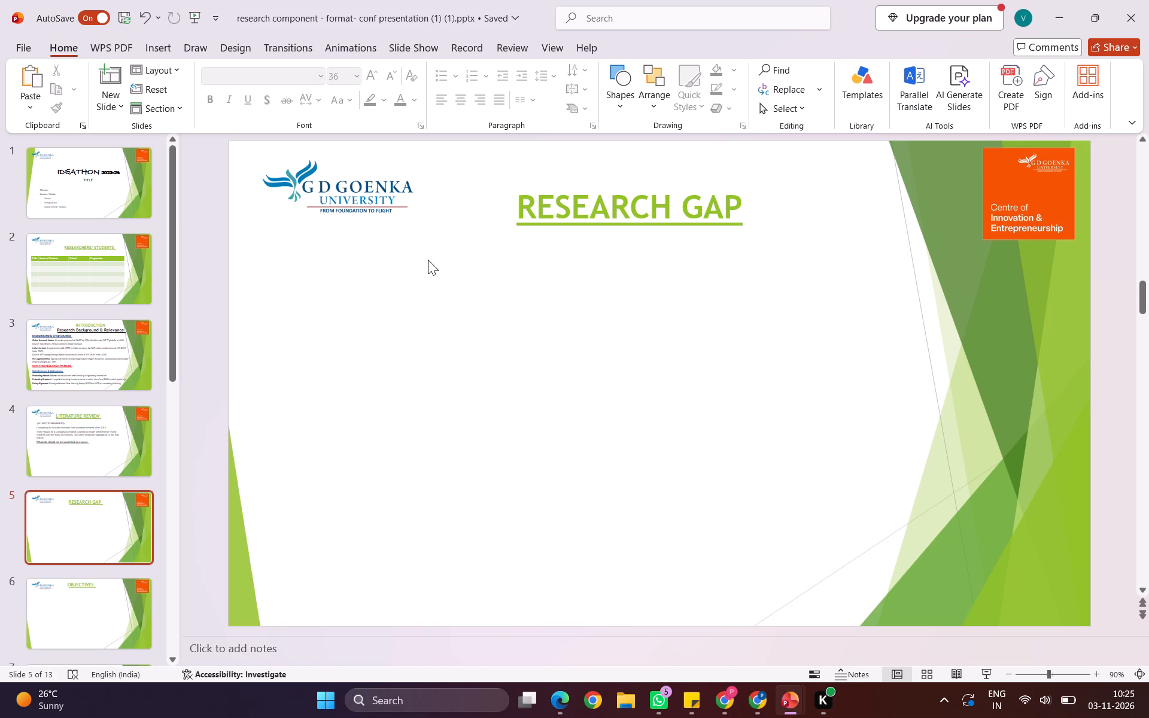
click(428, 260)
click(626, 202)
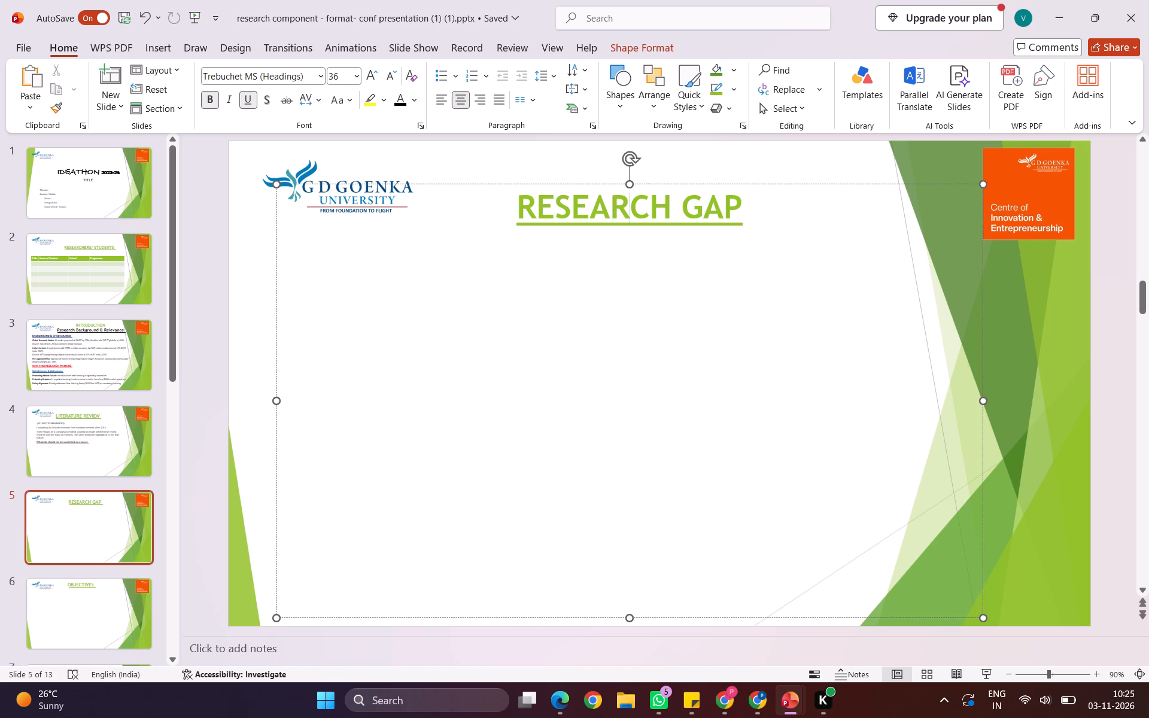
click(298, 267)
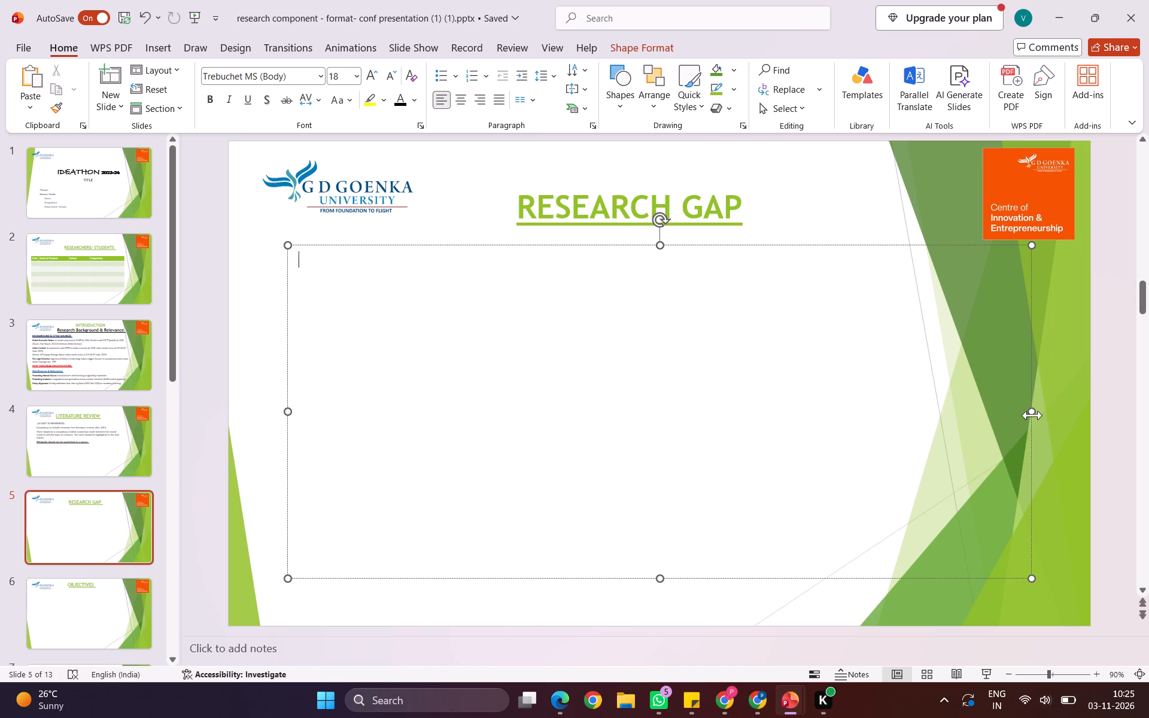
drag(1032, 415, 929, 373)
Shrink the RESEARCH GAP title box to a compact frame around its text, beside the university logo.
click(698, 208)
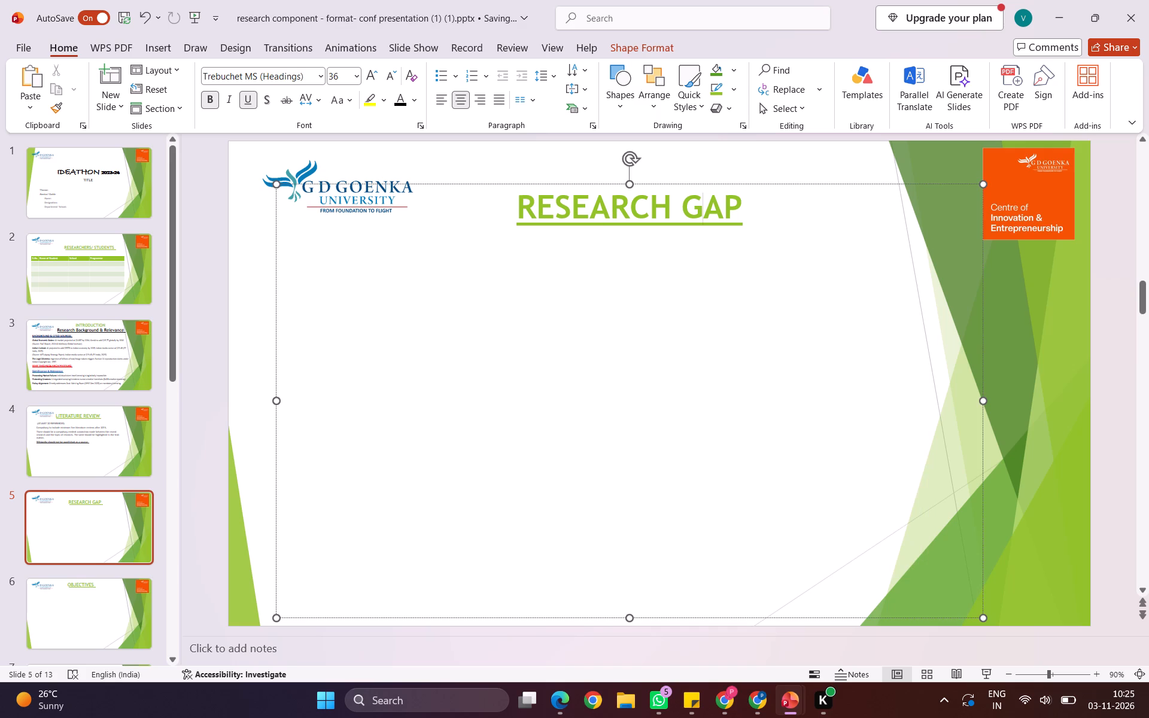
drag(629, 622, 621, 552)
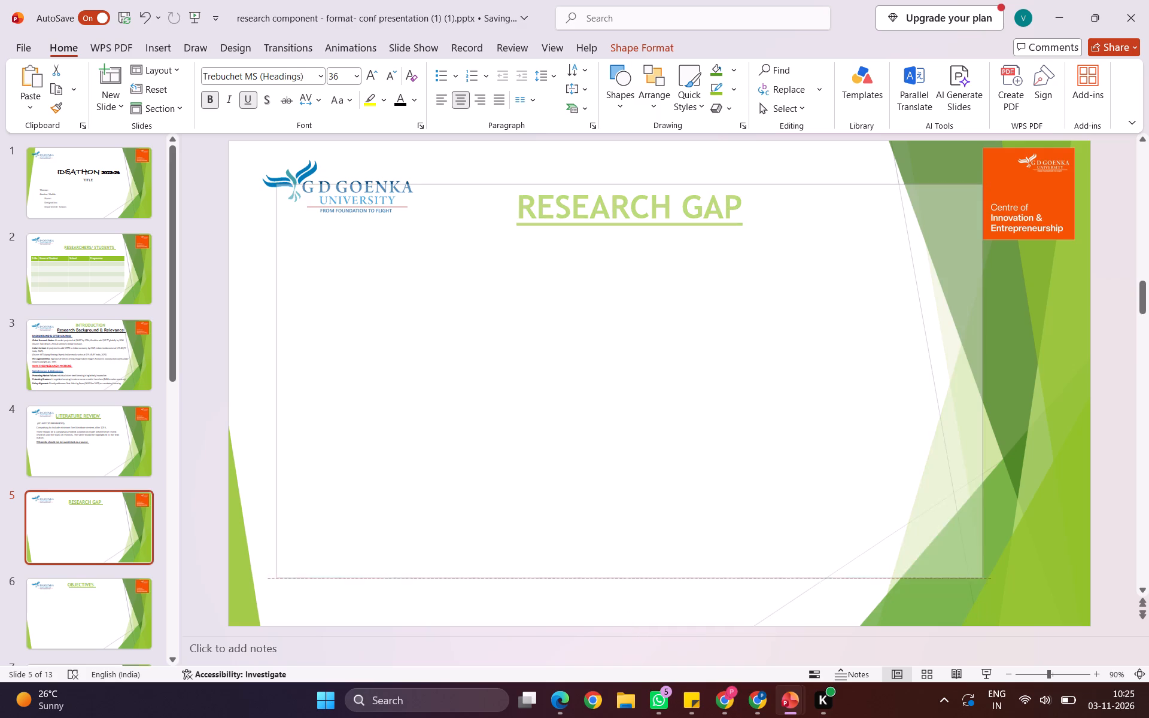
drag(621, 552, 621, 240)
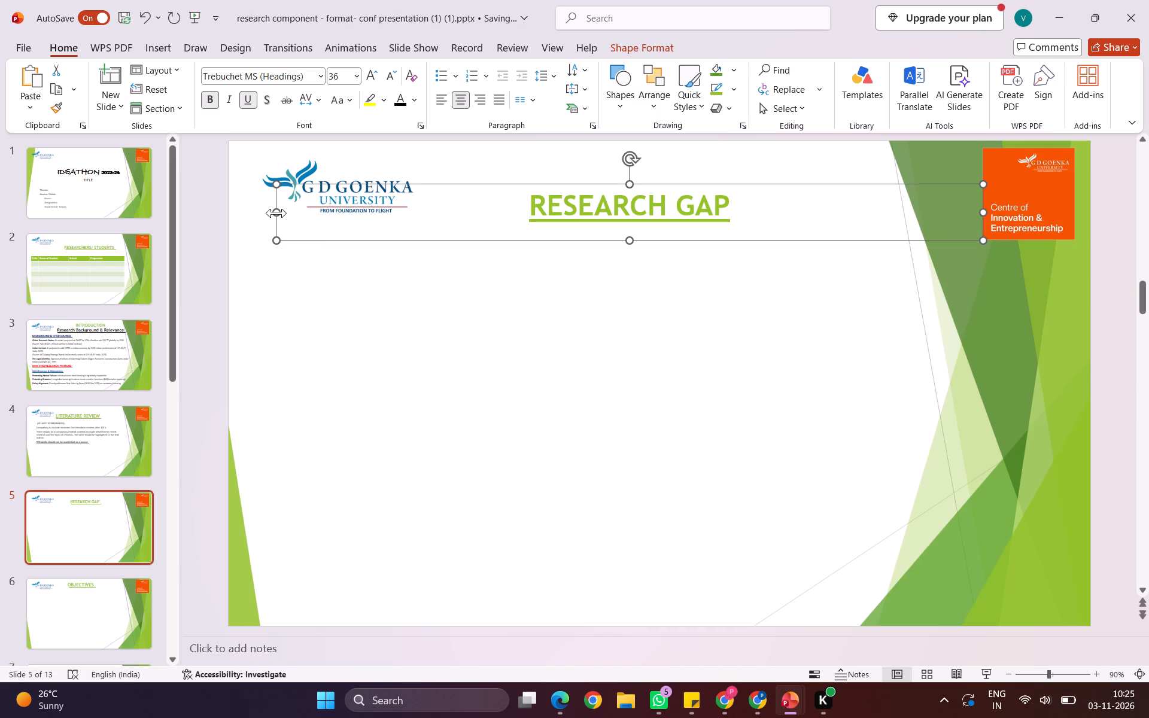
drag(276, 213, 424, 200)
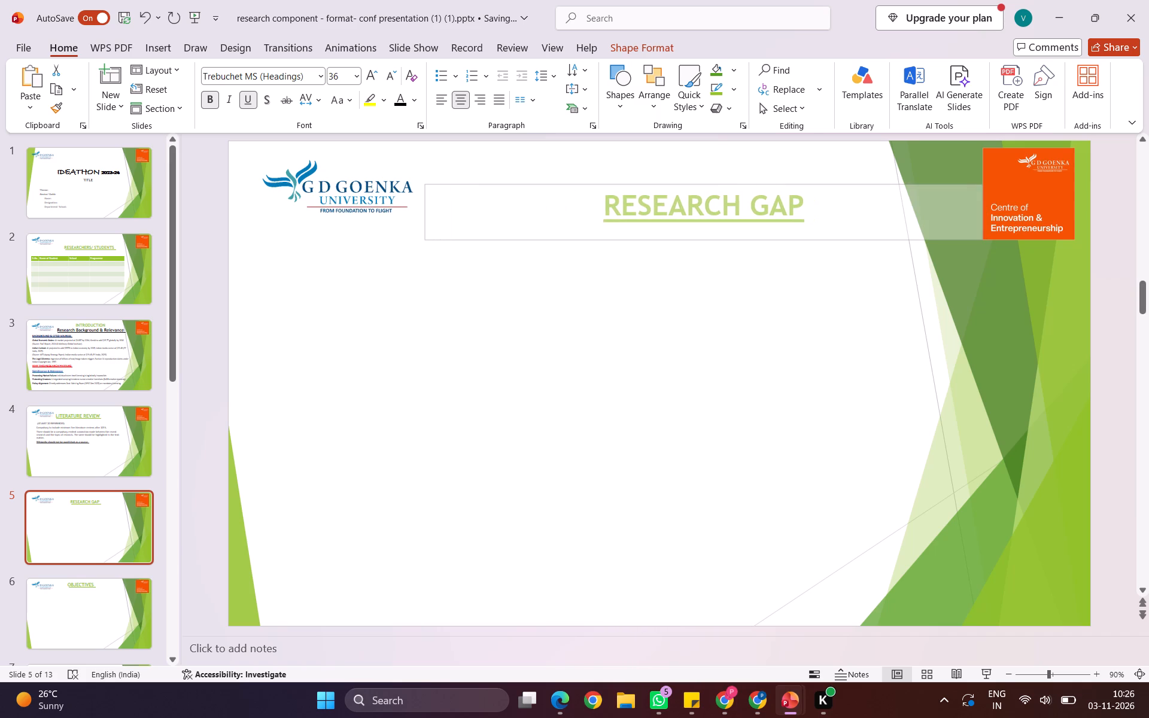
drag(424, 200, 421, 200)
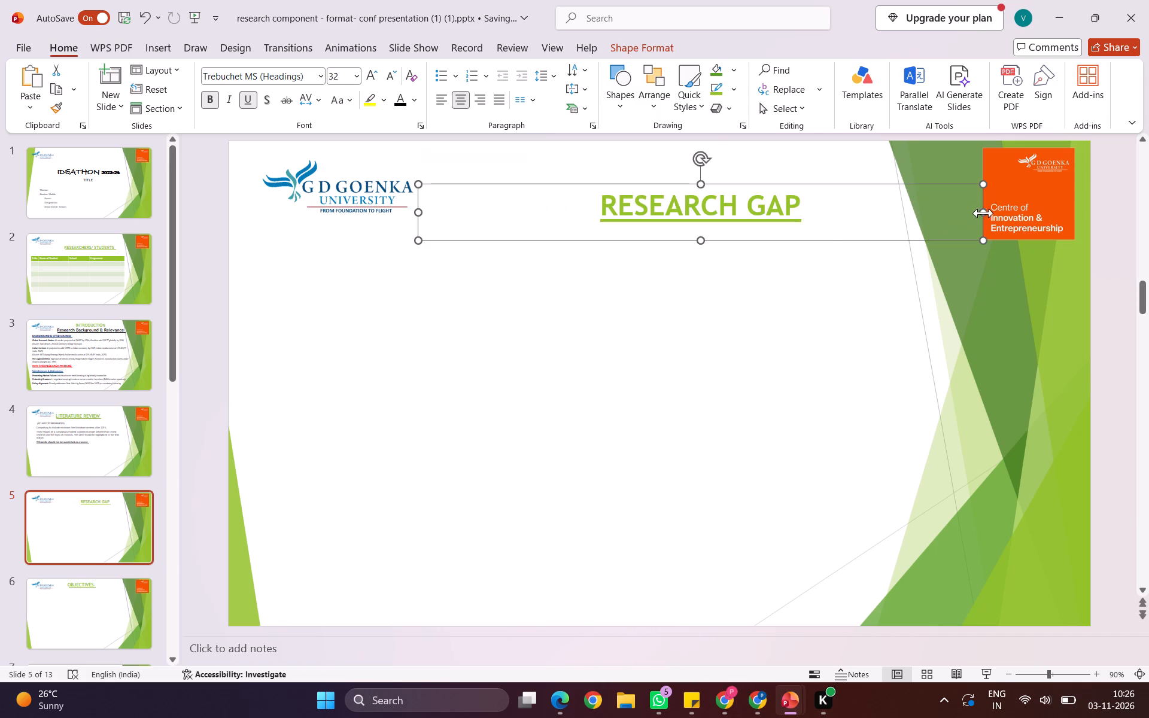
drag(984, 213, 728, 208)
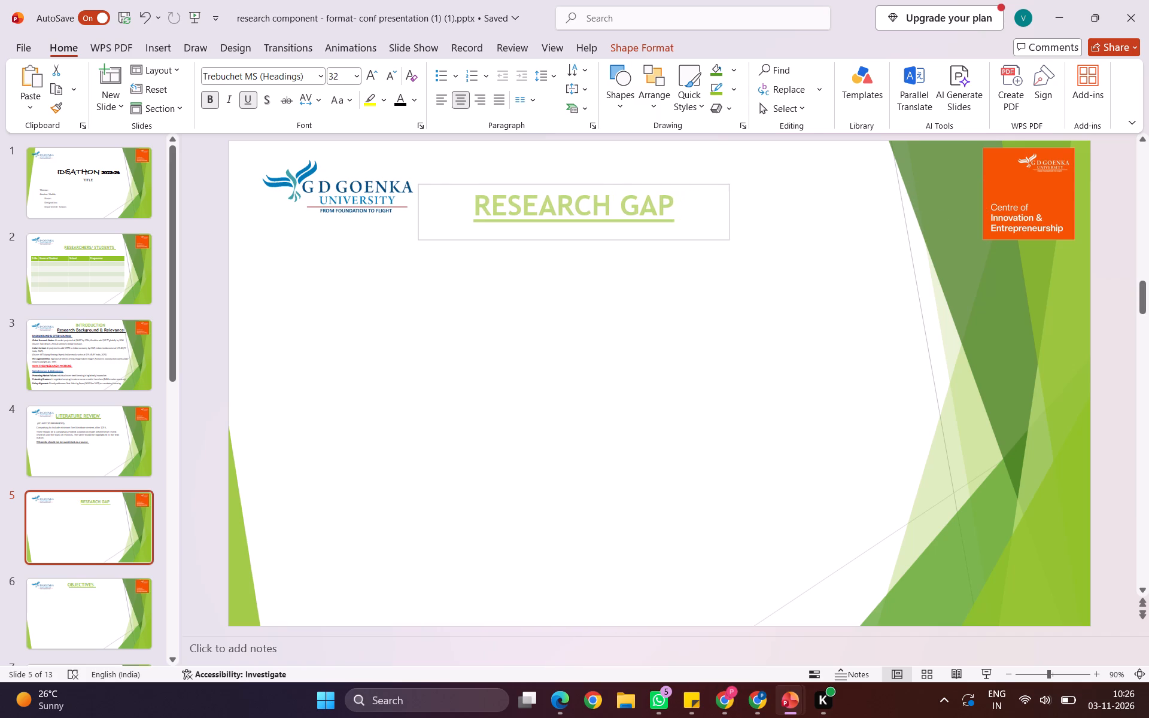
drag(728, 208, 670, 206)
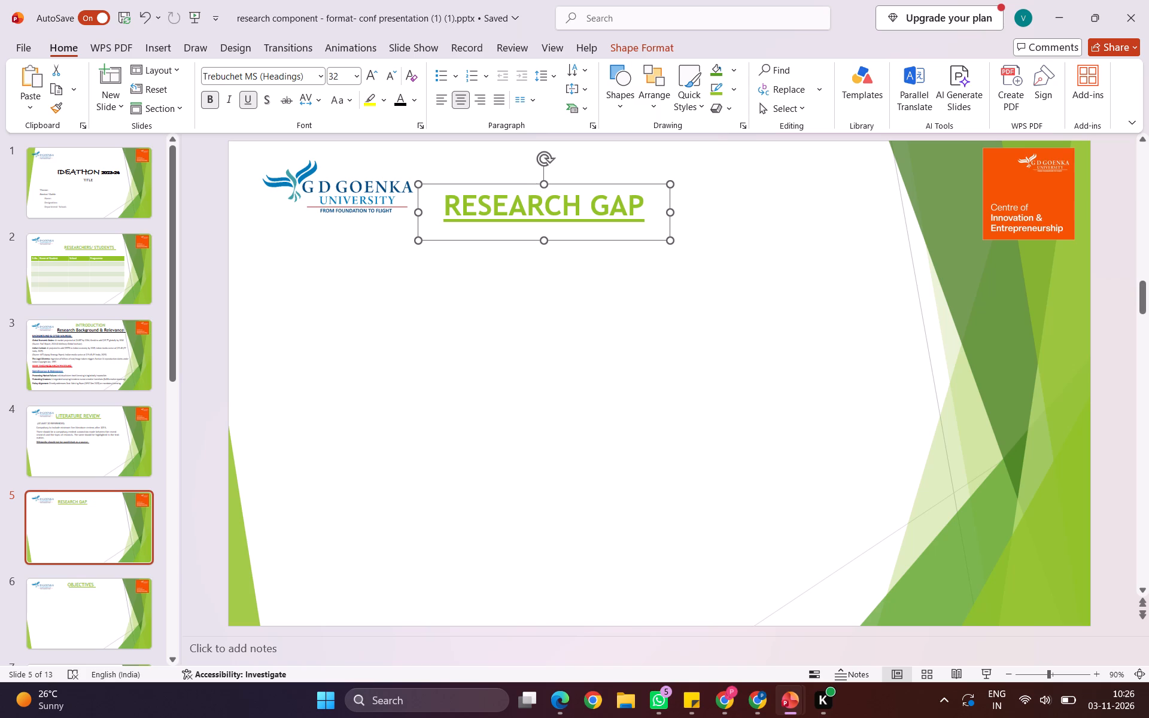
Move the RESEARCH GAP title box slightly up and toward the slide's centre, and trim its bottom edge.
click(544, 177)
drag(544, 177, 572, 169)
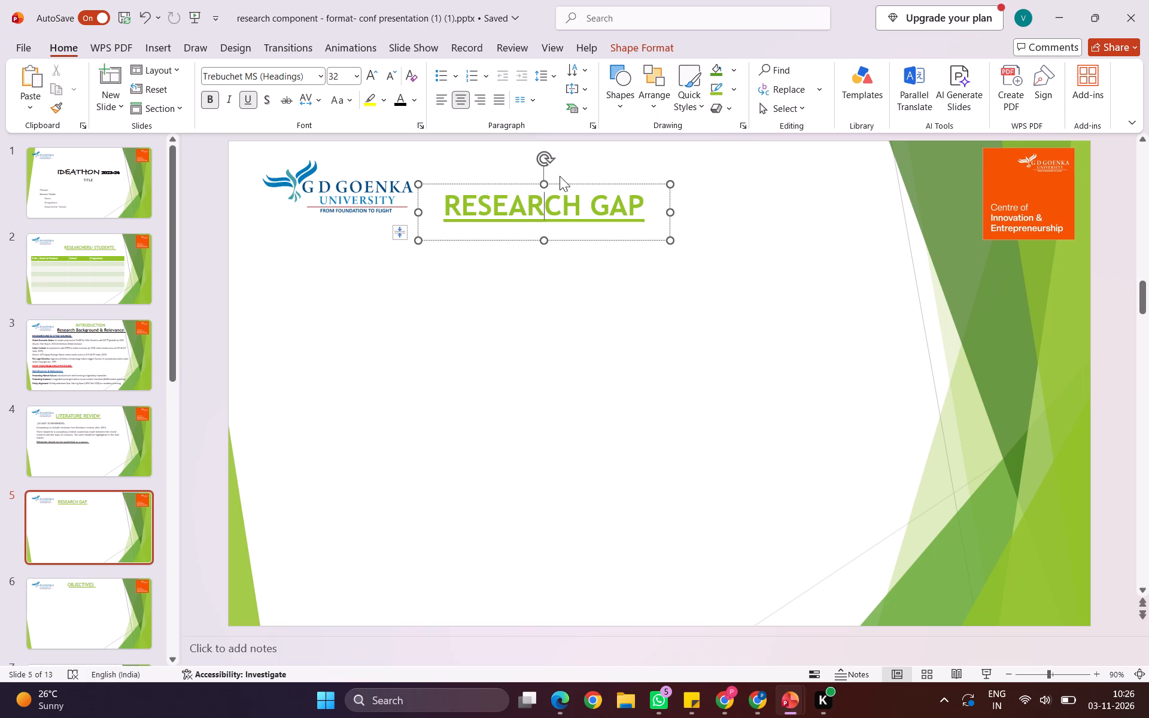
click(562, 175)
click(537, 193)
drag(543, 177, 587, 169)
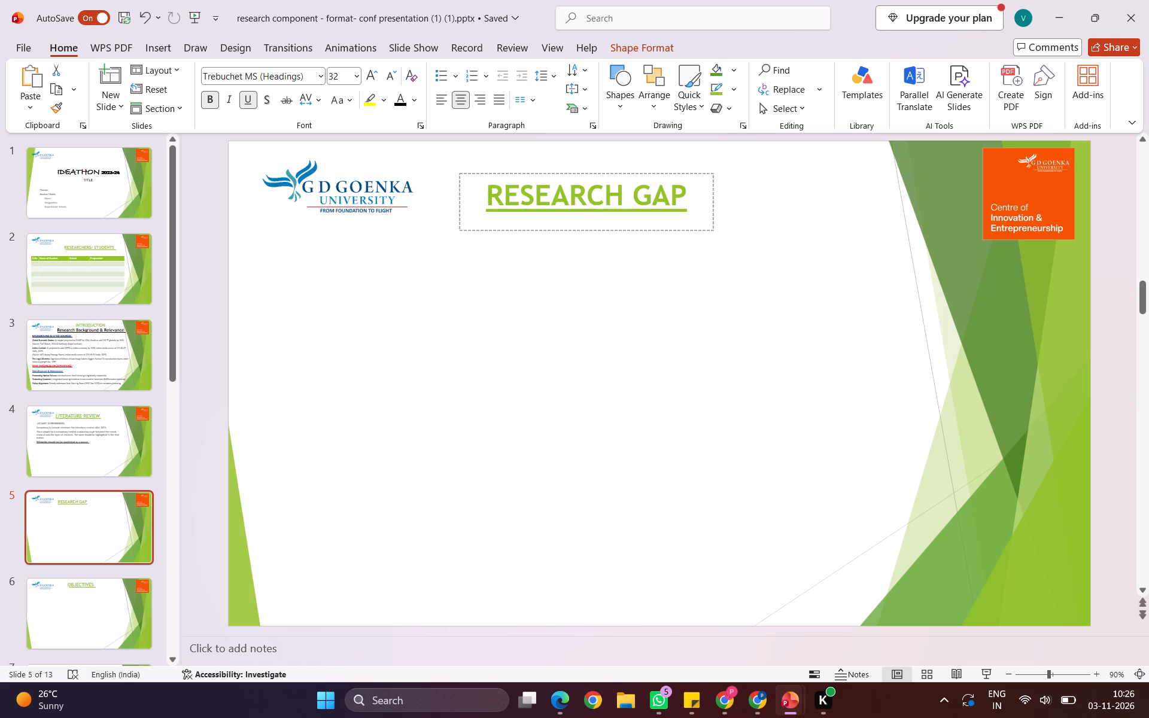
drag(587, 169, 611, 161)
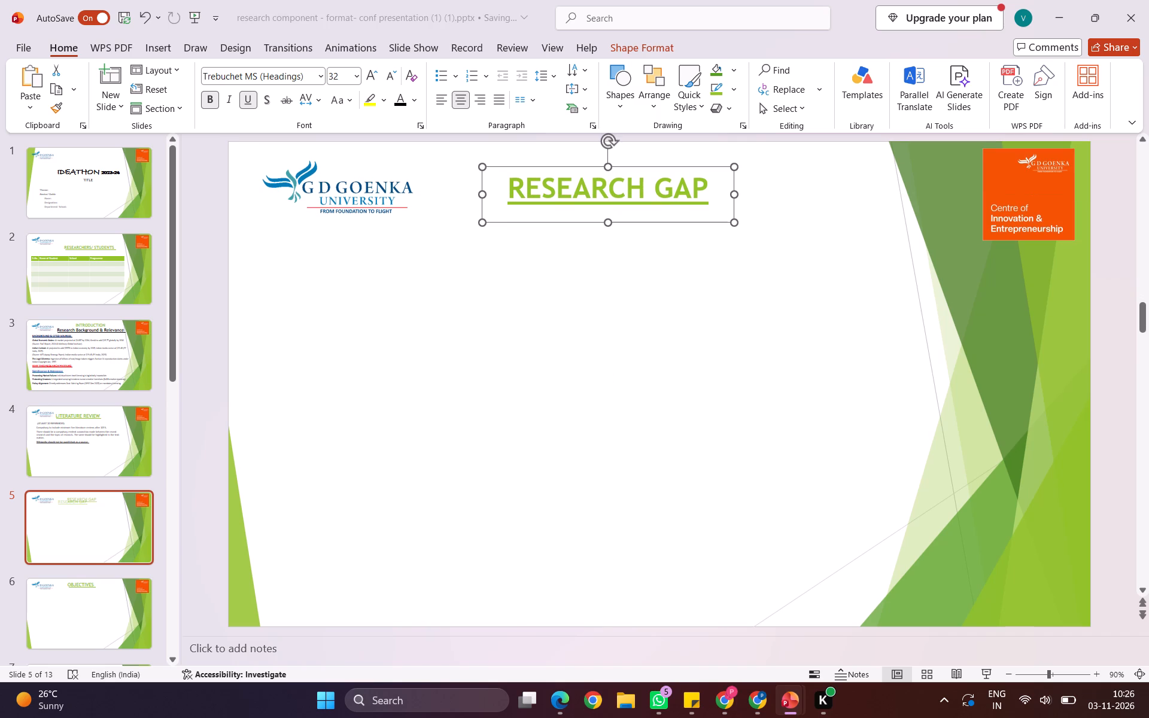
drag(609, 223, 612, 214)
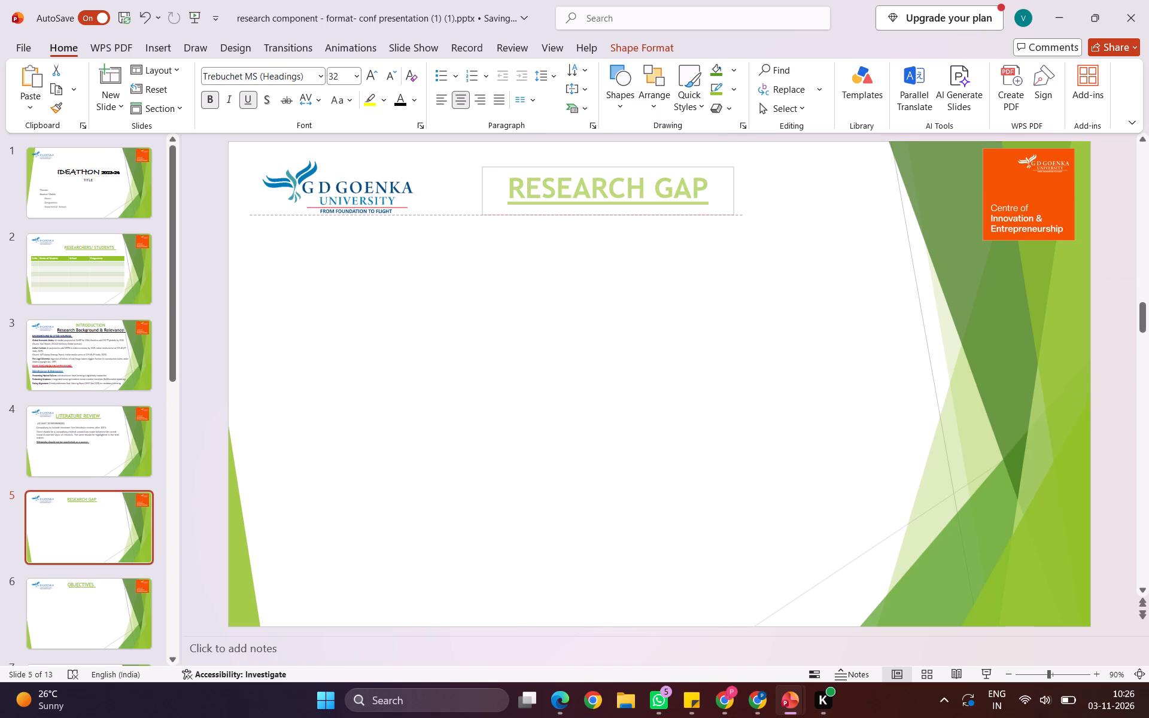
drag(612, 214, 613, 214)
Paste the copied heading "1. Statutory Inadequacy" into the body text box of the RESEARCH GAP slide.
click(424, 255)
click(381, 255)
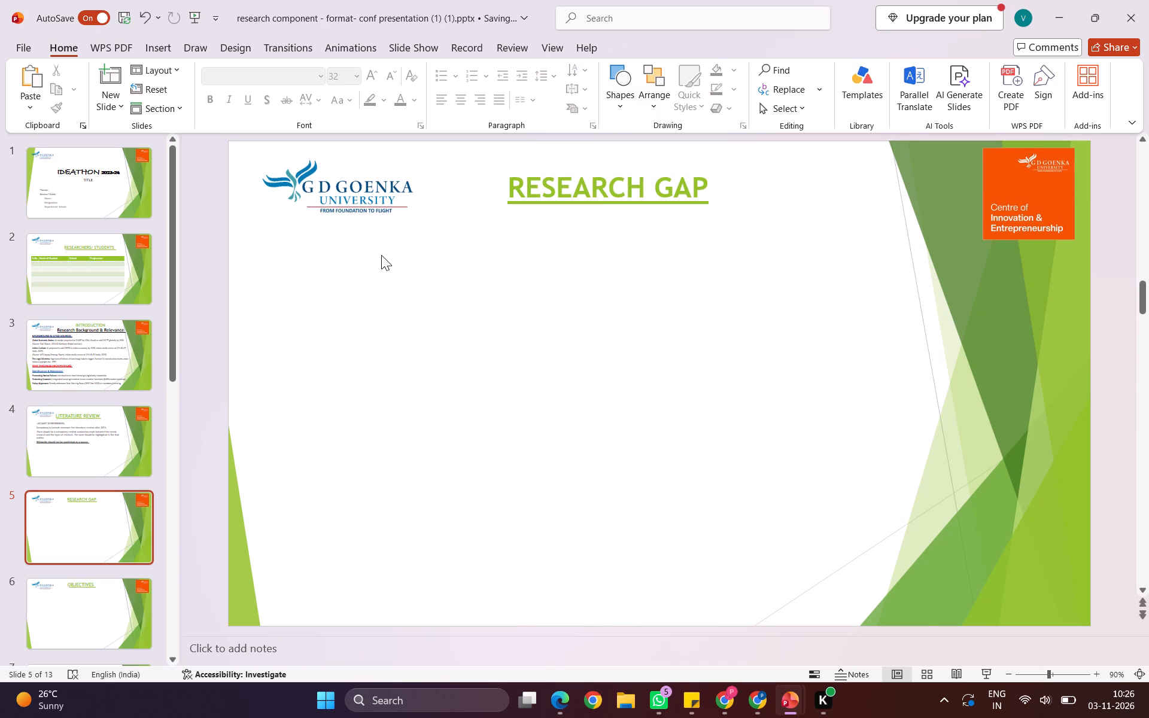
click(421, 313)
click(421, 313)
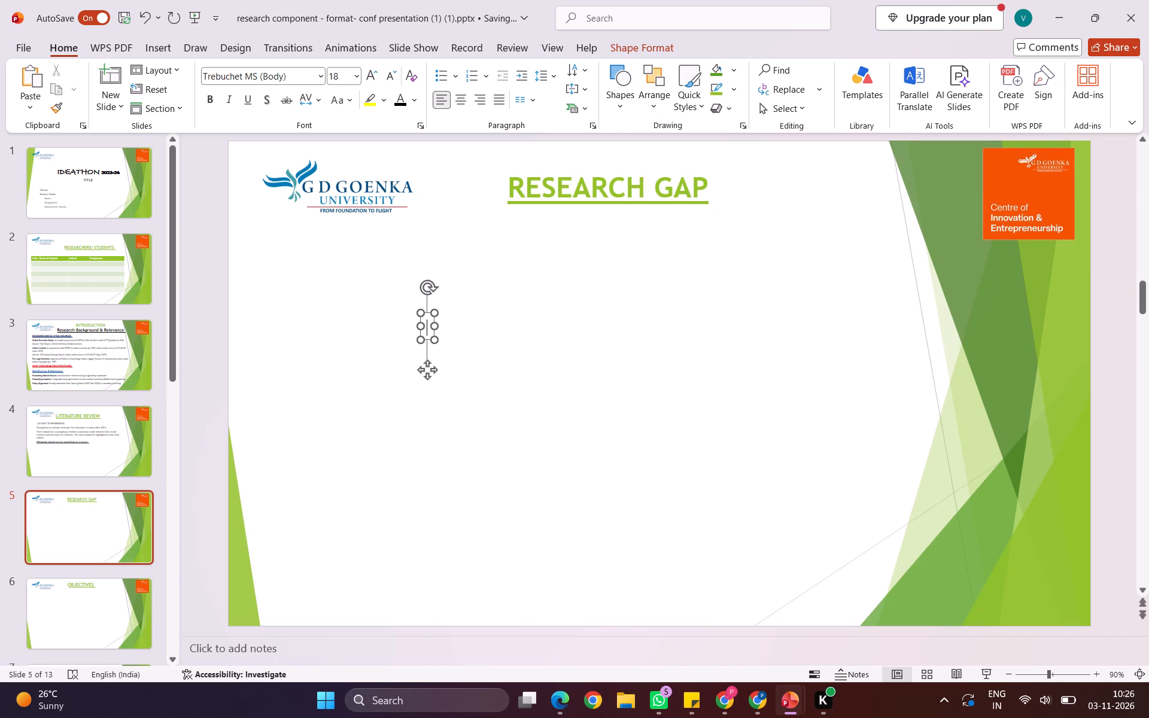
click(473, 353)
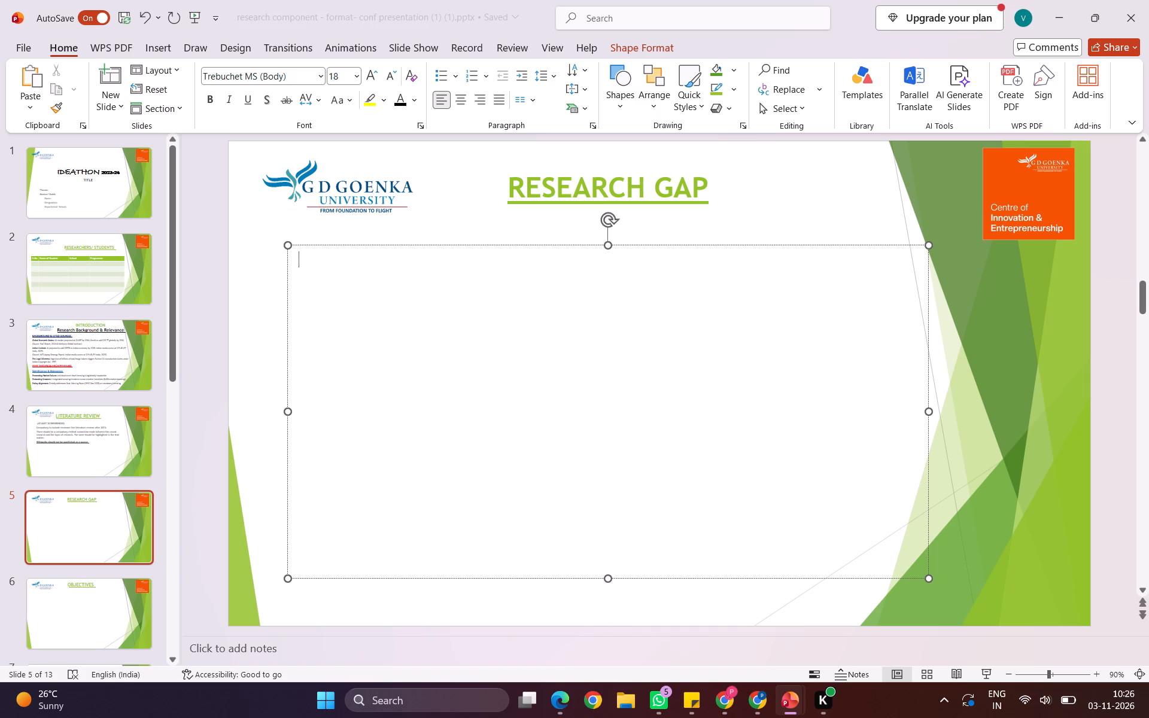
key(ctrl+v)
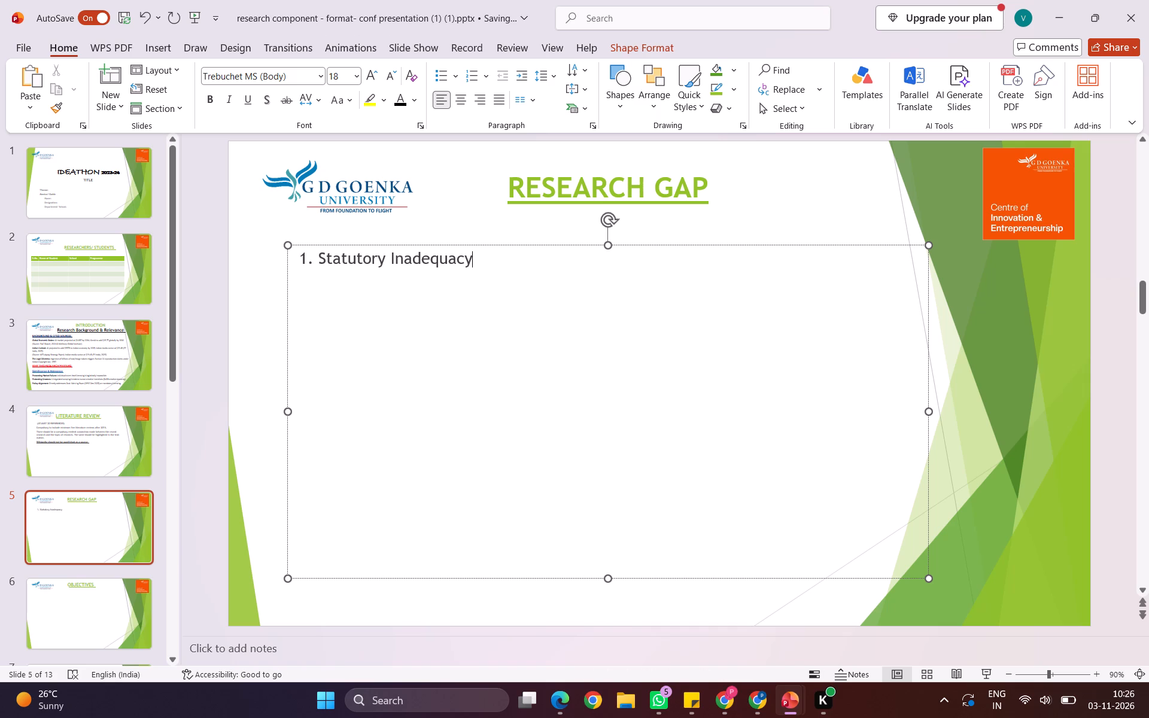
Format the heading "1. Statutory Inadequacy" in black and bold.
drag(487, 255, 295, 269)
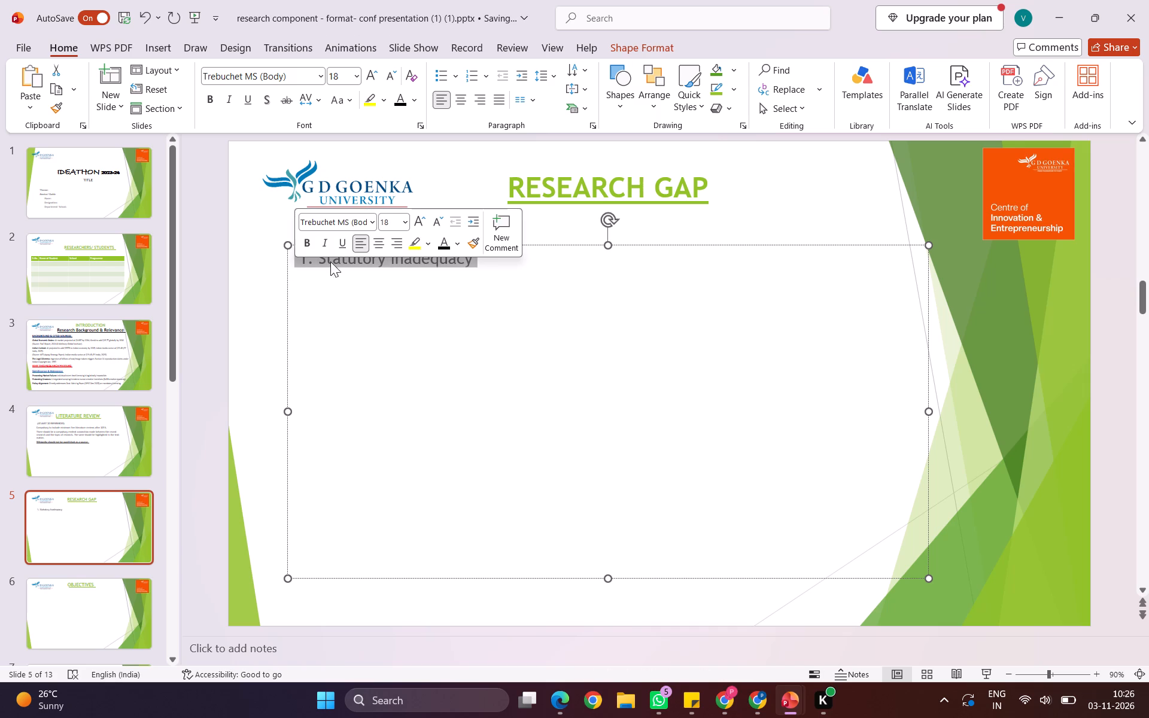
click(443, 246)
click(311, 244)
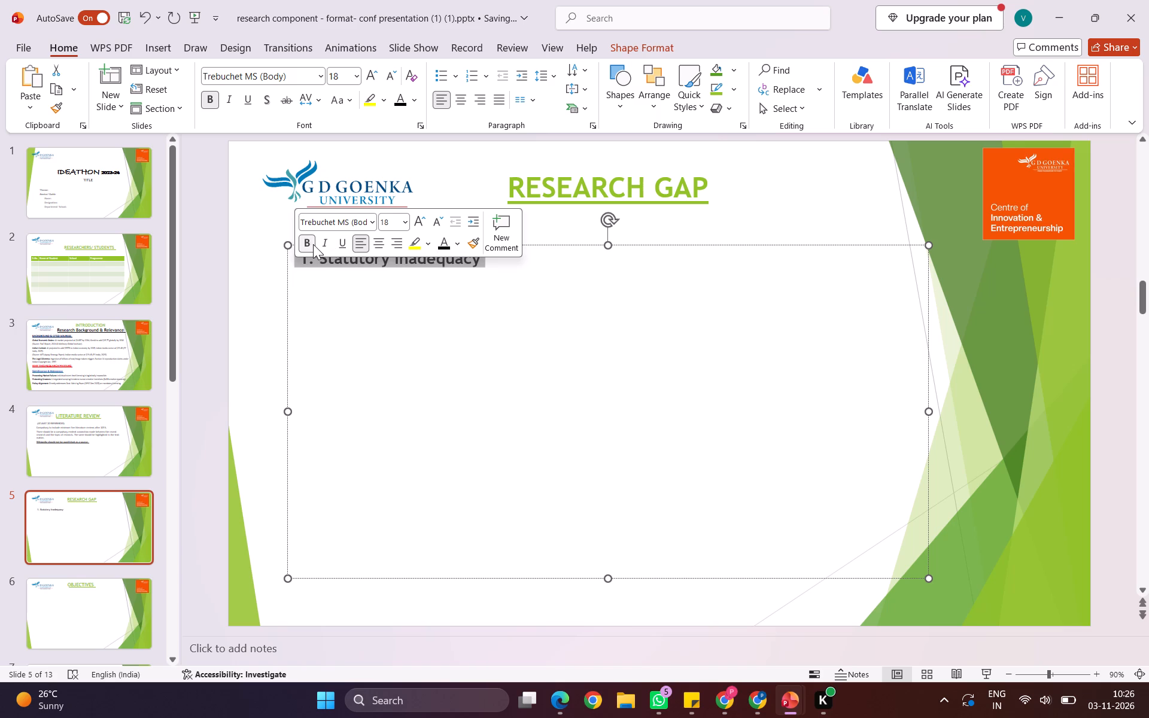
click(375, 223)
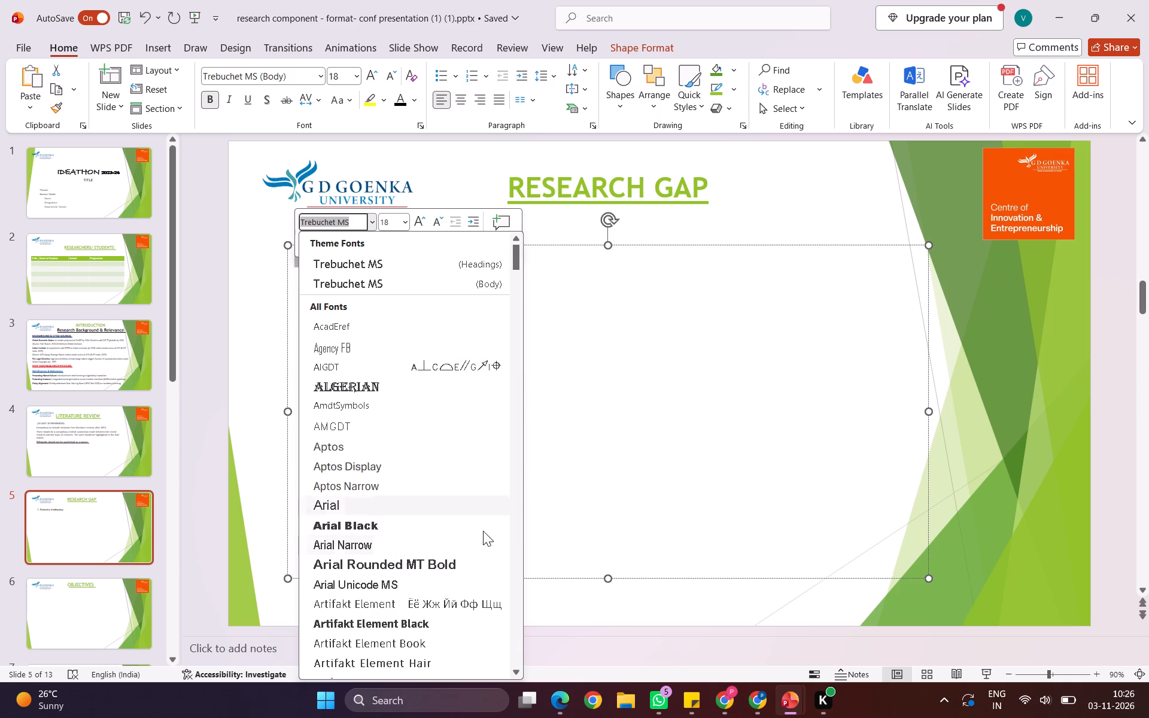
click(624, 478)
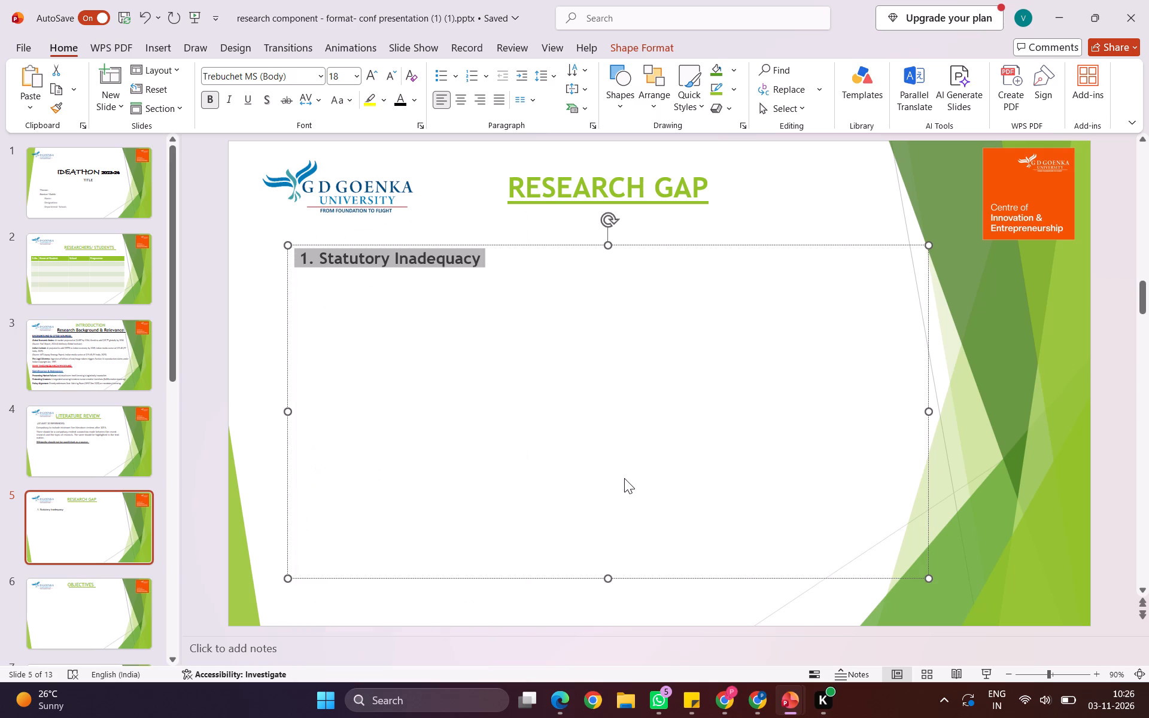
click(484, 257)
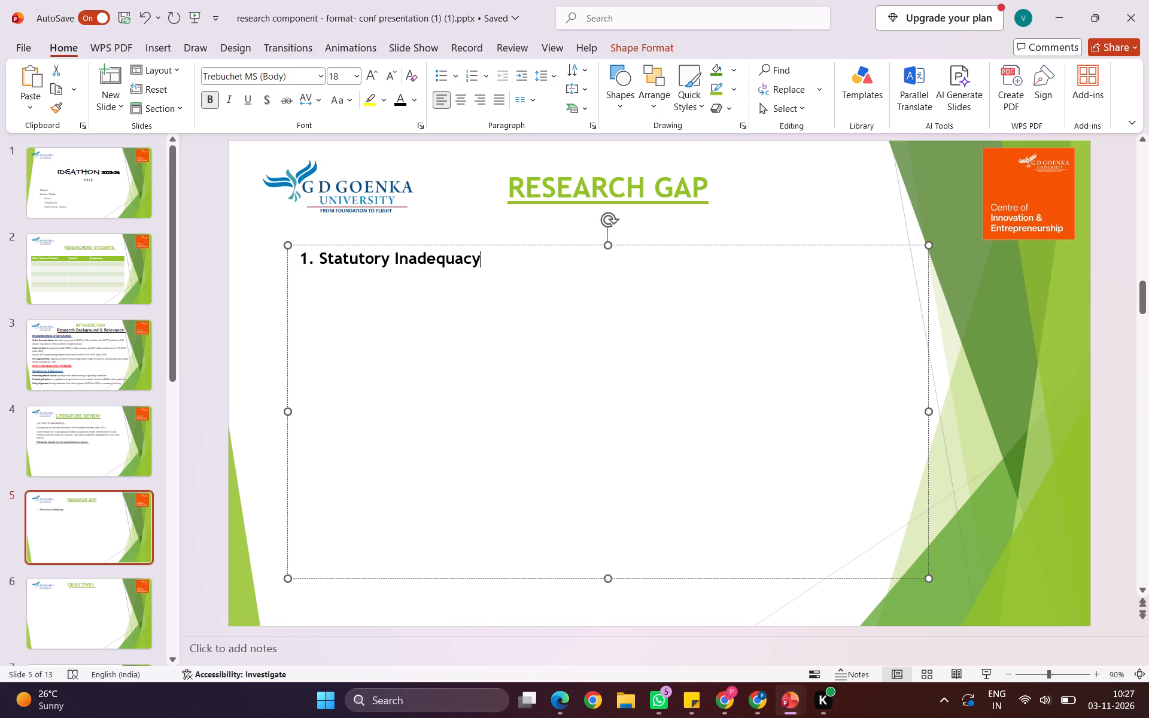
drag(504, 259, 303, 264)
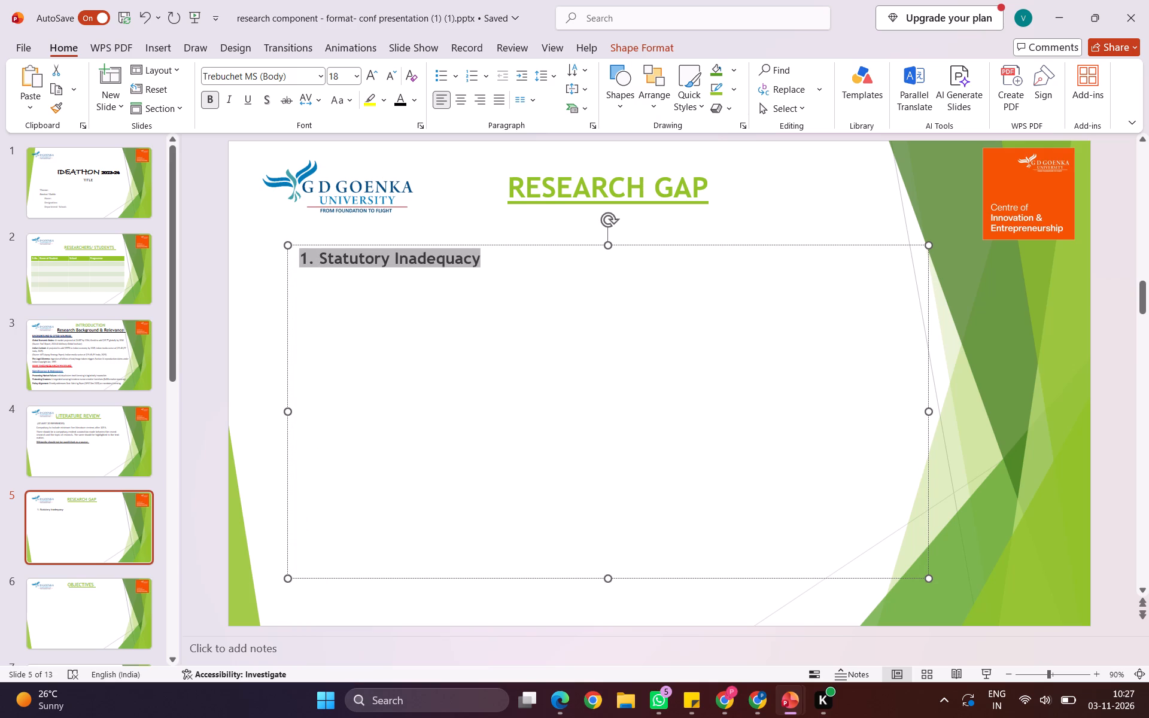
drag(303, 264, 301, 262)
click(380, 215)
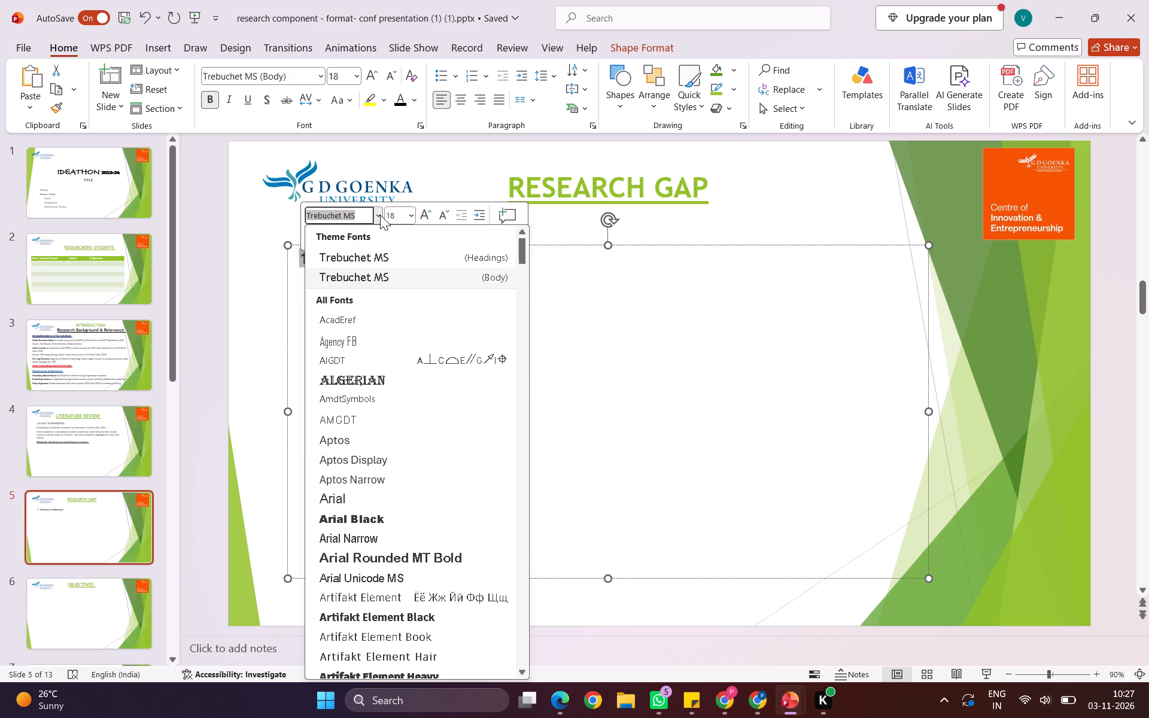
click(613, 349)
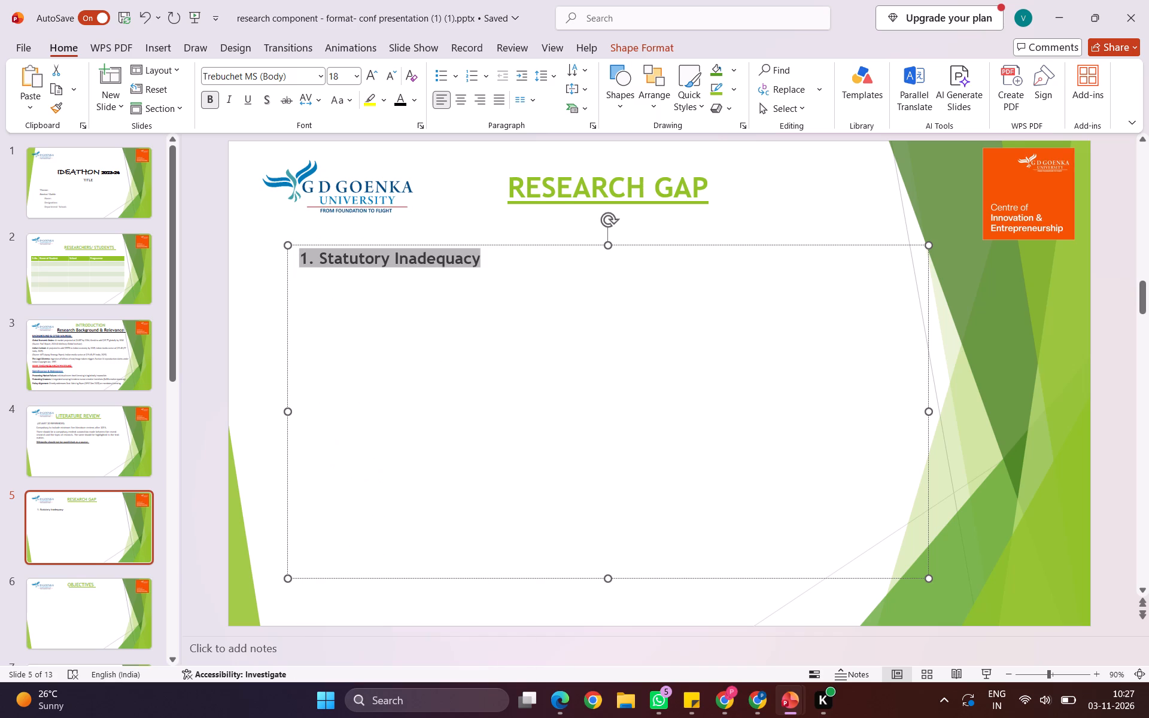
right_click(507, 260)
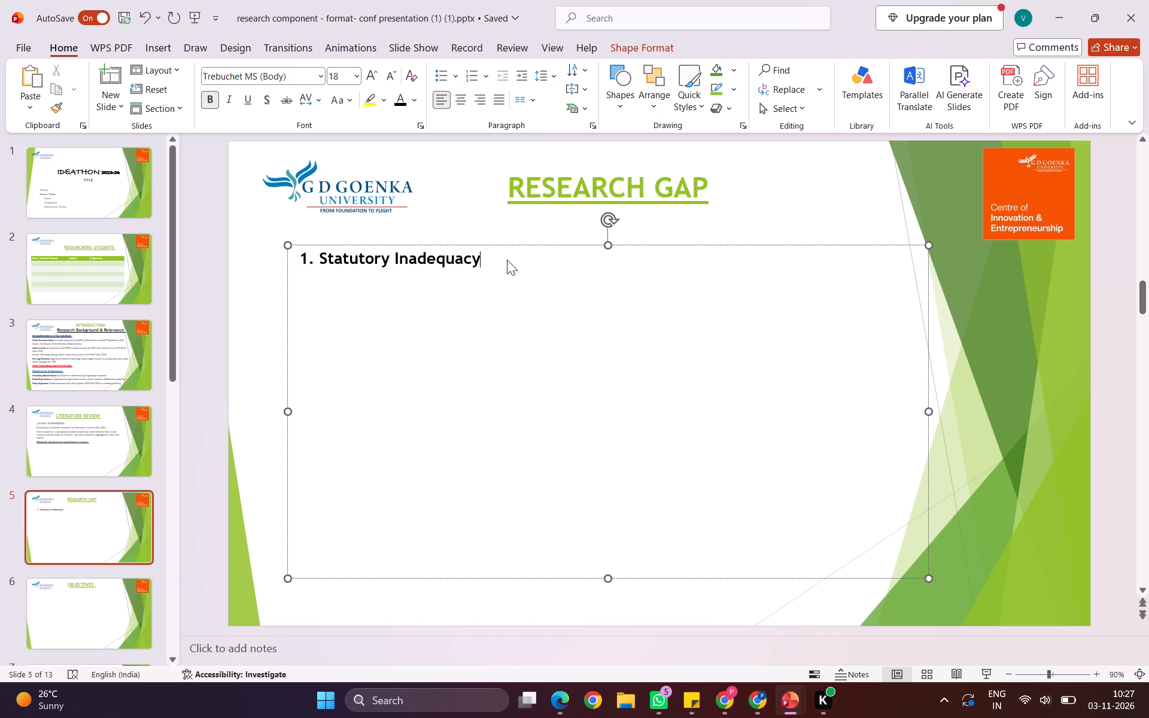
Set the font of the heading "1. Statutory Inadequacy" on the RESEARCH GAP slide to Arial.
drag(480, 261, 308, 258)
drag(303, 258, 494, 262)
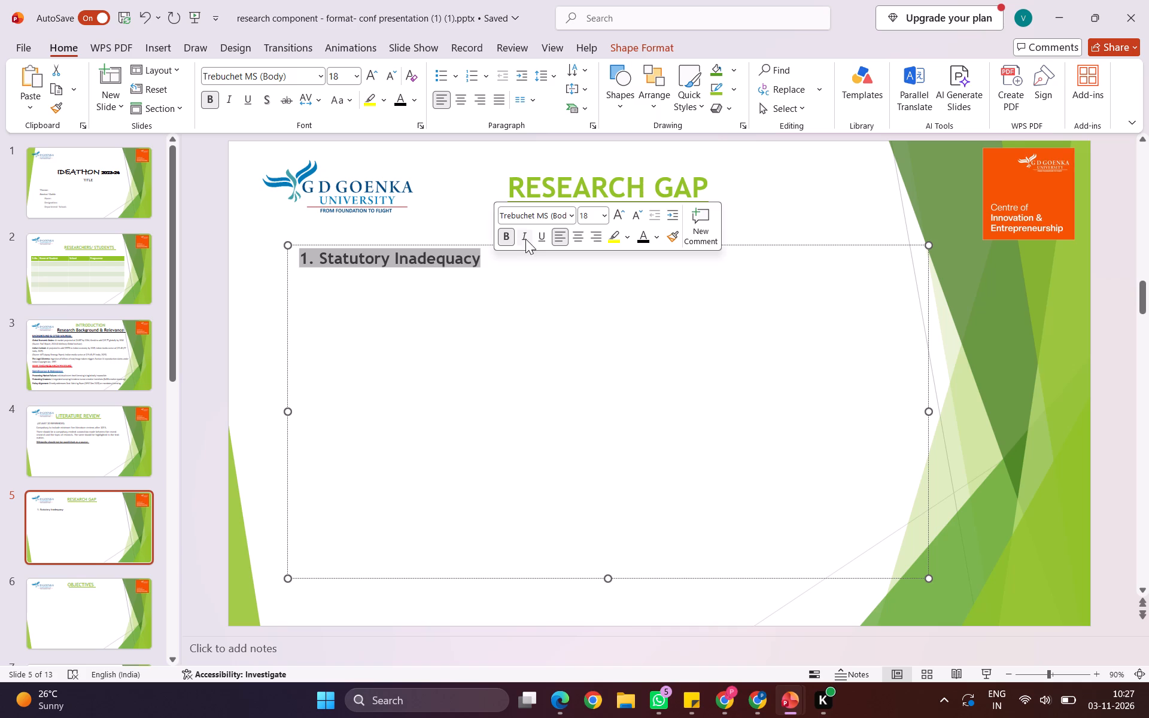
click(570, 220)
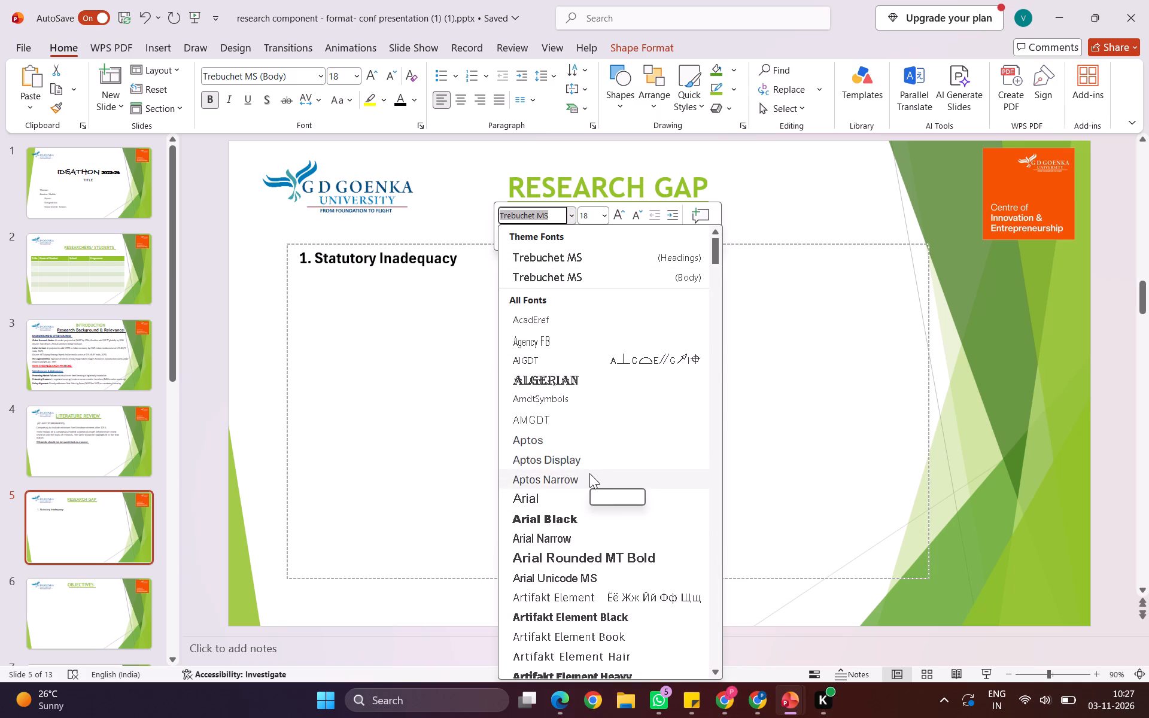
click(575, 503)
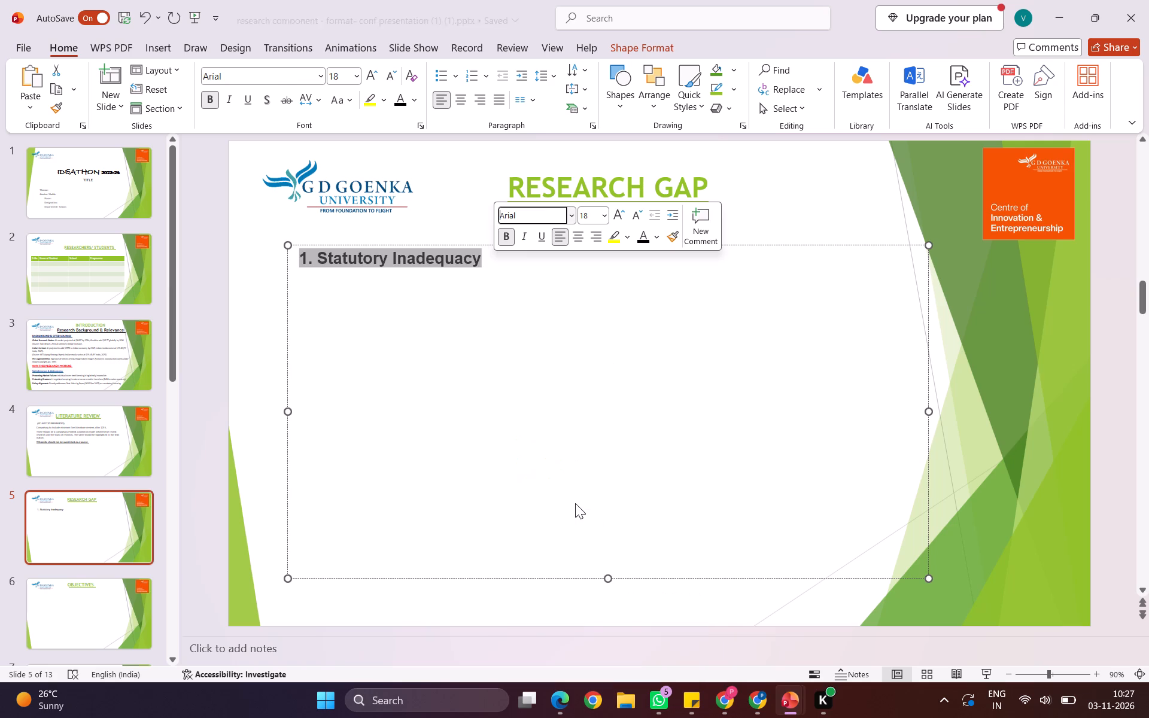
Format the heading "1. Statutory Inadequacy" in Times New Roman at size 20.
click(574, 218)
scroll(622, 566, down, 2)
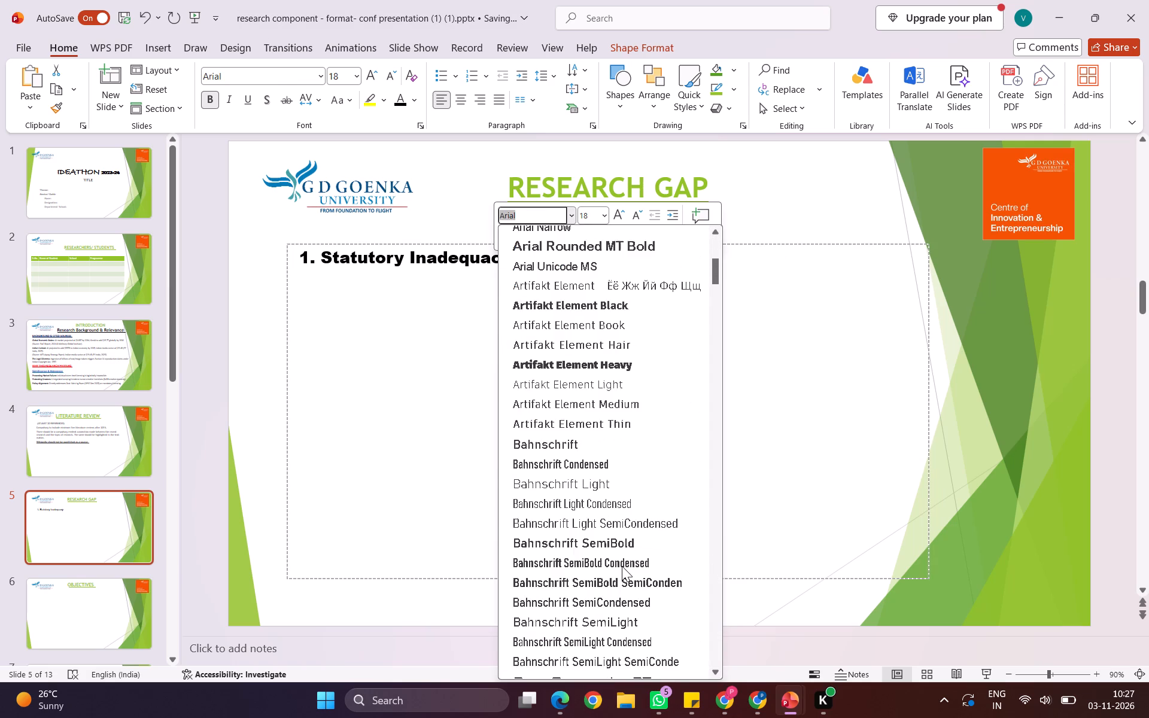
scroll(622, 566, down, 7)
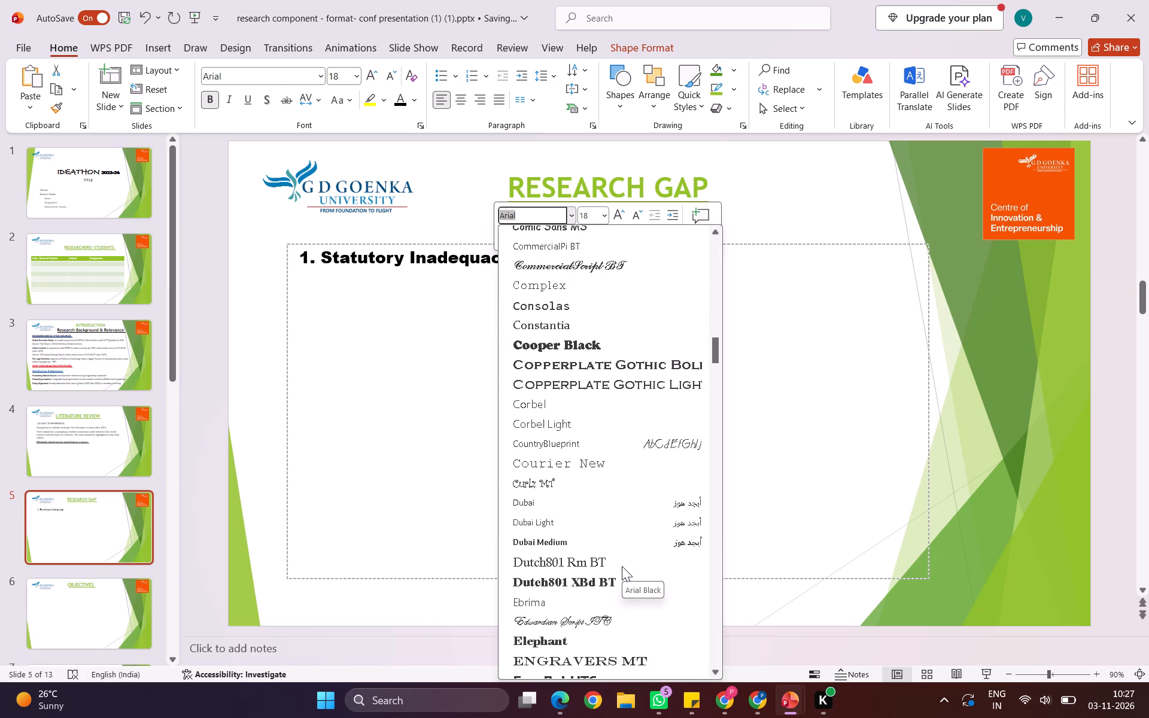
scroll(622, 566, down, 5)
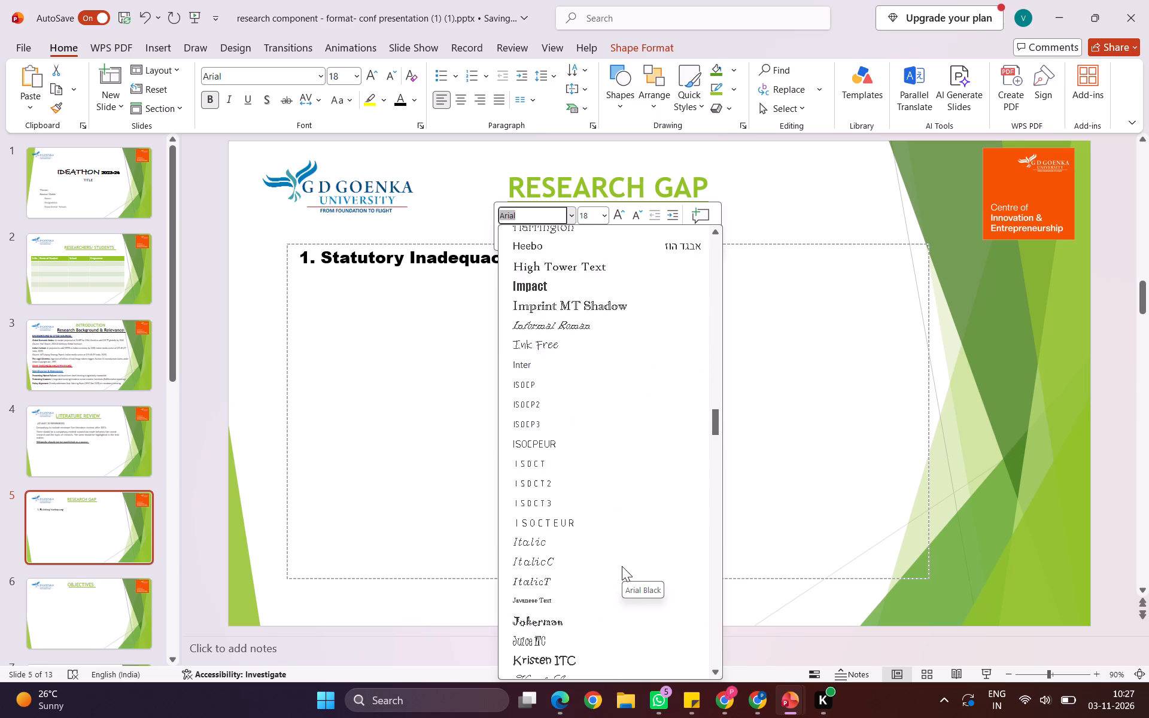
scroll(622, 566, down, 4)
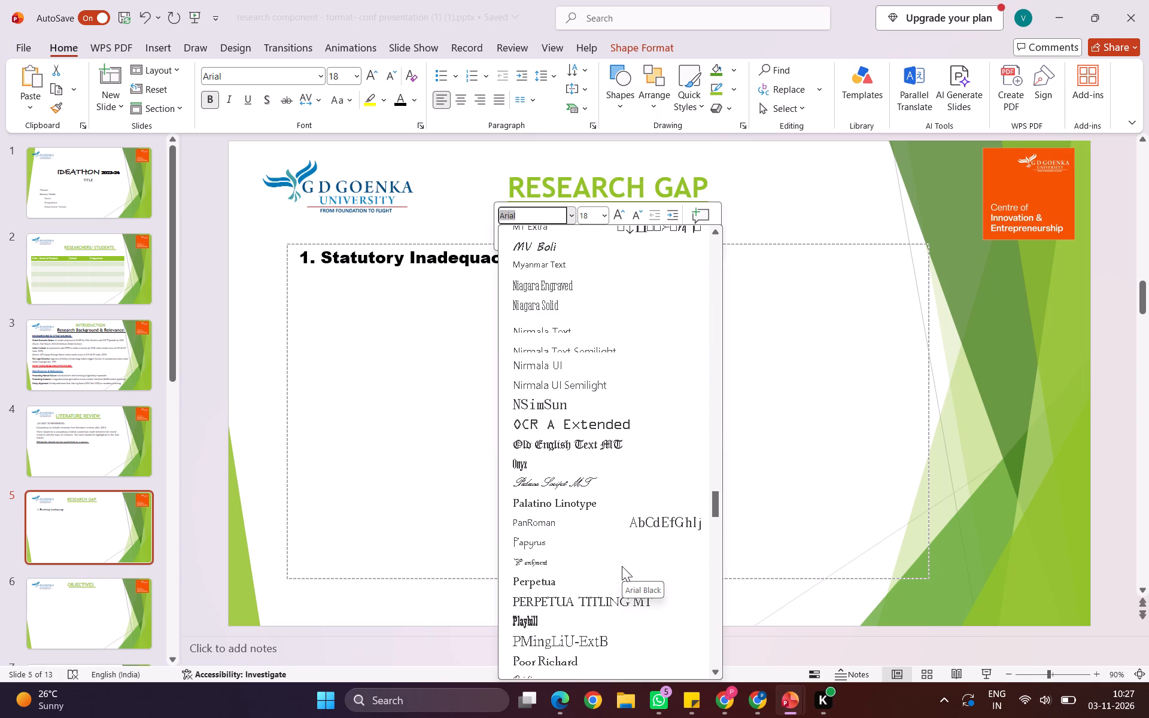
scroll(622, 566, down, 8)
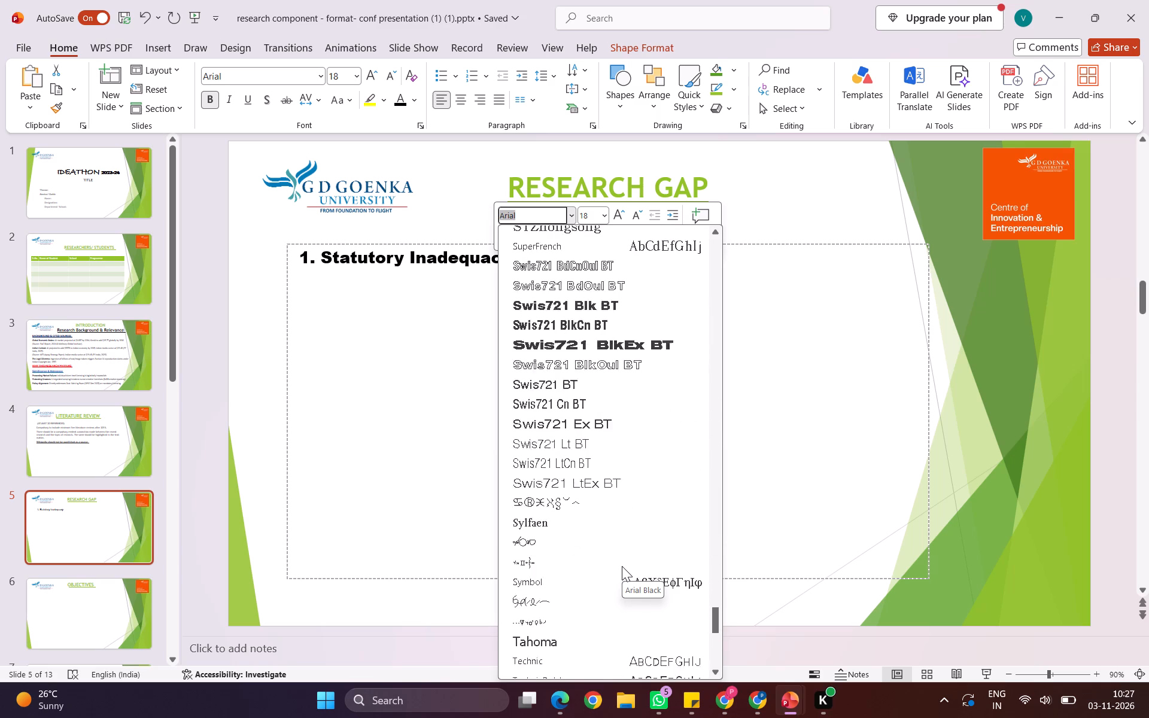
scroll(622, 566, down, 2)
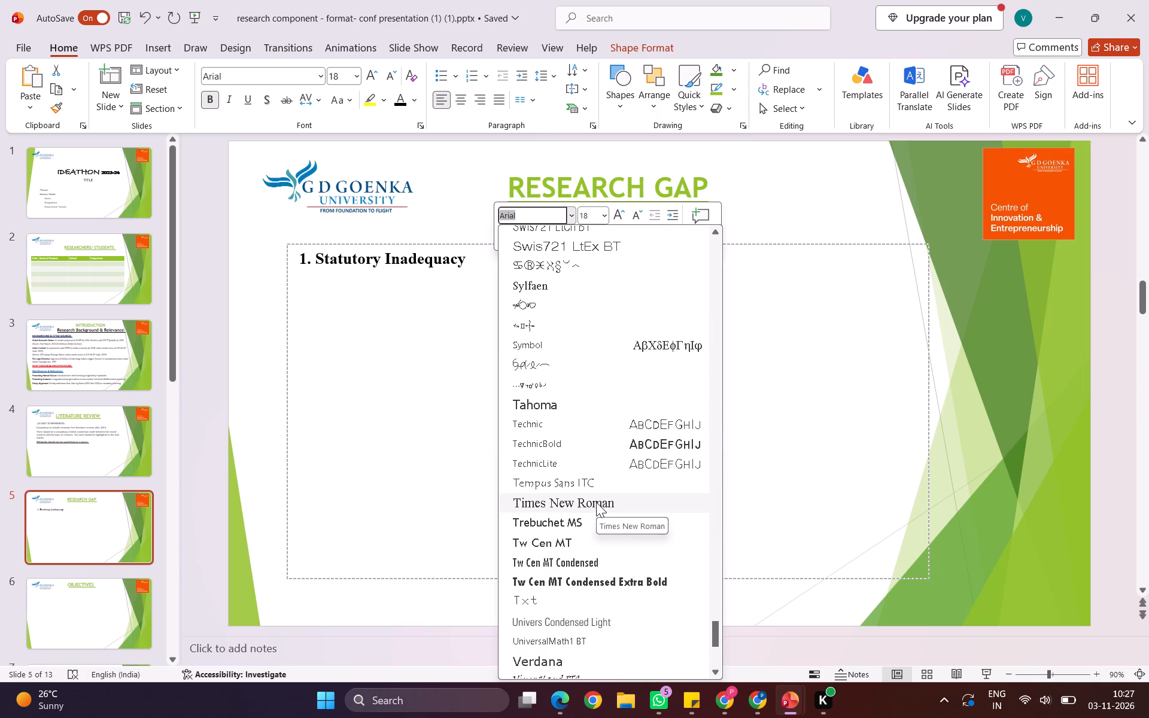
click(596, 502)
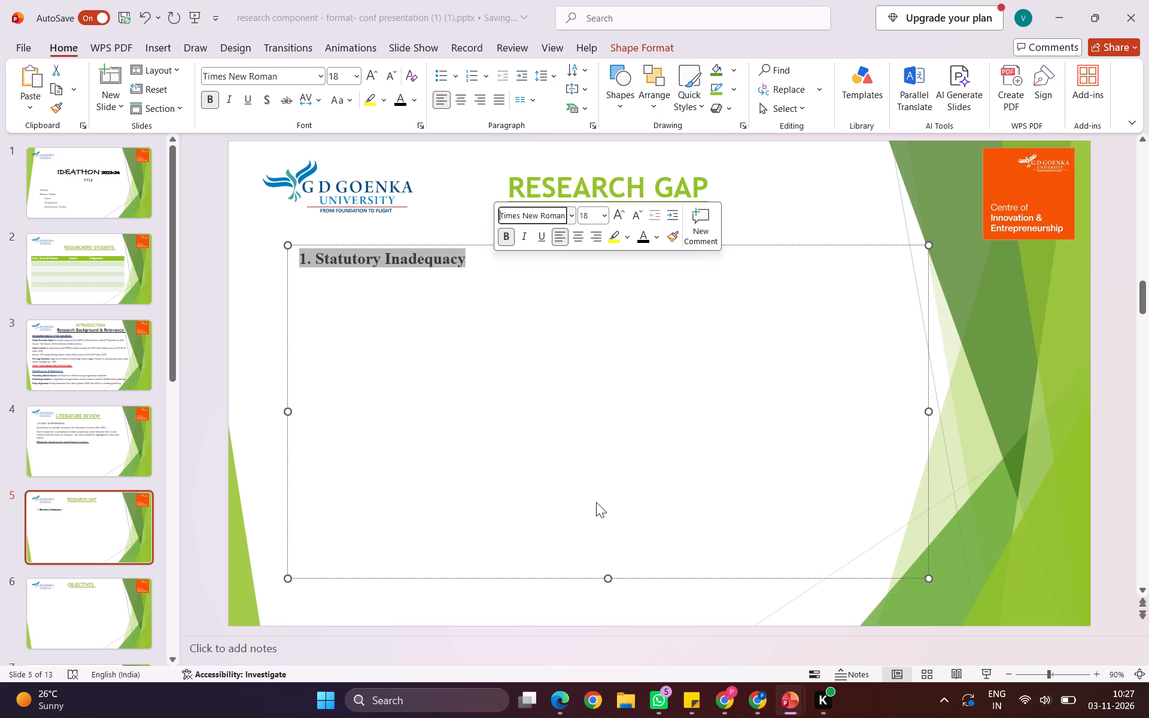
click(607, 210)
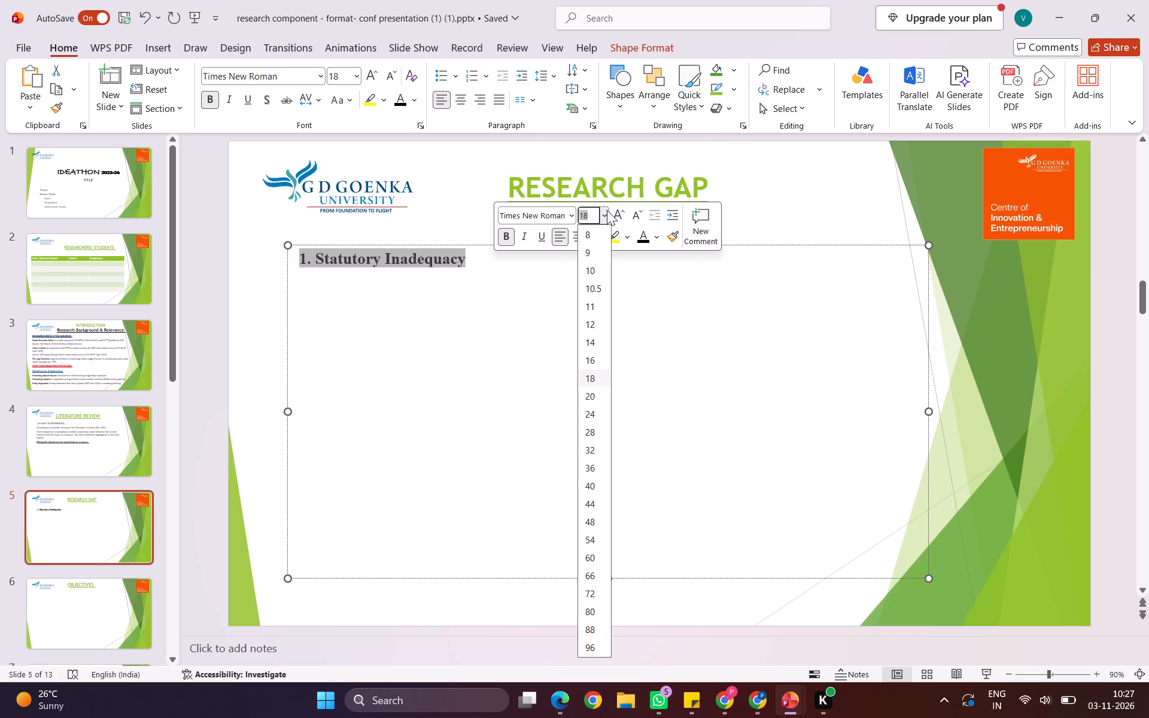
click(591, 391)
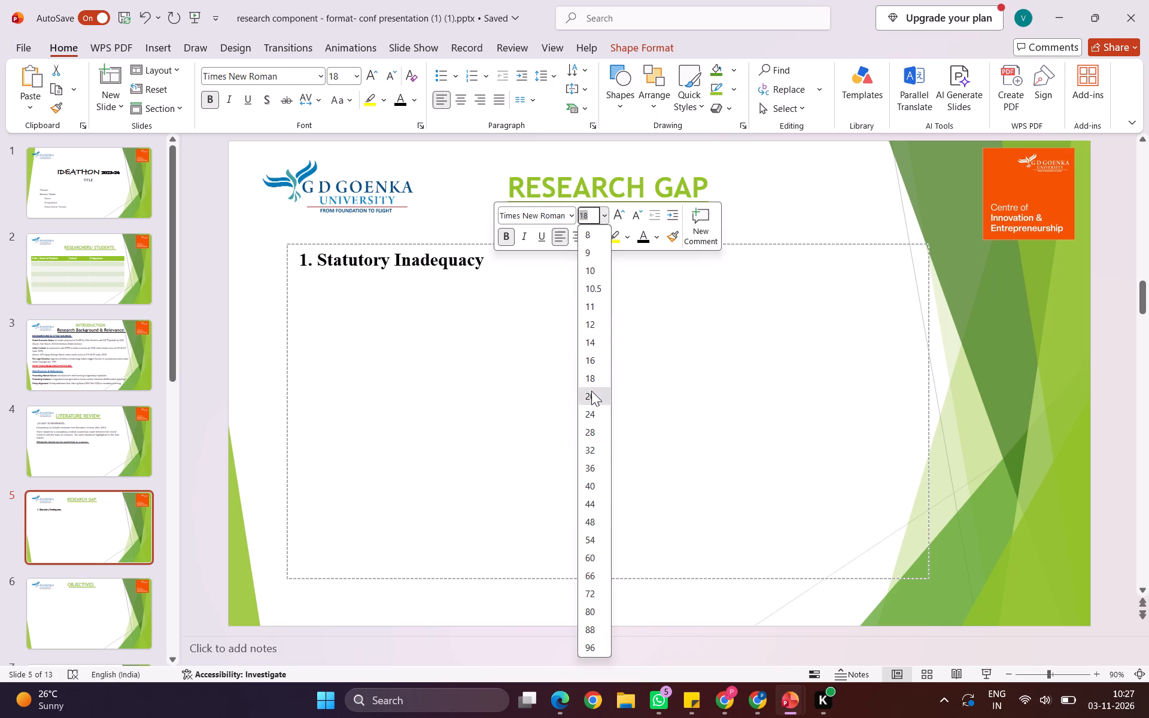
click(510, 265)
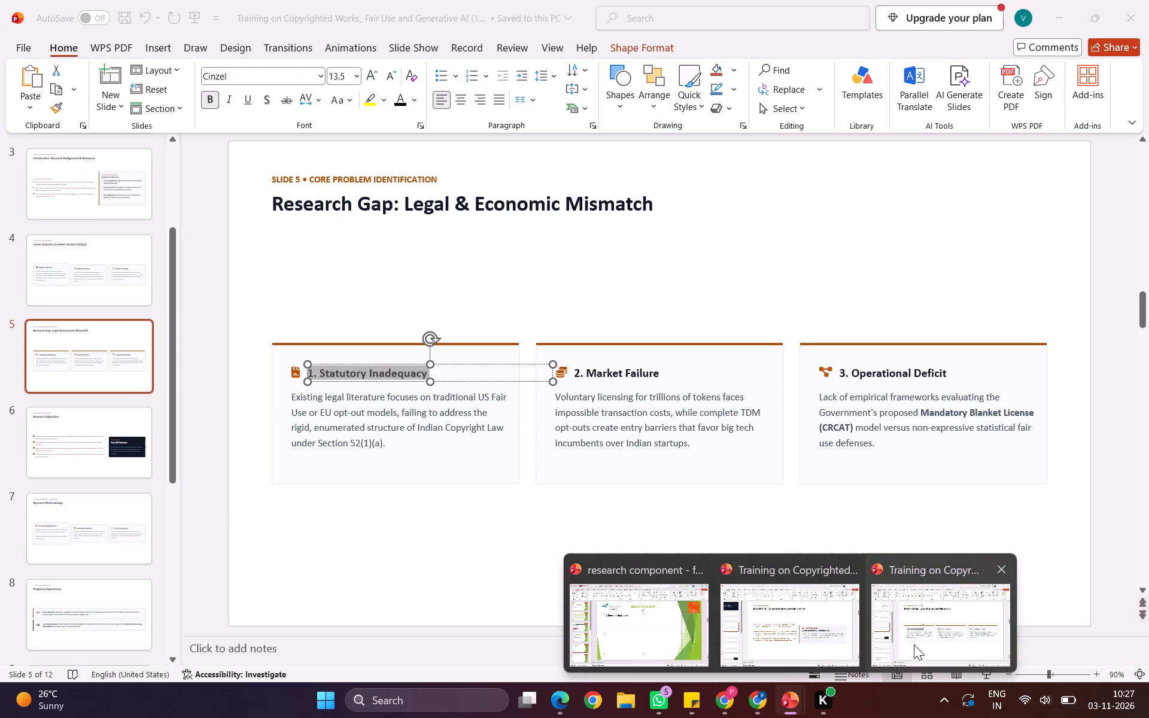
Switch to the "Training on Copyrighted Works" presentation and copy the whole paragraph under "1. Statutory Inadequacy" on slide 5.
click(914, 643)
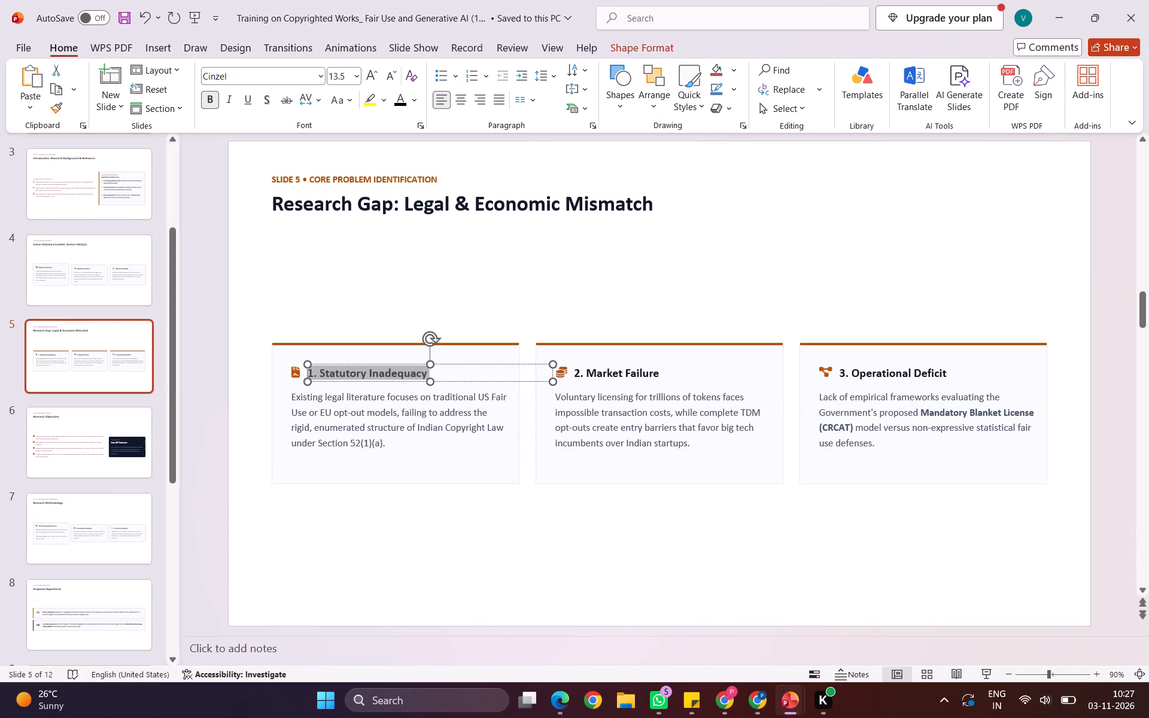
click(385, 449)
drag(385, 449, 289, 406)
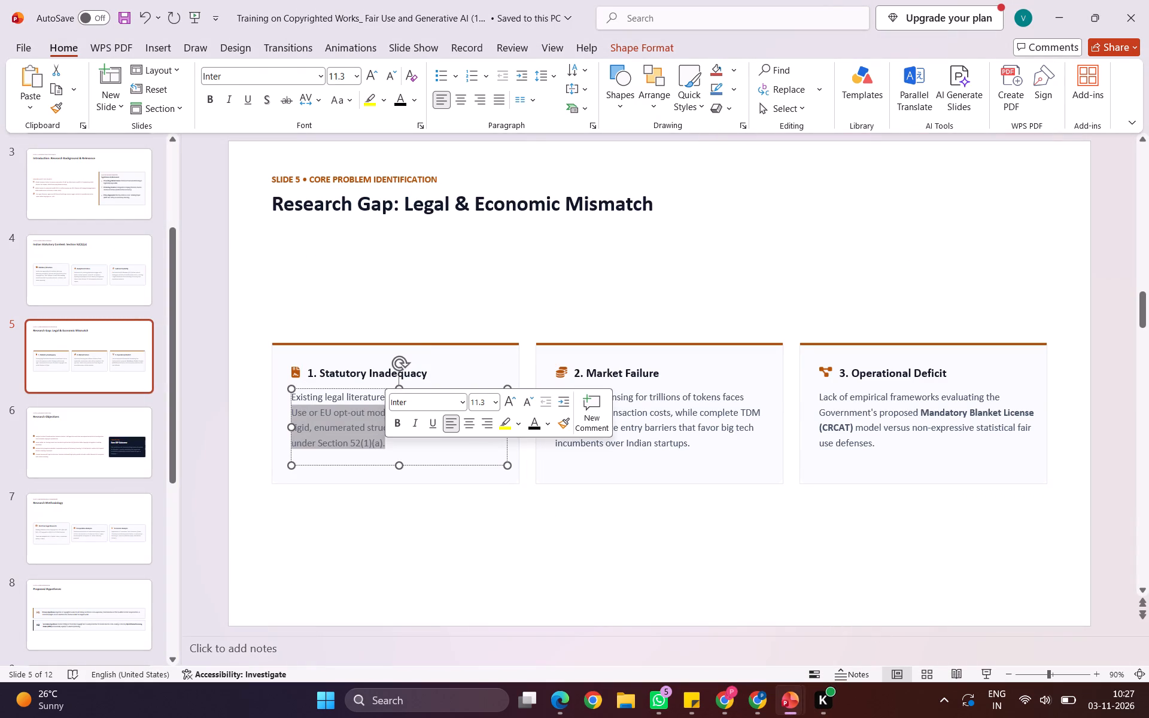
drag(289, 406, 288, 395)
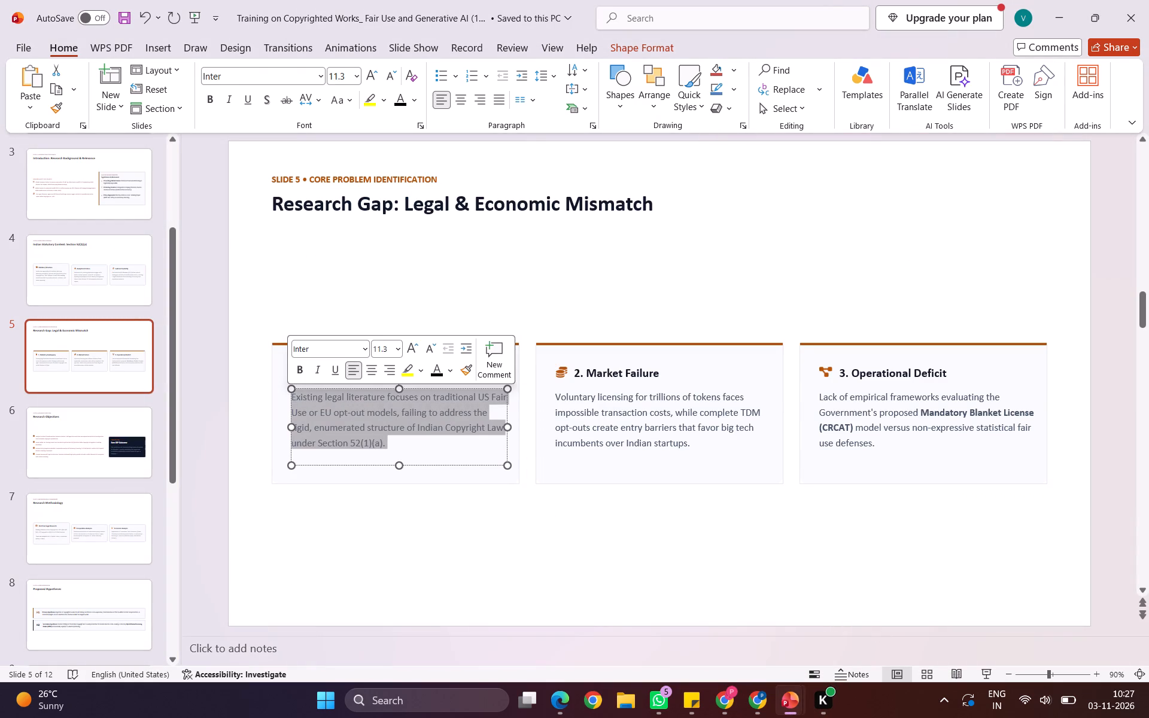
key(ctrl+c)
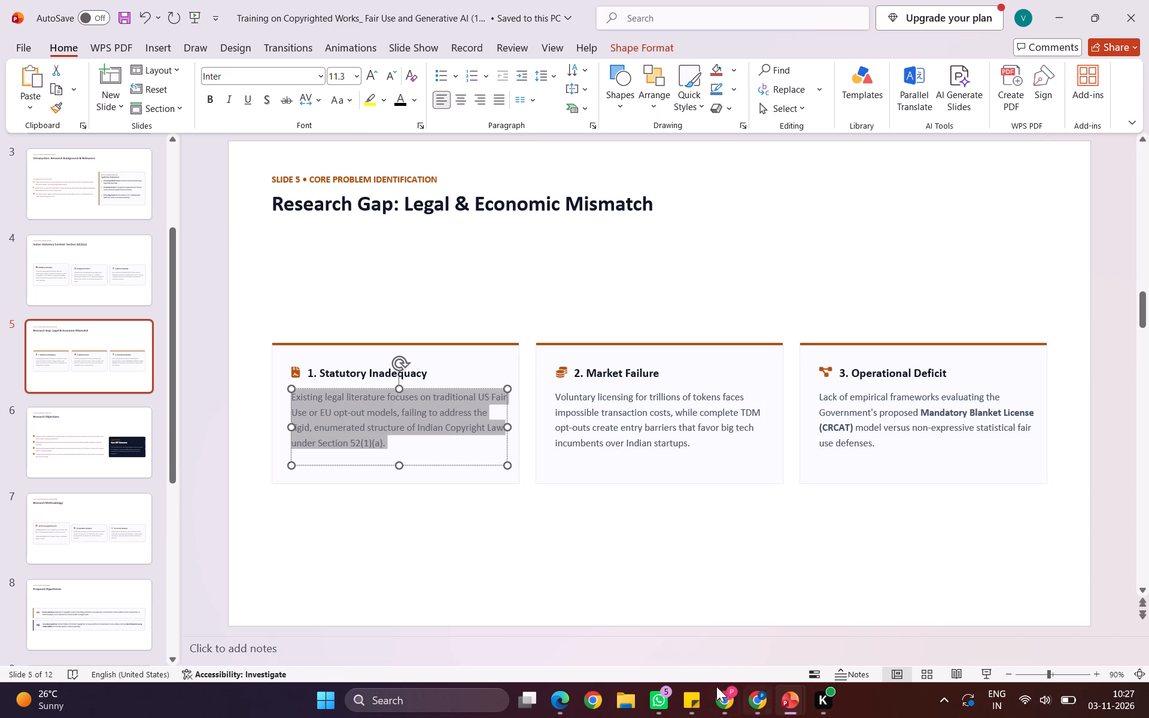
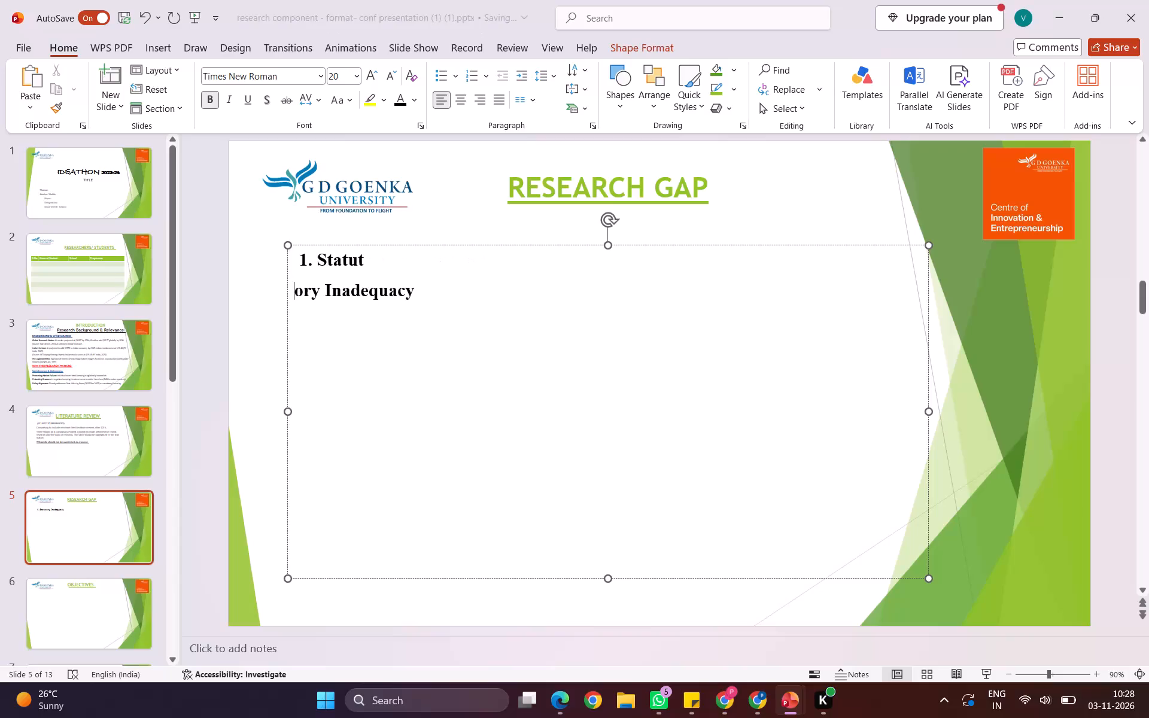
Remove the stray line break that splits the word "Statutory" in the heading on the RESEARCH GAP slide.
key(BackSpace)
Paste the copied paragraph on a new line below the heading "1. Statutory Inadequacy".
key(Right)
key(Right)
key(Right)
key(Right)
key(Right)
key(Right)
key(Right)
key(Right)
key(Right)
key(Right)
key(Right)
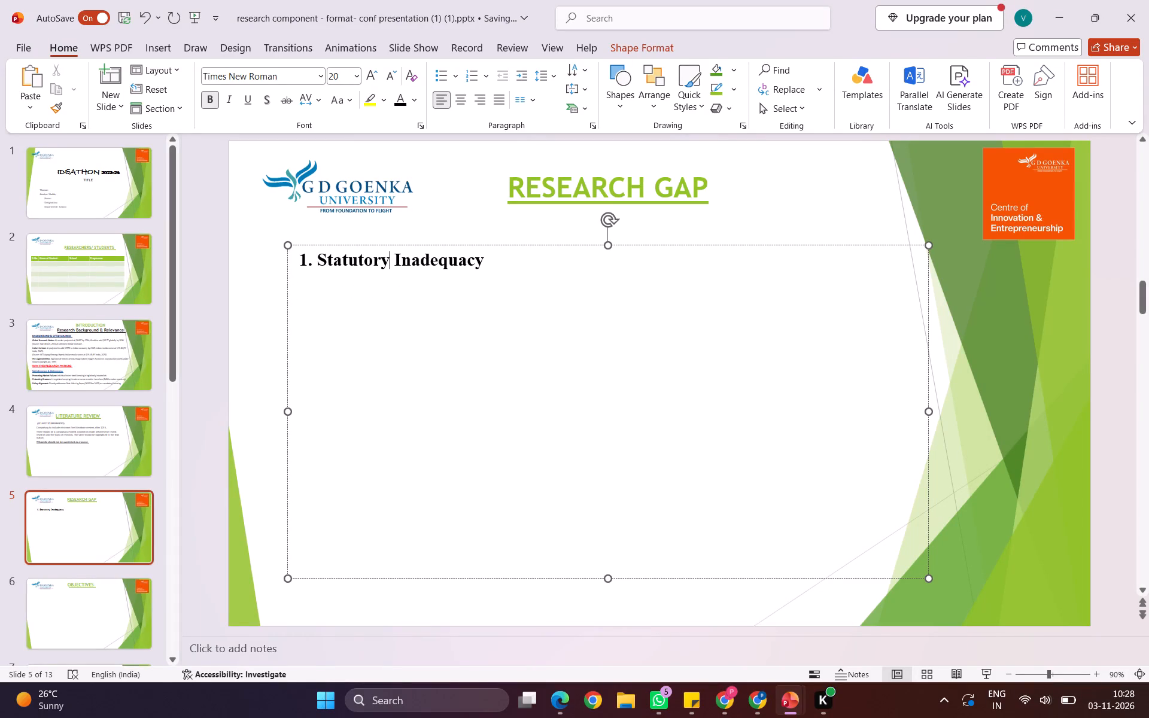
key(Right)
key(Right)
key(Right)
key(Return)
key(ctrl+v)
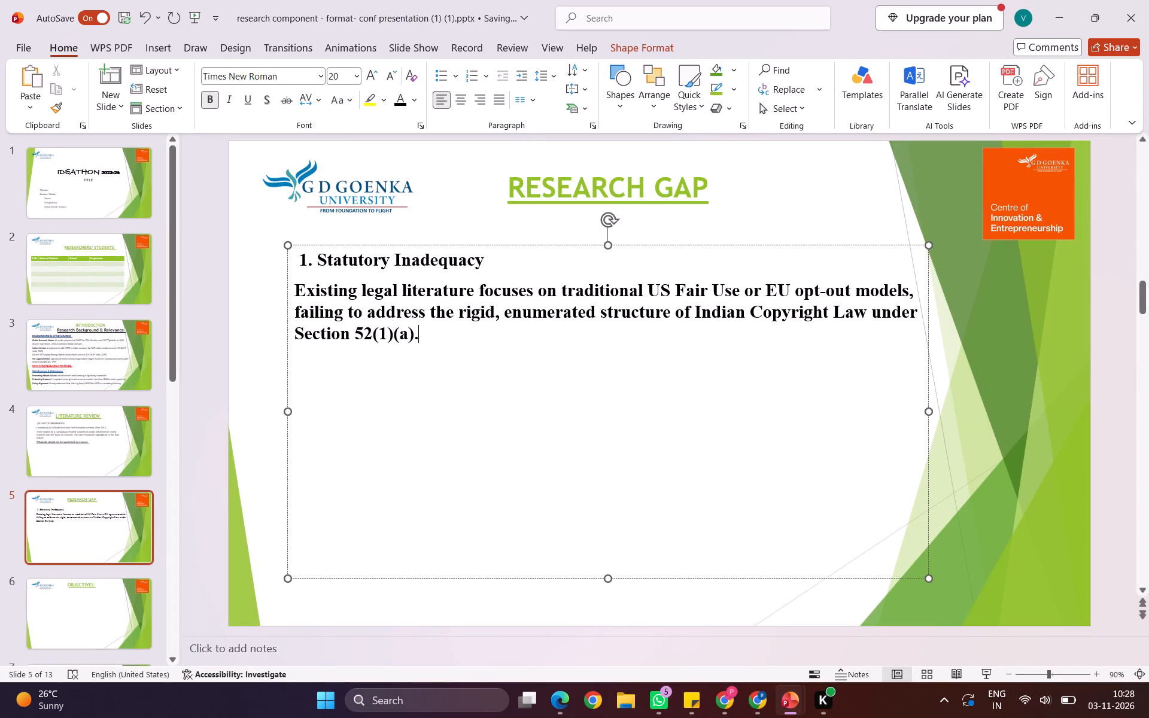
Remove the bold from the pasted paragraph under "1. Statutory Inadequacy" and set its font size to 18.
drag(293, 289, 423, 333)
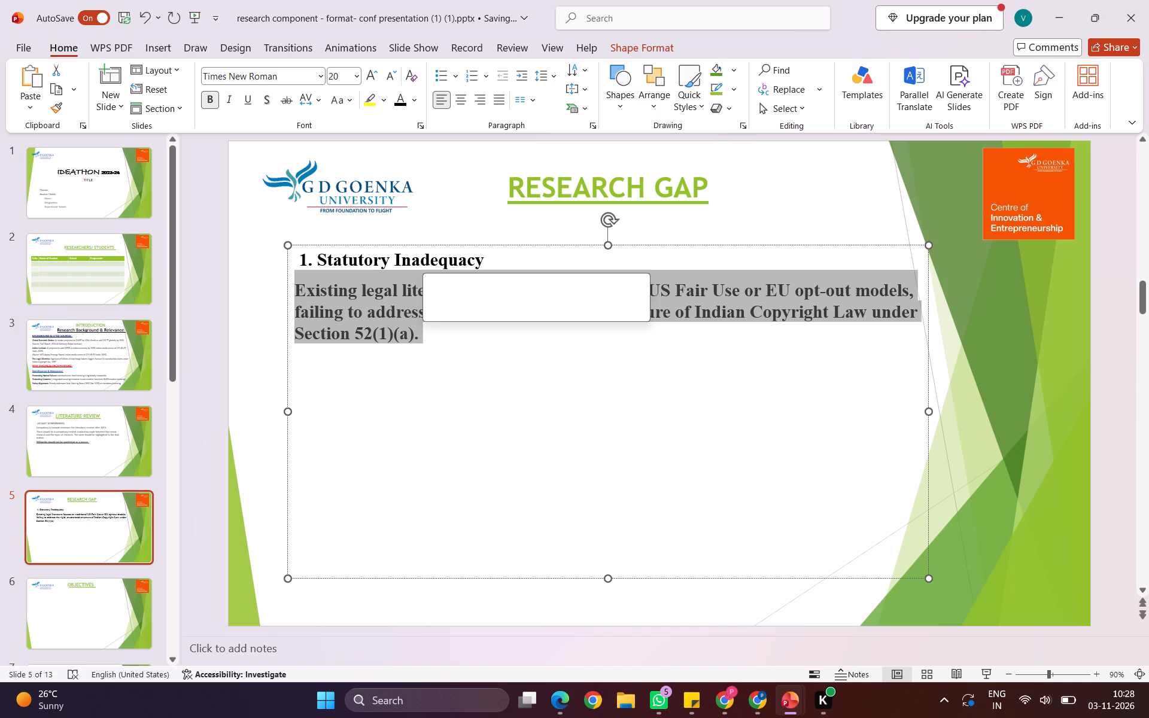
click(434, 306)
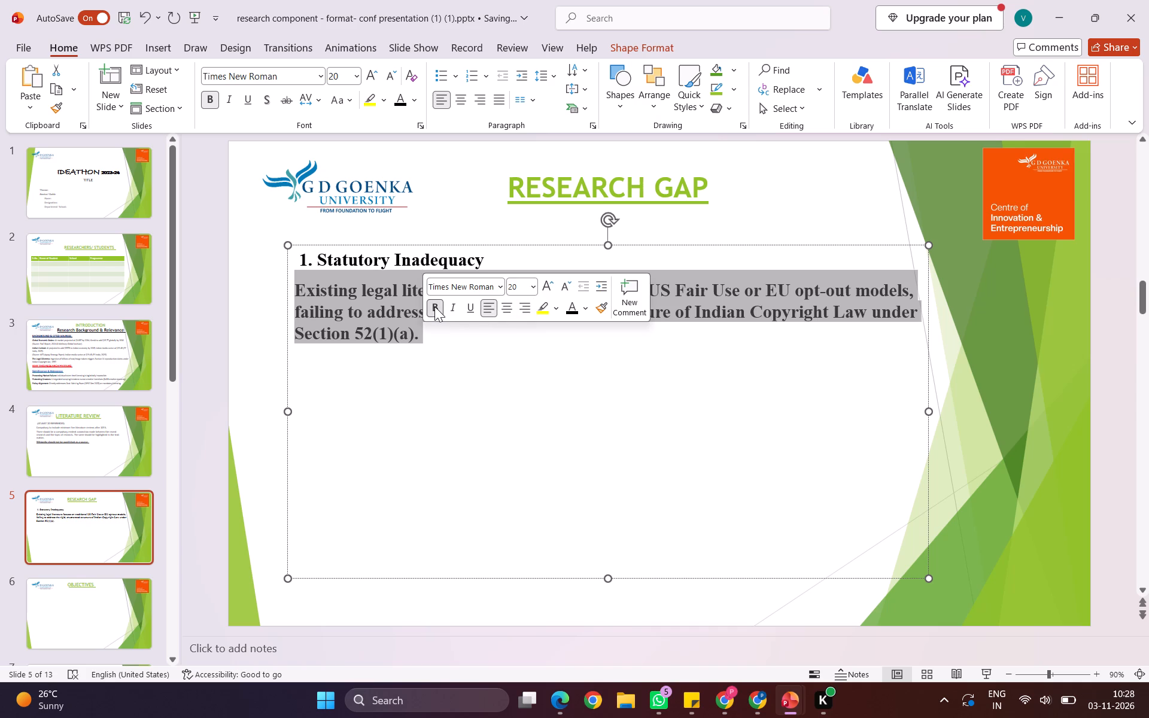
click(539, 287)
click(534, 289)
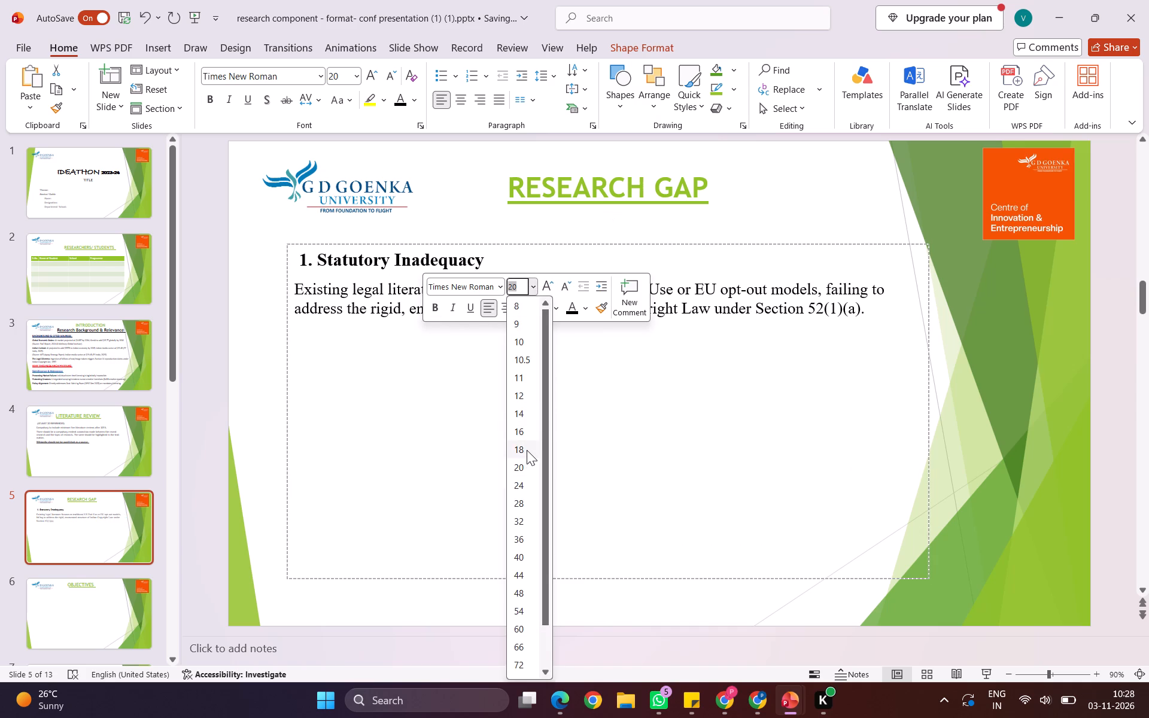
click(527, 450)
click(625, 385)
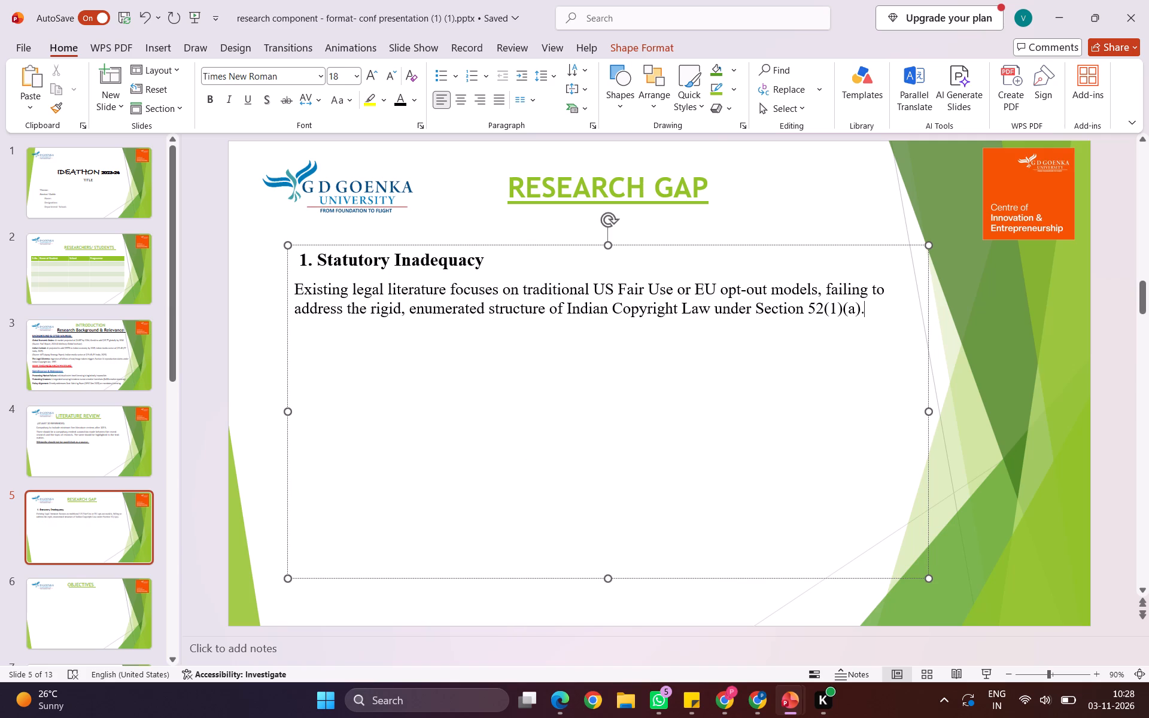
Join the paragraph onto the heading's line, separated from "1. Statutory Inadequacy" by a colon and a space.
click(297, 293)
key(BackSpace)
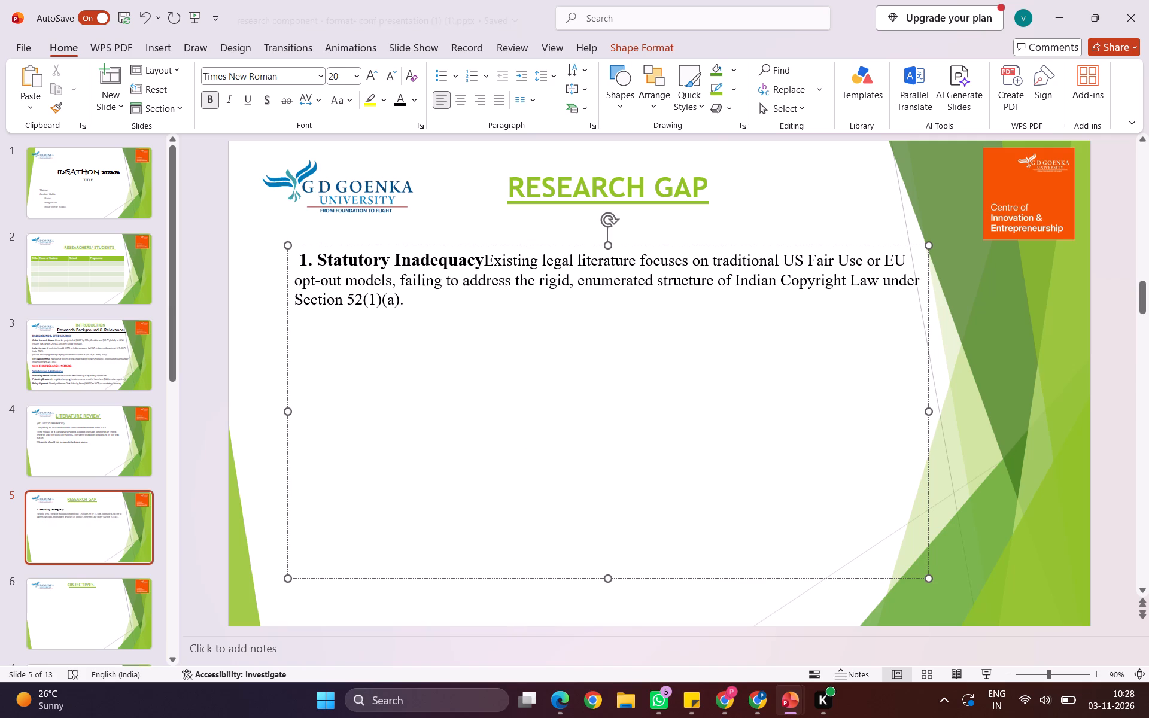
text(:)
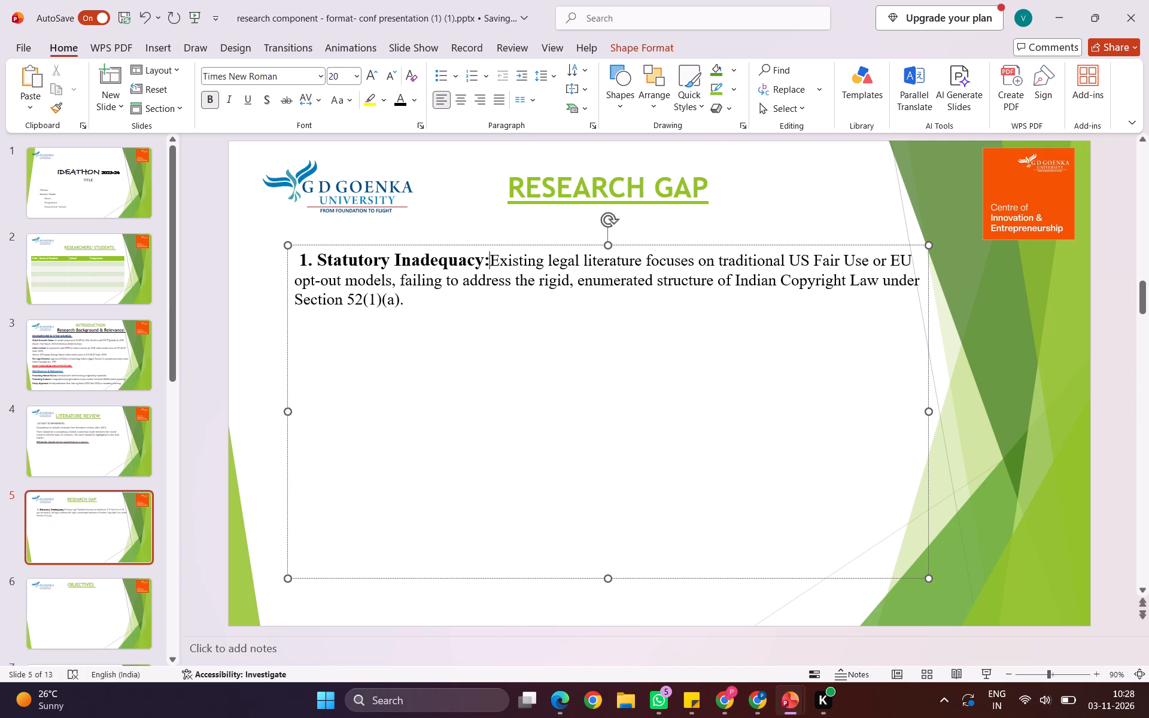
key(space)
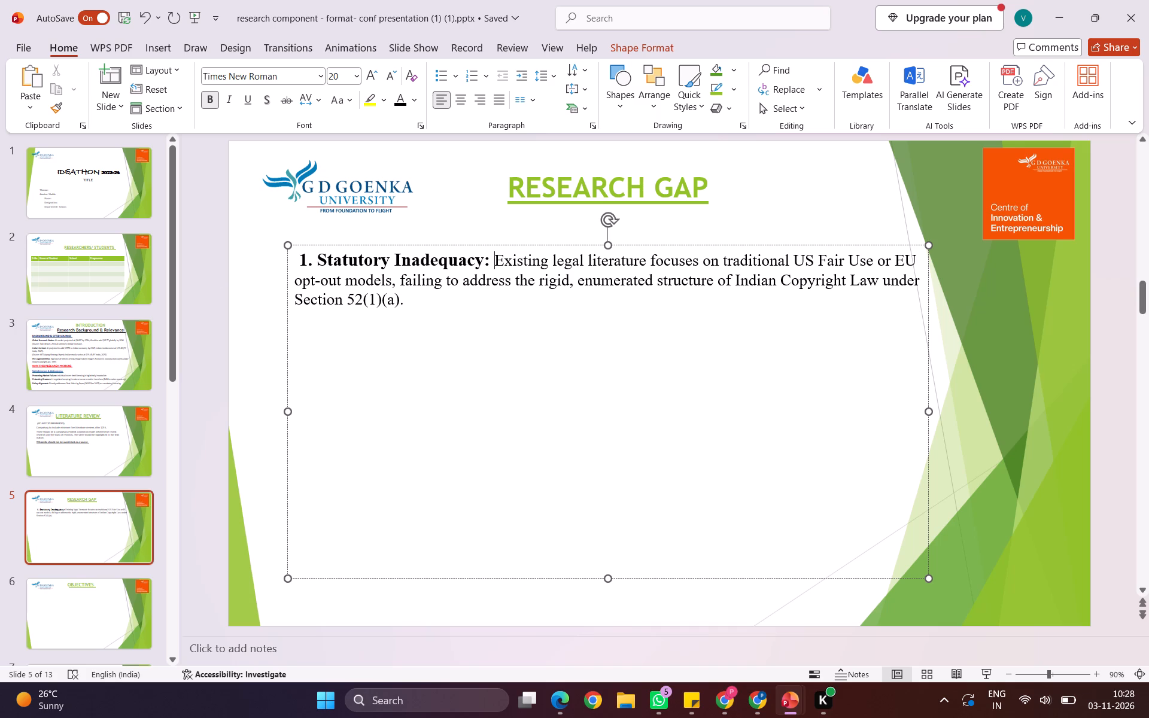
Select the heading text "1. Statutory Inadequacy:" including its colon.
drag(301, 259, 497, 264)
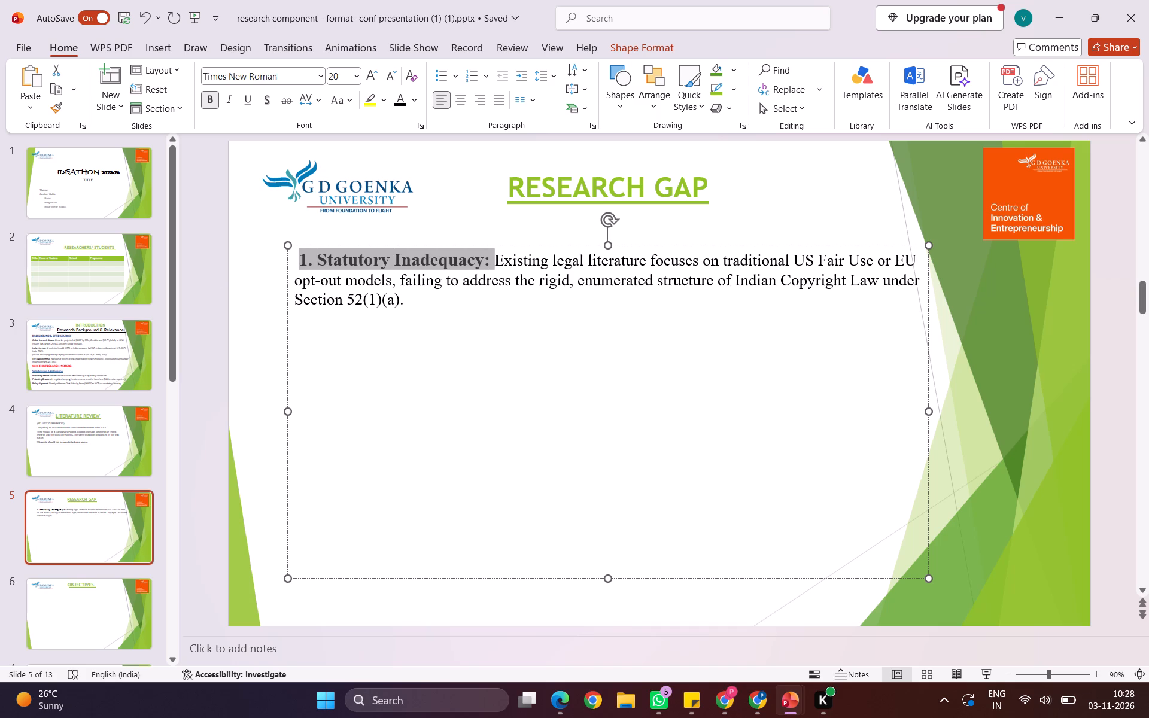
drag(497, 264, 488, 266)
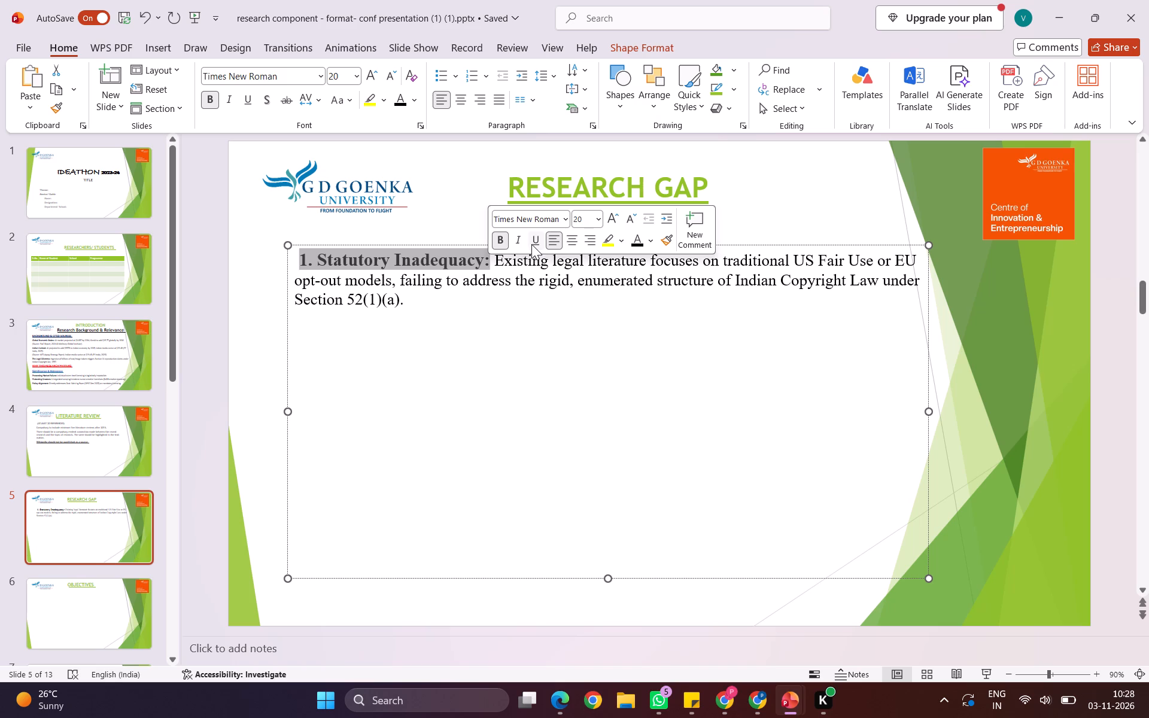
Underline the selected heading "1. Statutory Inadequacy:" on the Research Gap slide.
click(531, 244)
click(498, 318)
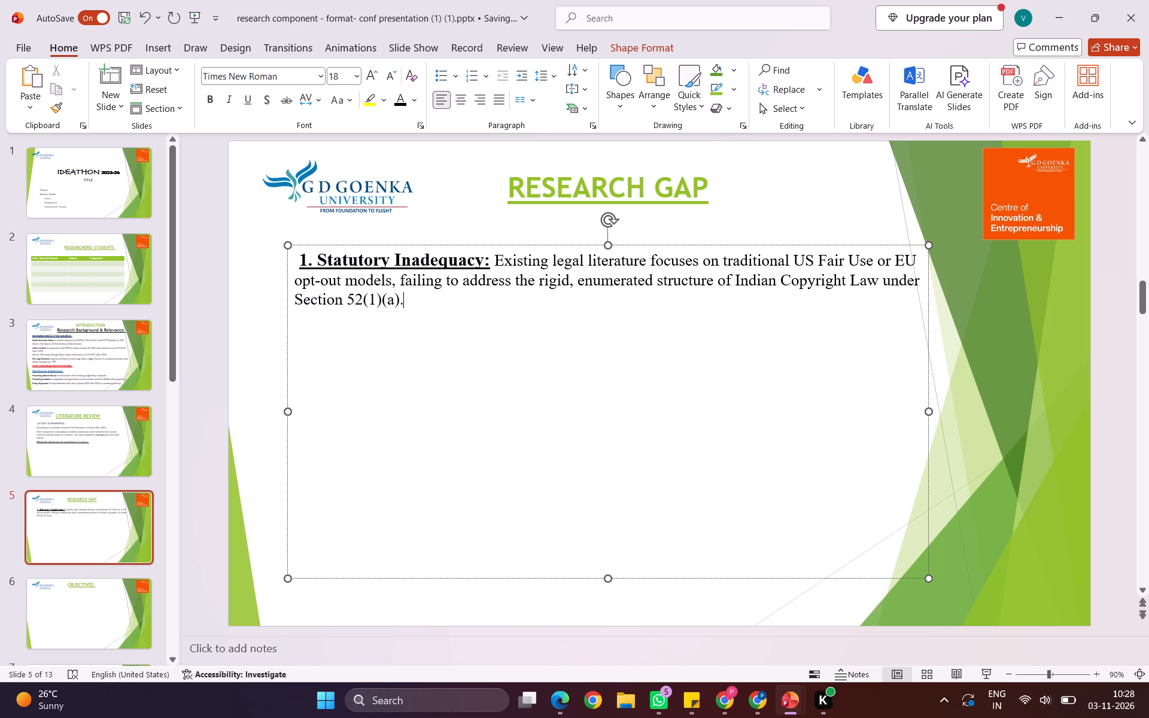
Move the paragraph onto its own line below the heading "1. Statutory Inadequacy:" and add an empty line after it.
click(494, 262)
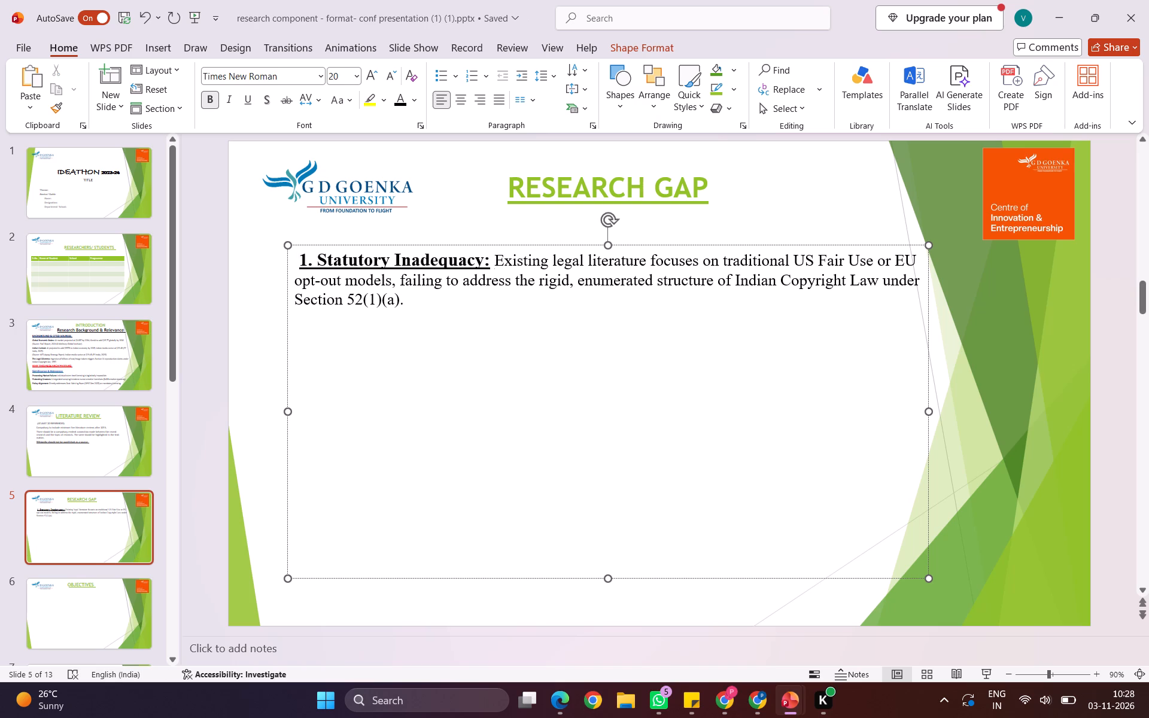
key(Return)
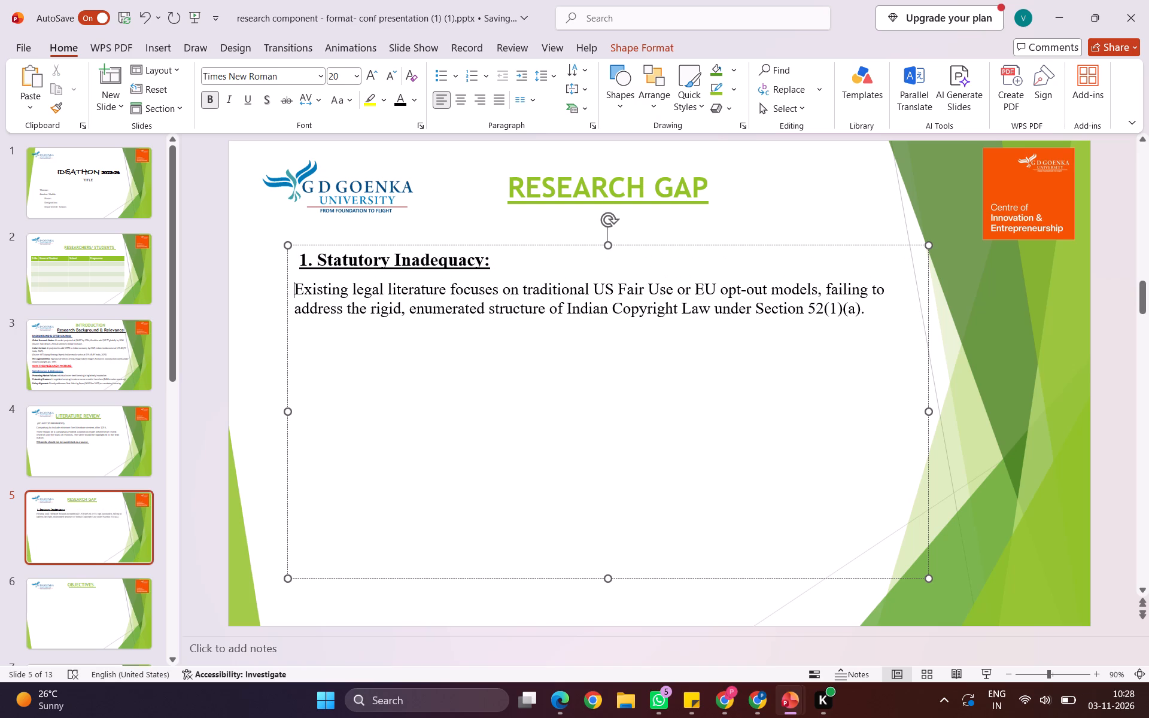
click(883, 315)
key(Return)
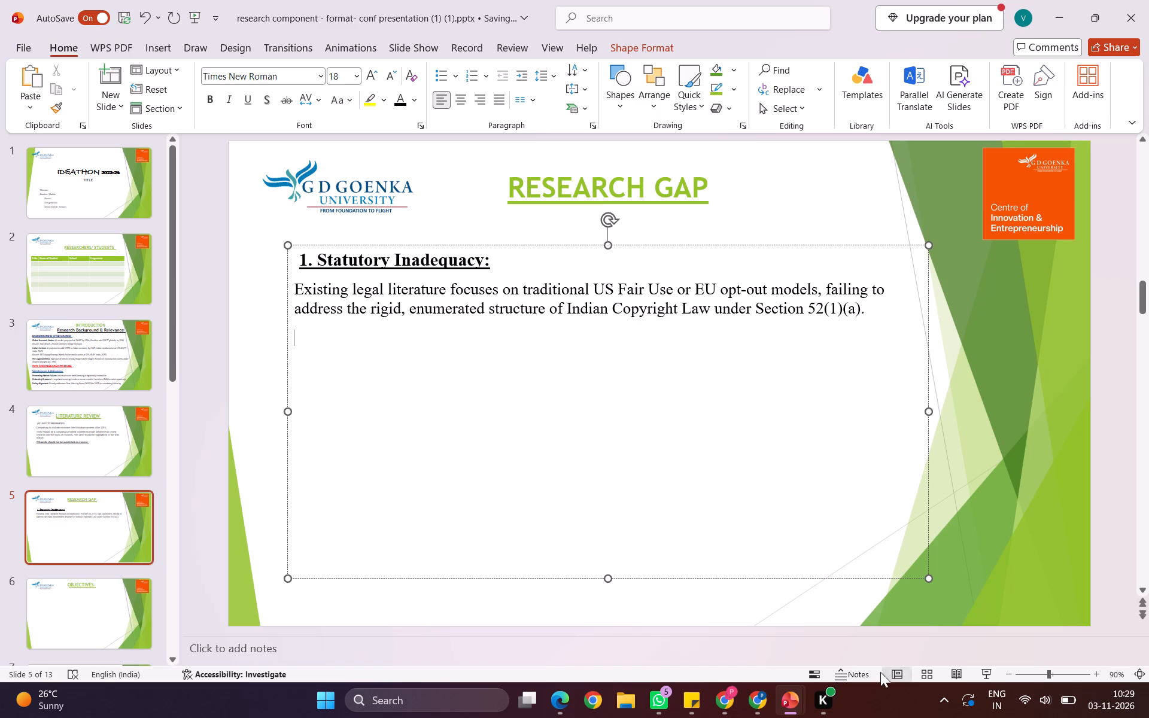
Switch to the Training on Copyrighted Works deck and copy the heading "2. Market Failure" from its Research Gap slide.
click(949, 616)
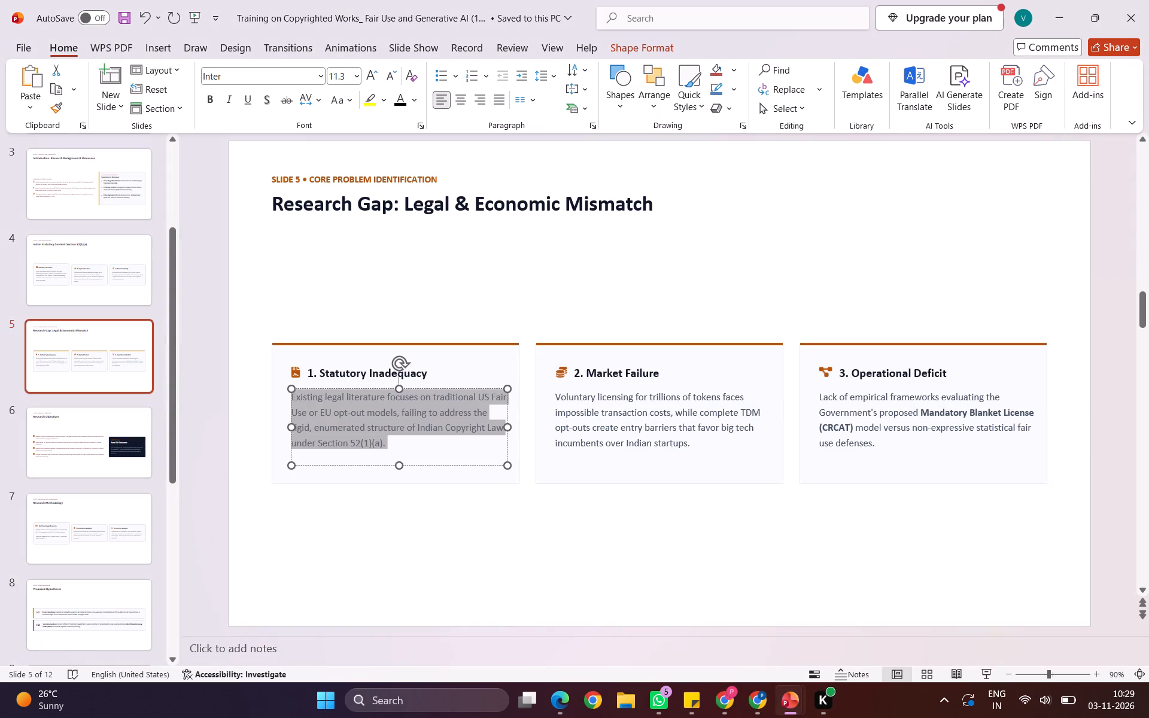
drag(574, 373, 628, 376)
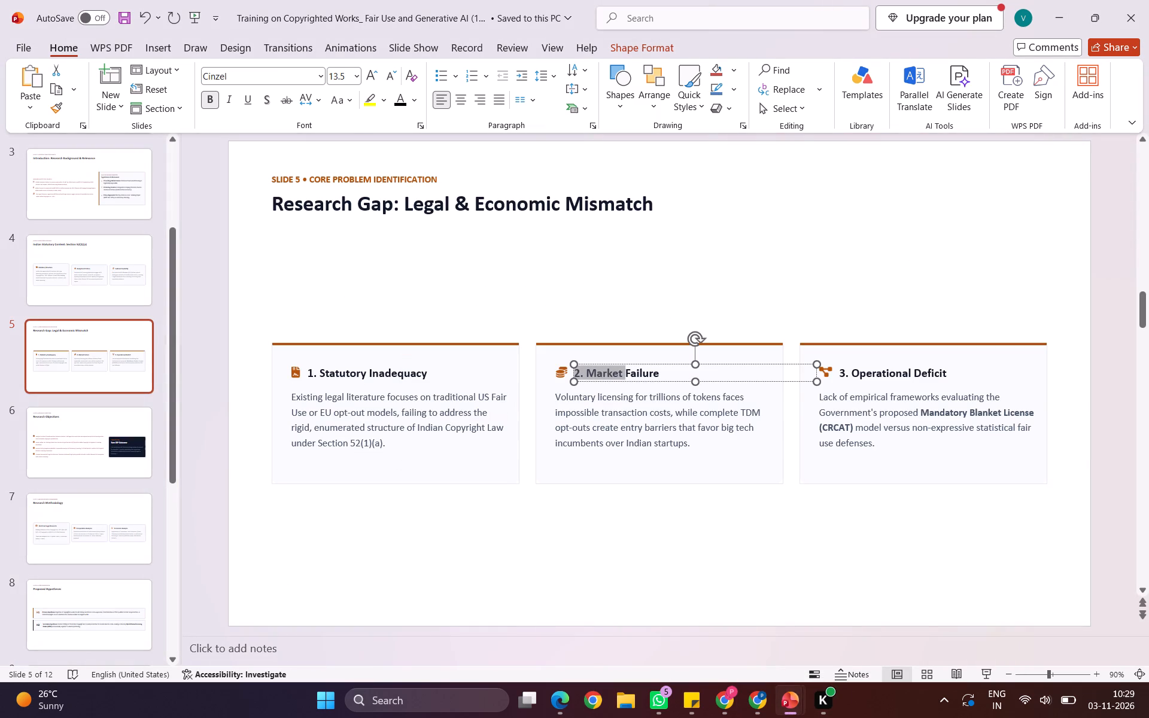
drag(628, 376, 668, 380)
key(ctrl+c)
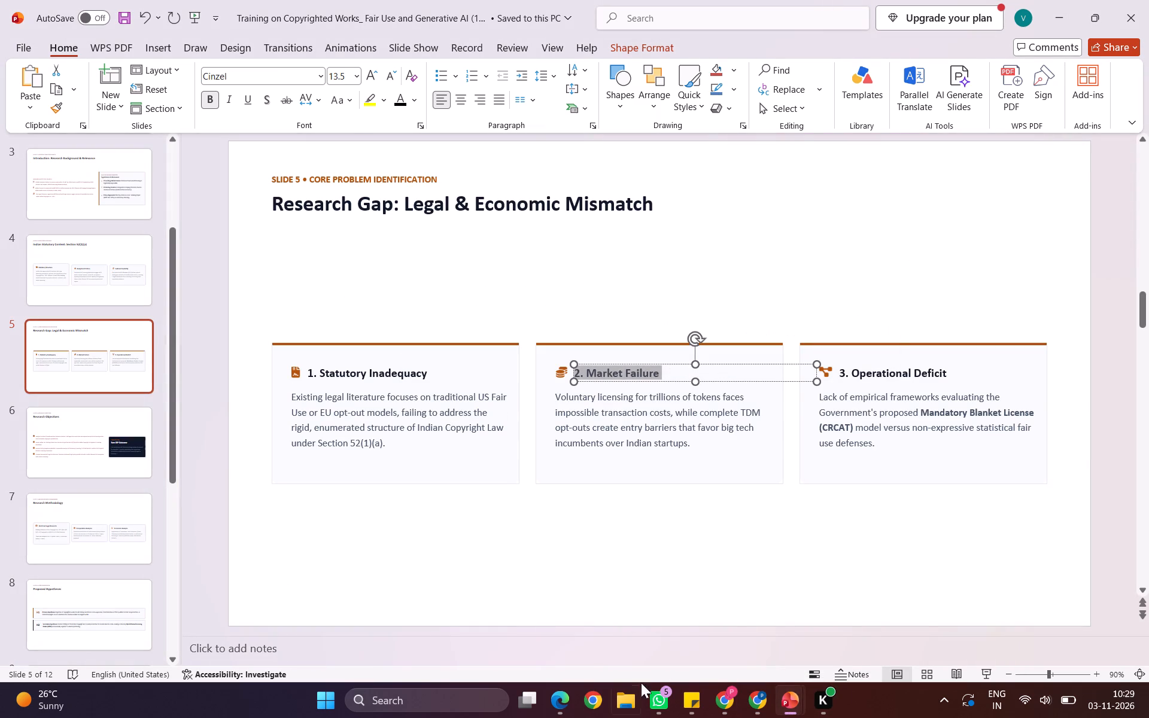
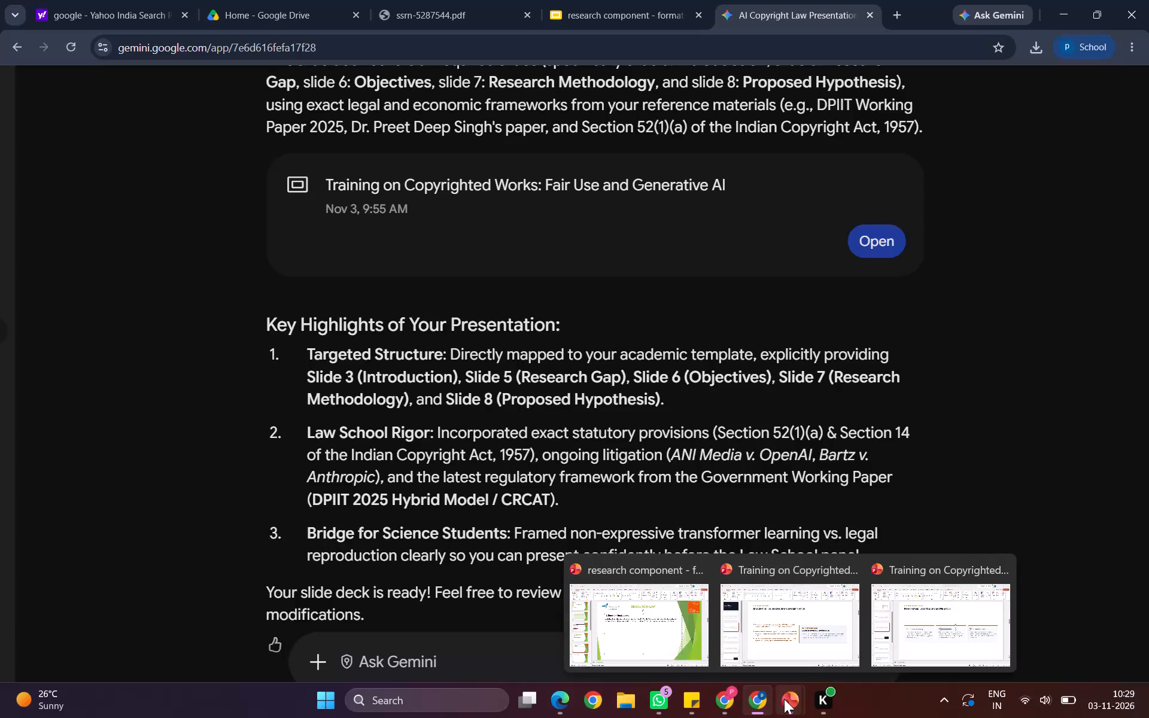
Switch to the research component presentation and paste the copied heading "2. Market Failure" below the Statutory Inadequacy paragraph.
click(653, 631)
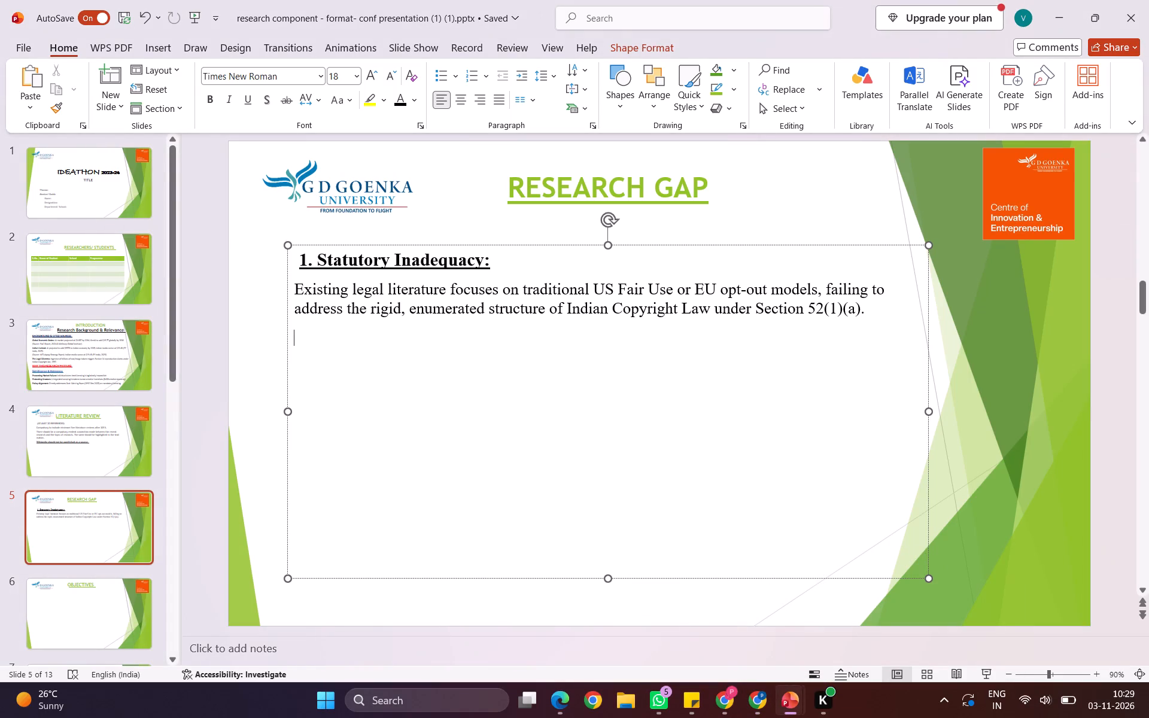
key(ctrl+v)
Make the whole heading "2. Market Failure" bold and open its font size choices.
drag(407, 340, 336, 340)
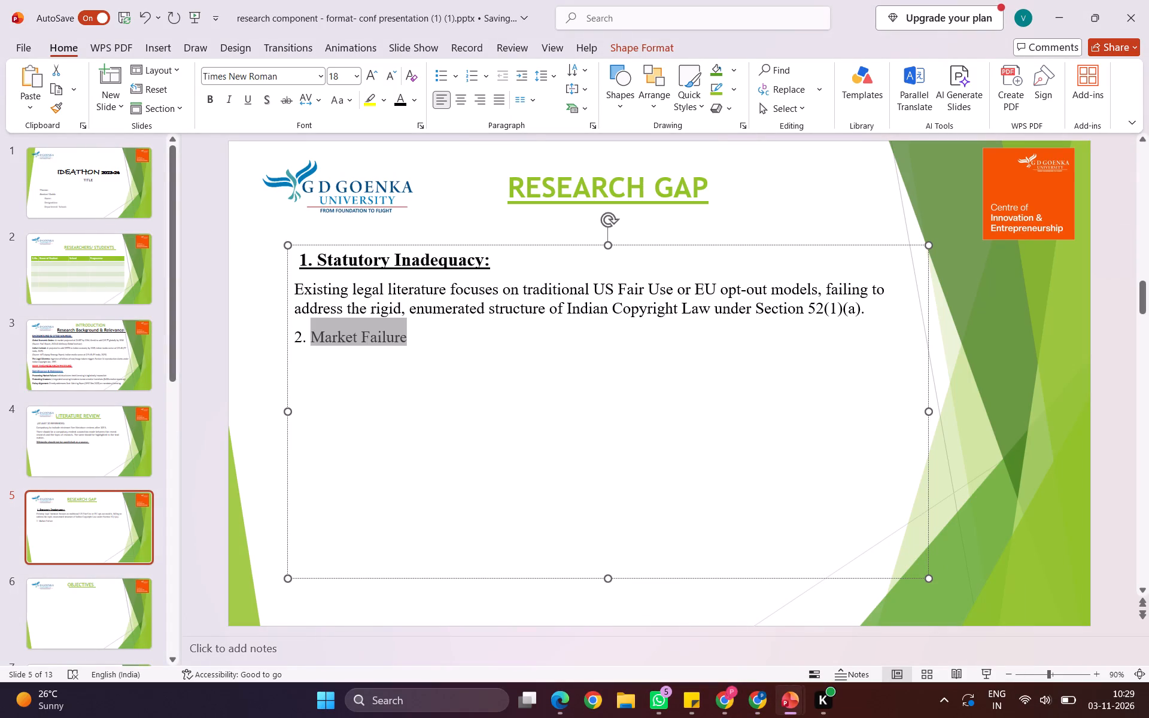
drag(336, 340, 281, 341)
click(293, 317)
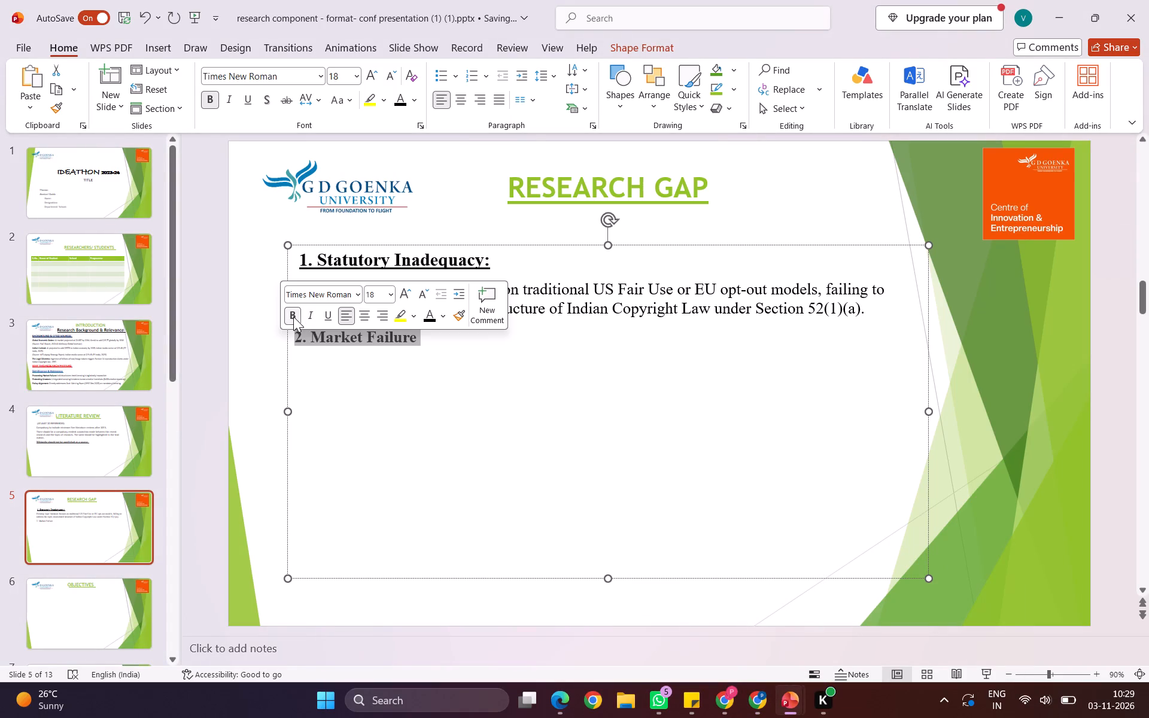
click(392, 297)
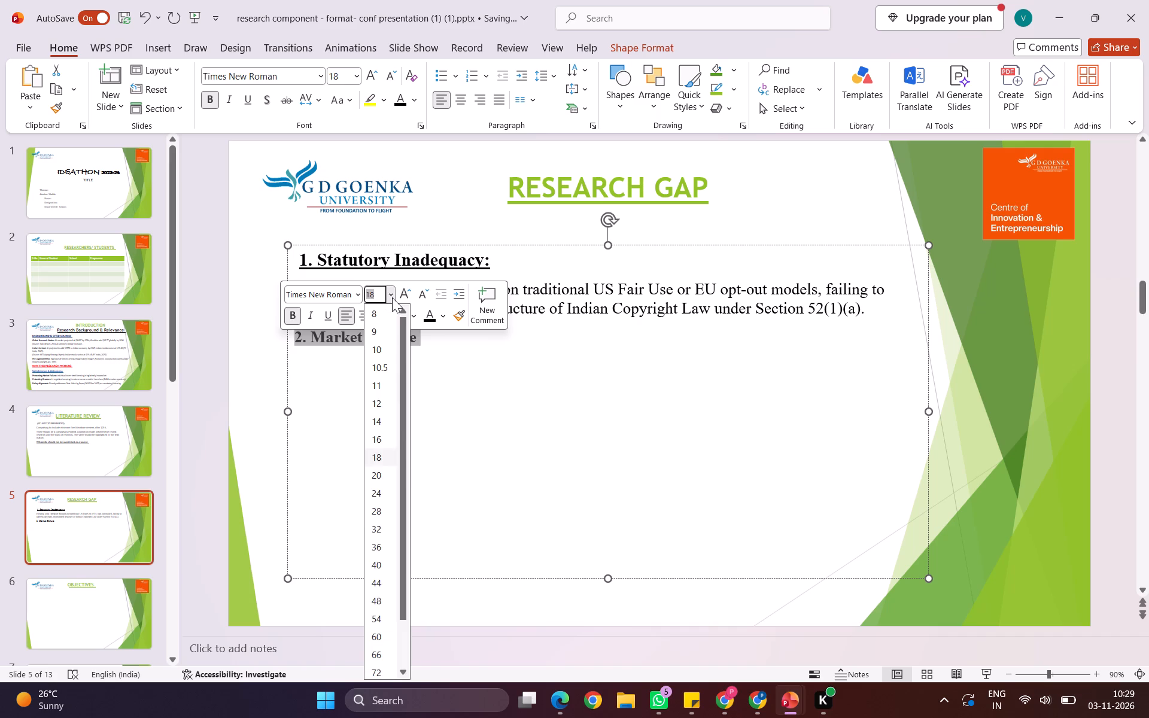
Set the selected heading "2. Market Failure" to font size 20 and underline it.
click(381, 473)
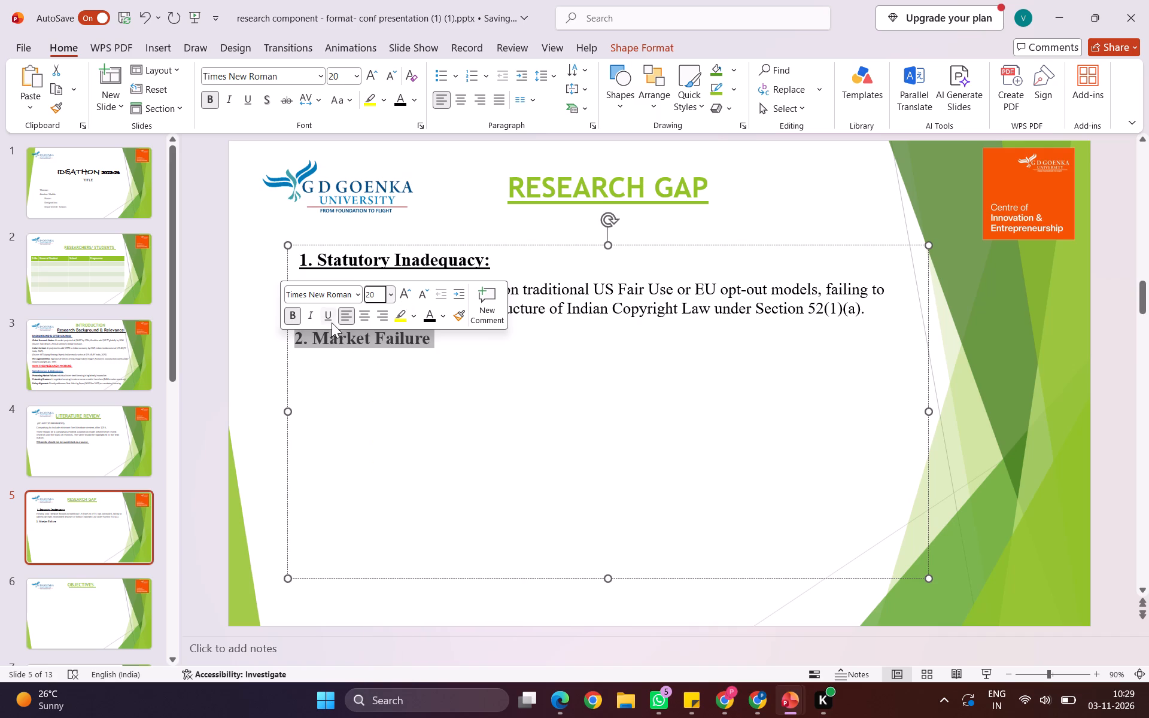
click(332, 314)
Add a colon at the end of the heading "2. Market Failure" and start a new line below it.
click(465, 342)
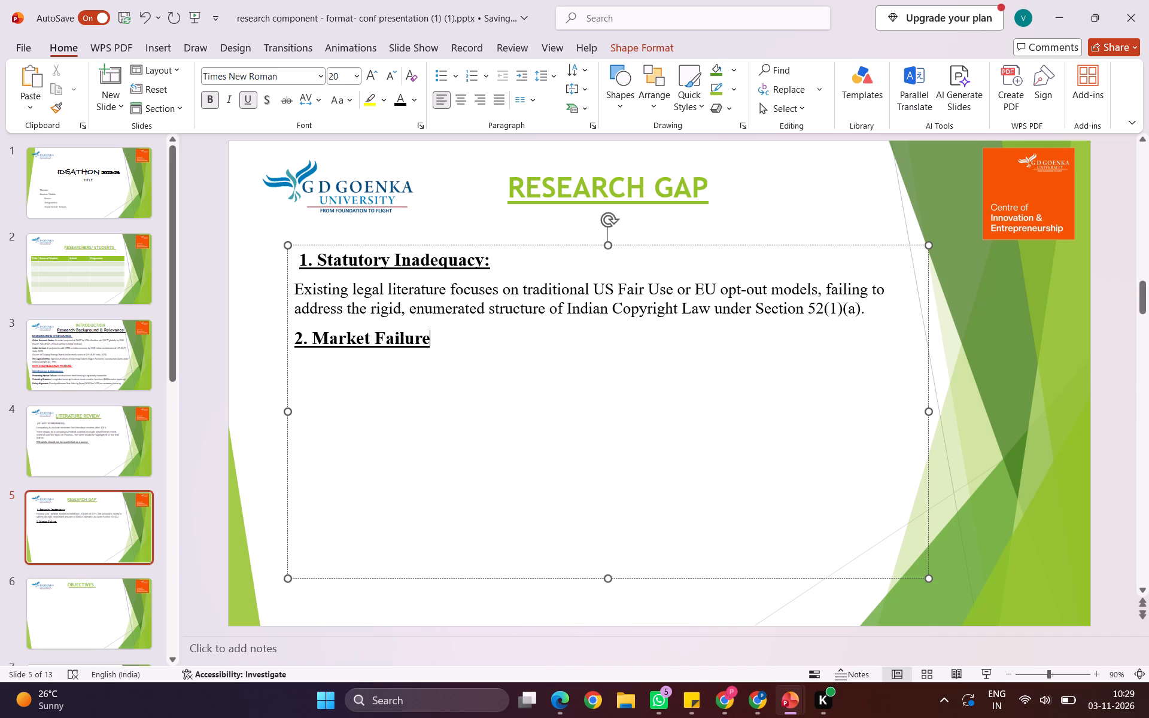
key(shift+colon)
key(Return)
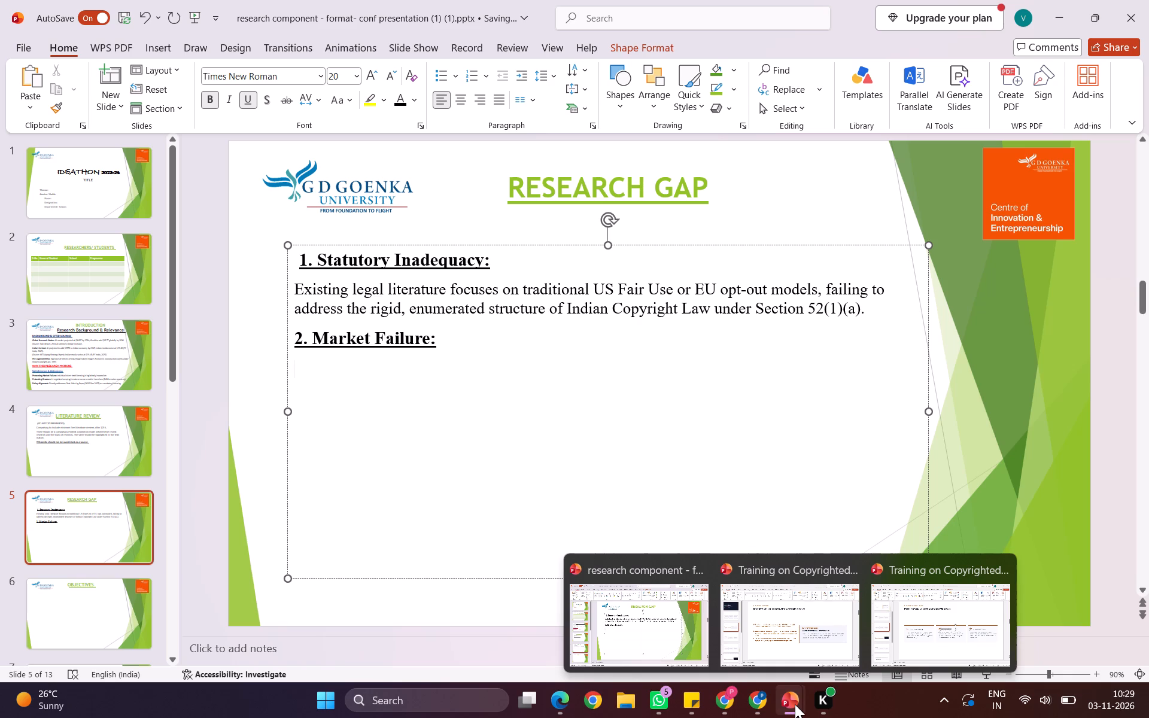
Switch to the Training on Copyrighted Works presentation and copy the full paragraph under "2. Market Failure" on the Research Gap slide.
click(911, 634)
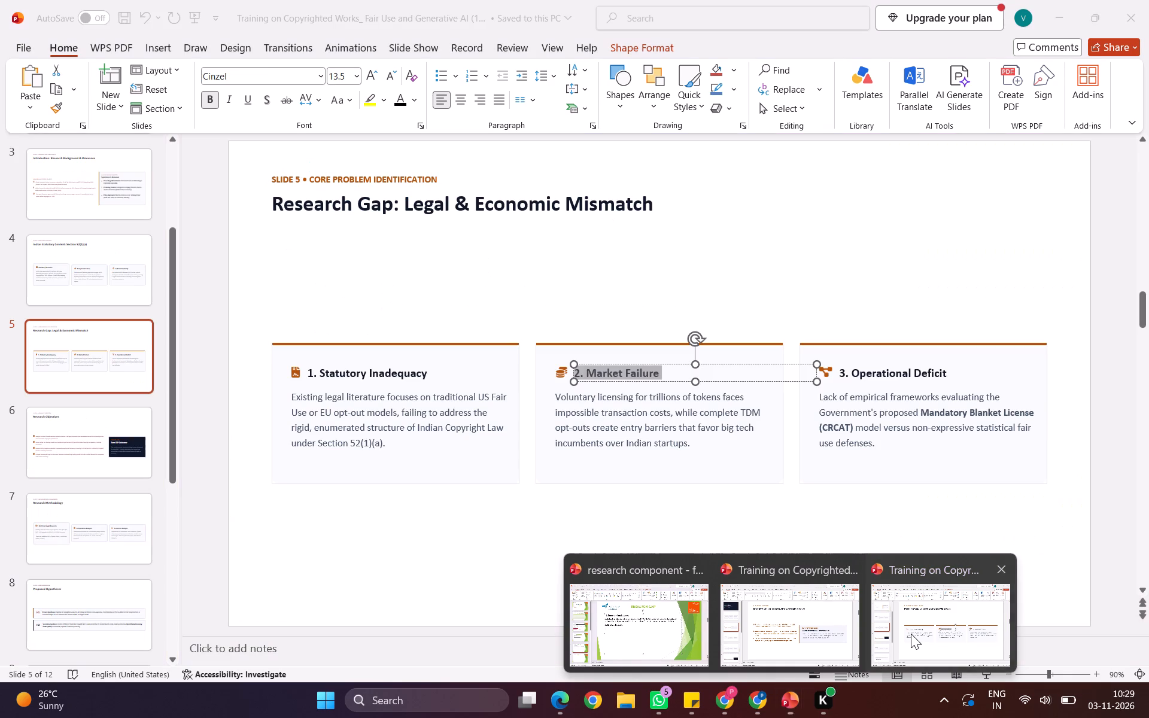
drag(555, 397, 710, 450)
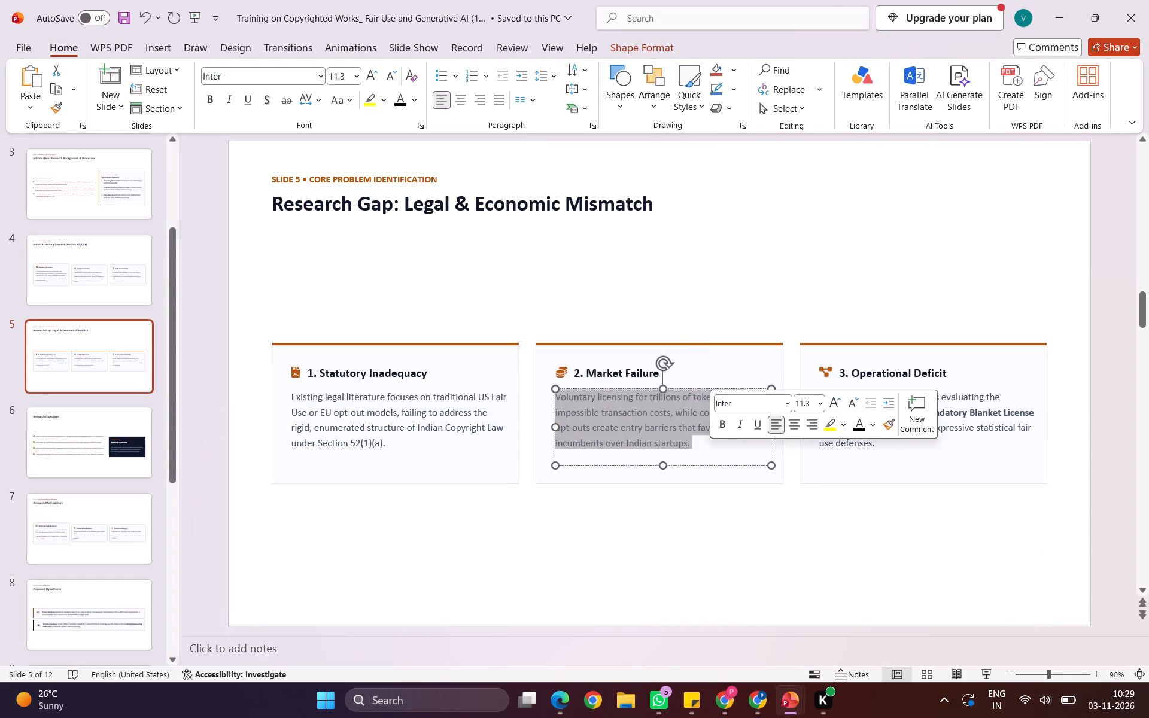
key(ctrl+c)
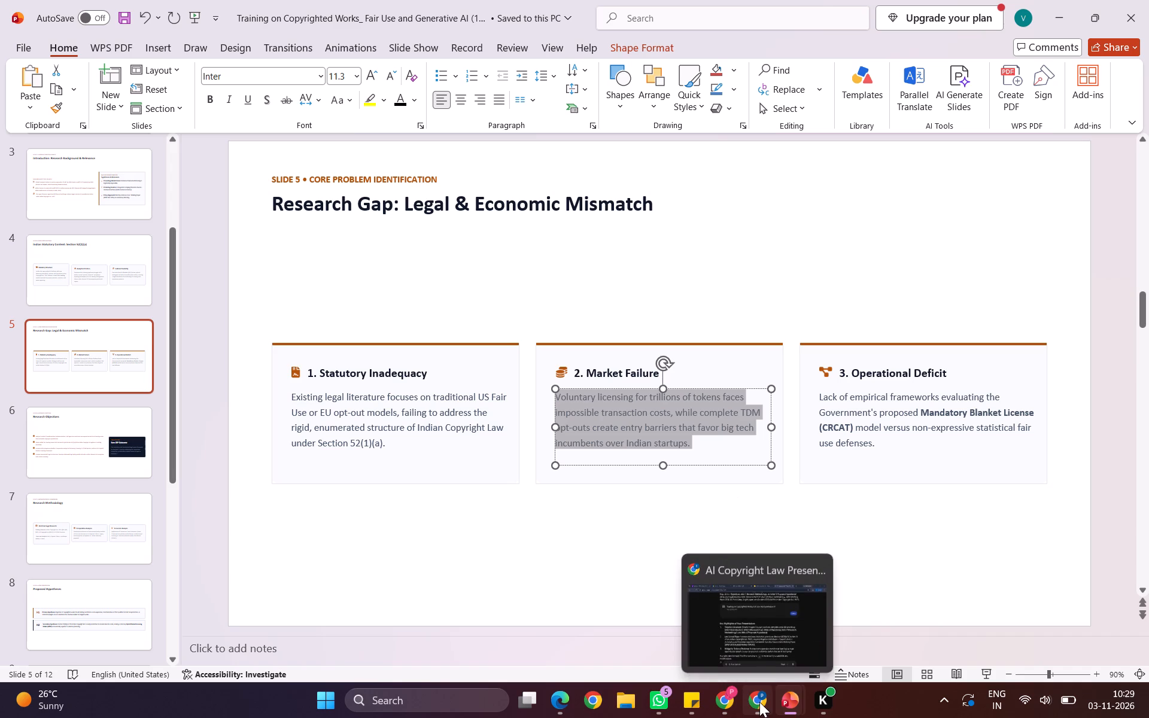
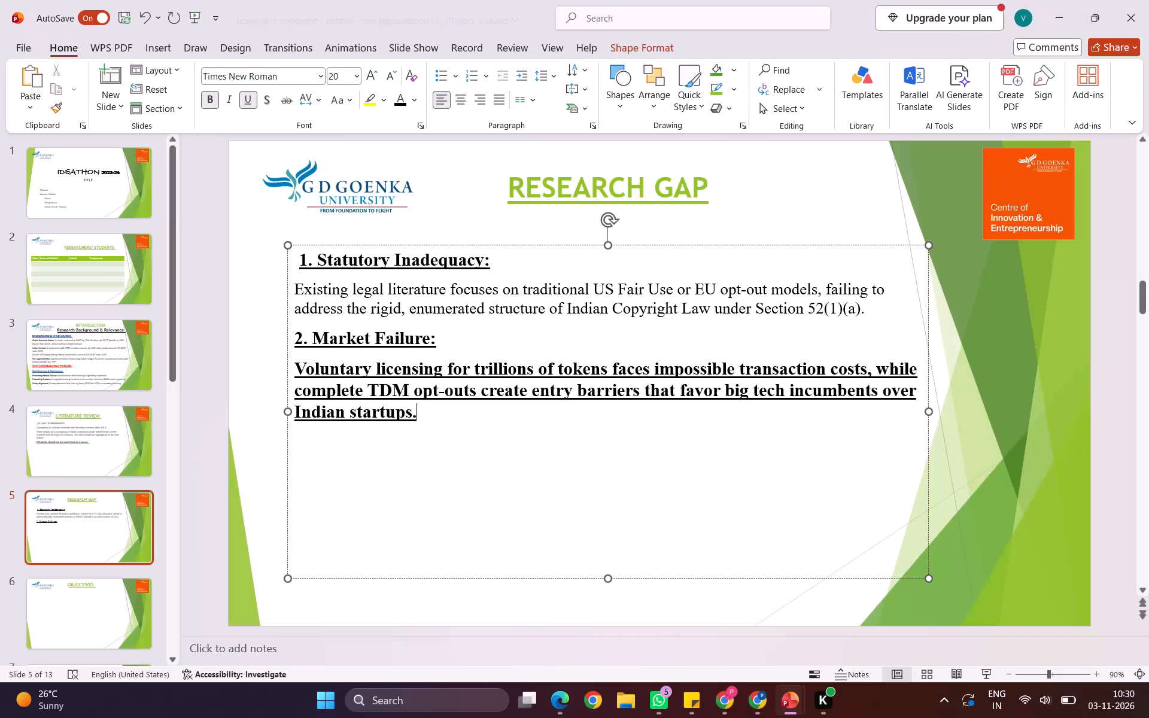
Remove the underline and bold formatting from the pasted paragraph under "2. Market Failure".
drag(420, 418, 312, 379)
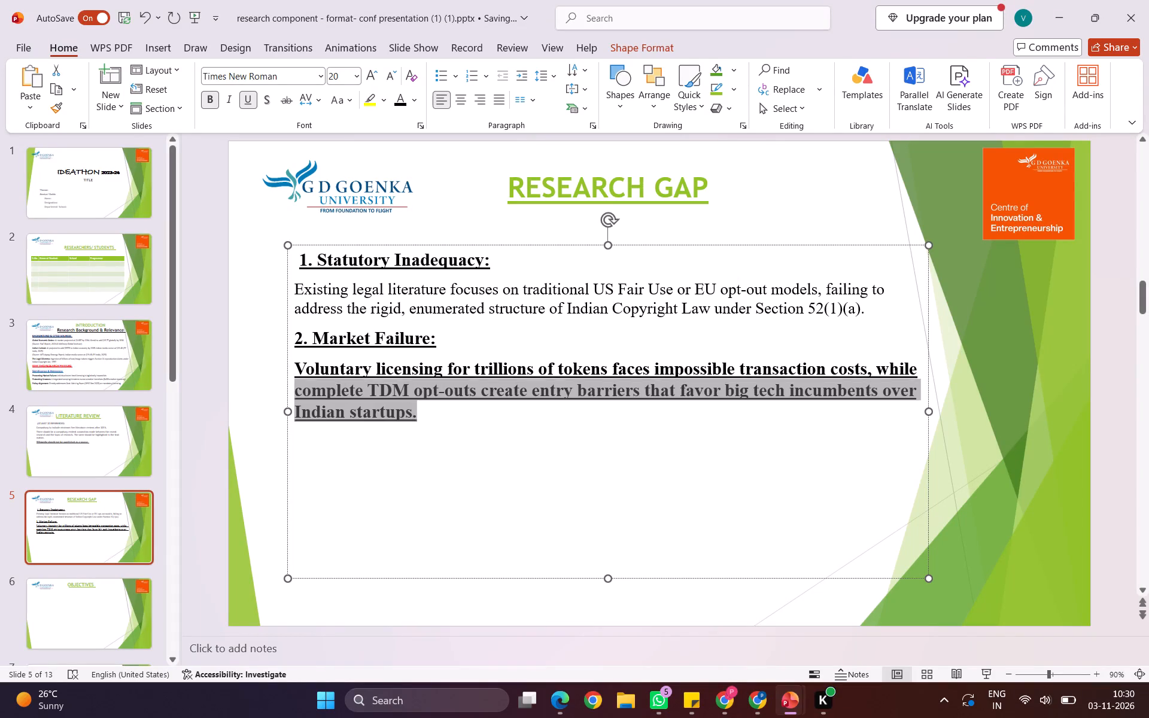
drag(312, 379, 304, 376)
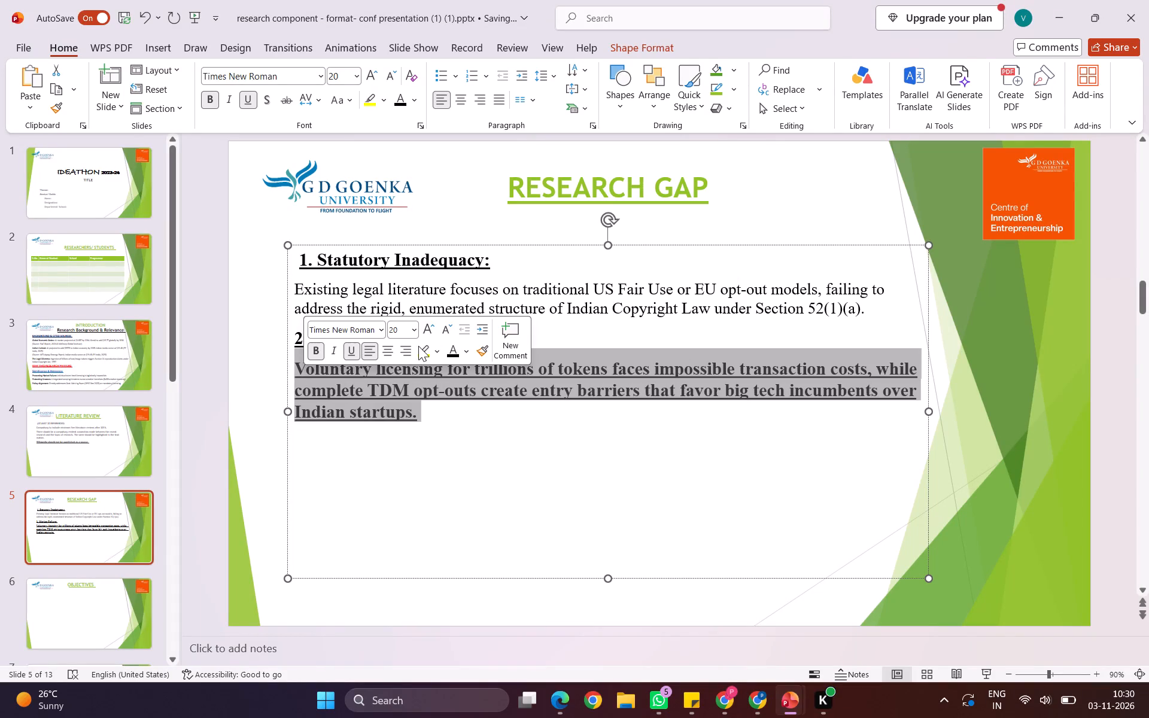
click(348, 349)
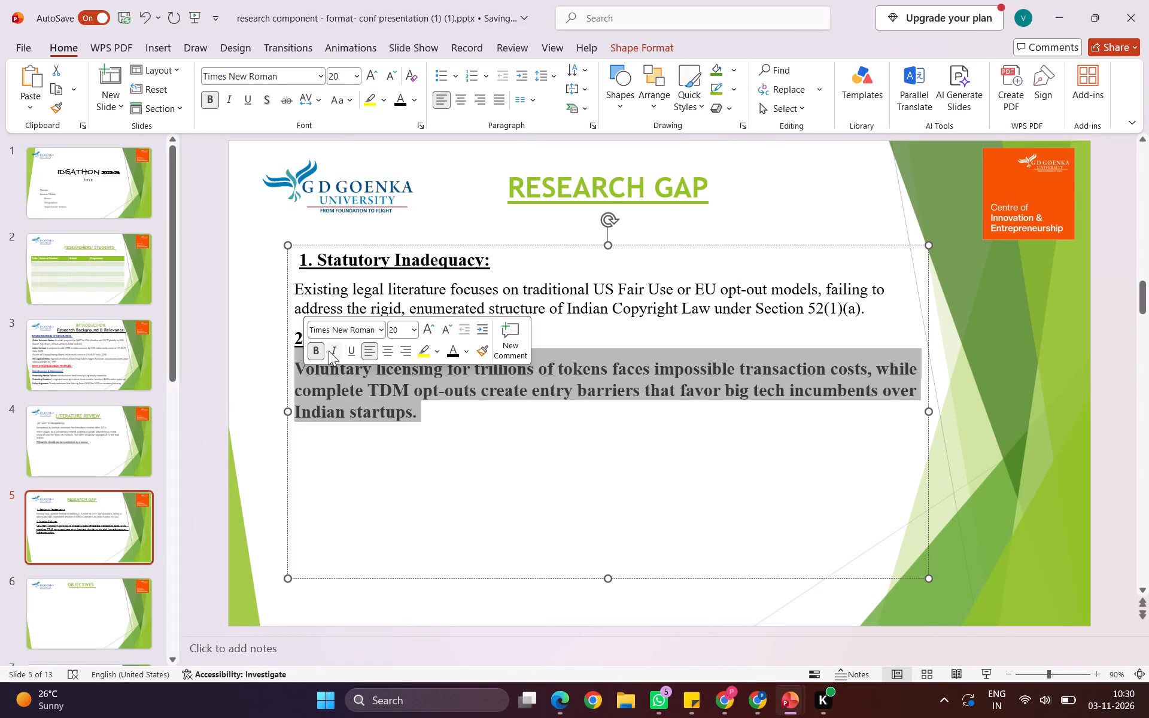
click(318, 352)
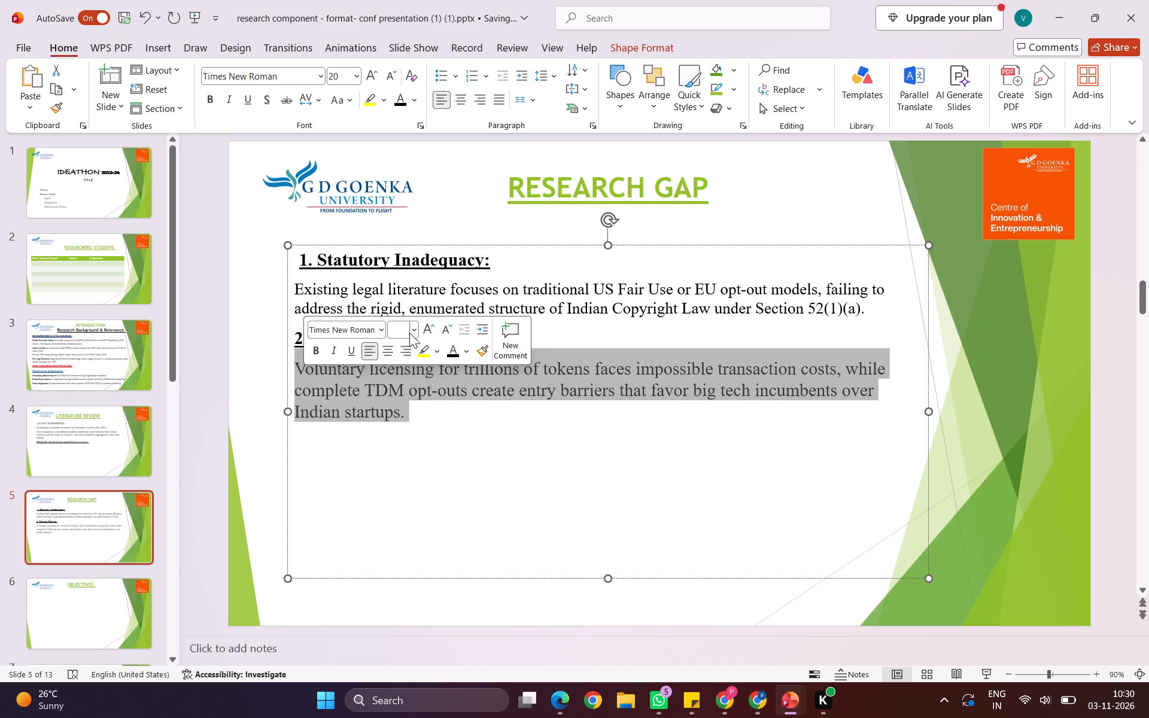
click(438, 433)
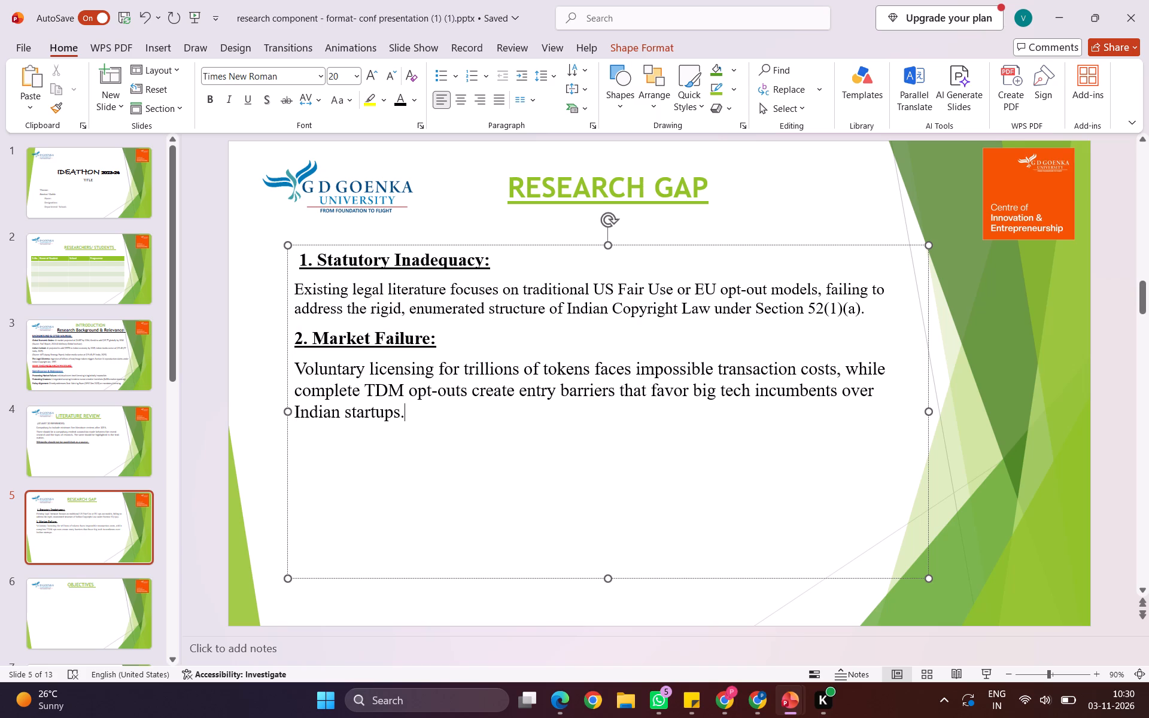
Set the paragraph under "1. Statutory Inadequacy" to font size 20.
drag(293, 287, 536, 343)
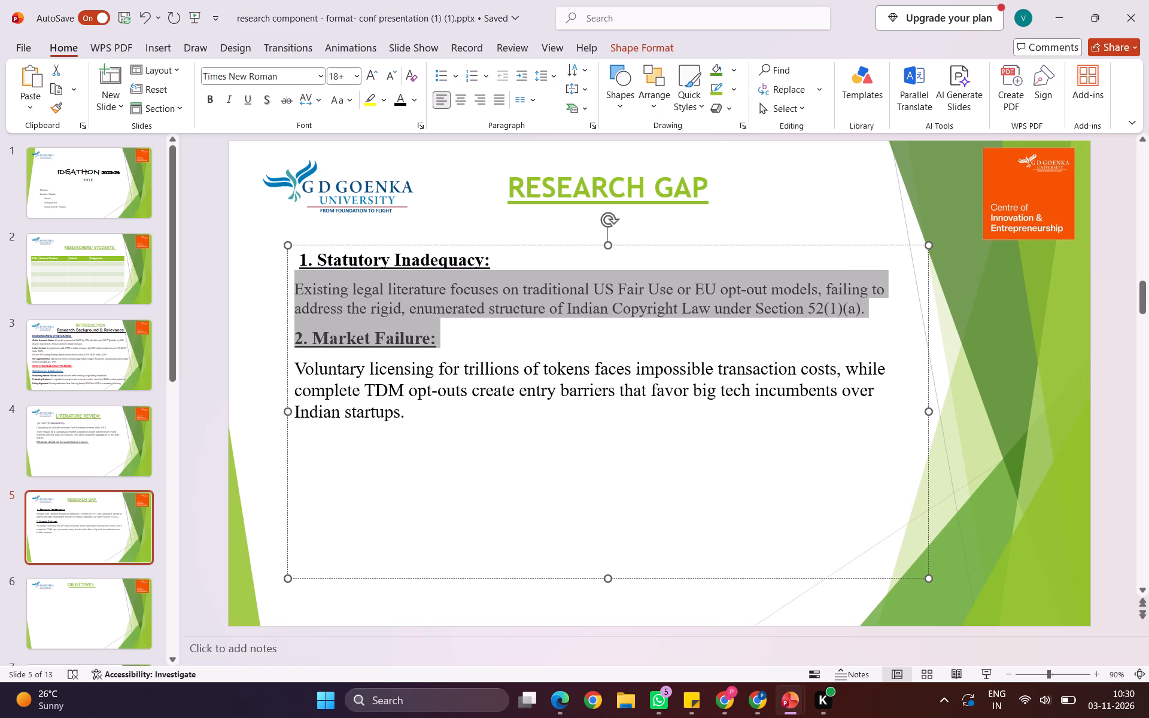
drag(536, 343, 875, 311)
scroll(545, 340, right, 3)
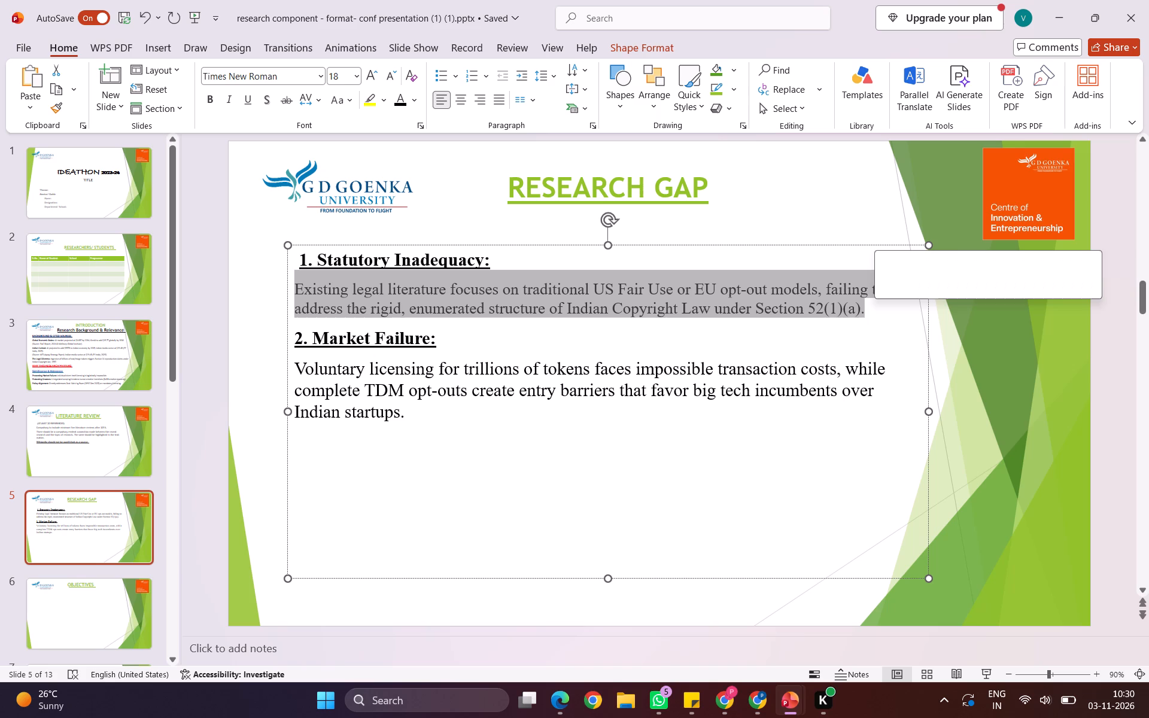
click(981, 265)
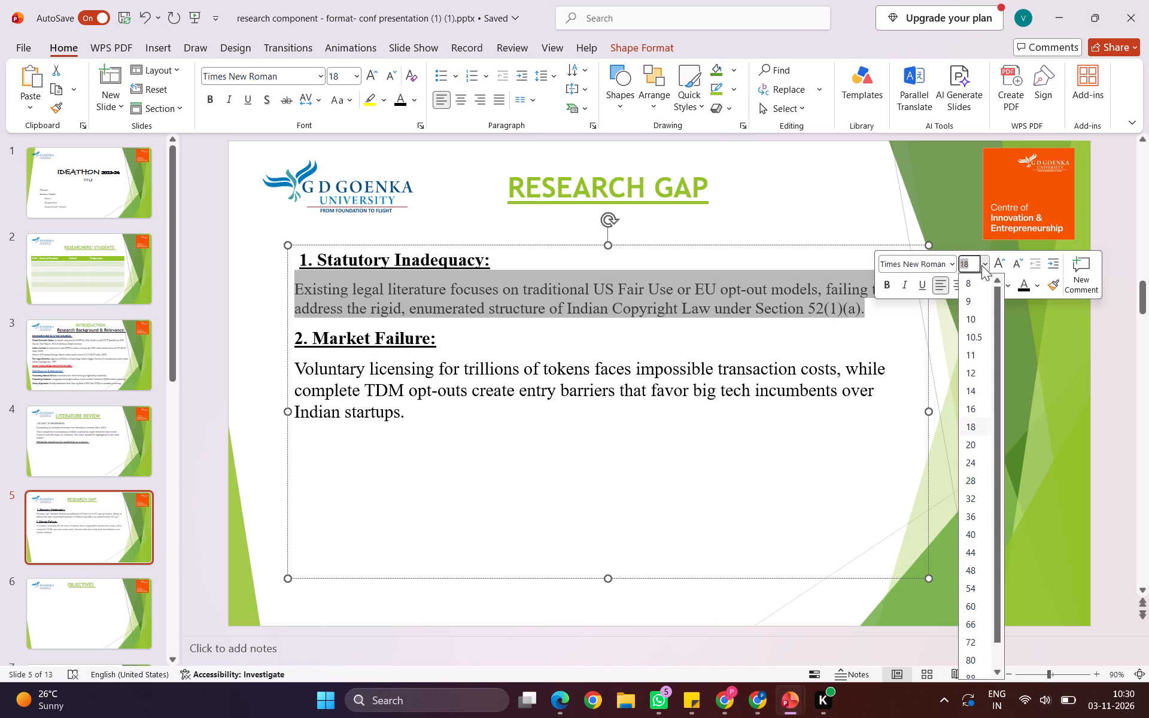
click(969, 445)
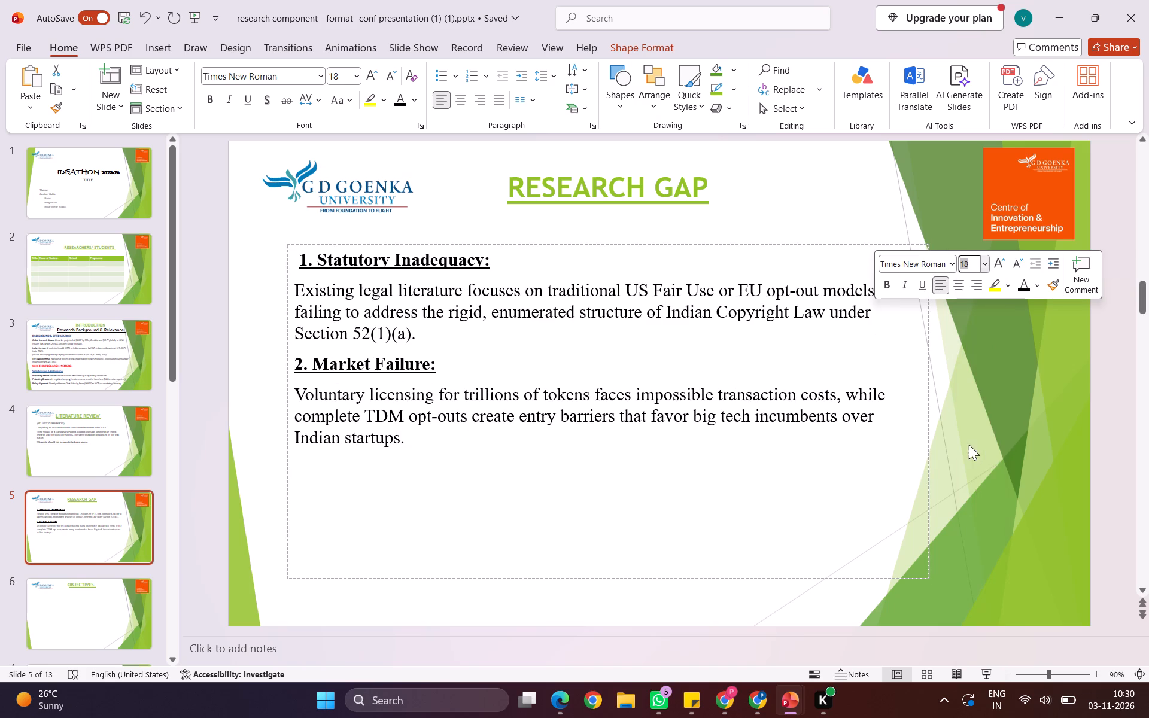
Start a new line below the Market Failure paragraph, after "Indian startups.".
click(473, 437)
key(Return)
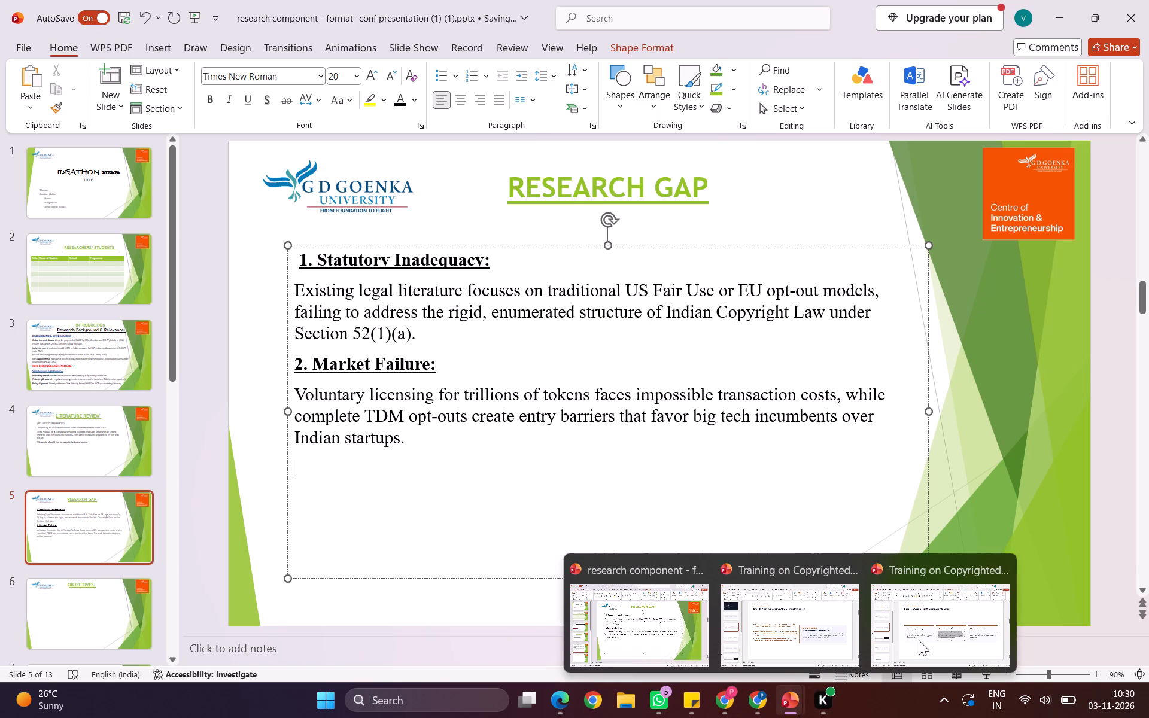
Switch to the Training on Copyrighted Works presentation and copy the heading "3. Operational Deficit" from the Research Gap slide.
click(957, 617)
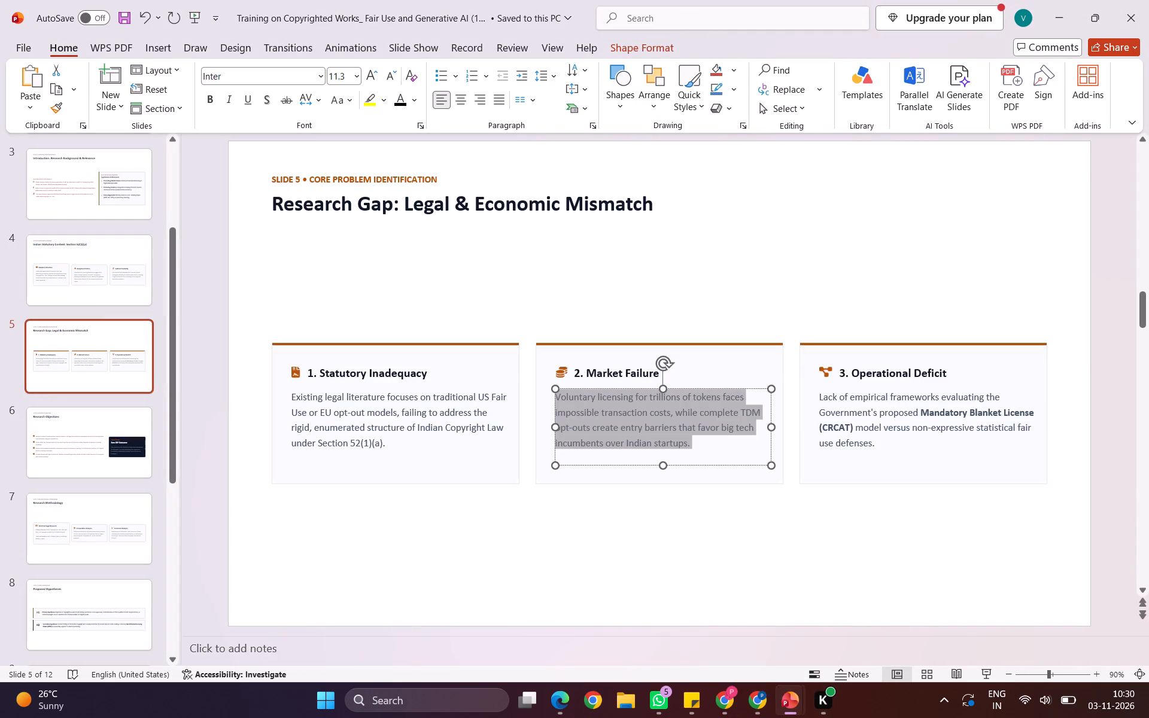
click(838, 373)
click(846, 378)
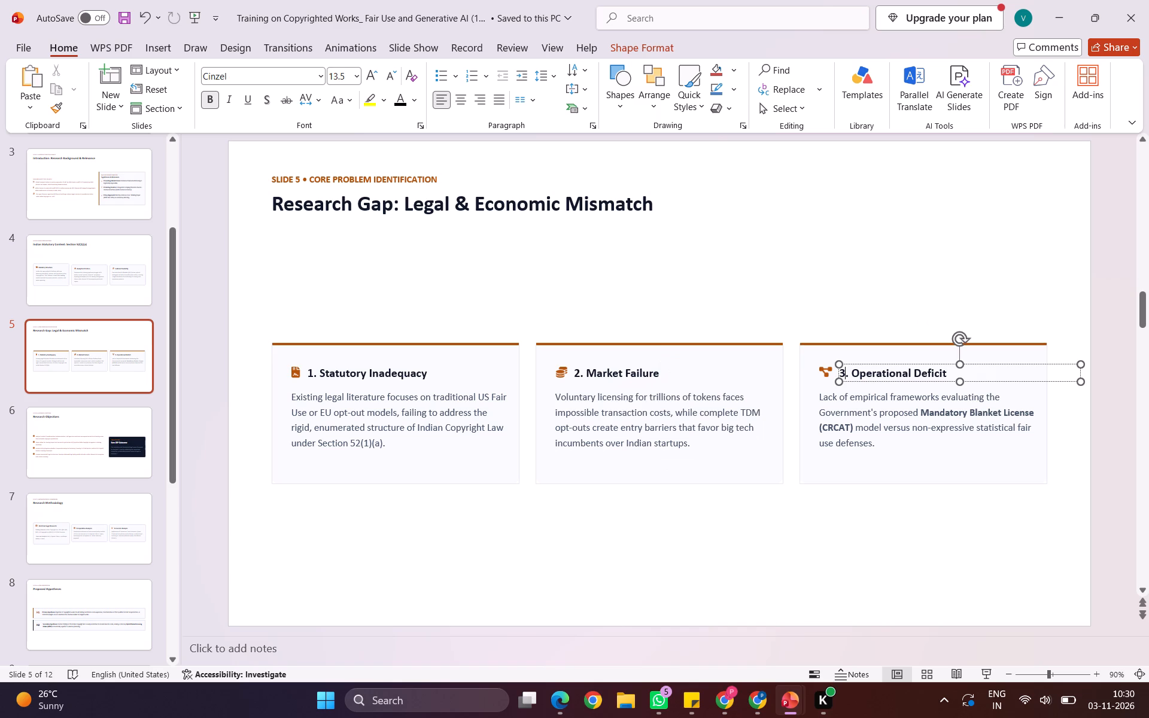
click(947, 373)
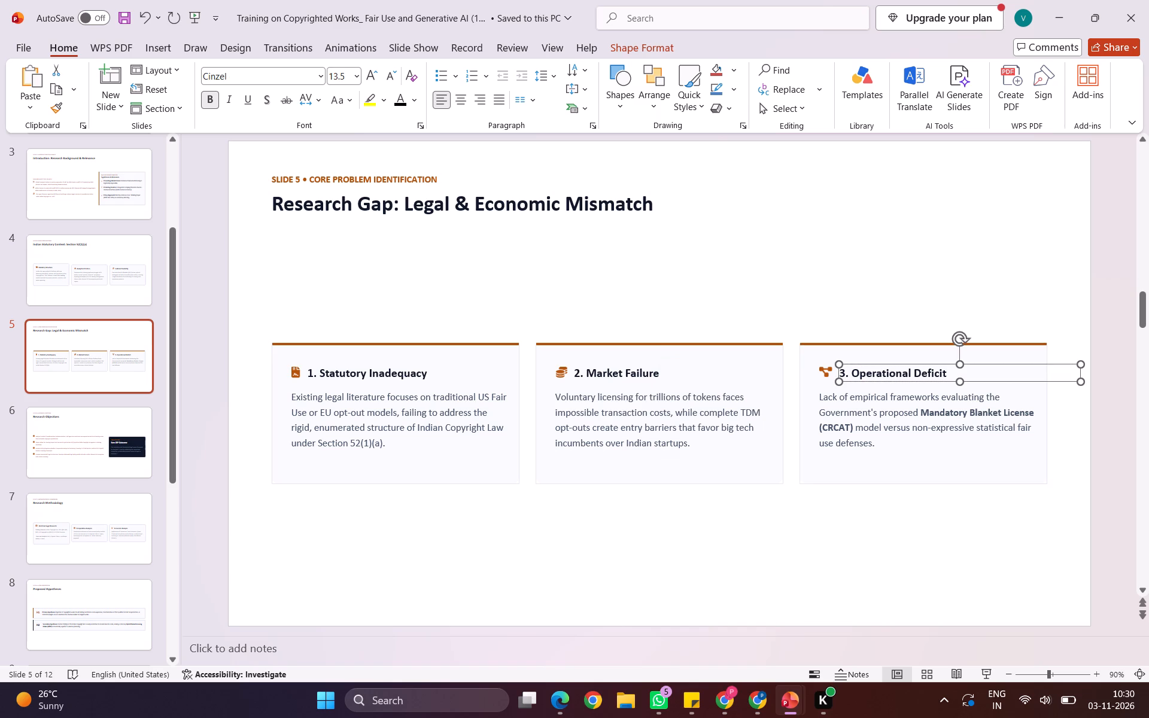
click(947, 372)
drag(842, 376, 935, 378)
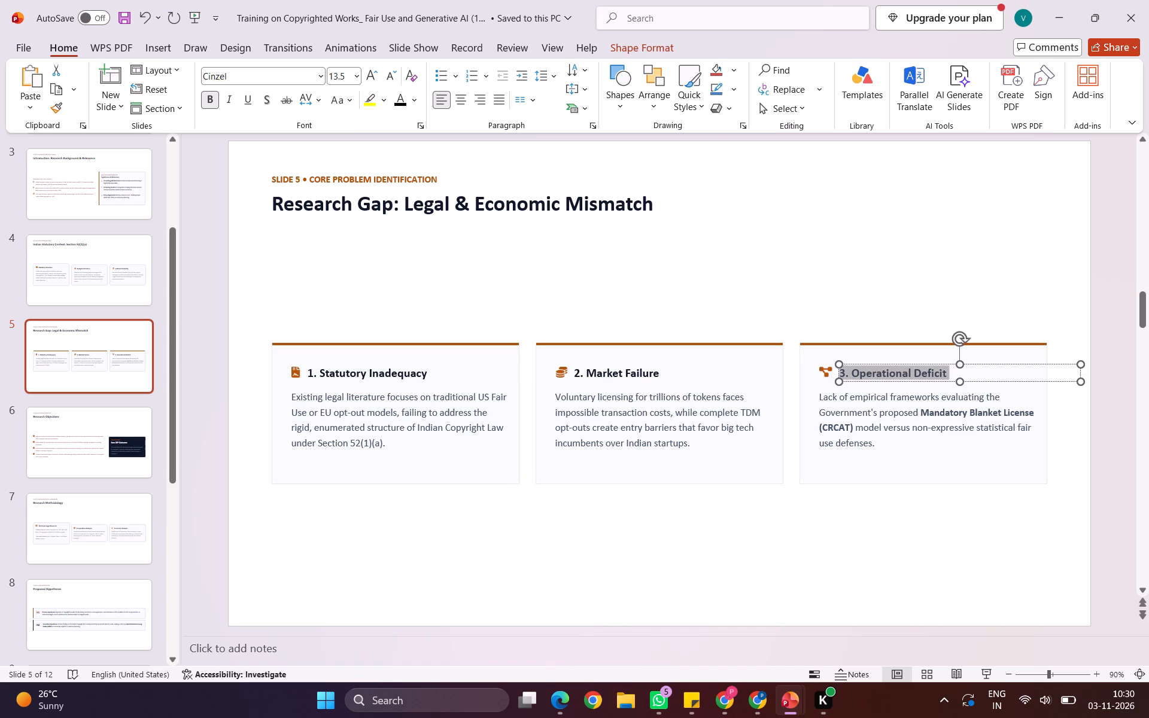
drag(935, 378, 952, 376)
key(ctrl+c)
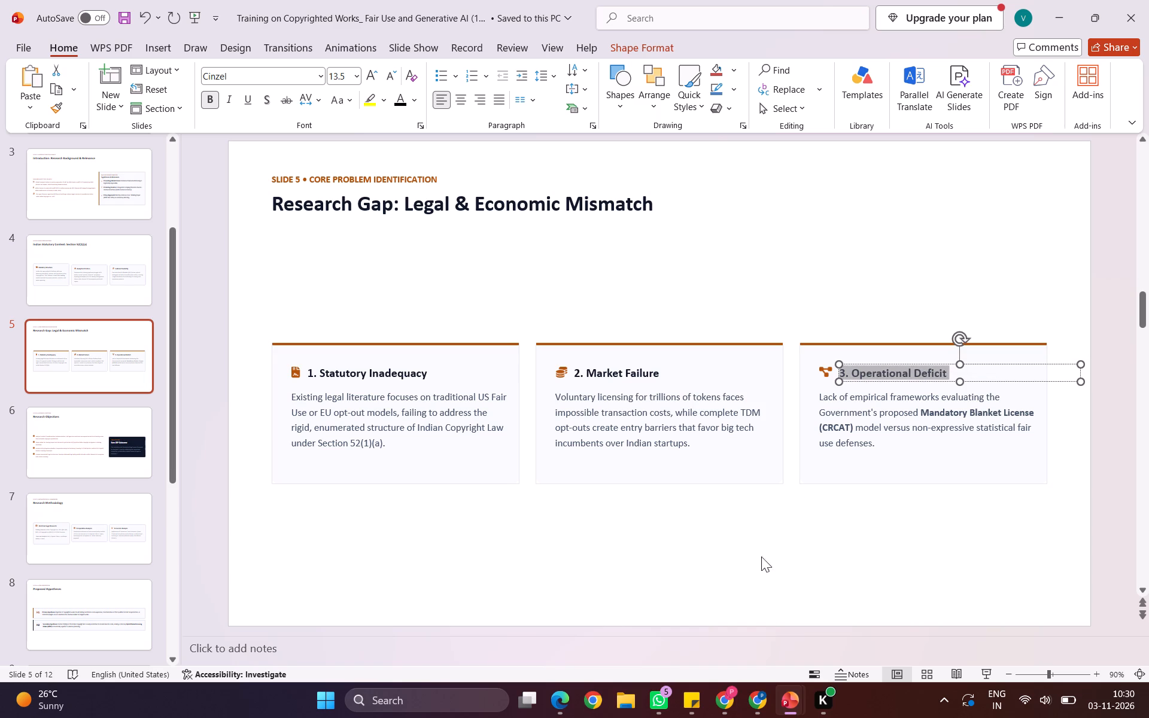
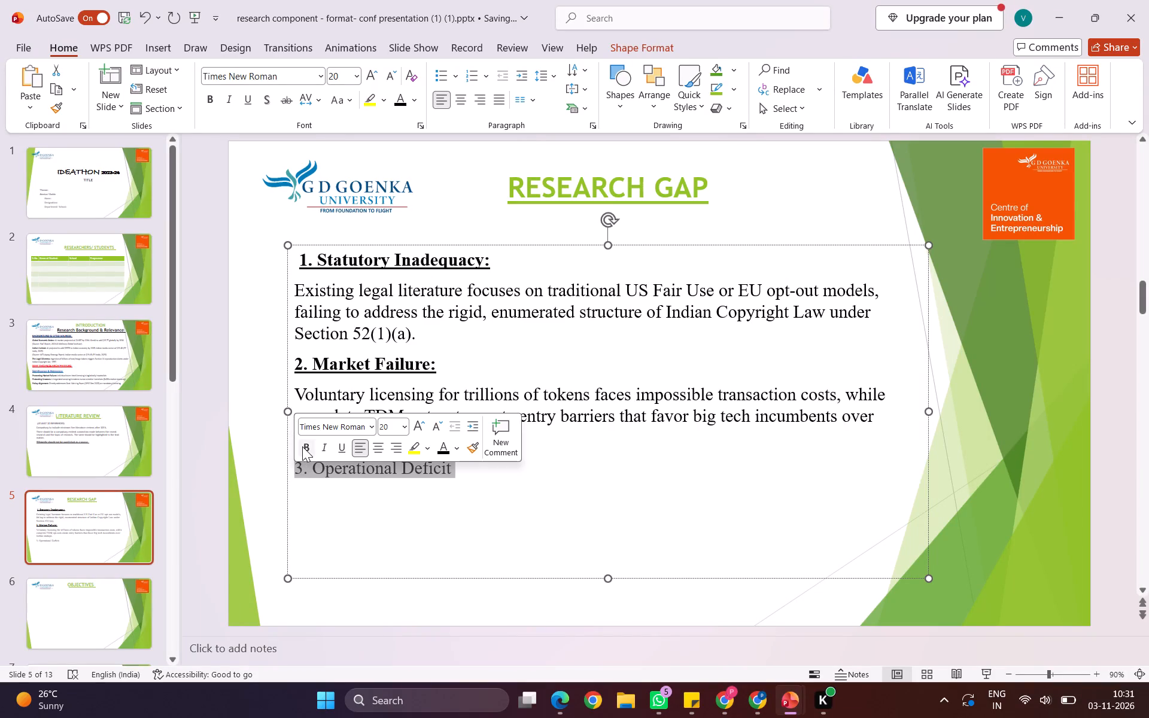
Make the "3. Operational Deficit" heading bold and underlined, and start a new line below it.
click(302, 446)
click(345, 448)
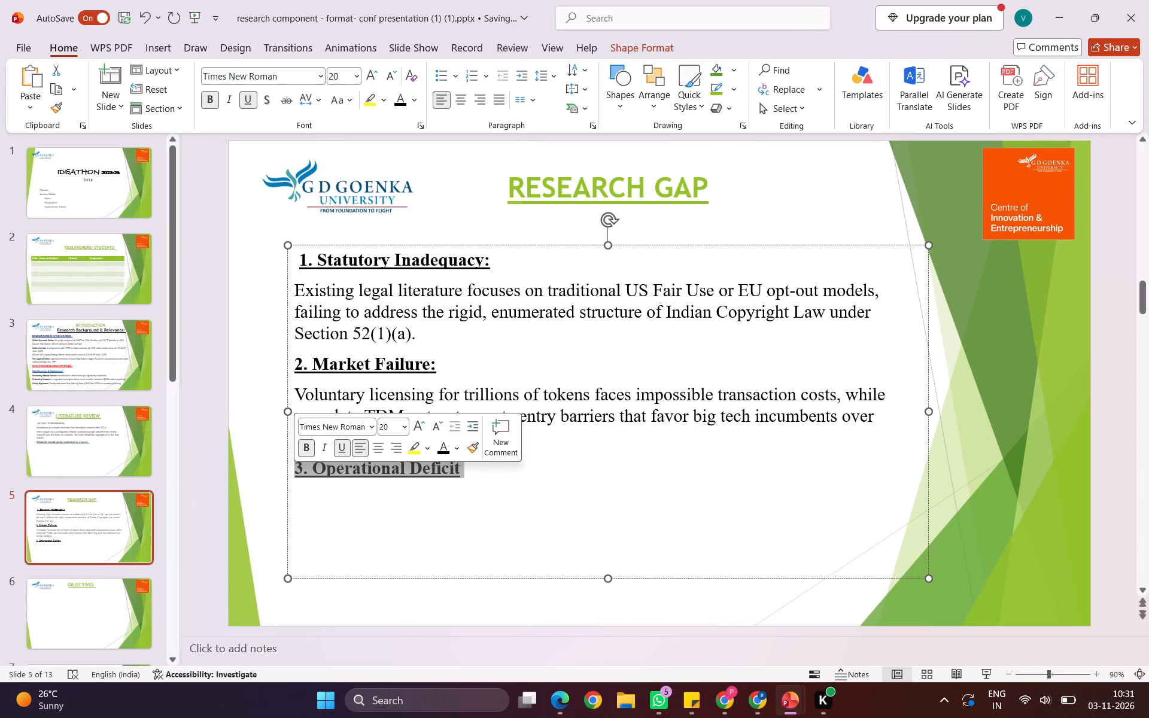
click(496, 463)
key(Return)
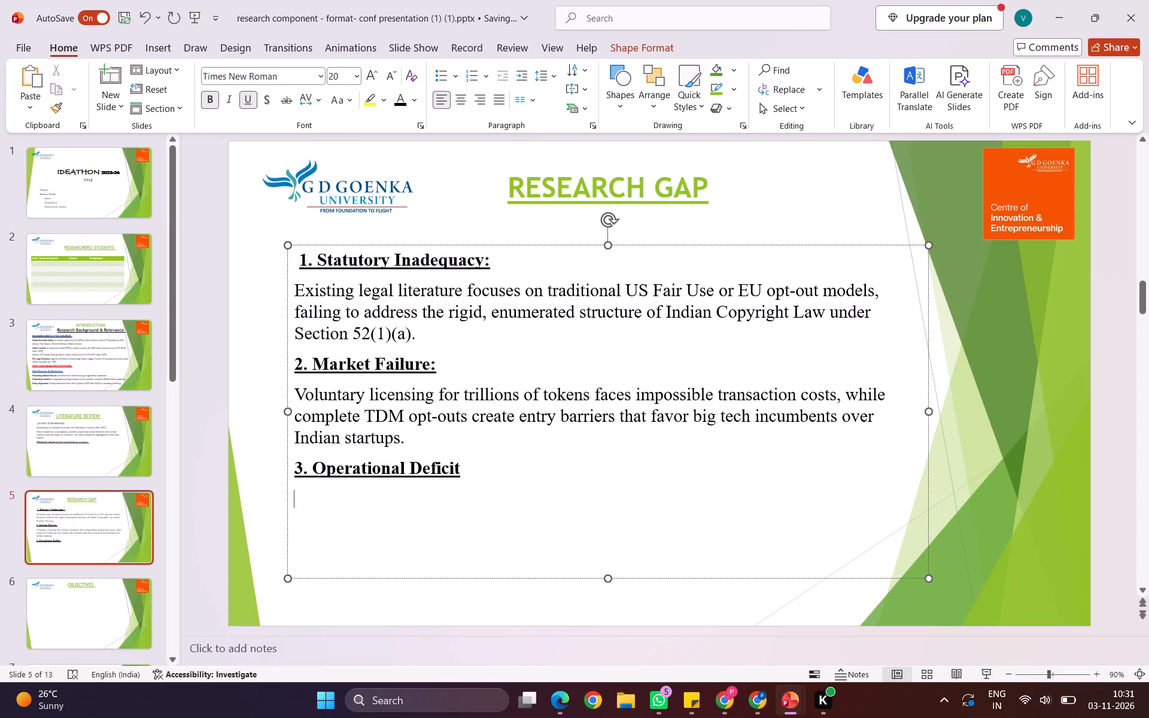
Switch to the Training on Copyrighted Works presentation and copy the full paragraph under "3. Operational Deficit" on the Research Gap slide.
click(943, 642)
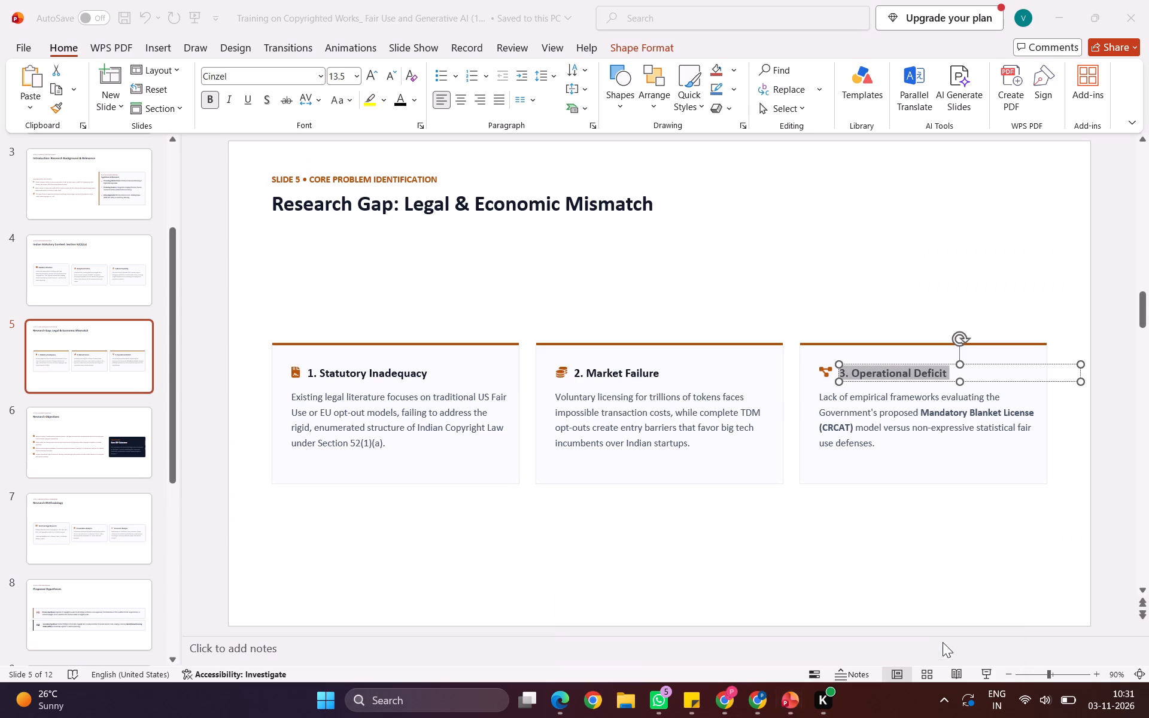
drag(874, 443, 834, 416)
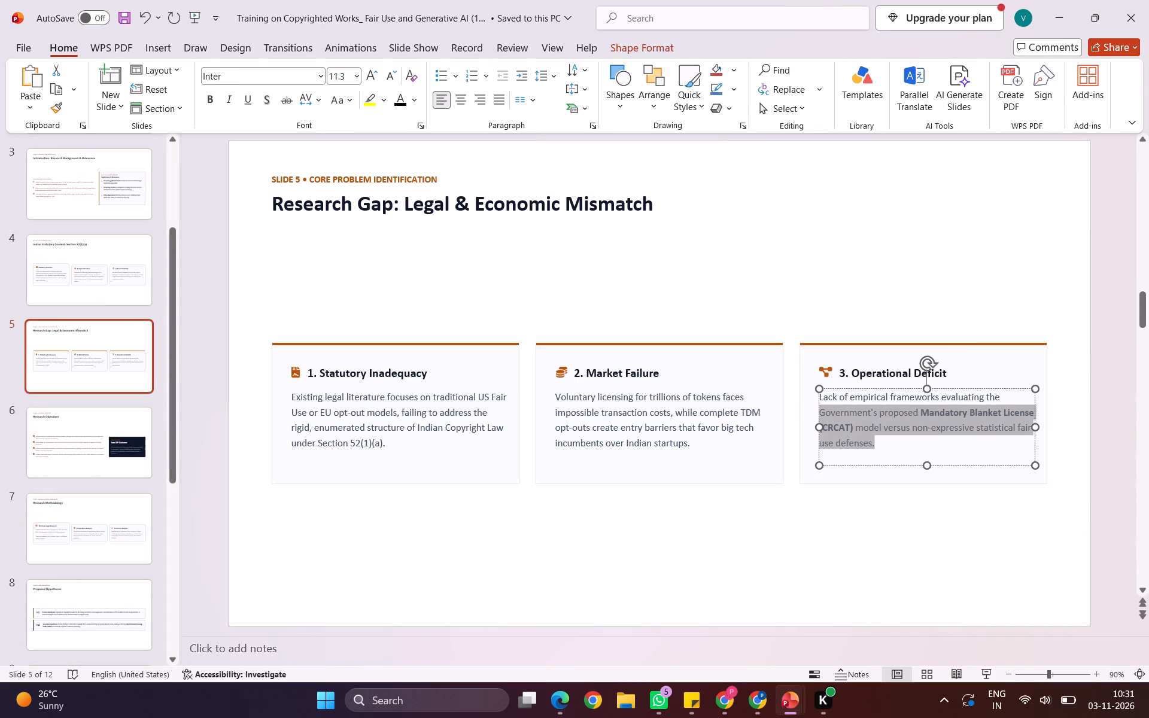
drag(834, 416, 825, 401)
key(ctrl+c)
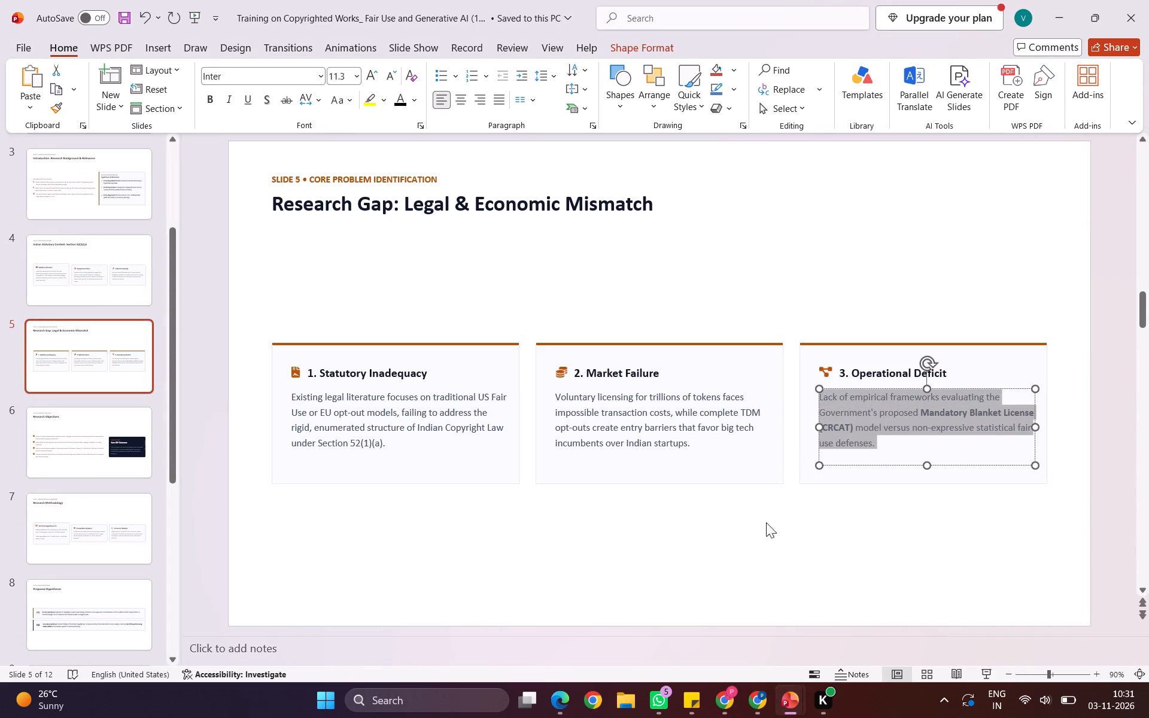
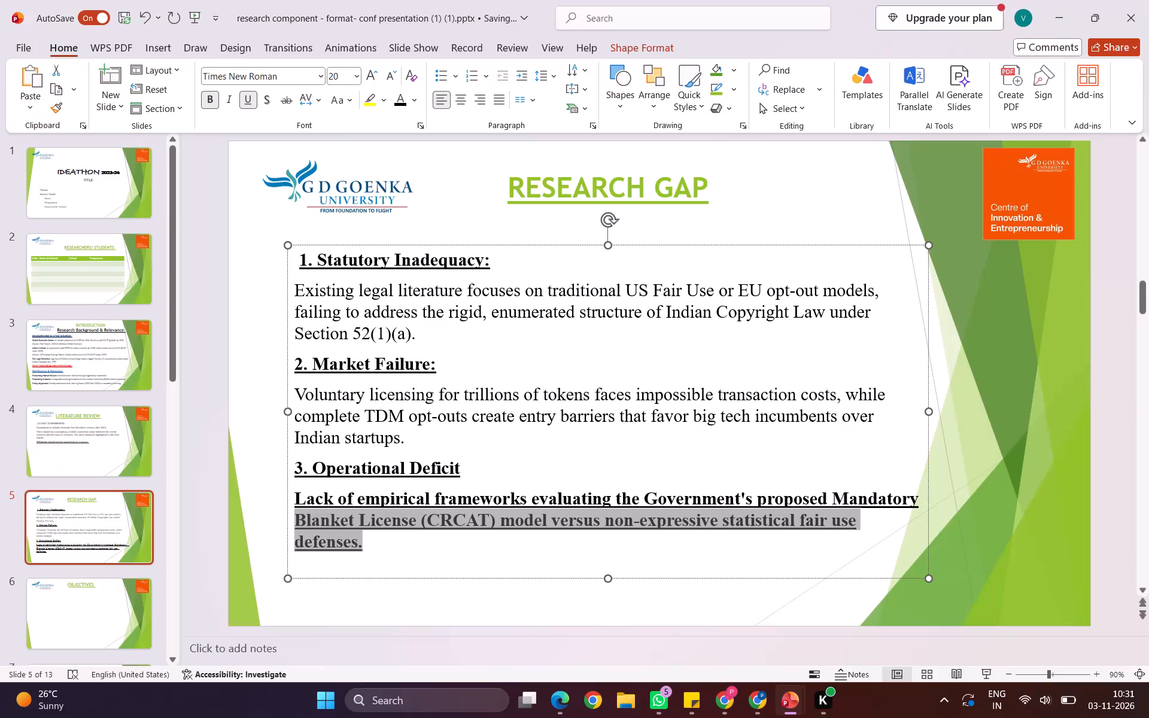
Remove the bold and underline formatting from the paragraph under "3. Operational Deficit" on the RESEARCH GAP slide.
click(309, 473)
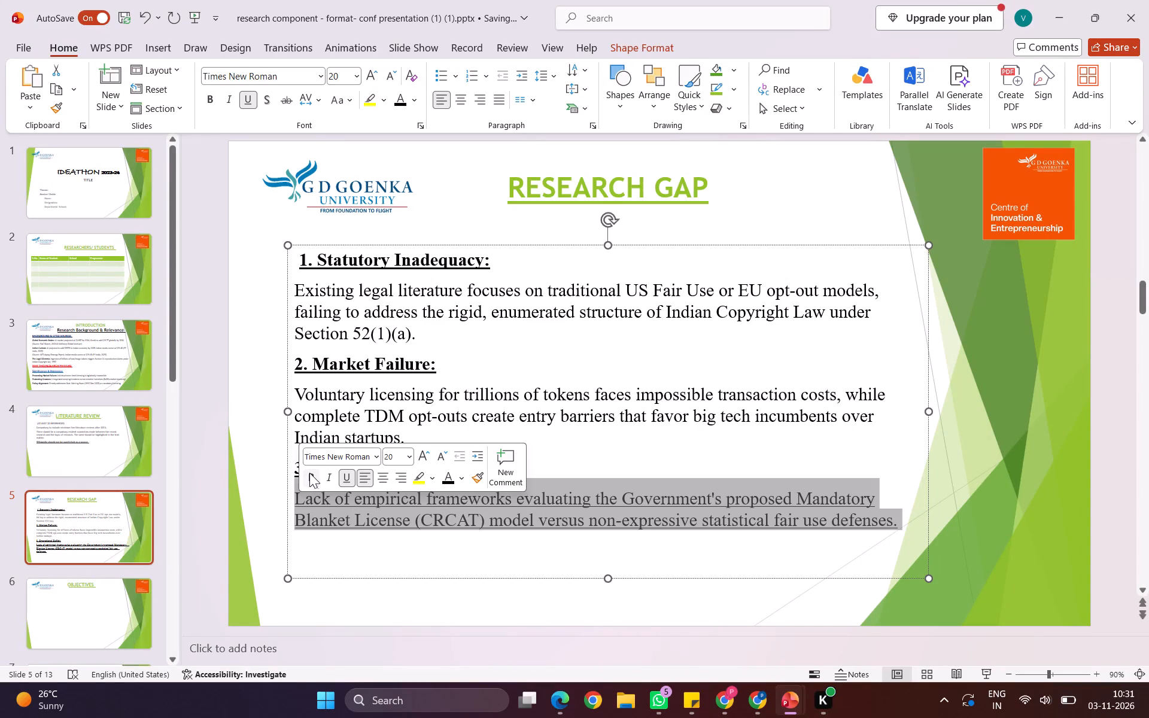
click(344, 483)
click(487, 563)
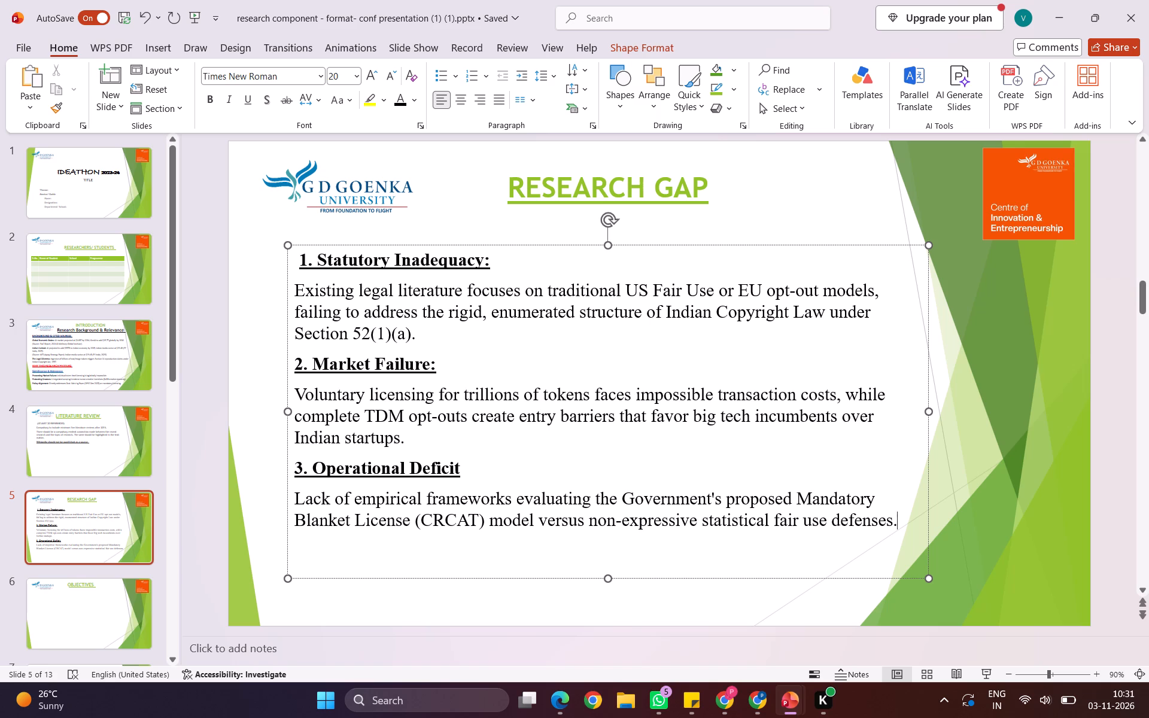
Resize the RESEARCH GAP body text box, narrowing it slightly from its right edge and extending its bottom edge to hold all the text.
drag(608, 578, 608, 543)
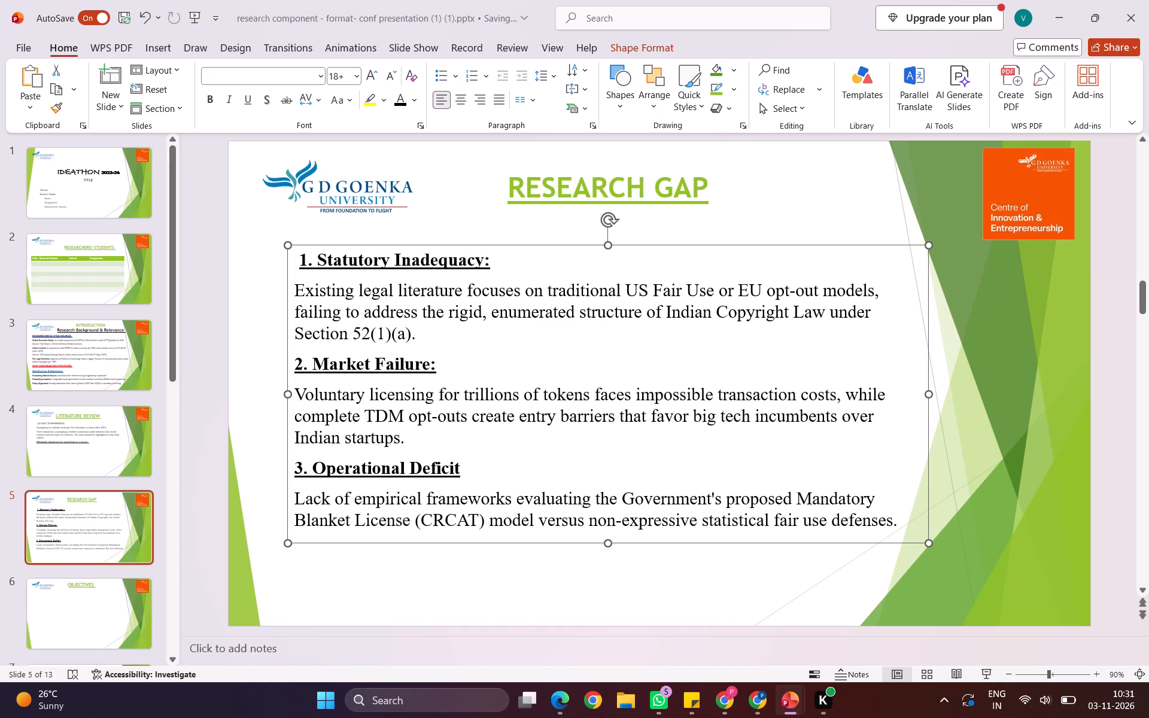
drag(926, 394, 898, 387)
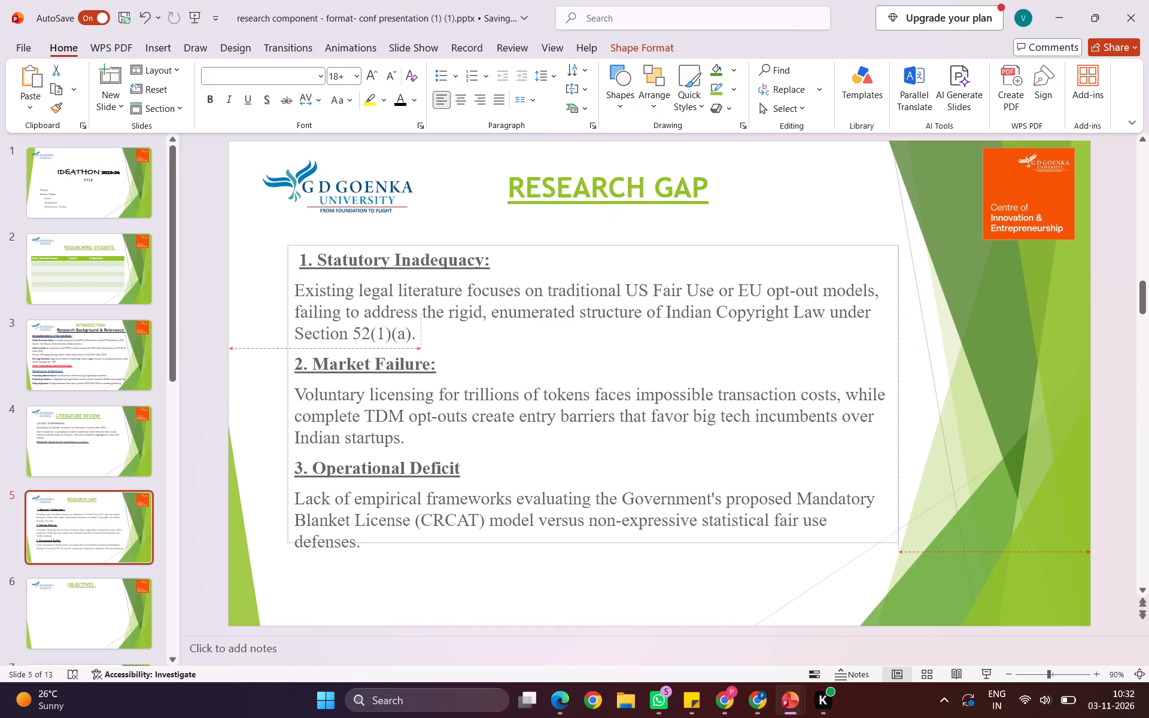
drag(898, 387, 898, 387)
drag(896, 542, 897, 556)
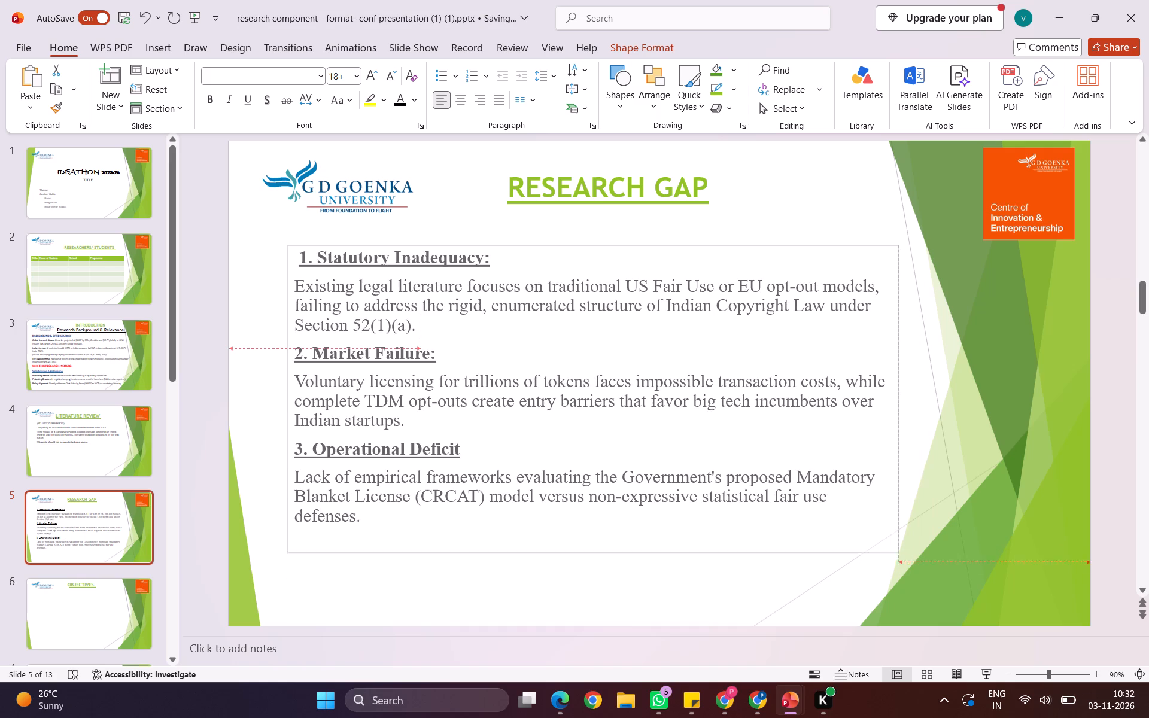
drag(897, 556, 897, 585)
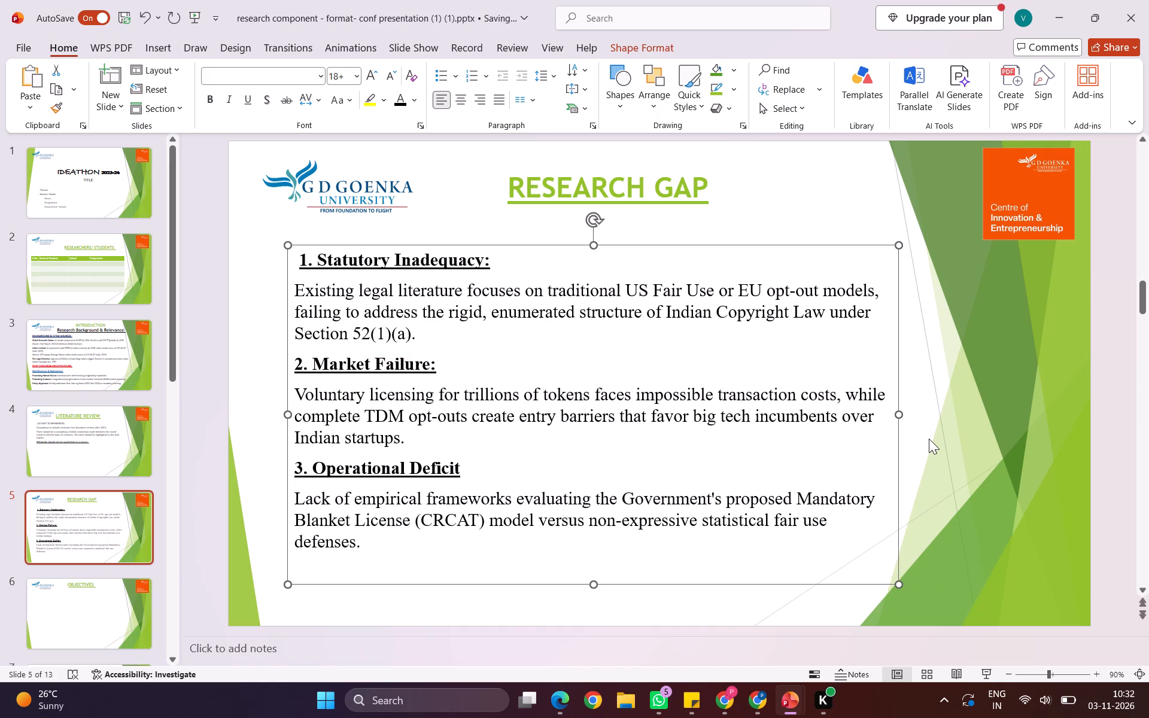
click(929, 439)
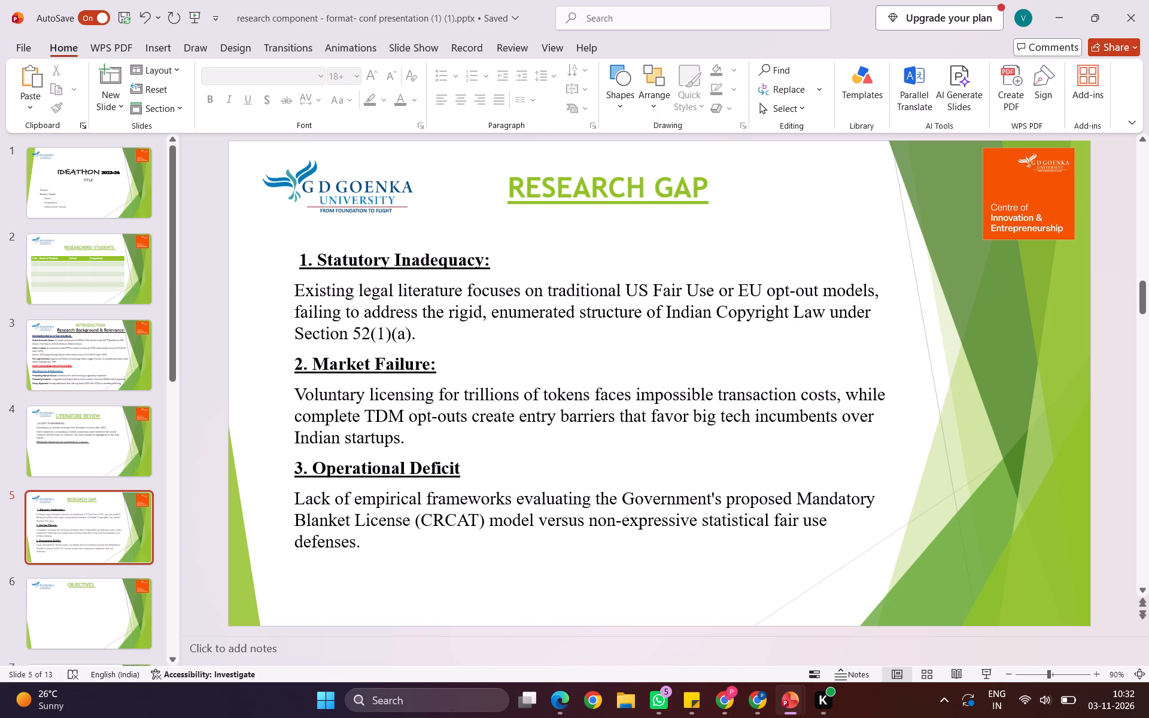
Add a colon at the end of the "3. Operational Deficit" heading.
click(462, 469)
key(shift+colon)
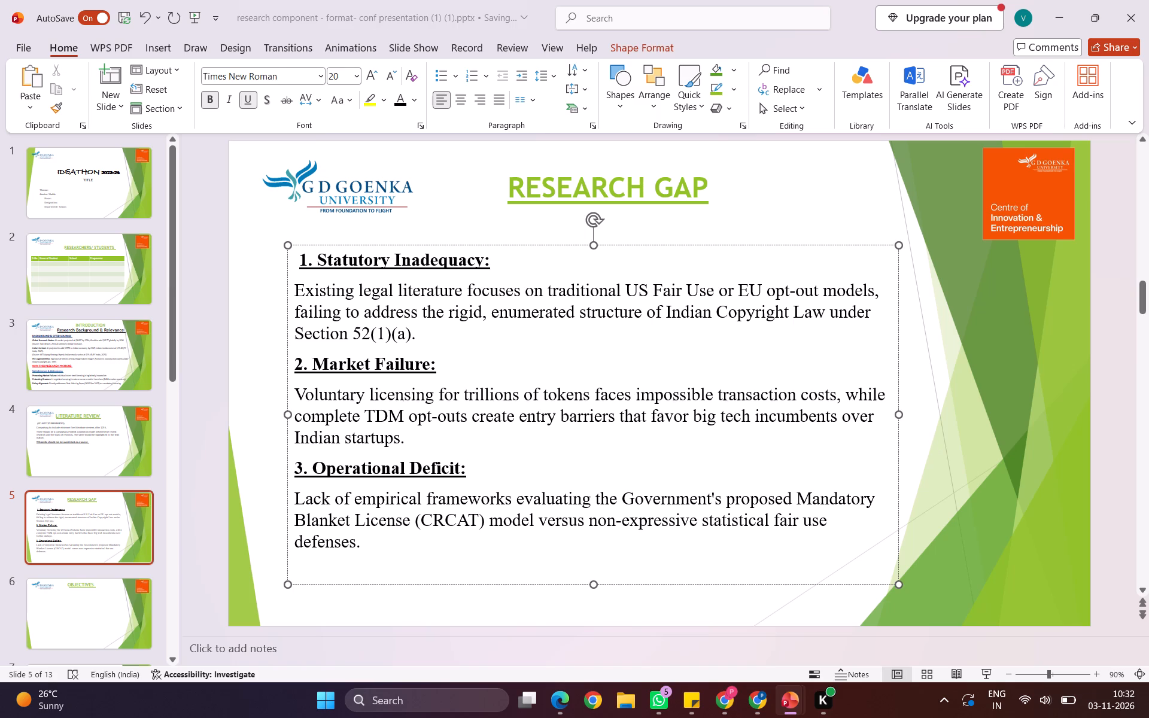
click(598, 578)
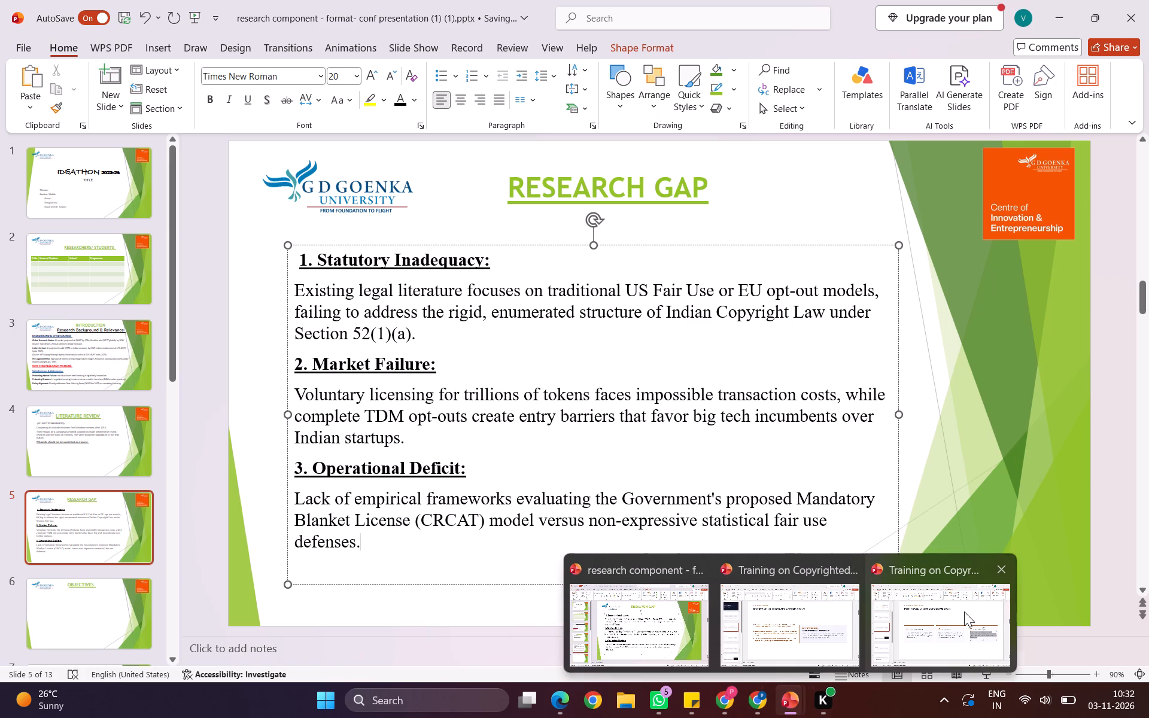
Switch to the Training on Copyrighted Works presentation and copy "Legal & Economic Mismatch" from the Research Gap slide title.
click(964, 611)
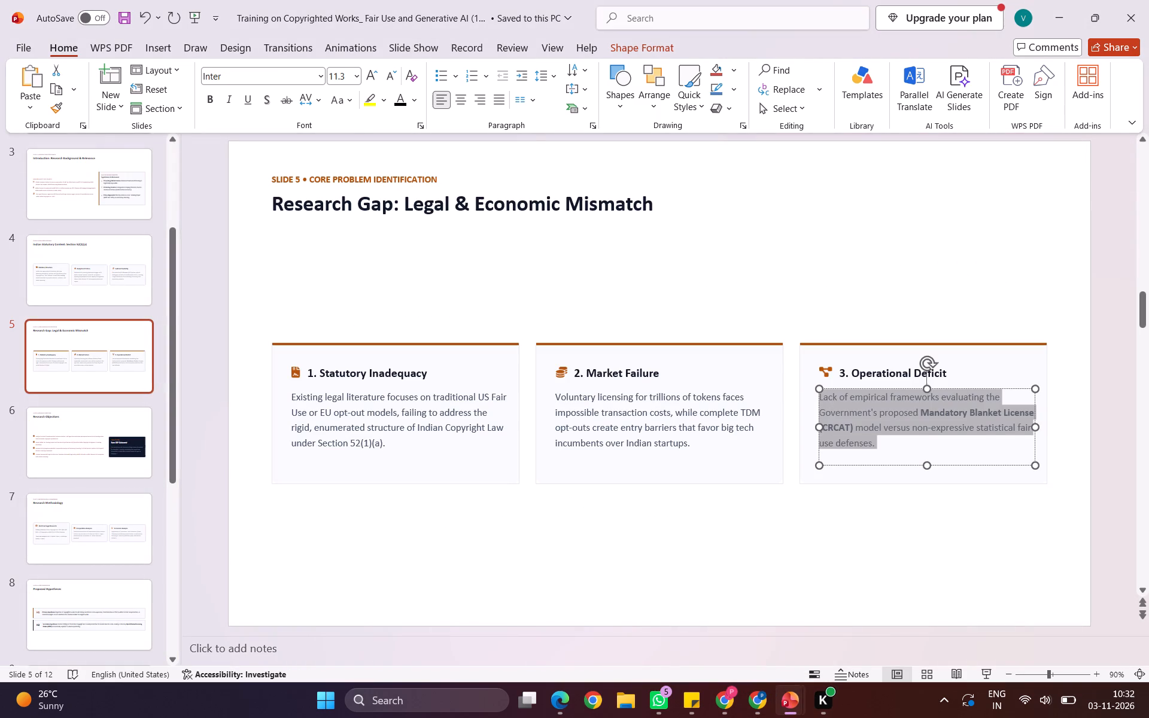
drag(404, 203, 644, 211)
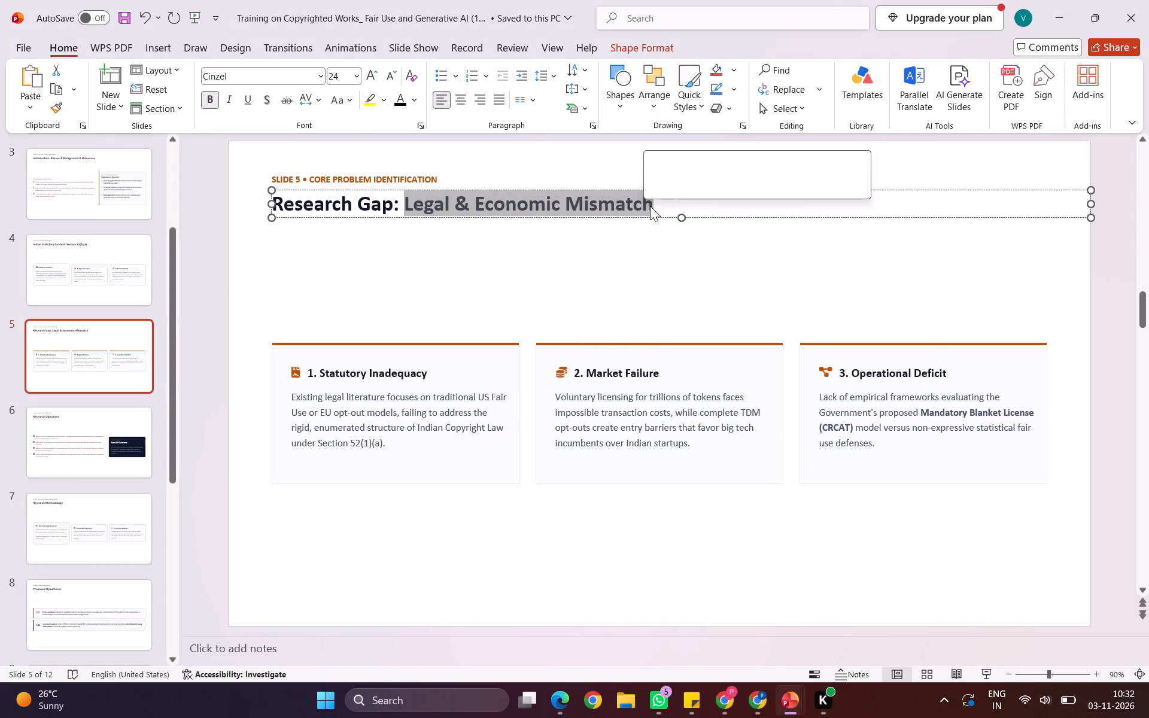
key(ctrl+c)
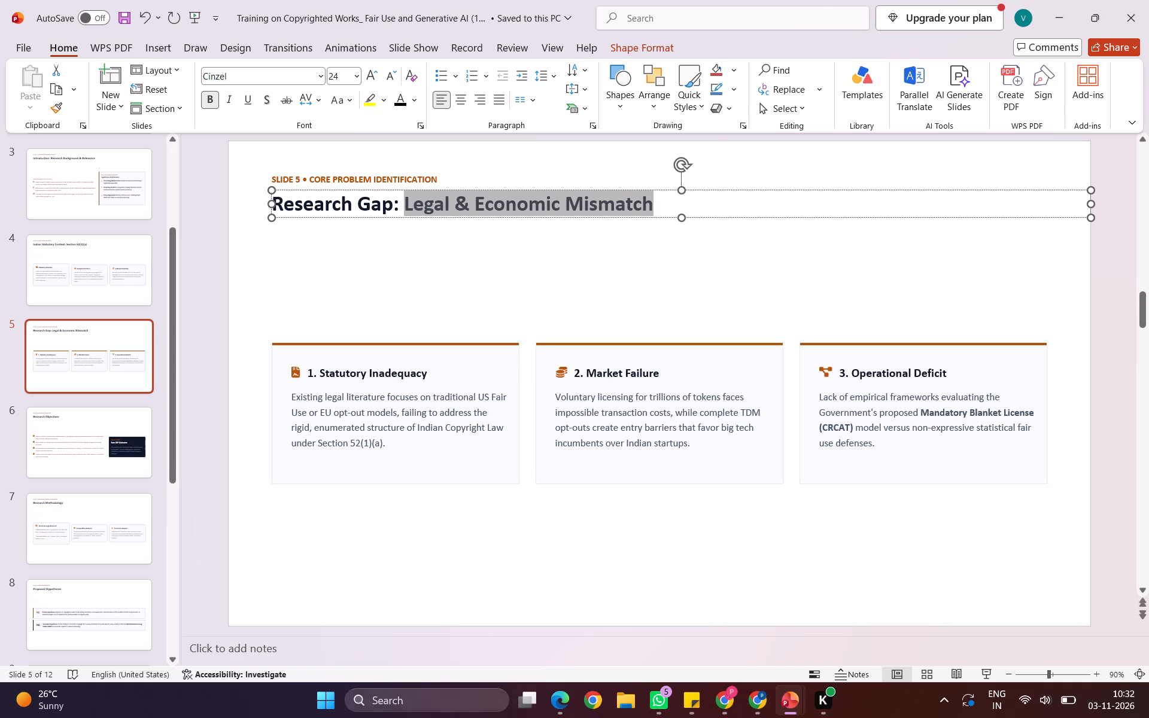
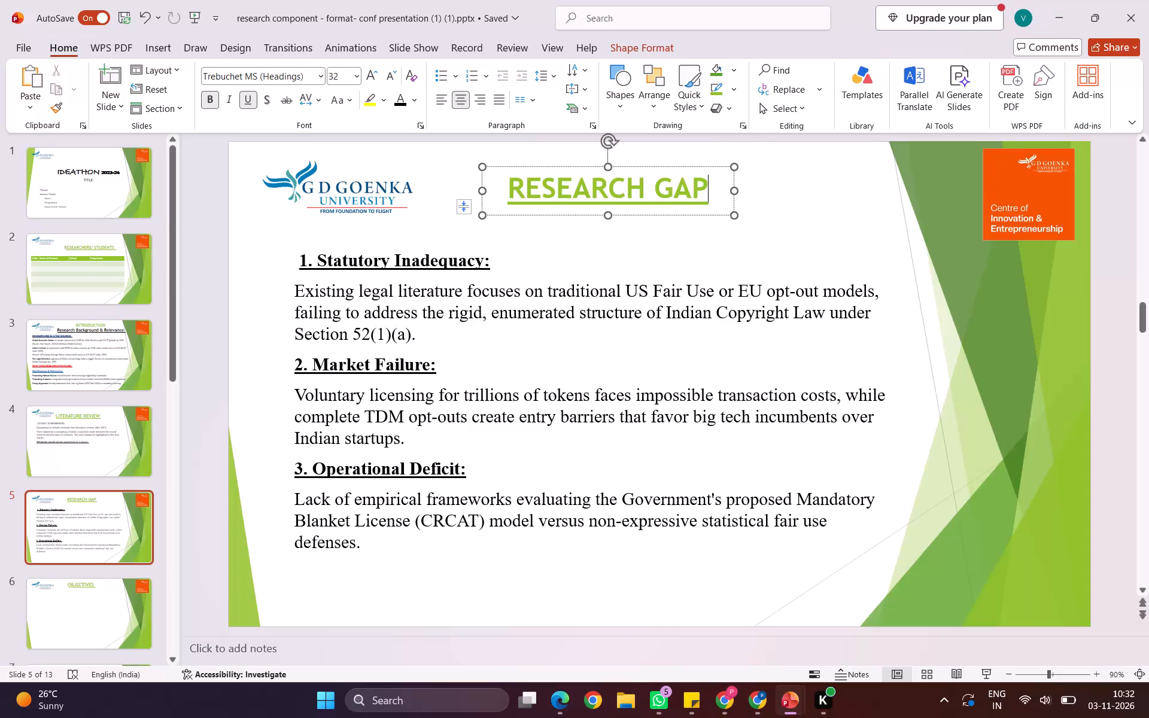
Paste "Legal & Economic Mismatch" on a new line below RESEARCH GAP in the slide title.
key(Return)
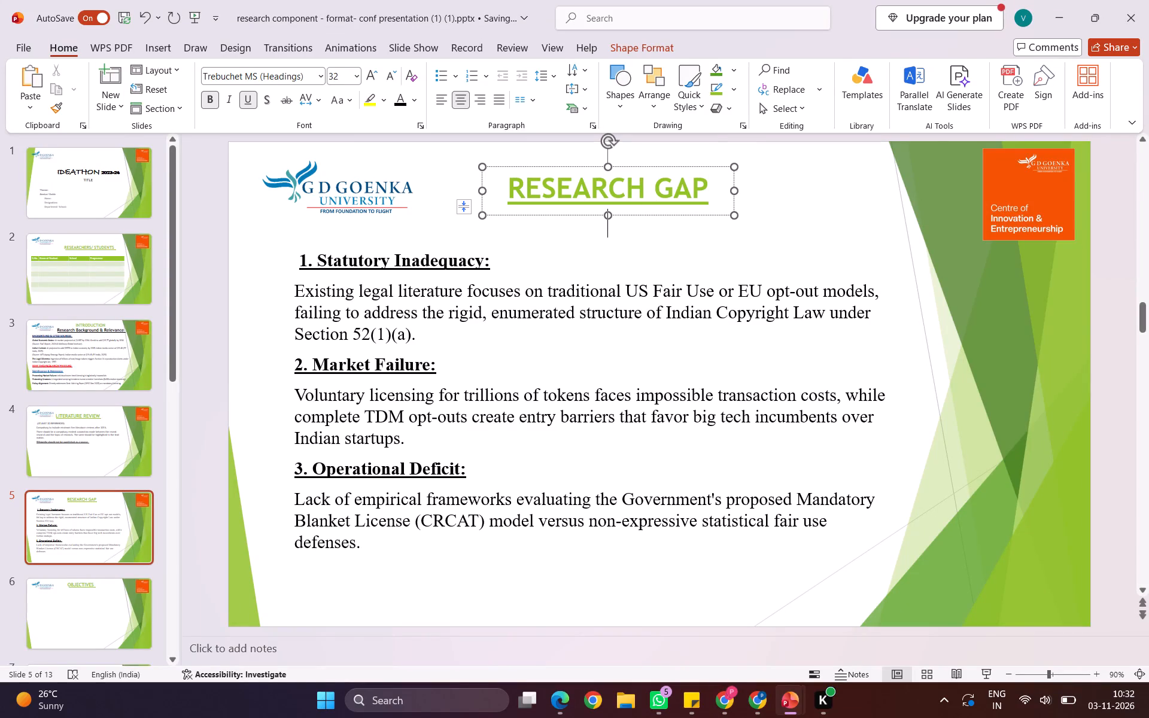
click(711, 190)
key(ctrl+v)
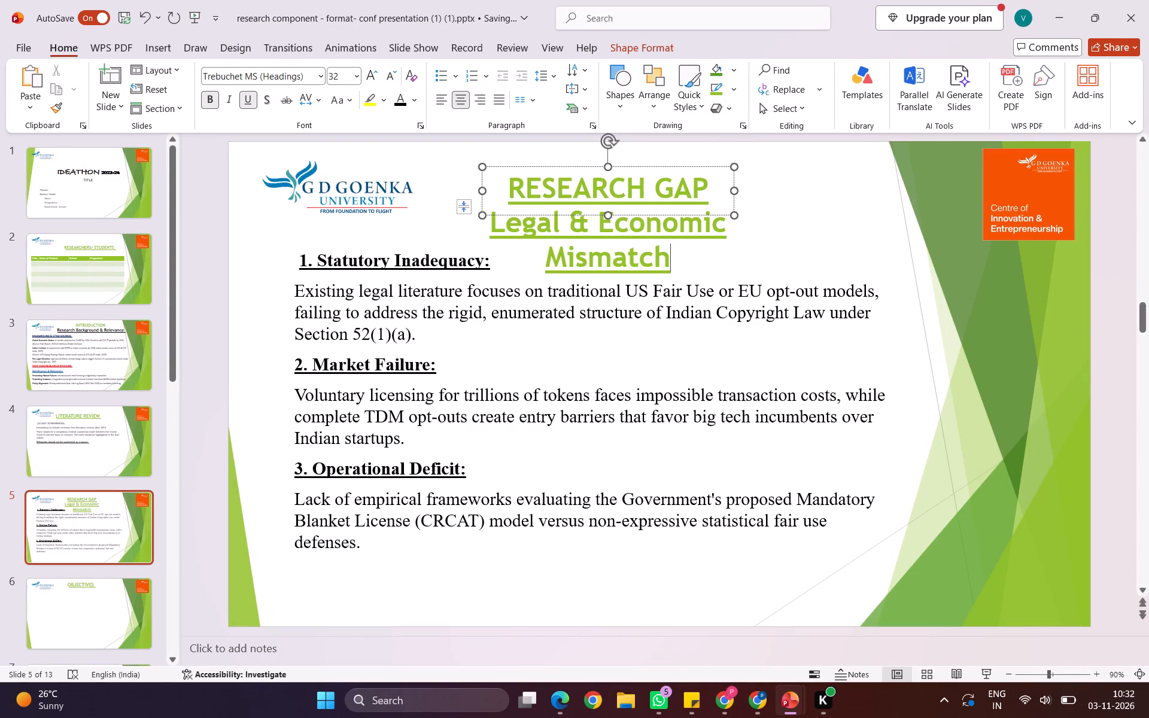
Enlarge the RESEARCH GAP title box, extending its bottom edge and widening its right edge towards the orange logo so the title takes two lines.
drag(610, 215, 611, 220)
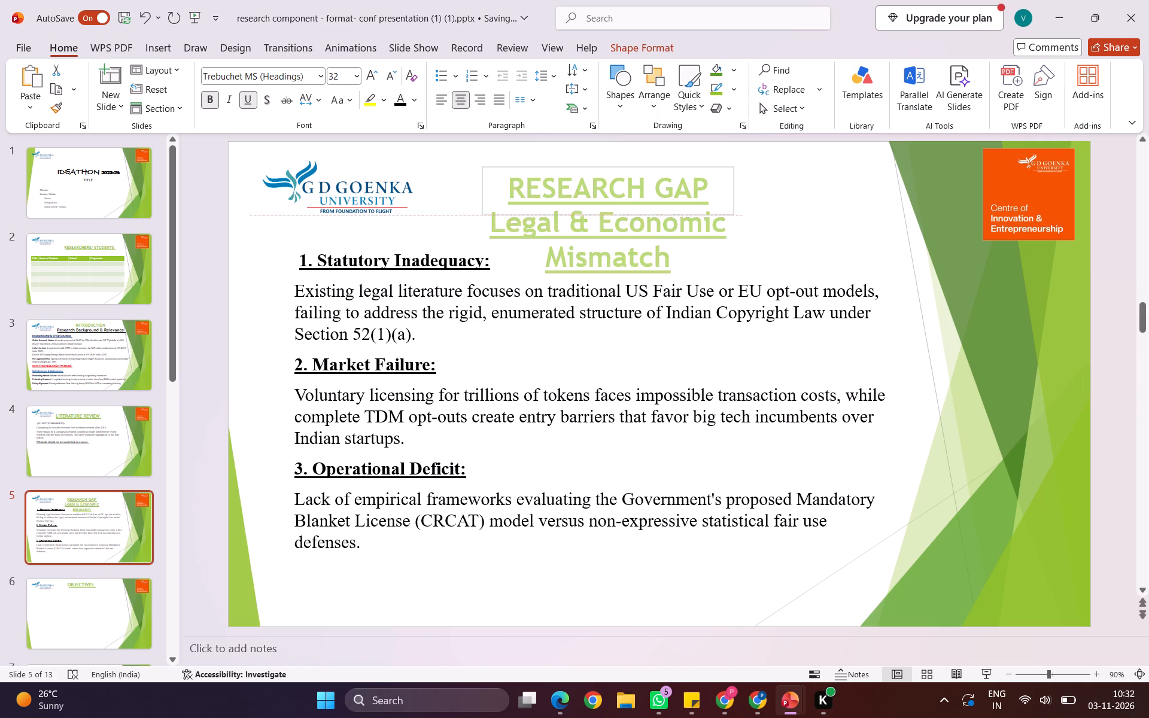
drag(611, 220, 615, 275)
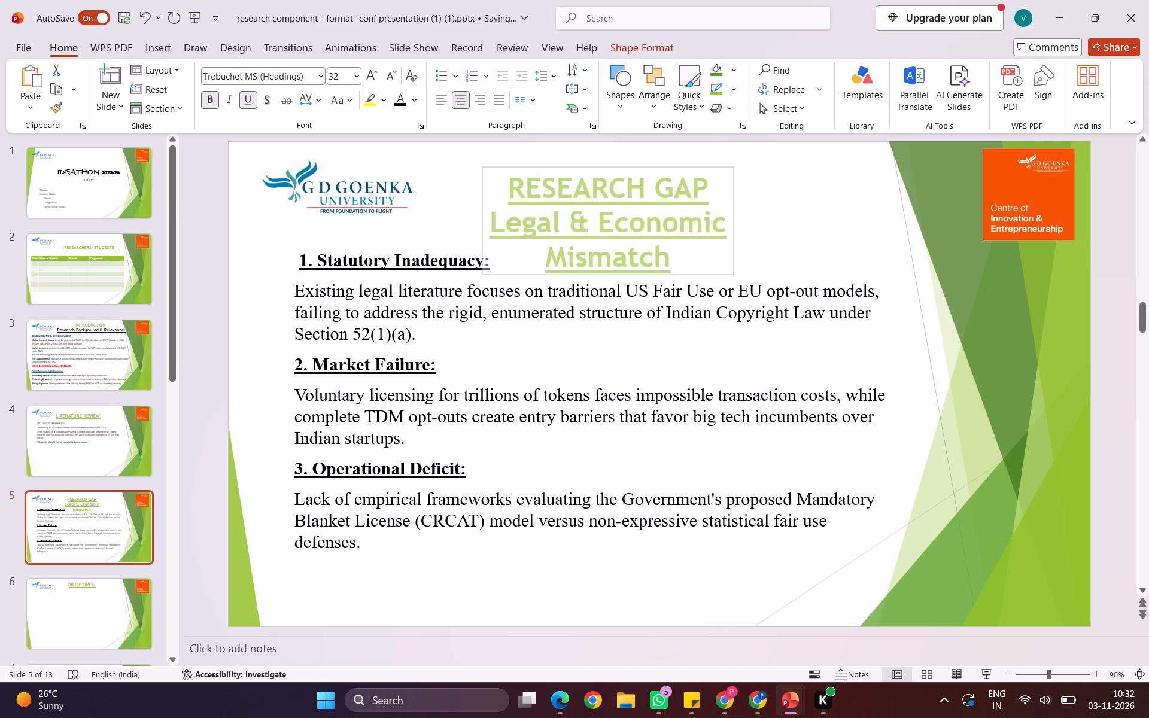
drag(615, 275, 617, 274)
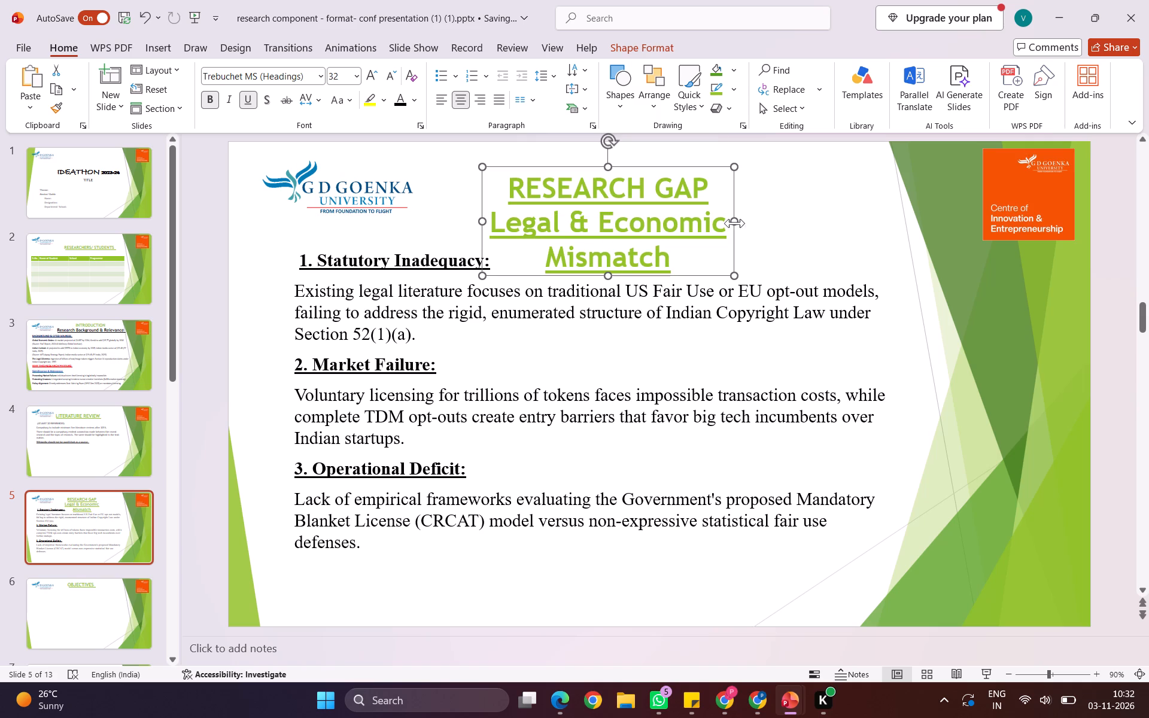
drag(735, 223, 910, 209)
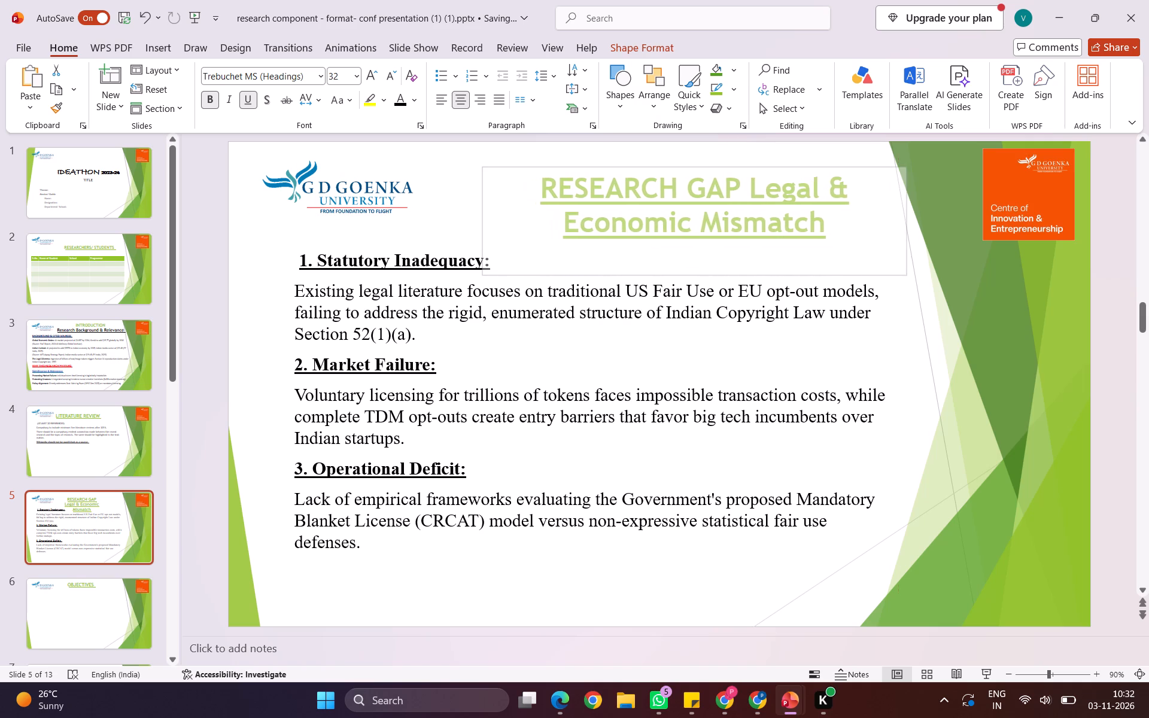
drag(910, 209, 953, 210)
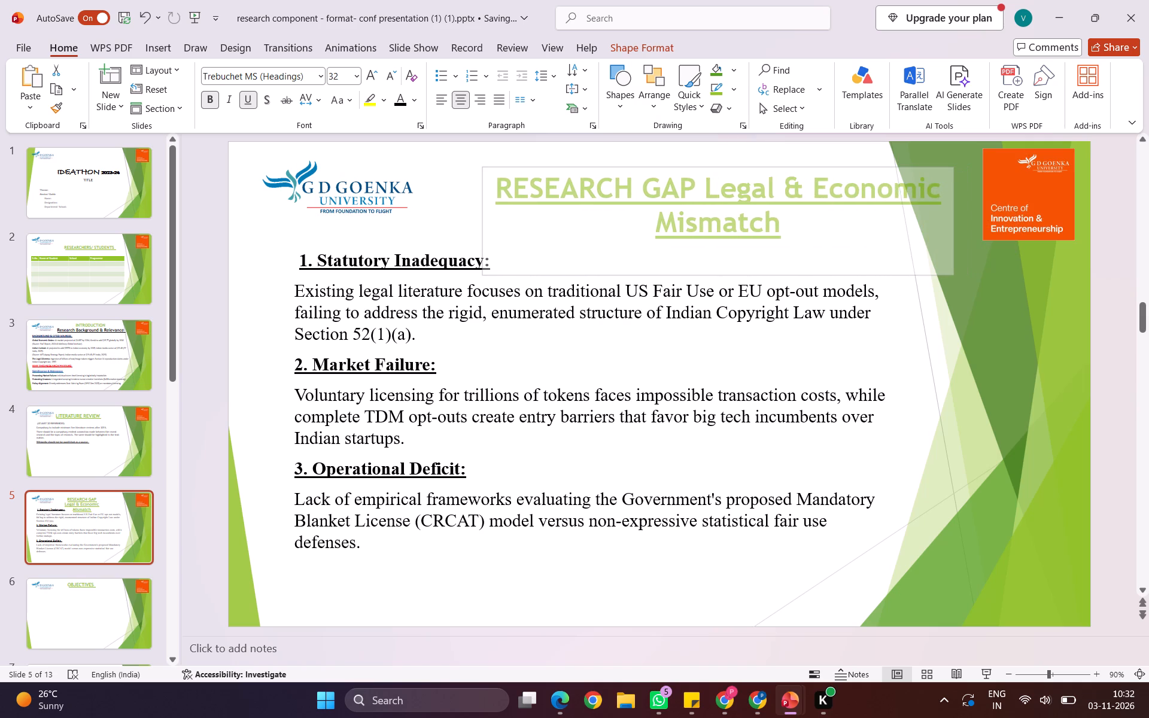
drag(953, 210, 962, 210)
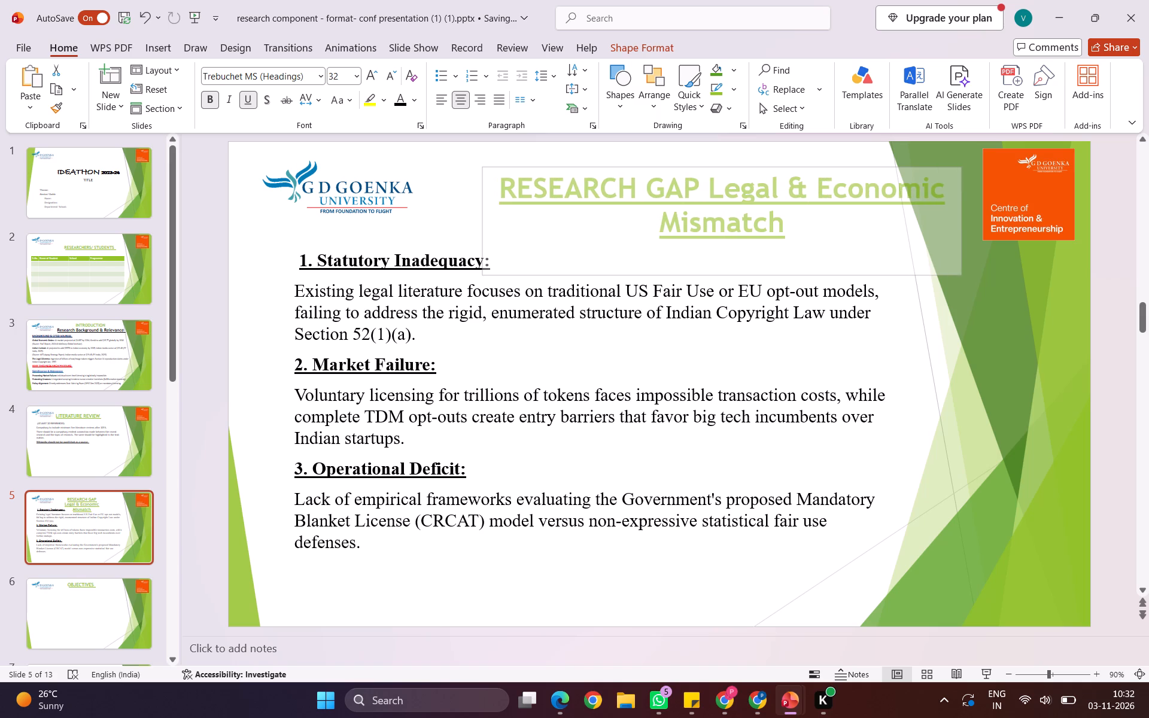
drag(962, 210, 969, 211)
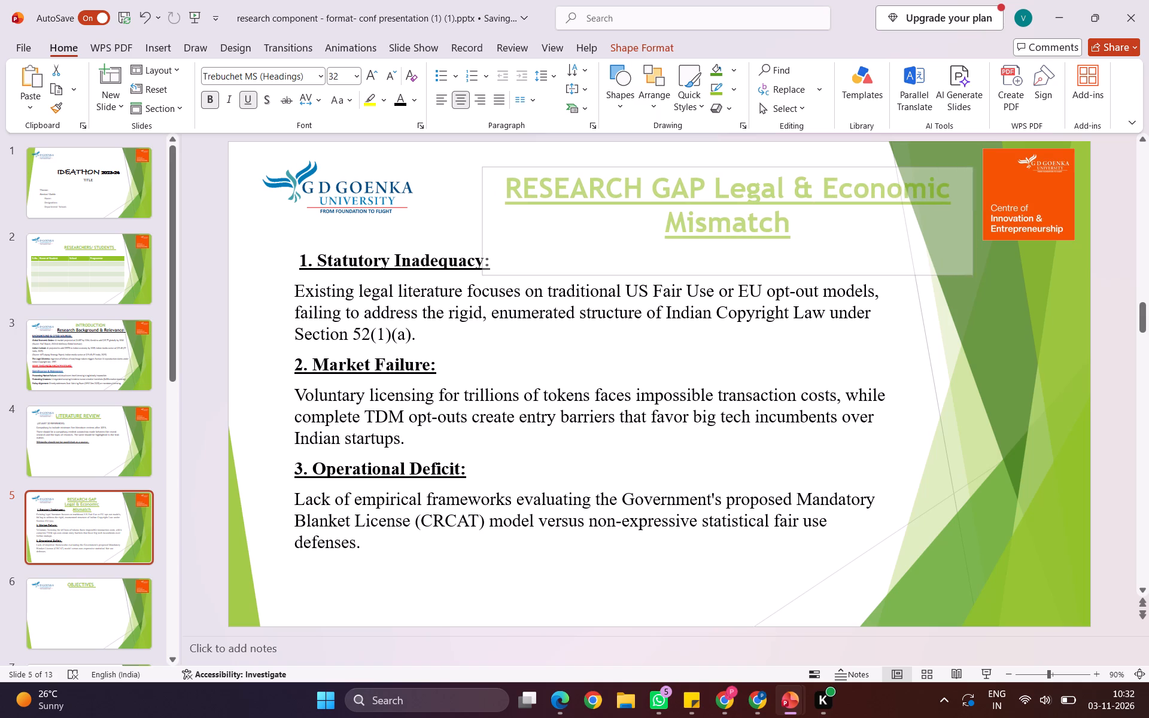
drag(969, 211, 892, 212)
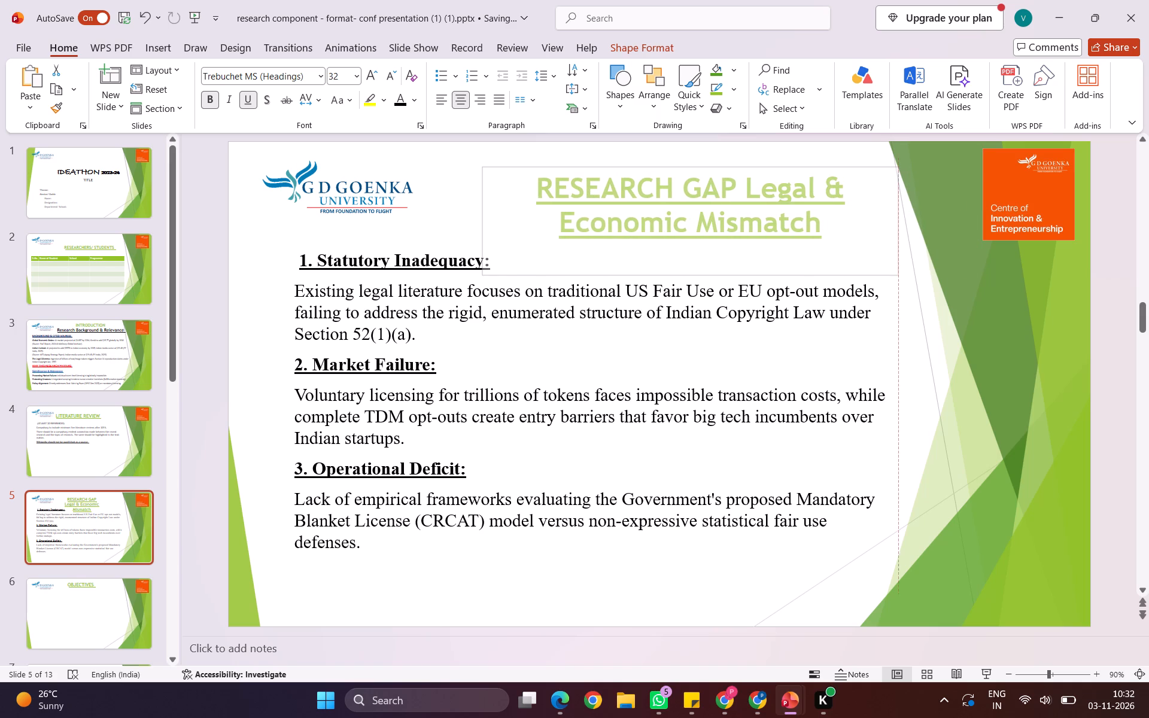
drag(892, 212, 786, 200)
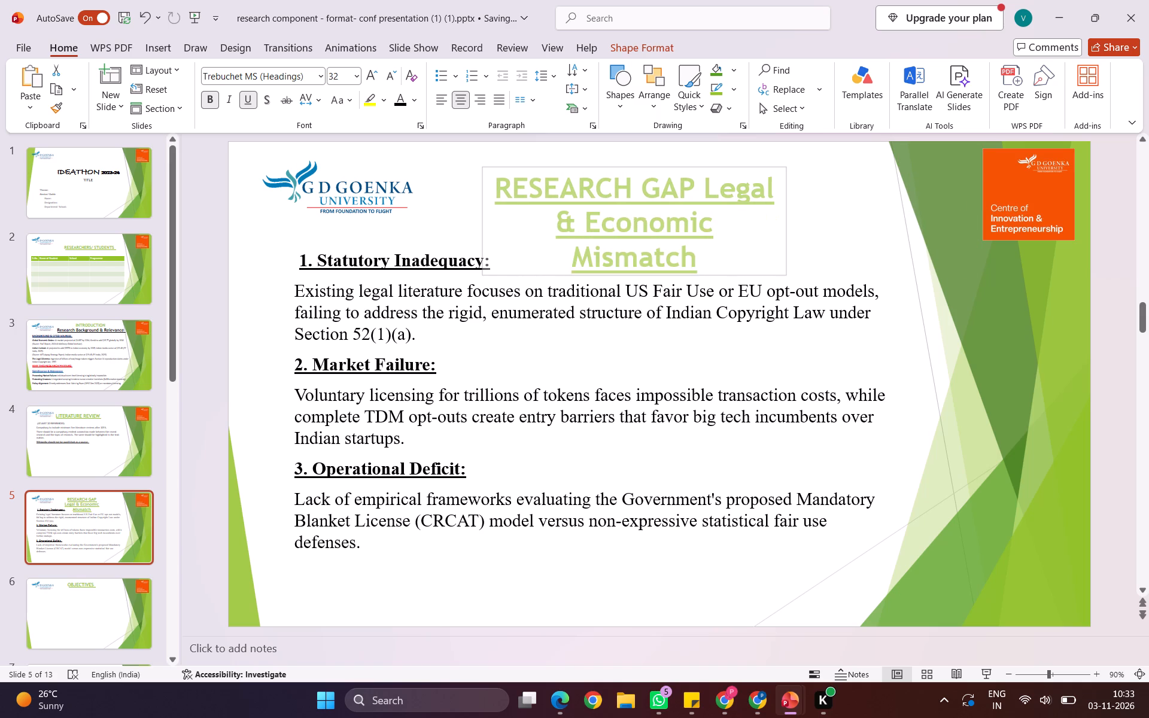
drag(786, 200, 753, 194)
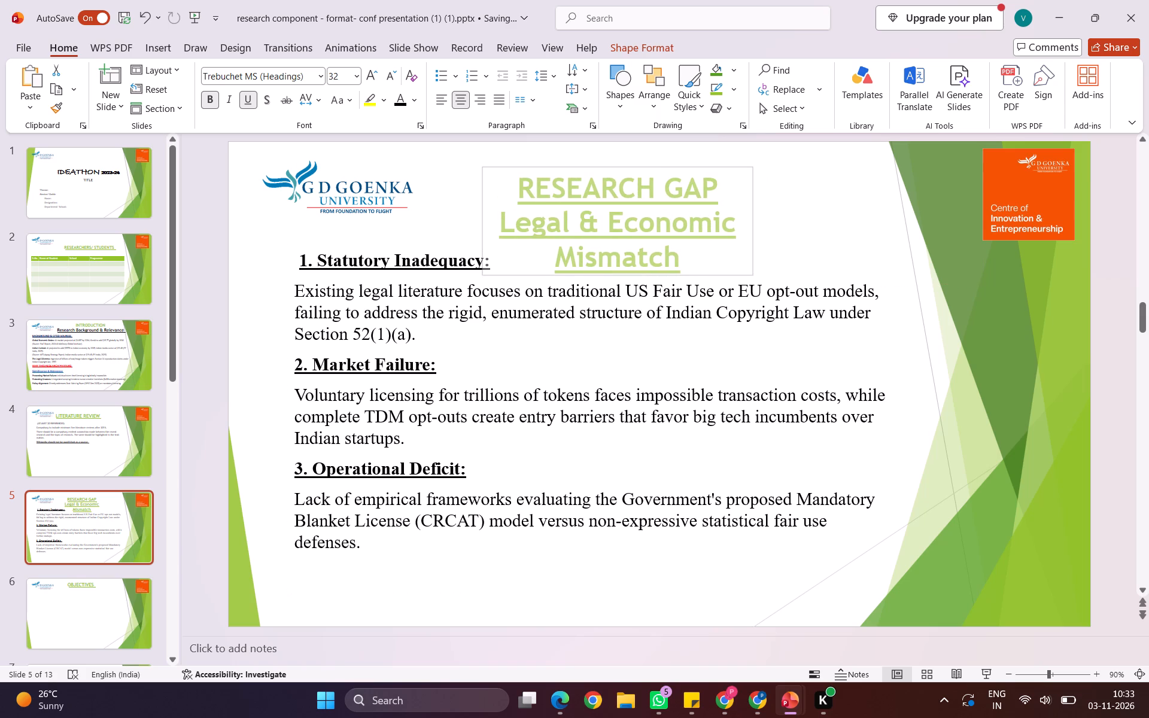
drag(753, 194, 752, 193)
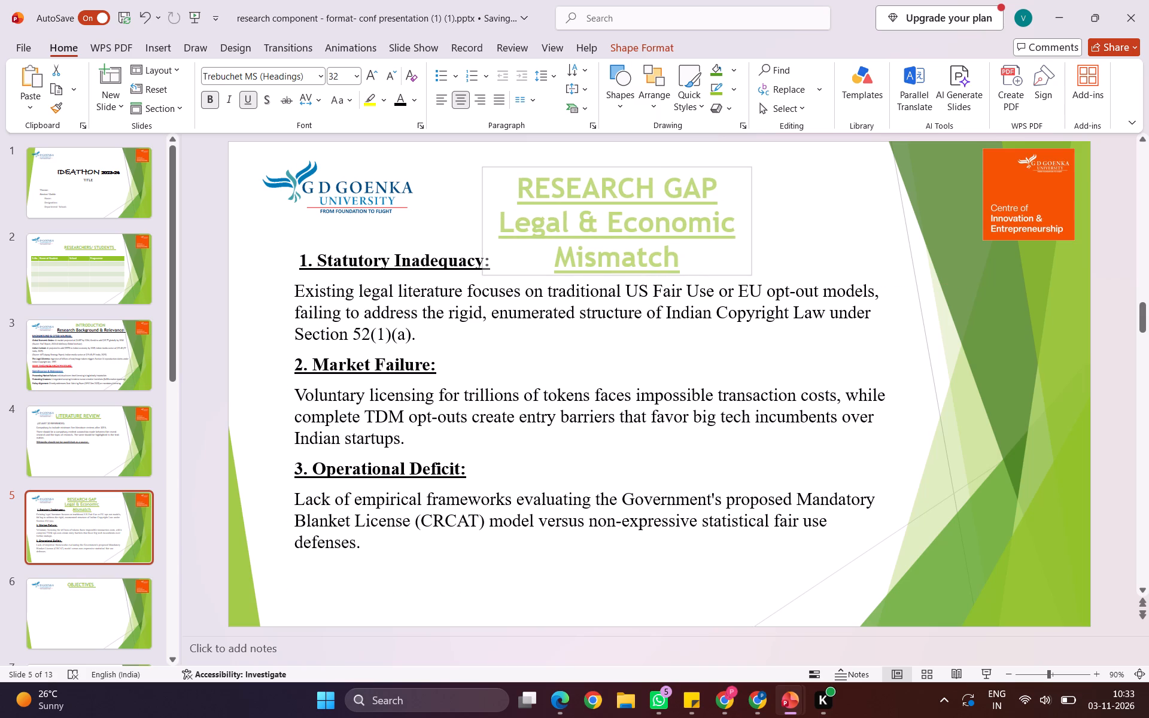
drag(752, 193, 947, 199)
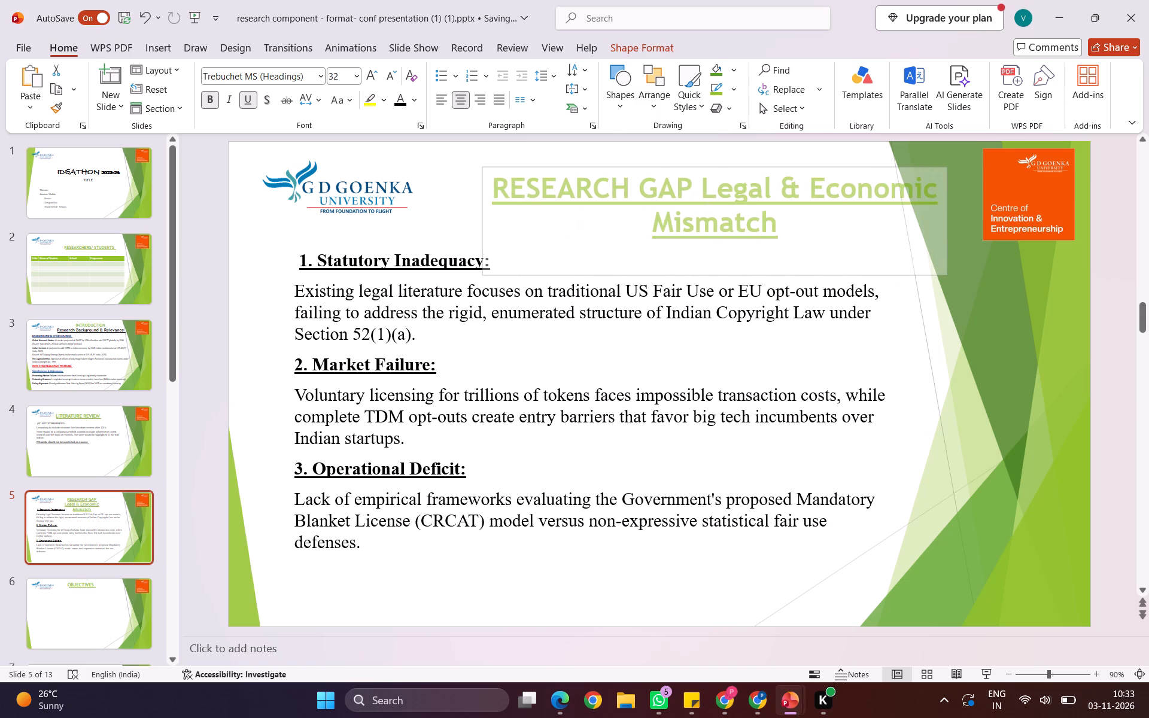
drag(947, 199, 948, 199)
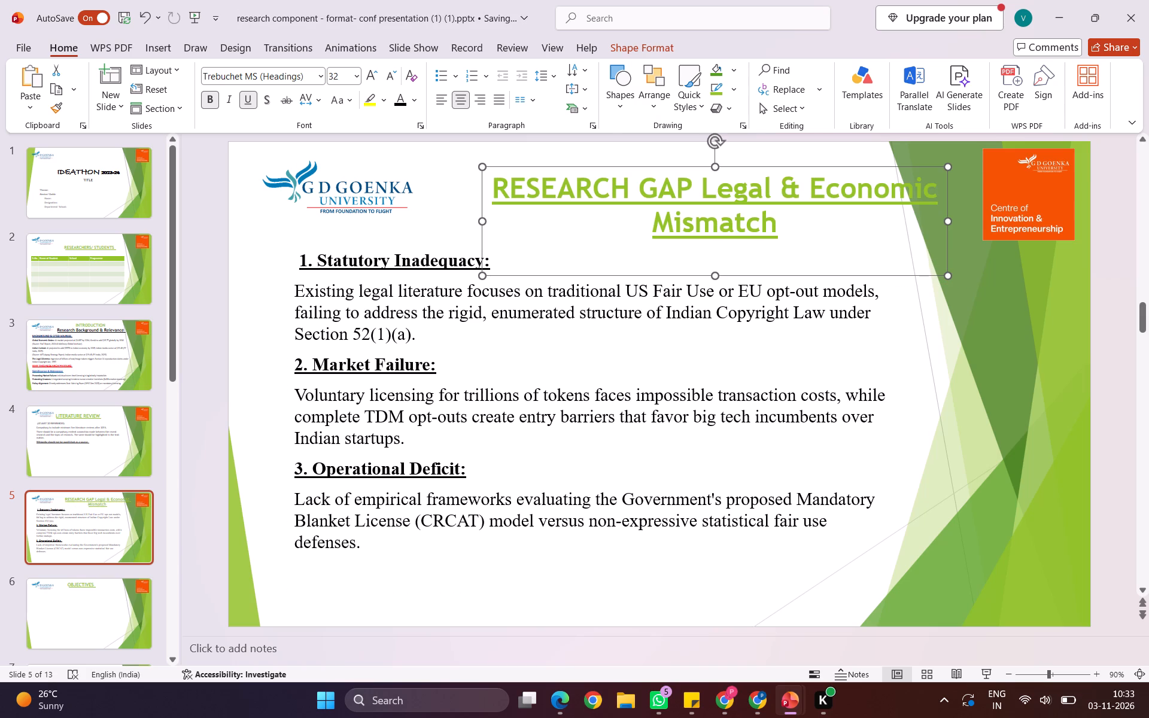
Move the title box beside the university logo and slightly higher, and raise its bottom edge to sit just above the body text.
drag(708, 166, 649, 157)
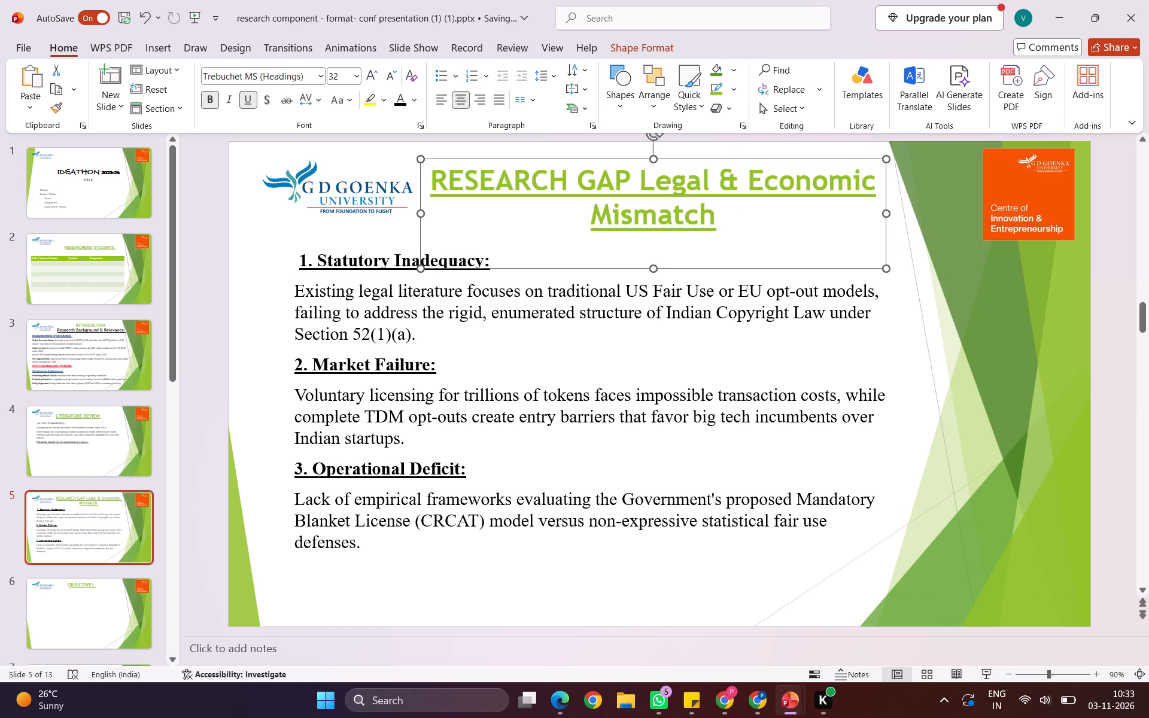
drag(653, 270, 653, 258)
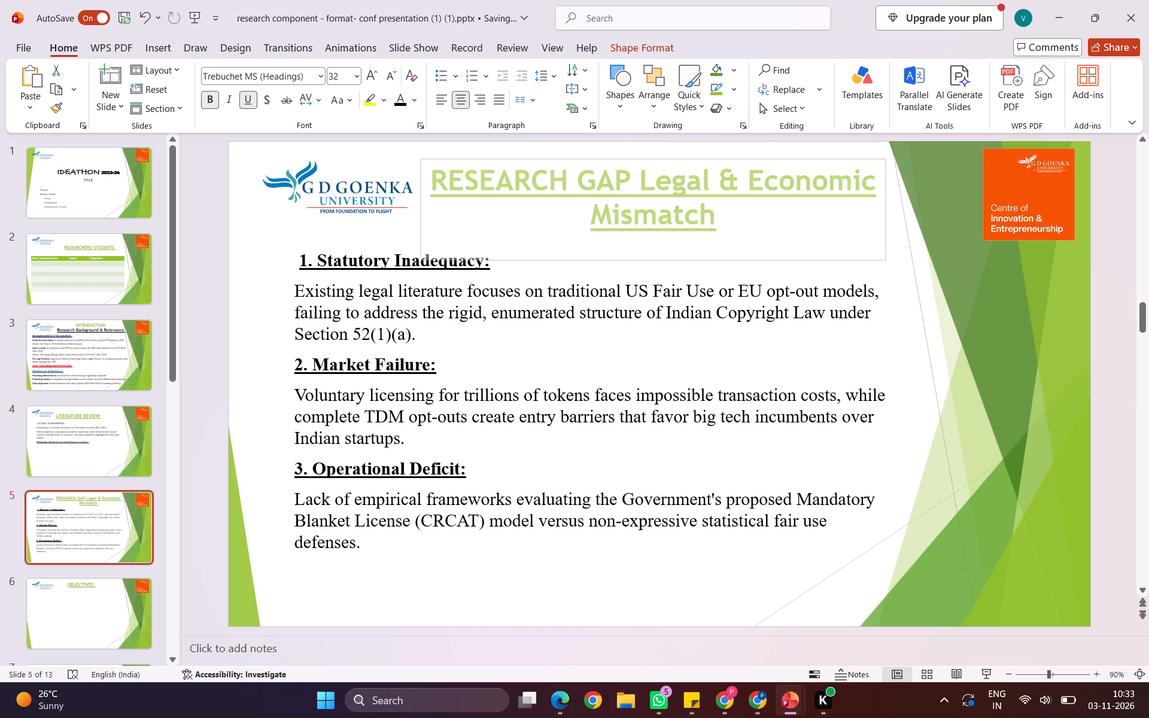
drag(653, 258, 656, 242)
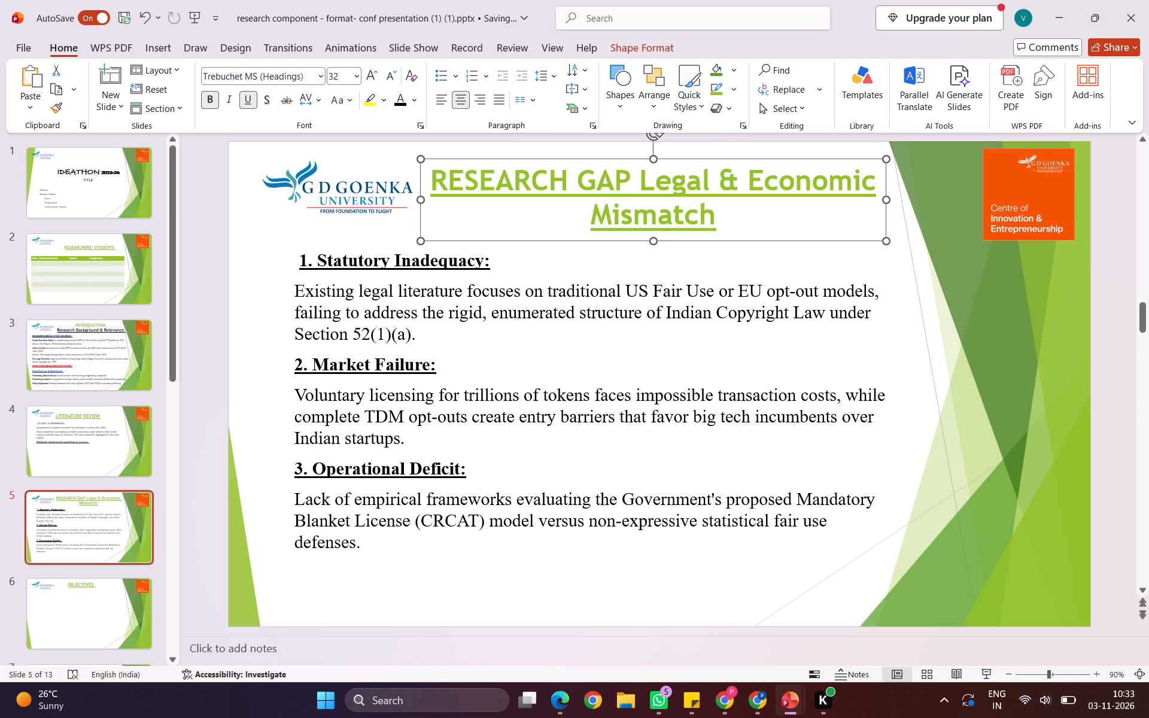
Break the title after RESEARCH GAP so "Legal & Economic Mismatch" sits on its own line.
click(641, 179)
key(Return)
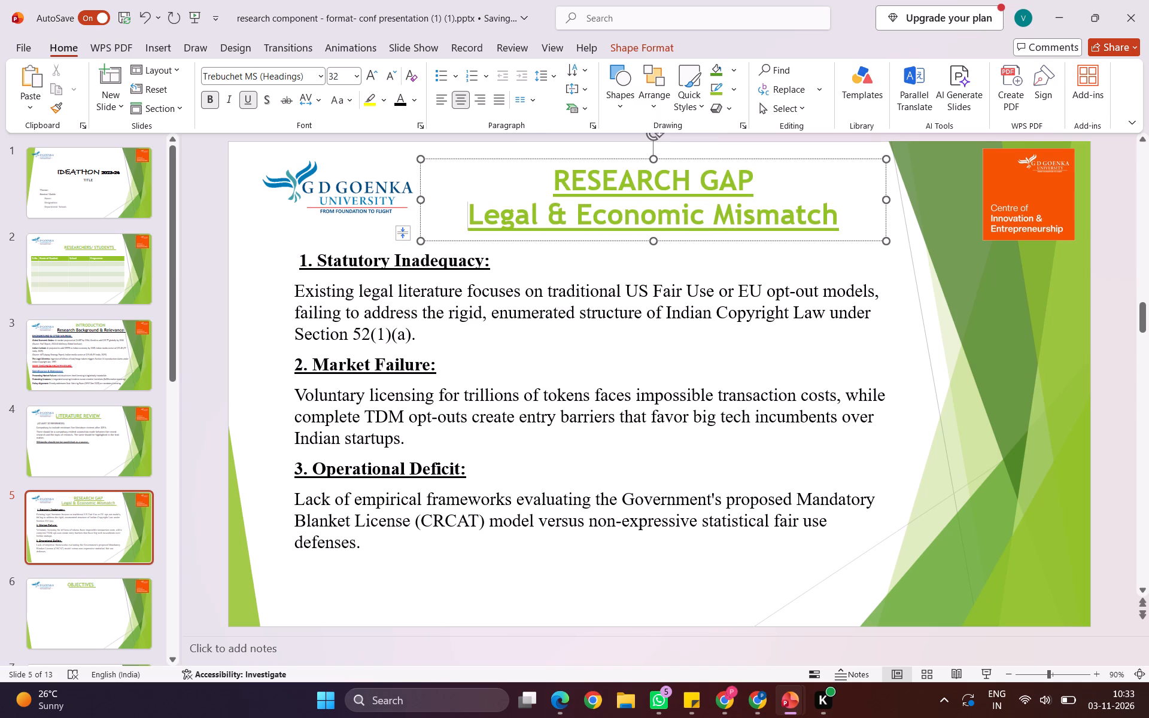
Change the font colour of the "Legal & Economic Mismatch" title line to black.
drag(840, 216, 525, 220)
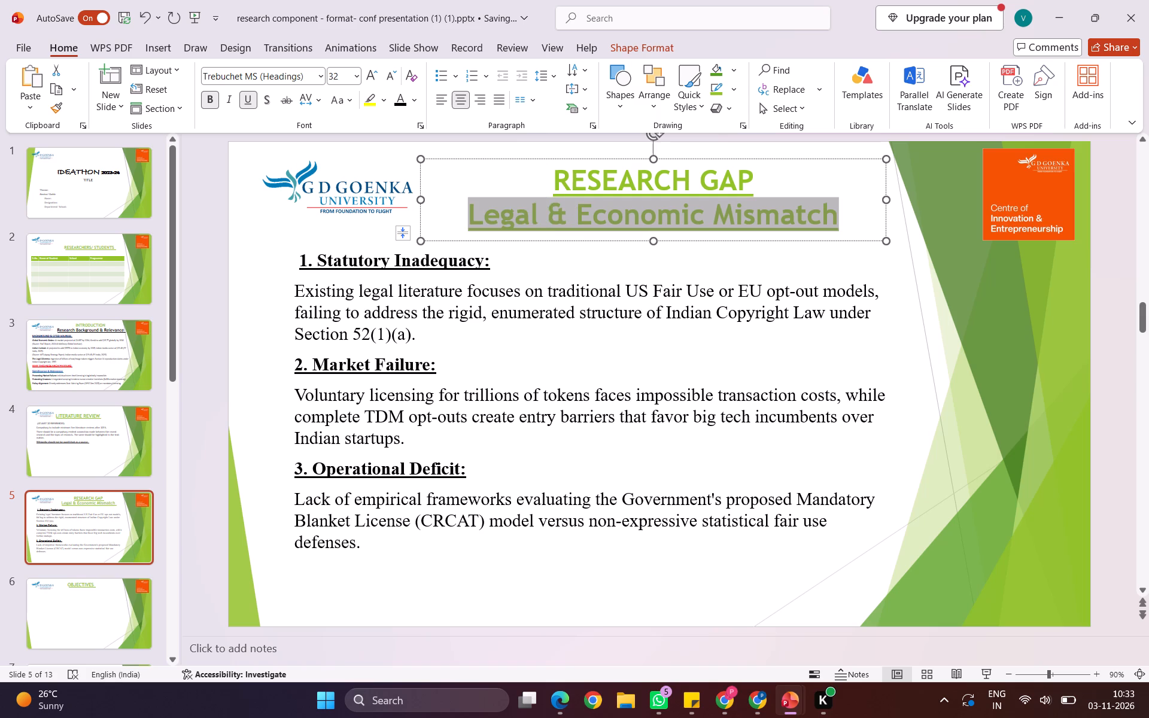
drag(525, 220, 520, 221)
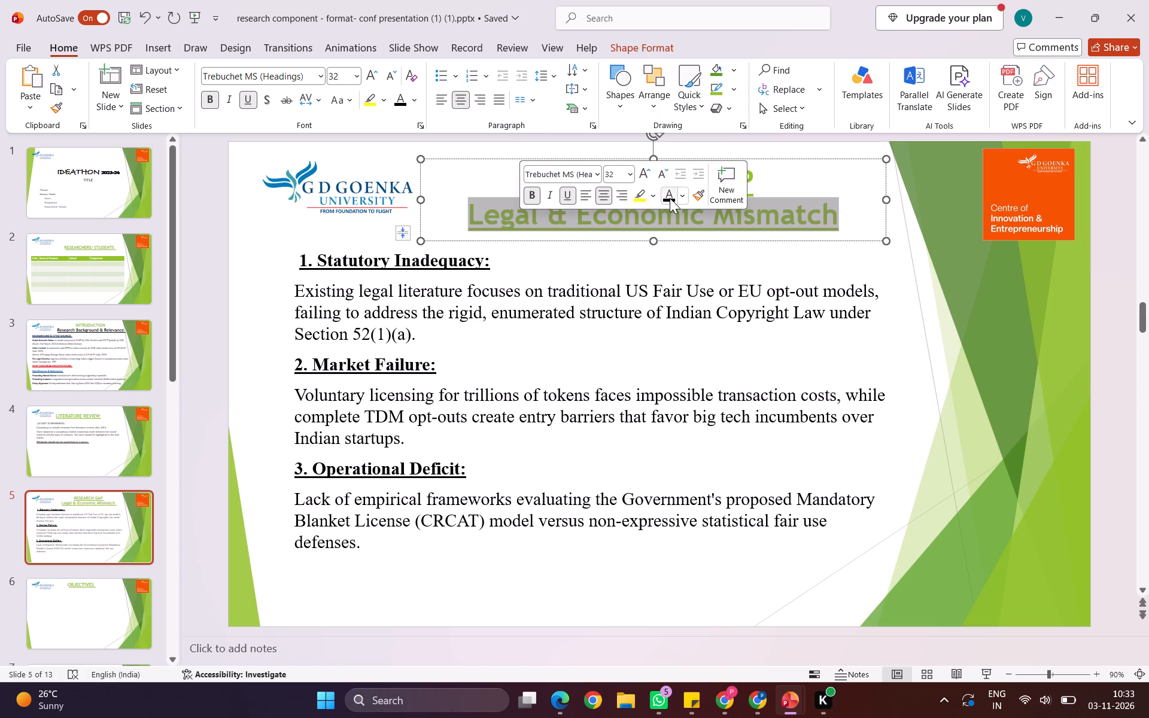
click(670, 198)
click(696, 281)
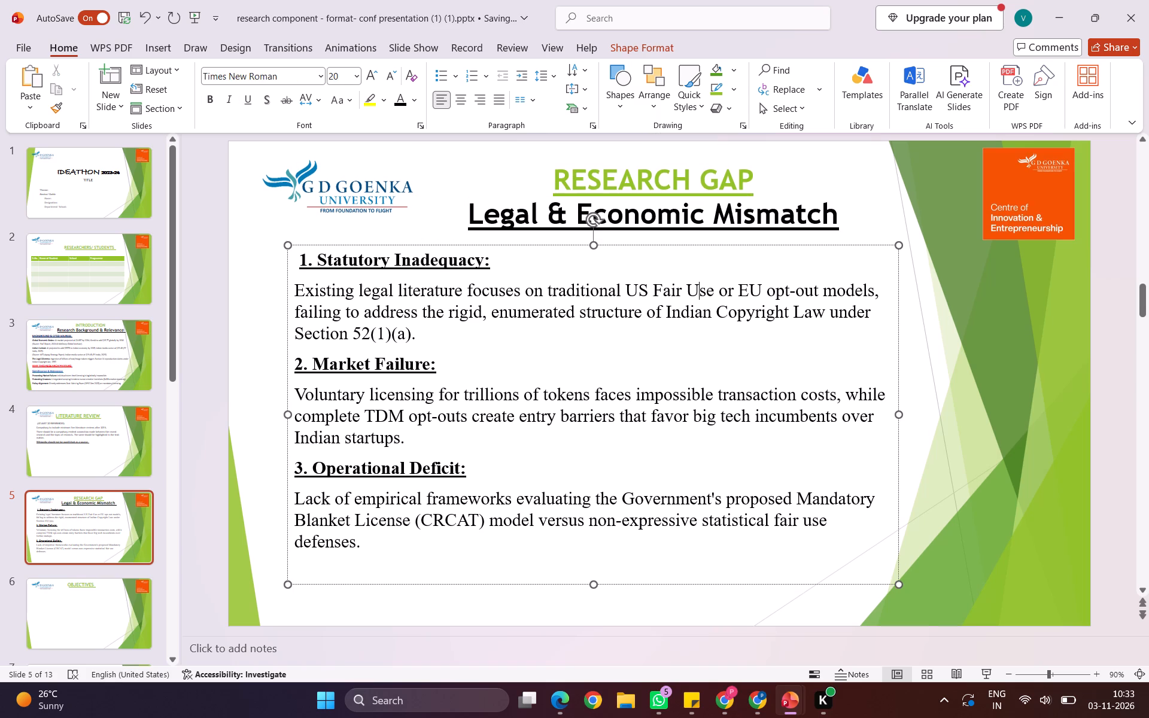
click(892, 219)
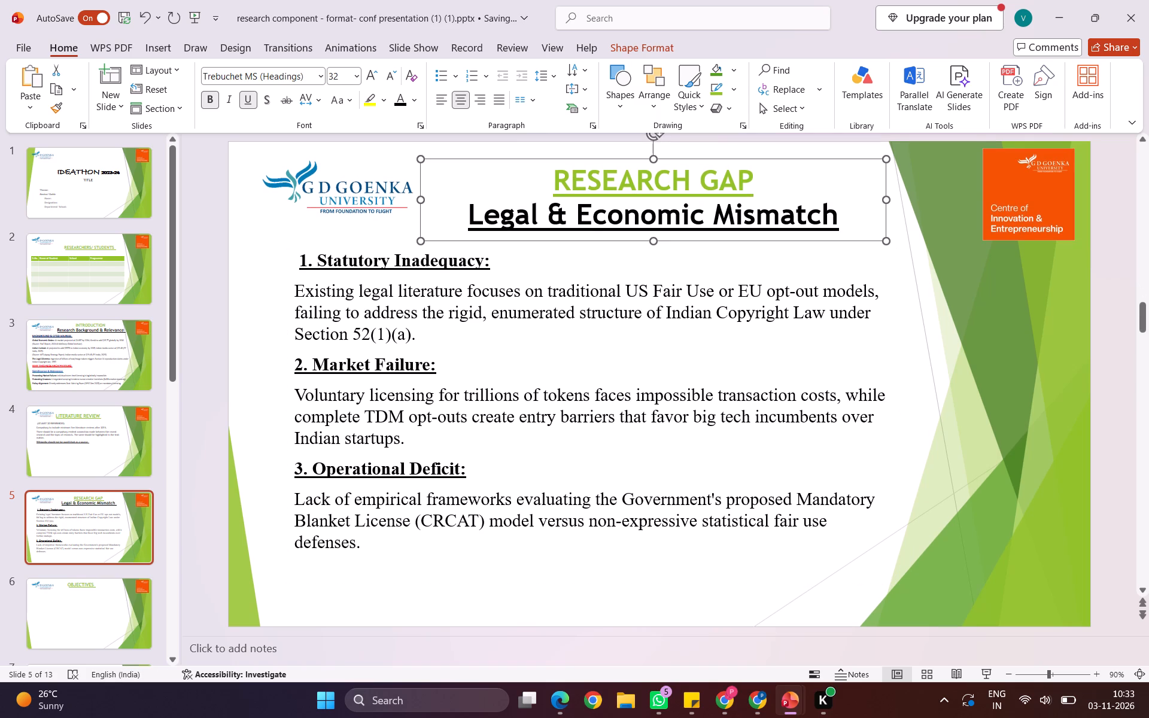
click(935, 272)
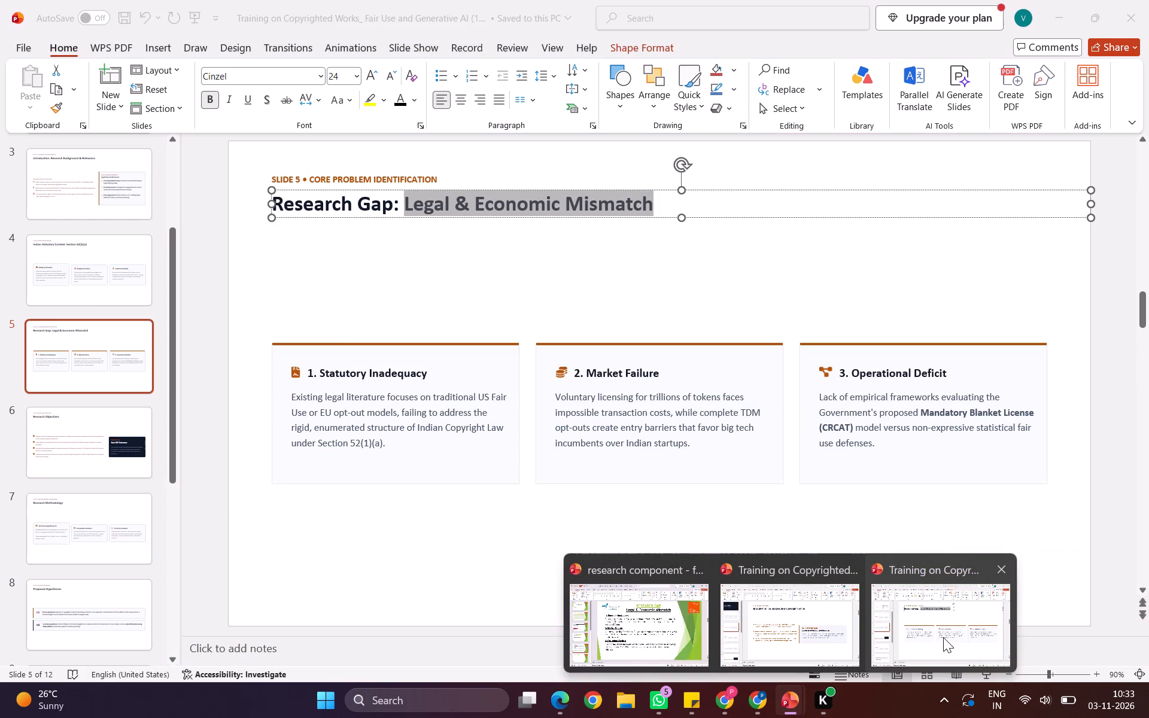
Switch to the Training on Copyrighted Works presentation and view its Research Objectives slide.
click(943, 637)
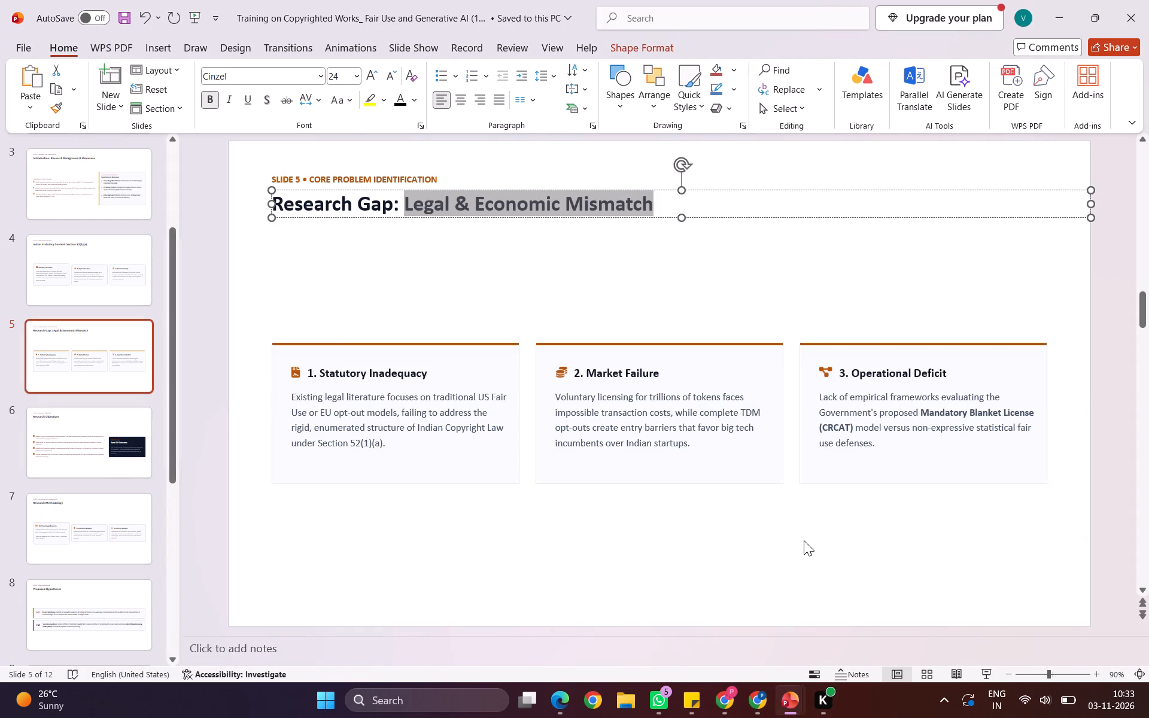
click(804, 540)
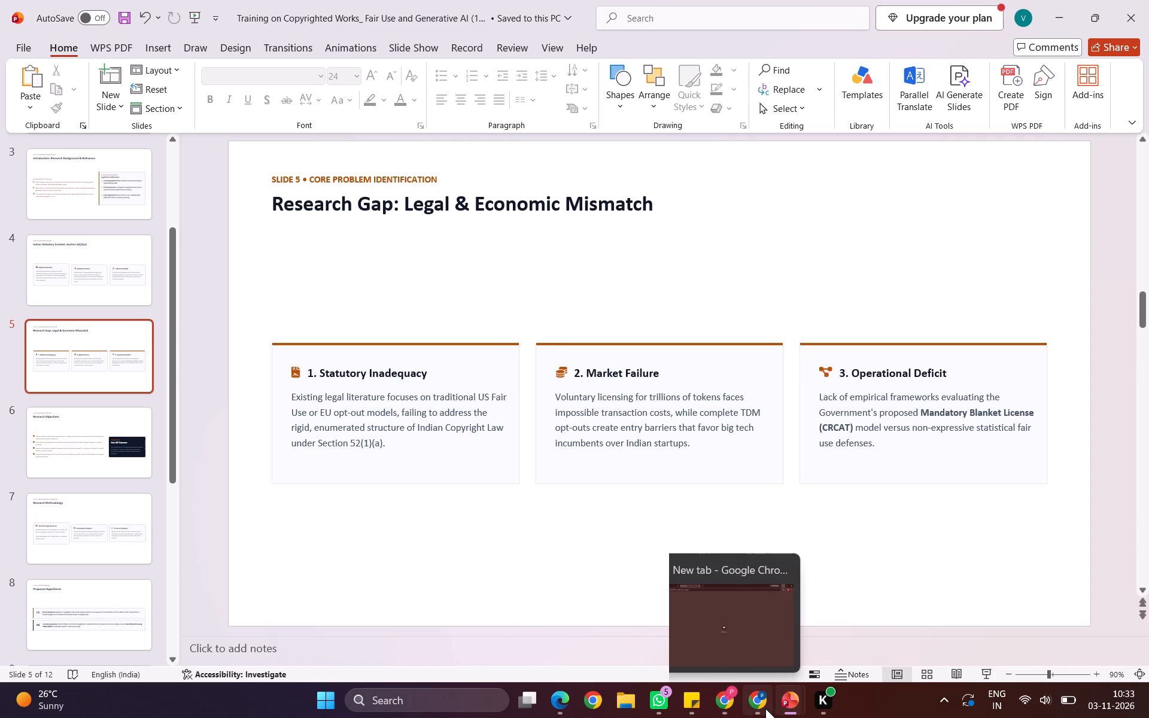
click(729, 707)
click(729, 707)
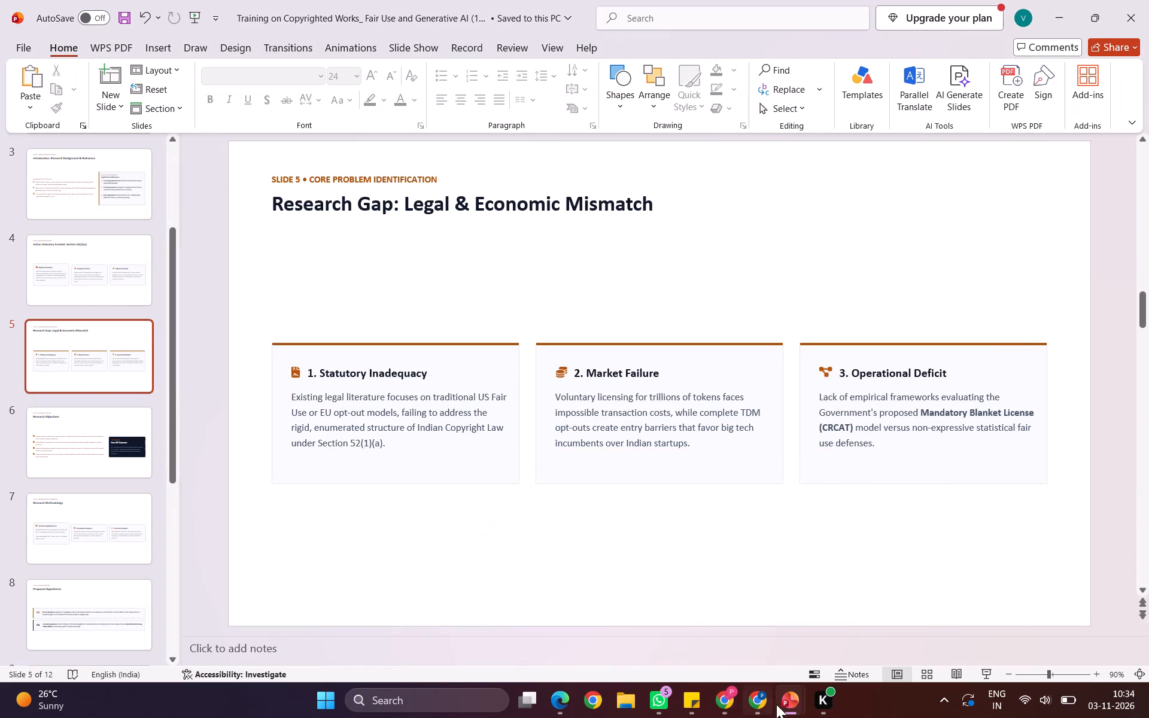
click(57, 439)
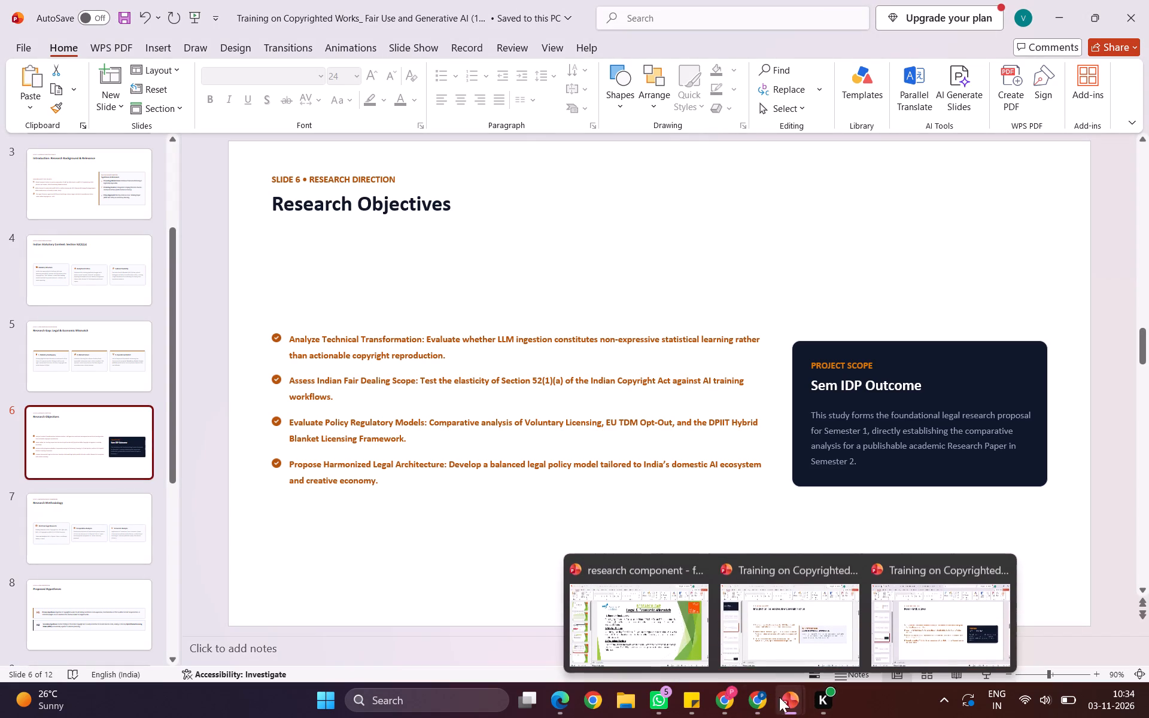
click(773, 640)
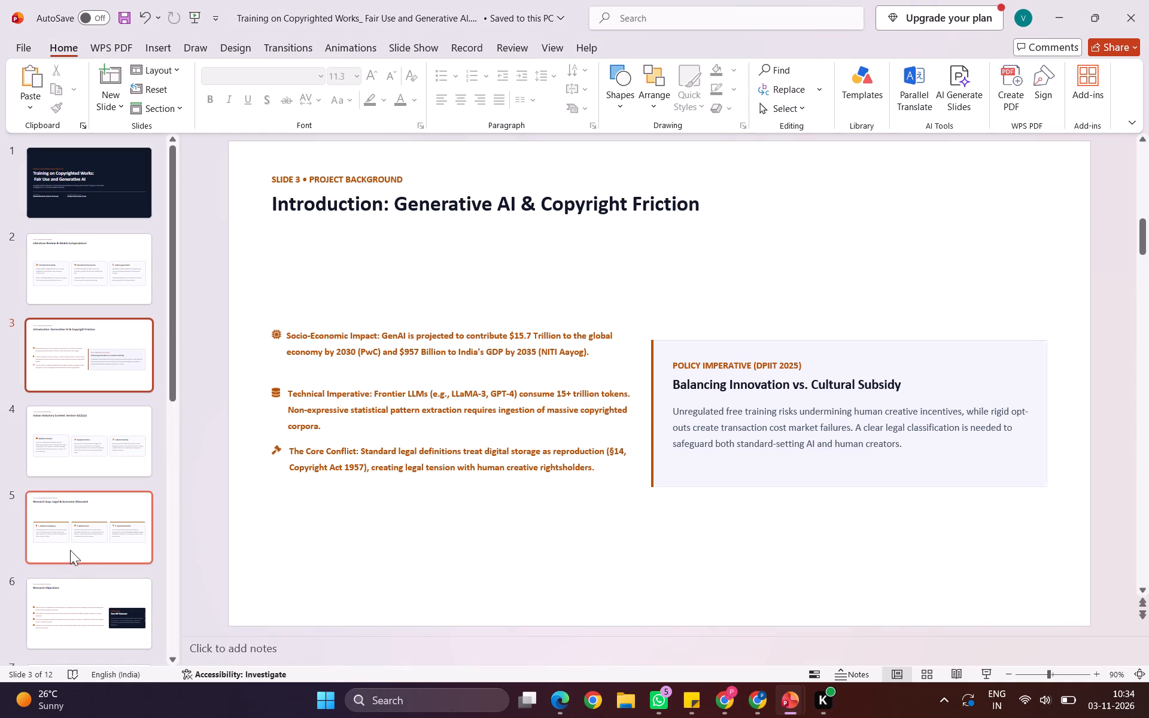
click(75, 594)
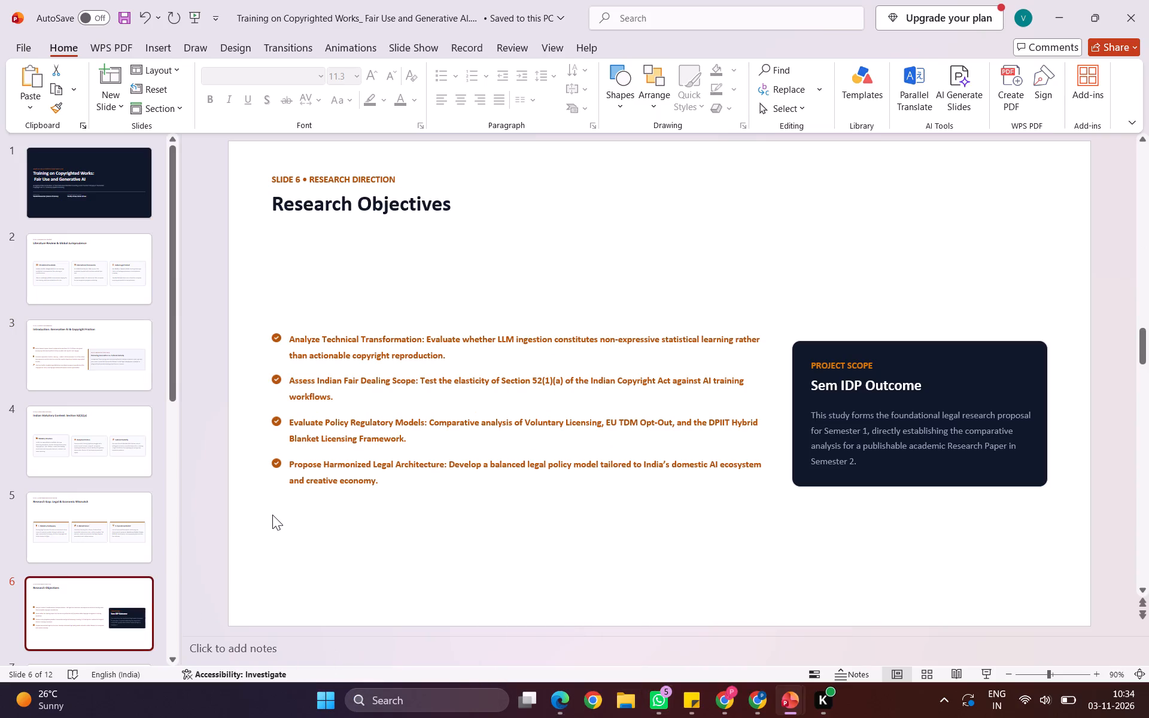
Turn on AutoSave for the presentation by uploading it to the personal OneDrive, accepting the save without the unavailable fonts.
click(89, 18)
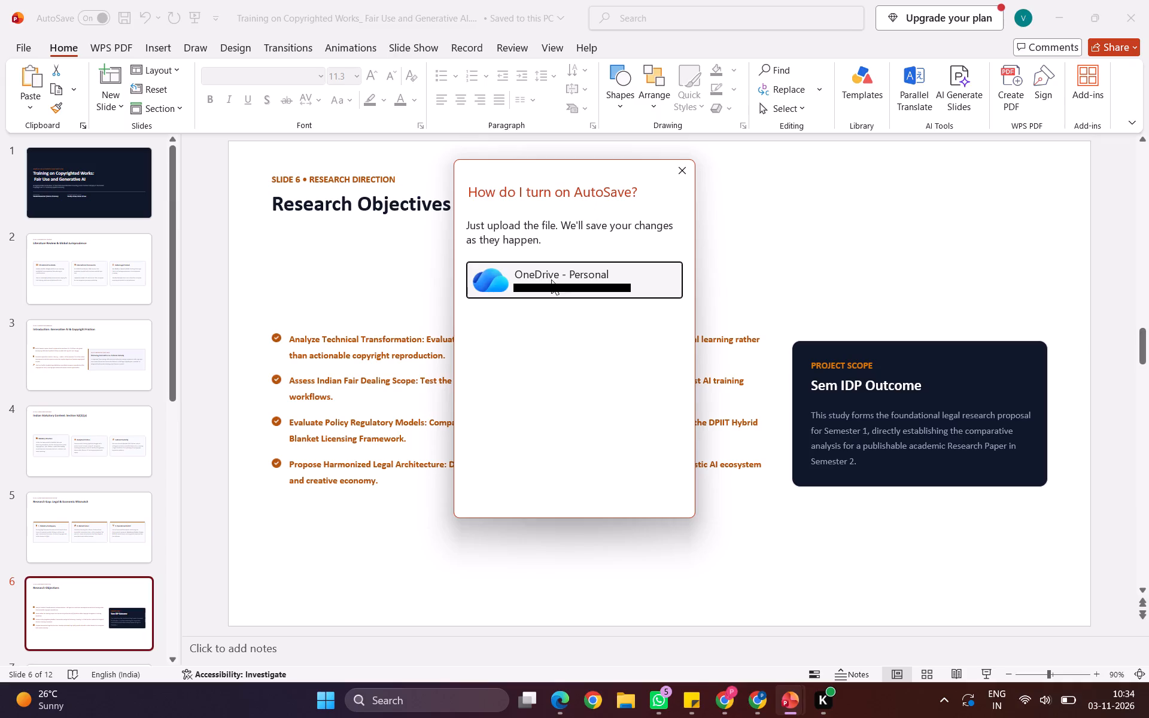
click(685, 162)
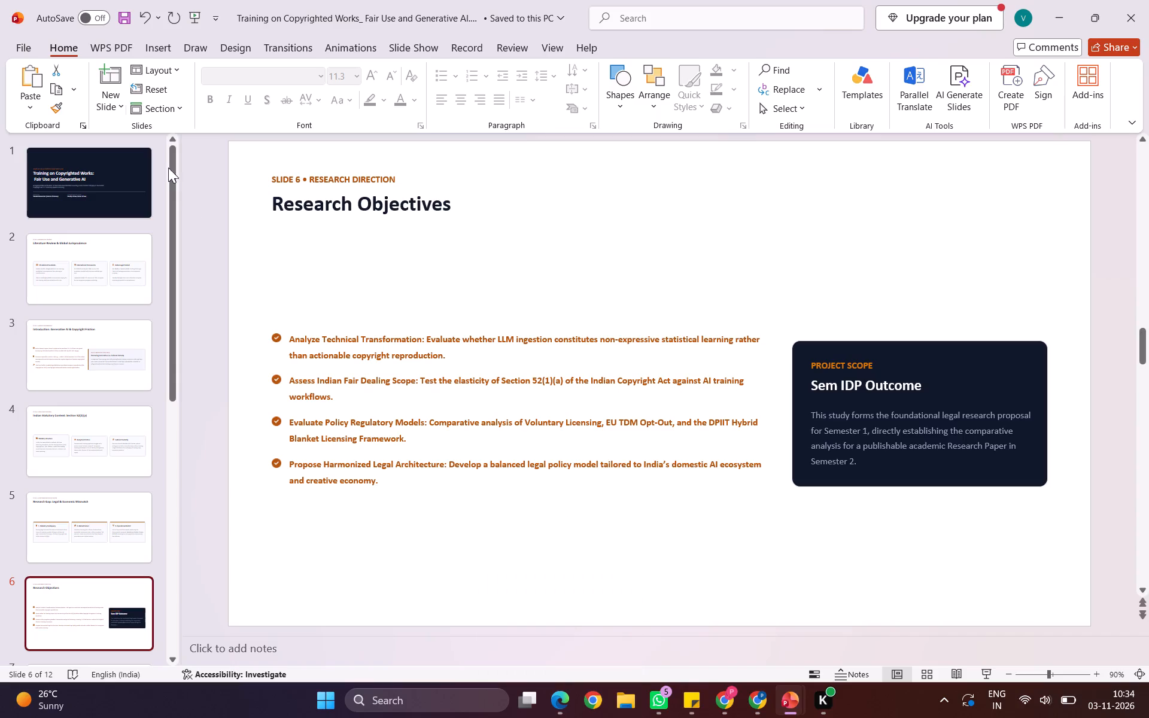
click(84, 24)
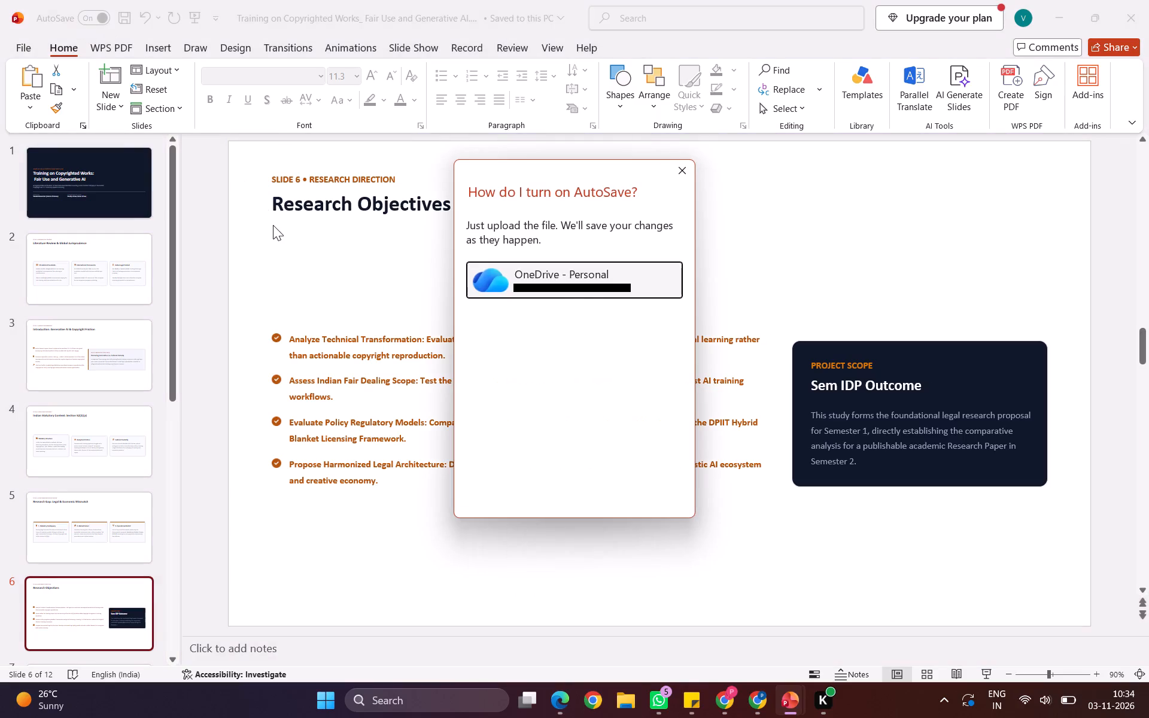
click(588, 290)
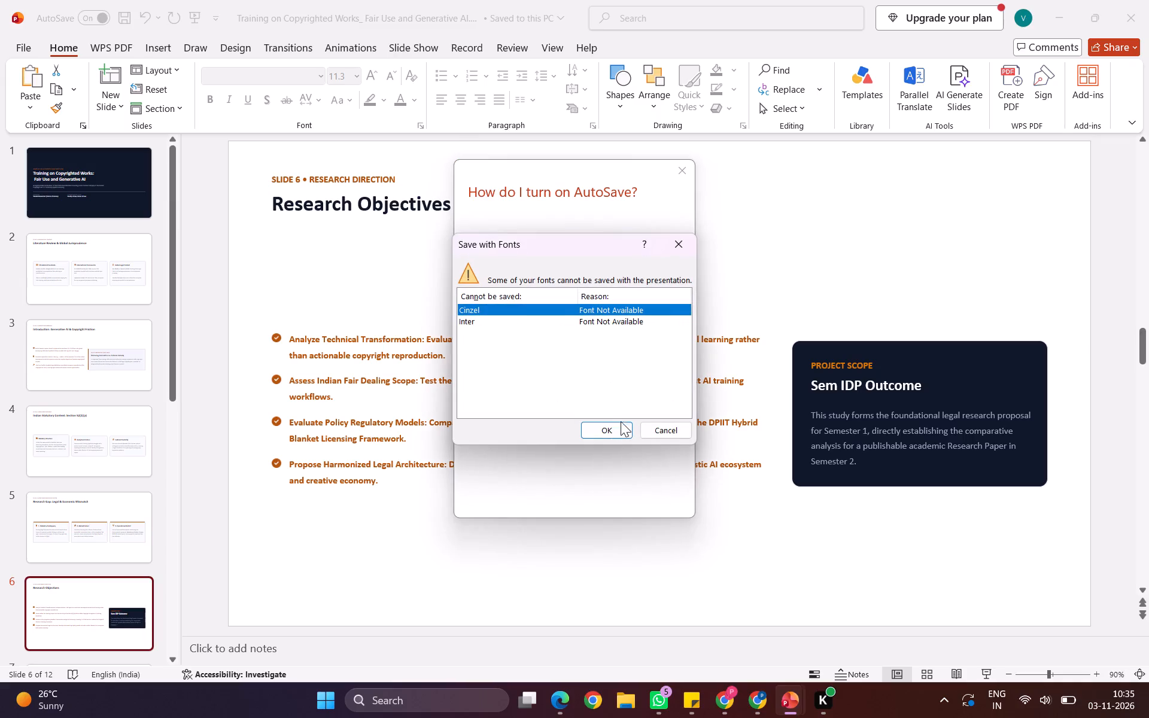
click(615, 433)
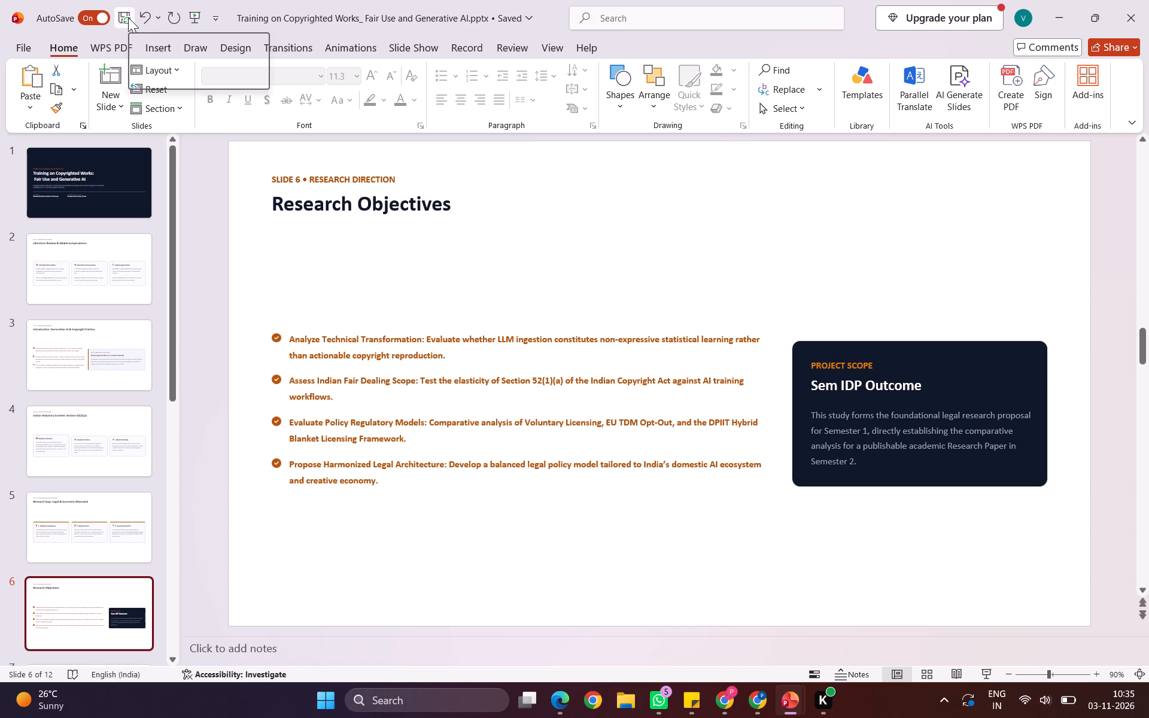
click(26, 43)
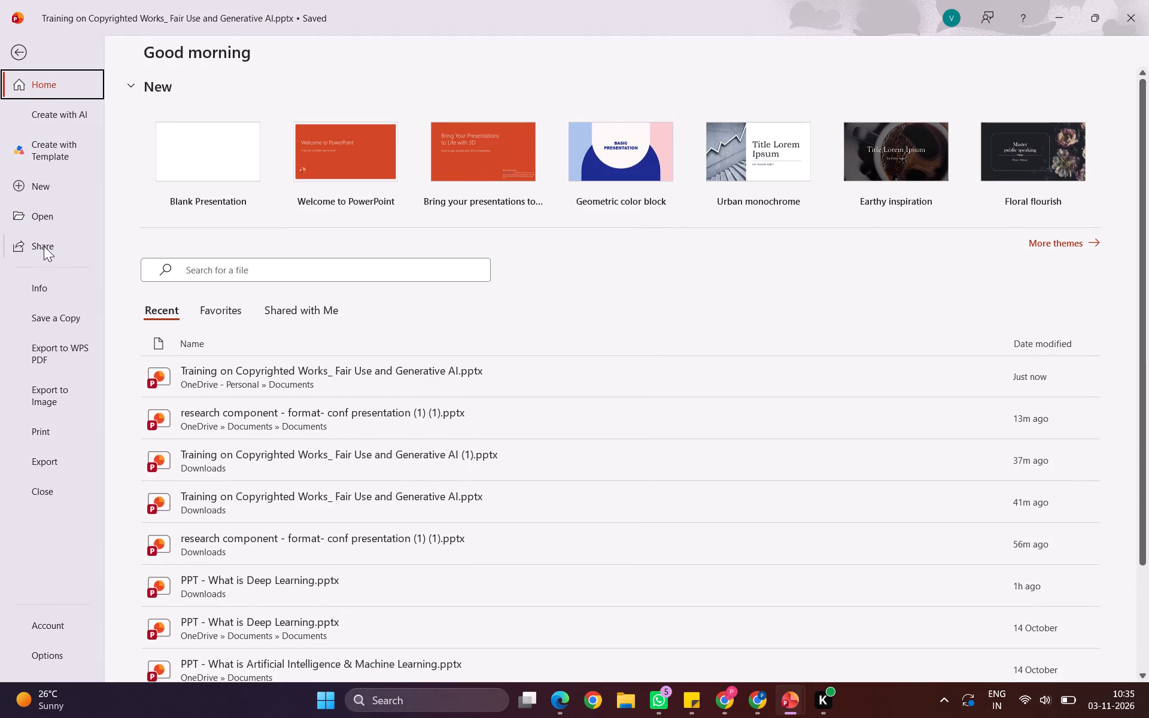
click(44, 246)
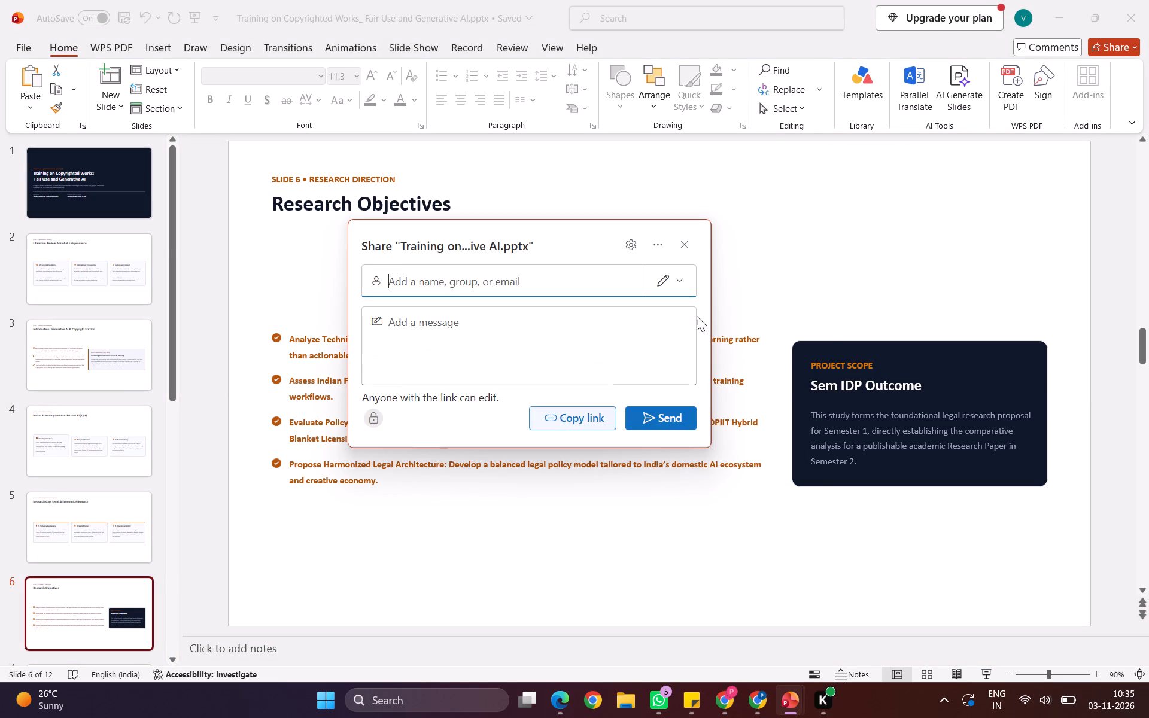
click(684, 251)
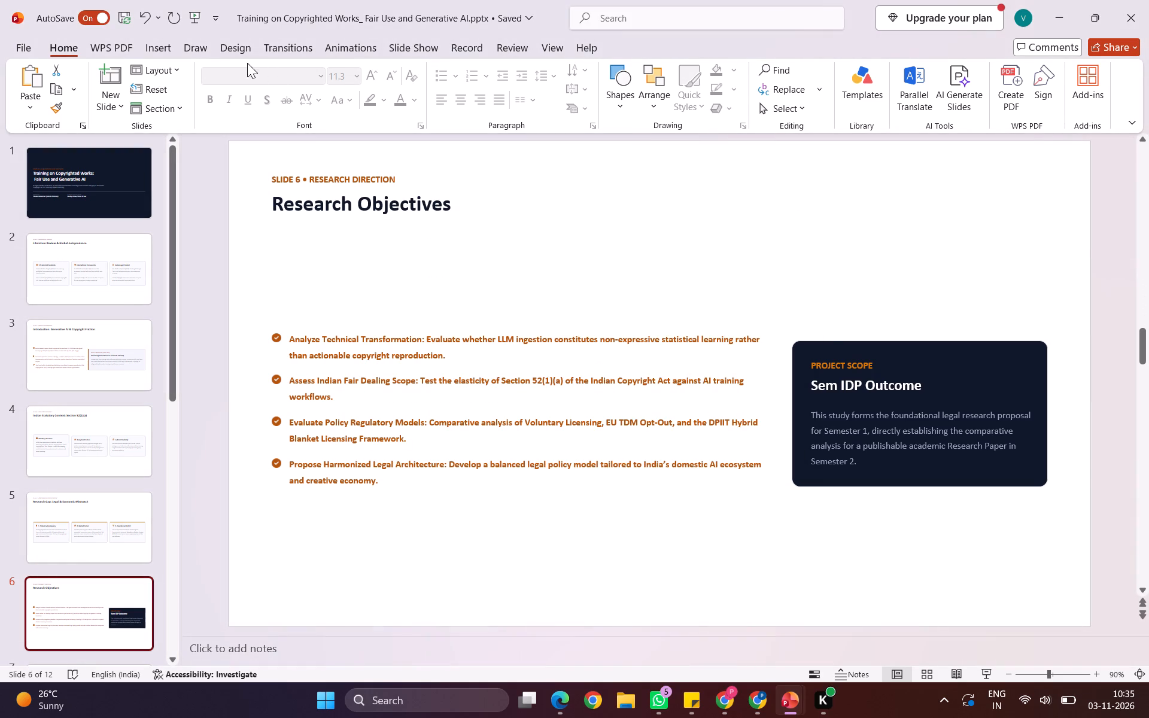
Print all slides of the presentation with Microsoft Print to PDF, saving the output in Downloads as "Main PPT IDP".
click(31, 47)
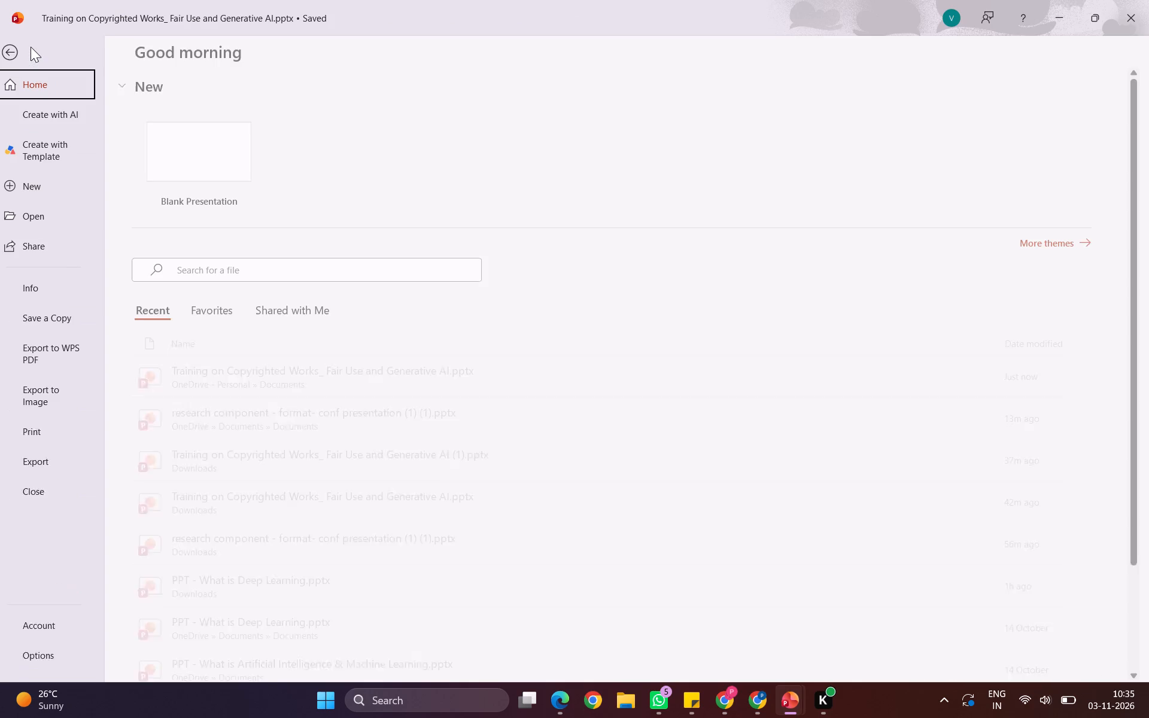
click(58, 430)
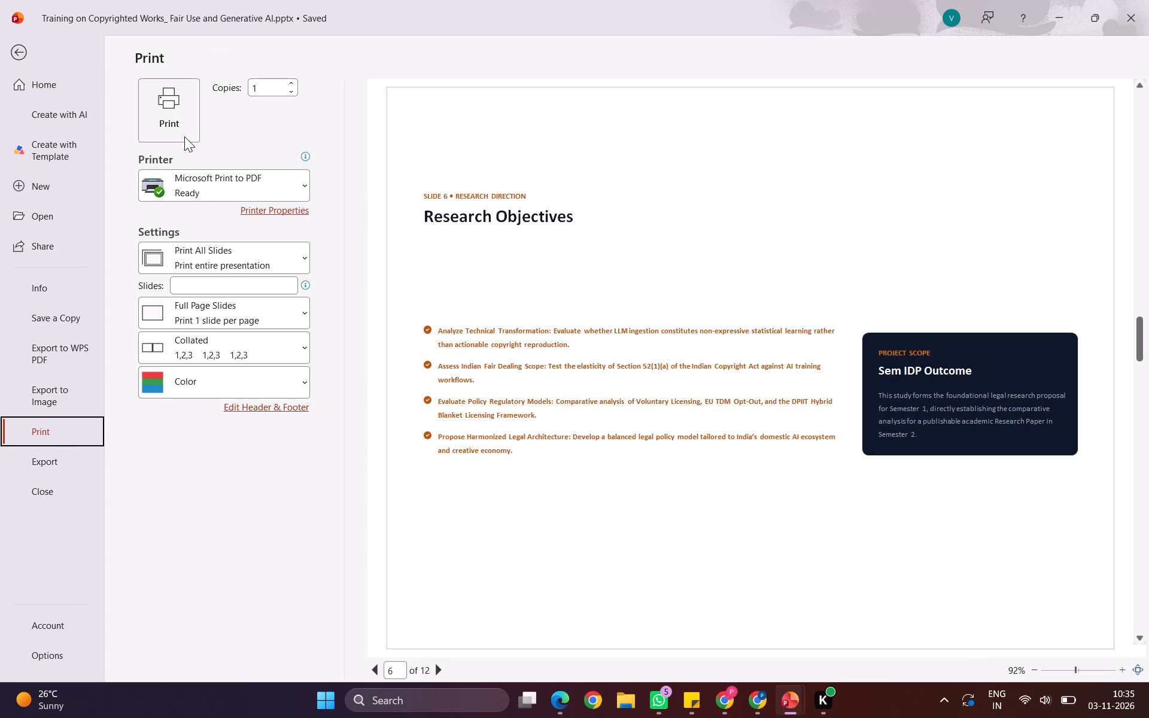
click(184, 125)
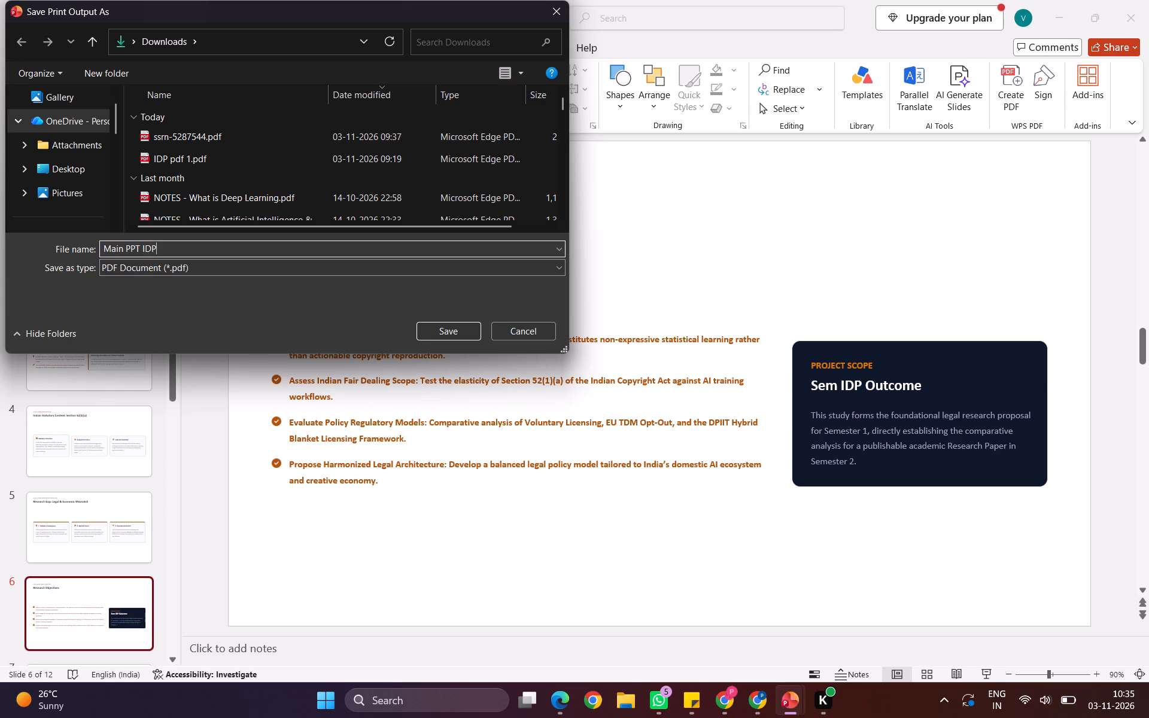
key(Return)
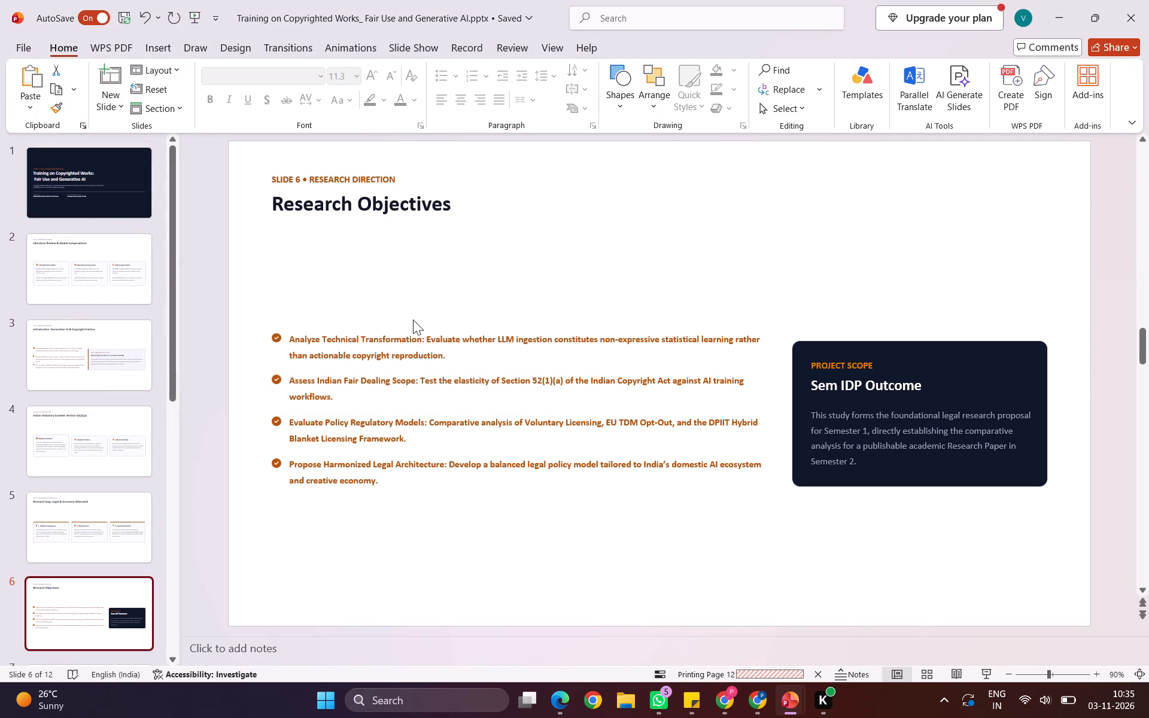
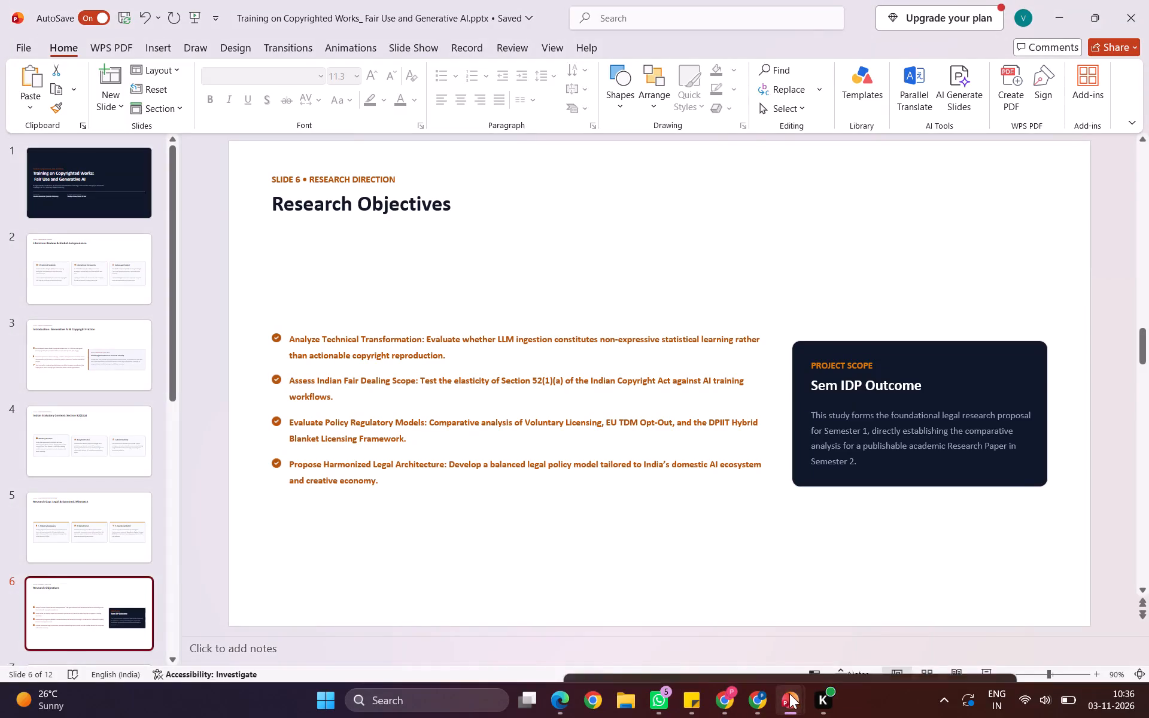
Switch to the "(1)" copy of the presentation and turn on AutoSave by uploading it to personal OneDrive, accepting the save without the unavailable fonts.
click(910, 628)
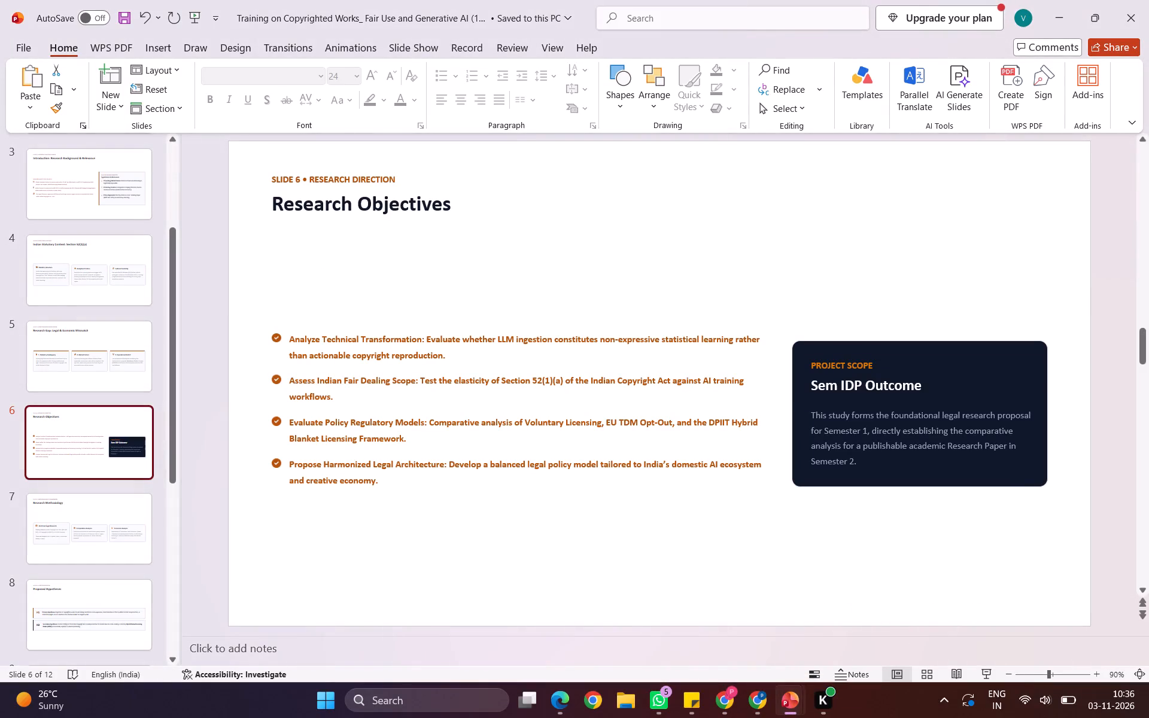
click(87, 18)
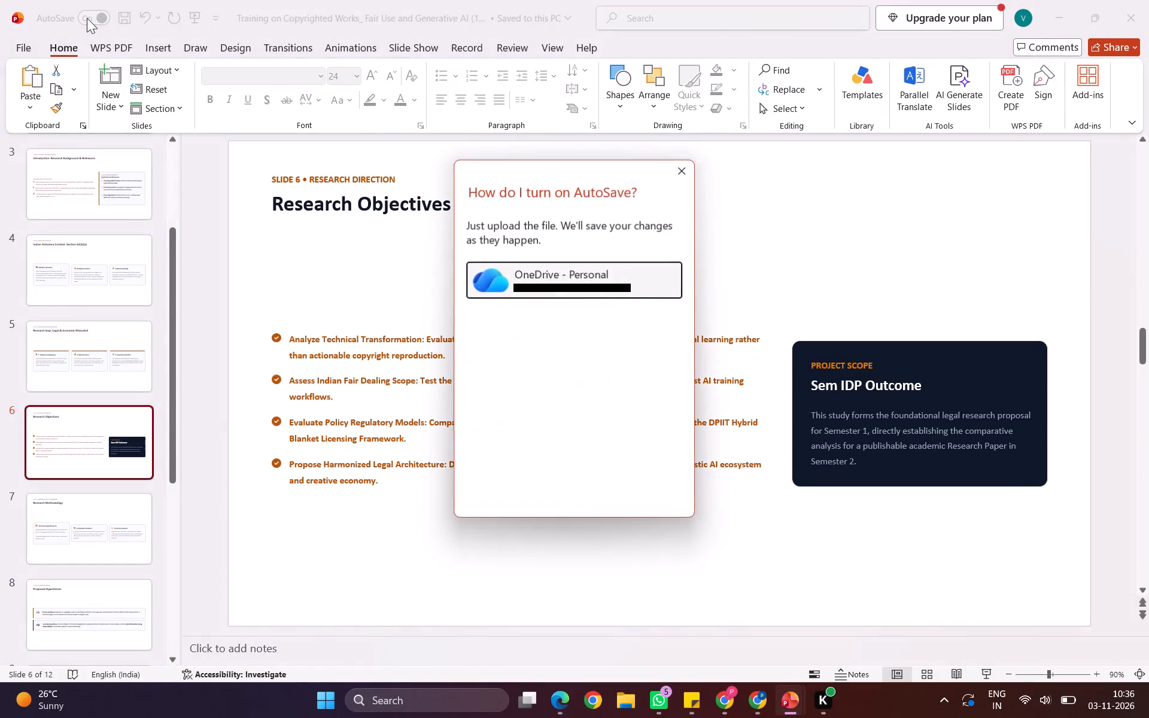
click(598, 283)
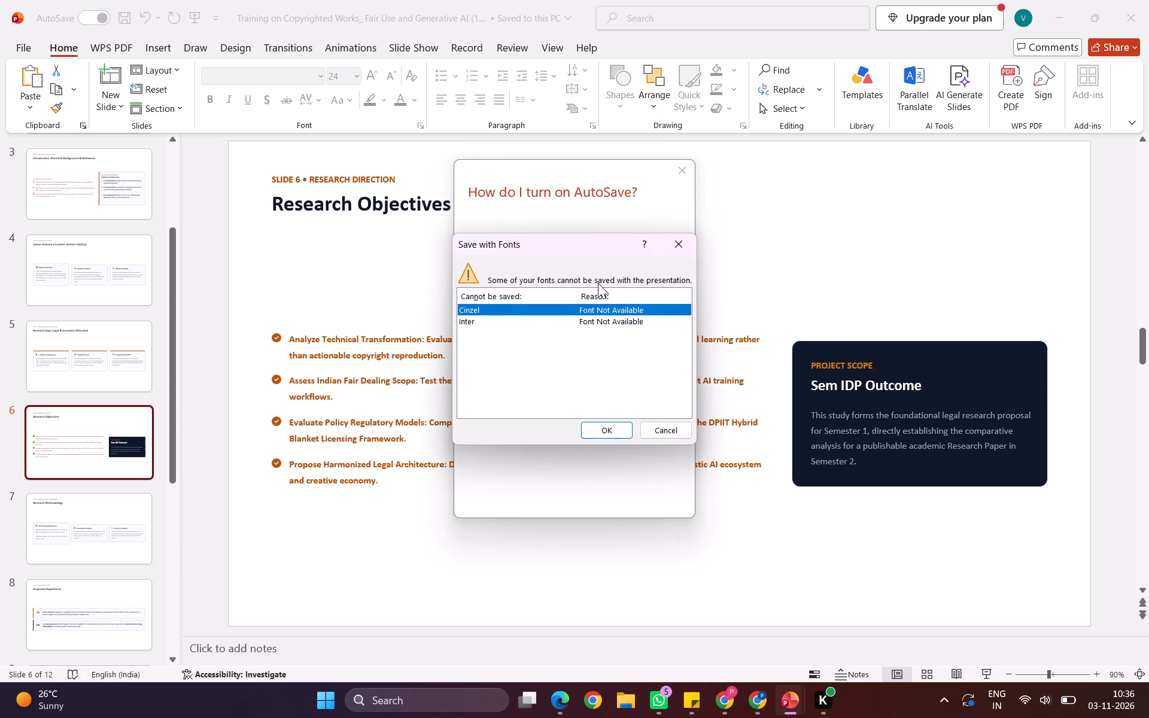
click(604, 428)
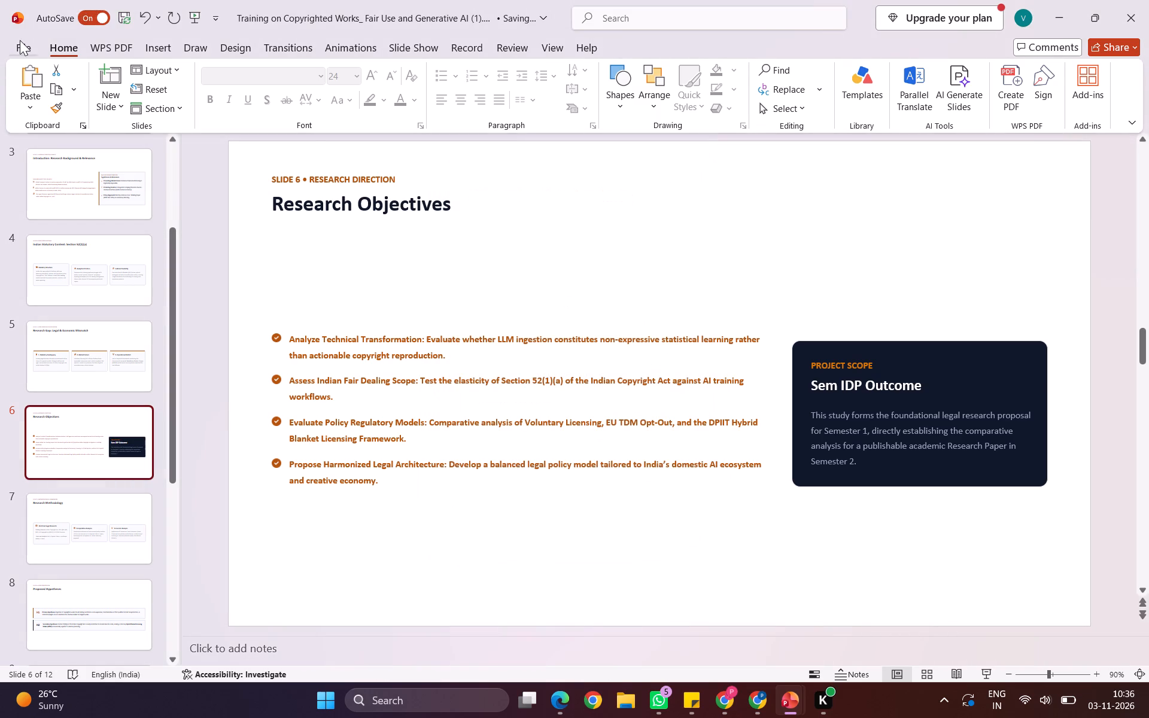
Print all slides of this presentation copy to a PDF document, saving the output in Downloads as "Secondary PPT".
click(21, 41)
click(50, 427)
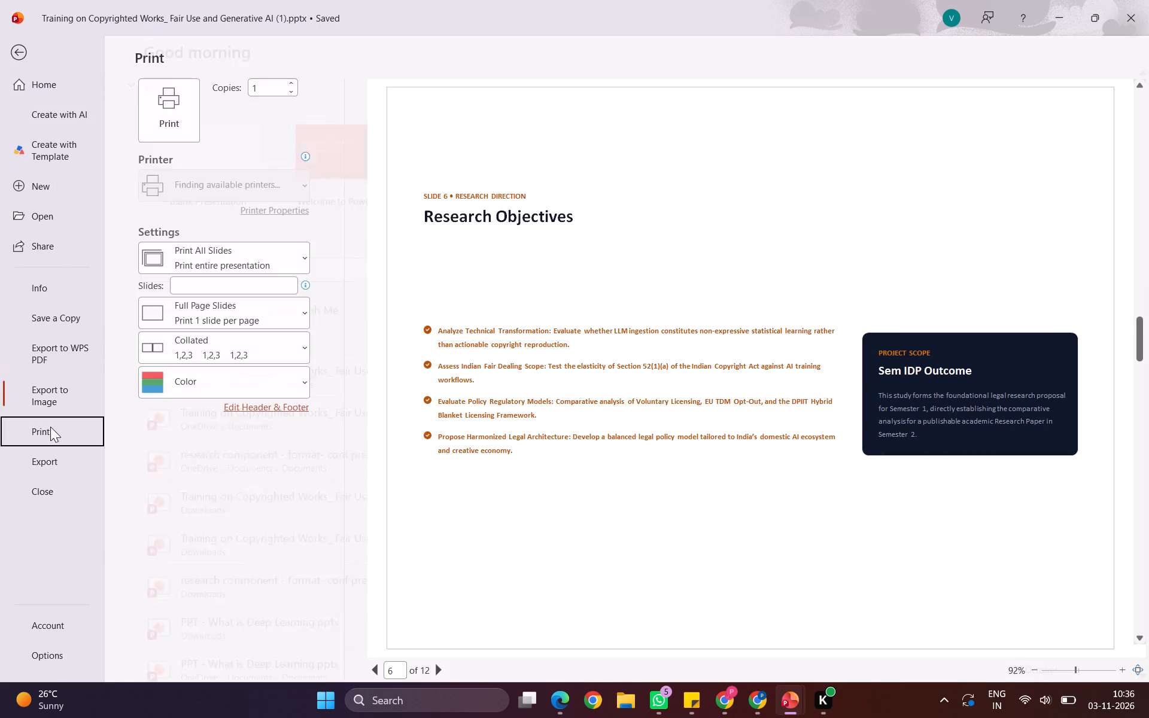
click(182, 120)
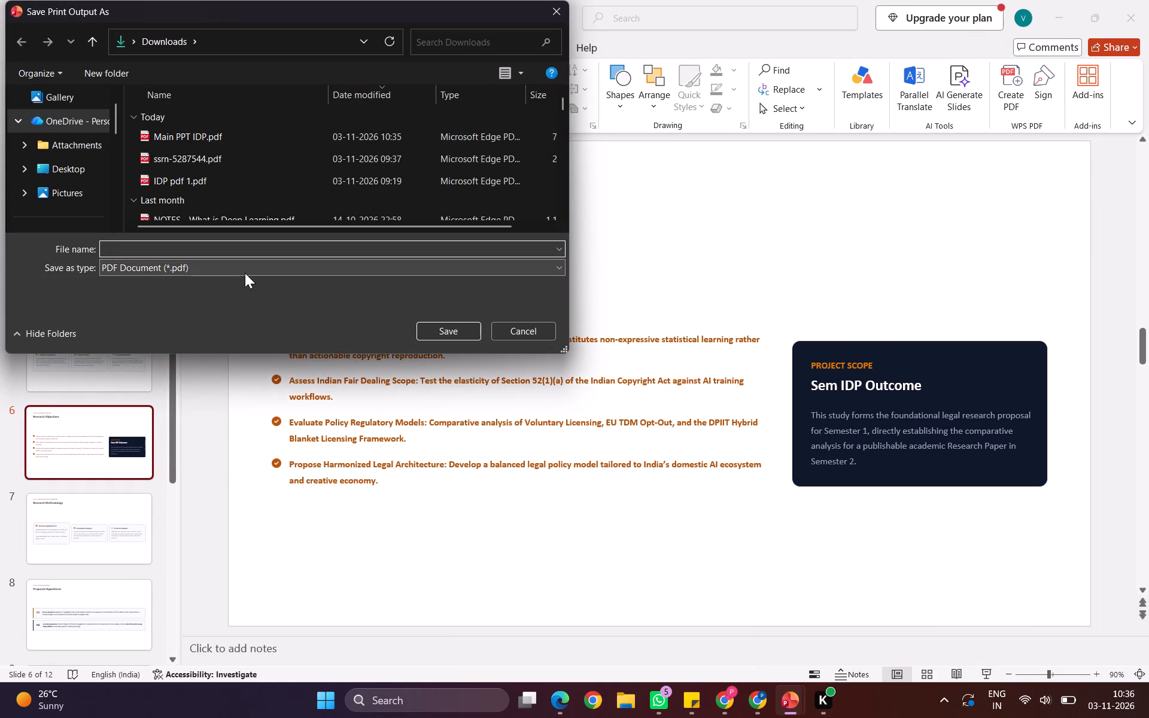
text(econdart)
key(BackSpace)
text(y)
key(space)
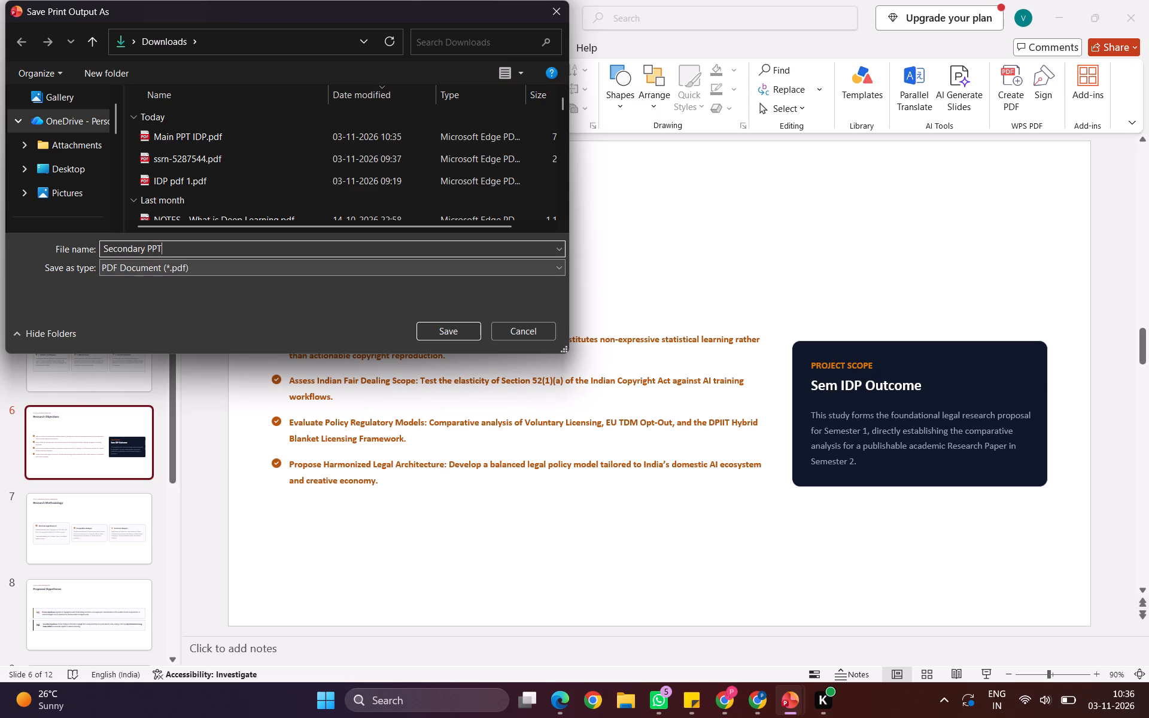
key(space)
key(Return)
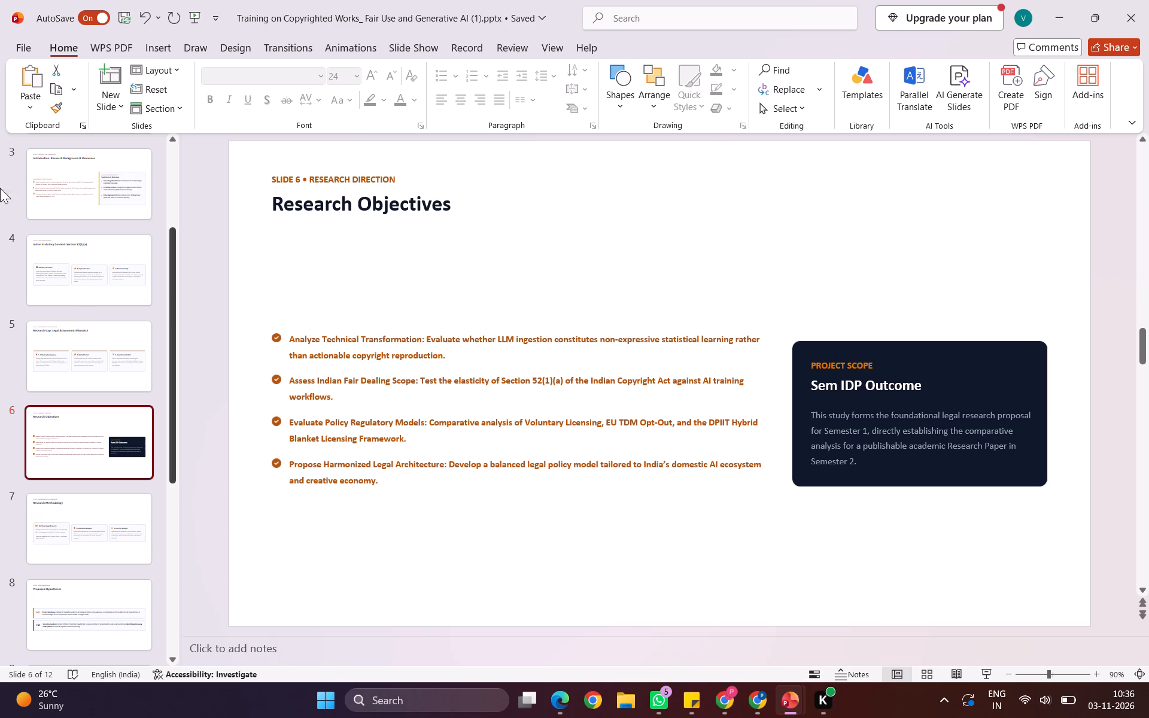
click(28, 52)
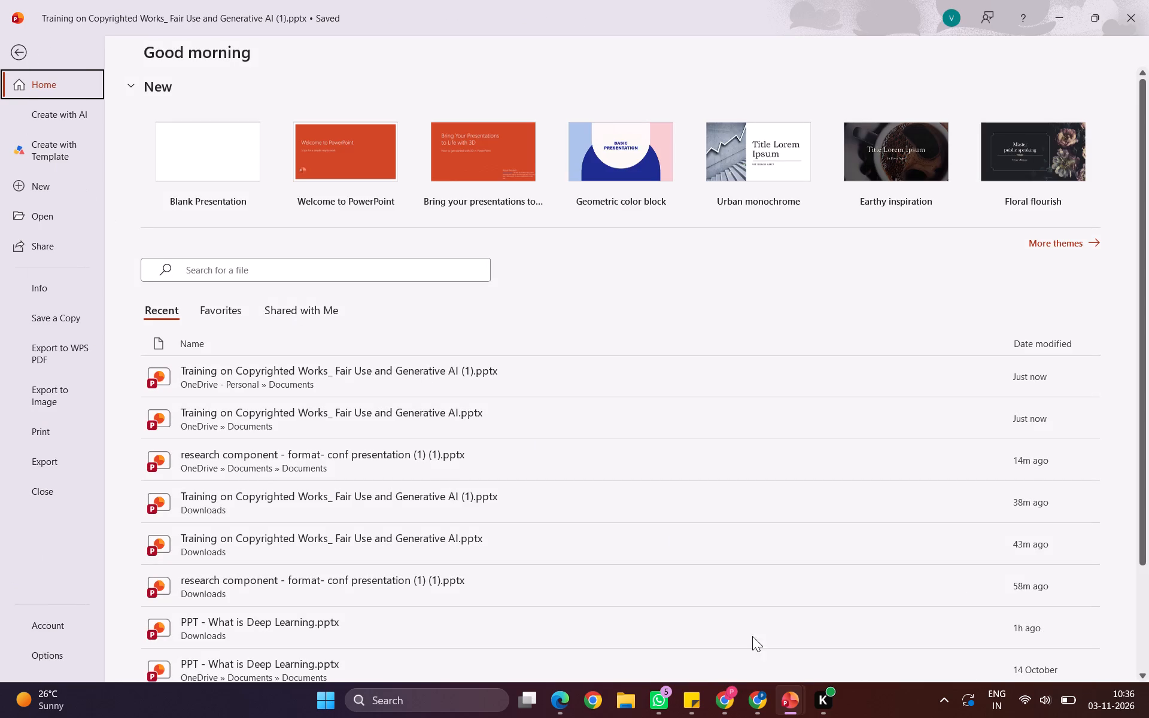
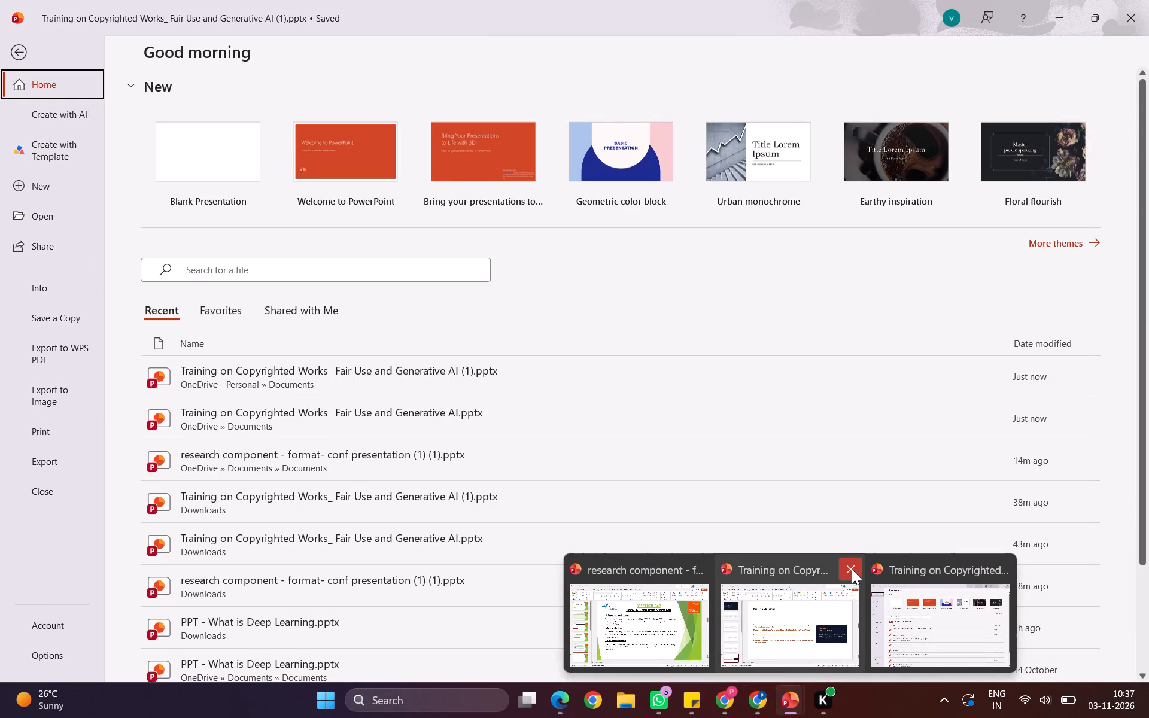
Close both "Training on Copyrighted Works" presentation windows and bring up the "research component - format- conf presentation" file.
click(853, 569)
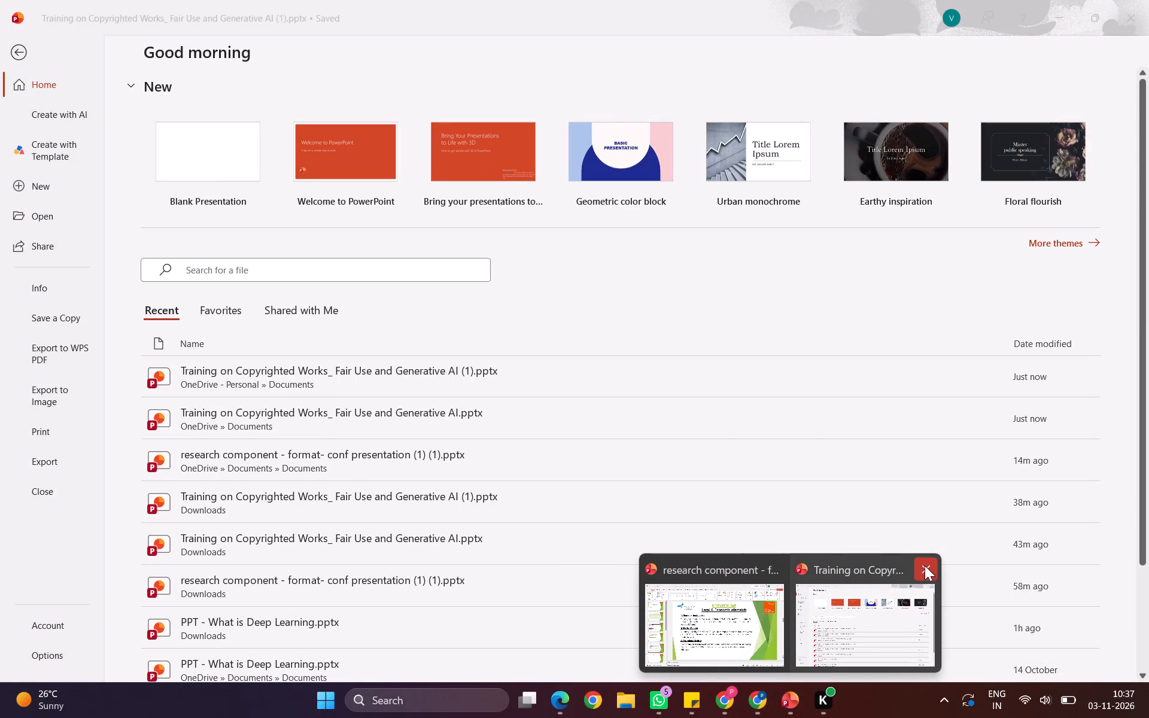
click(925, 565)
click(814, 620)
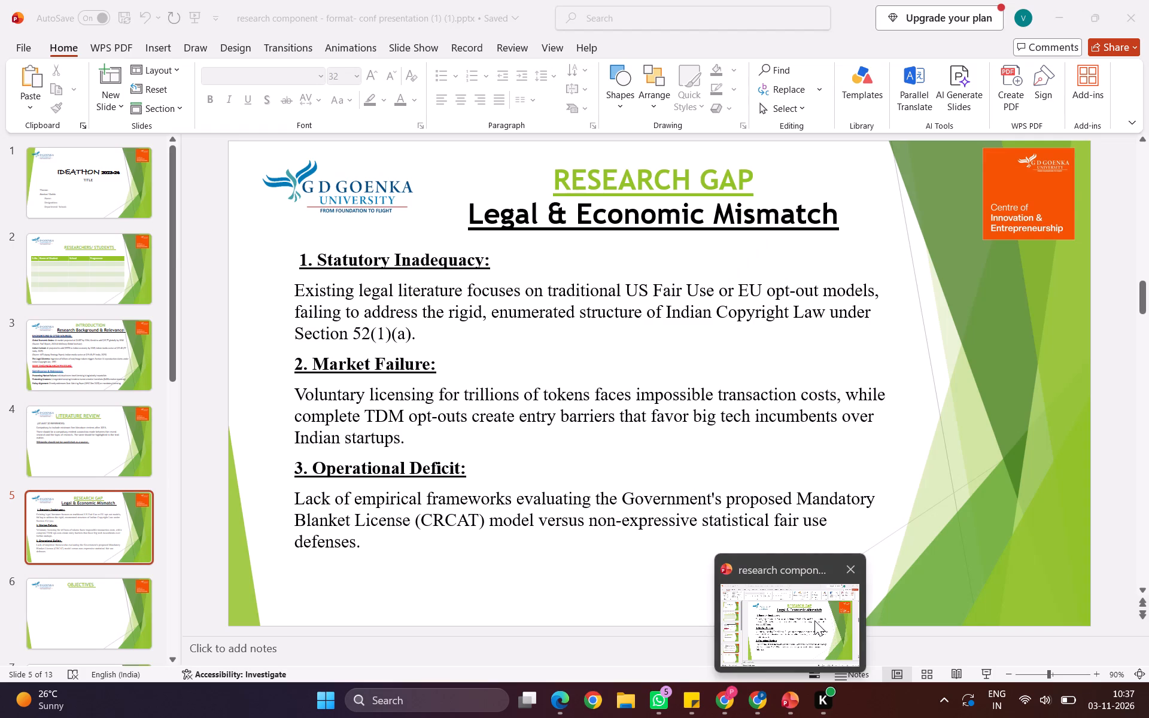
Print the research component presentation to a file in the Downloads folder, starting its file name with "IN".
click(17, 47)
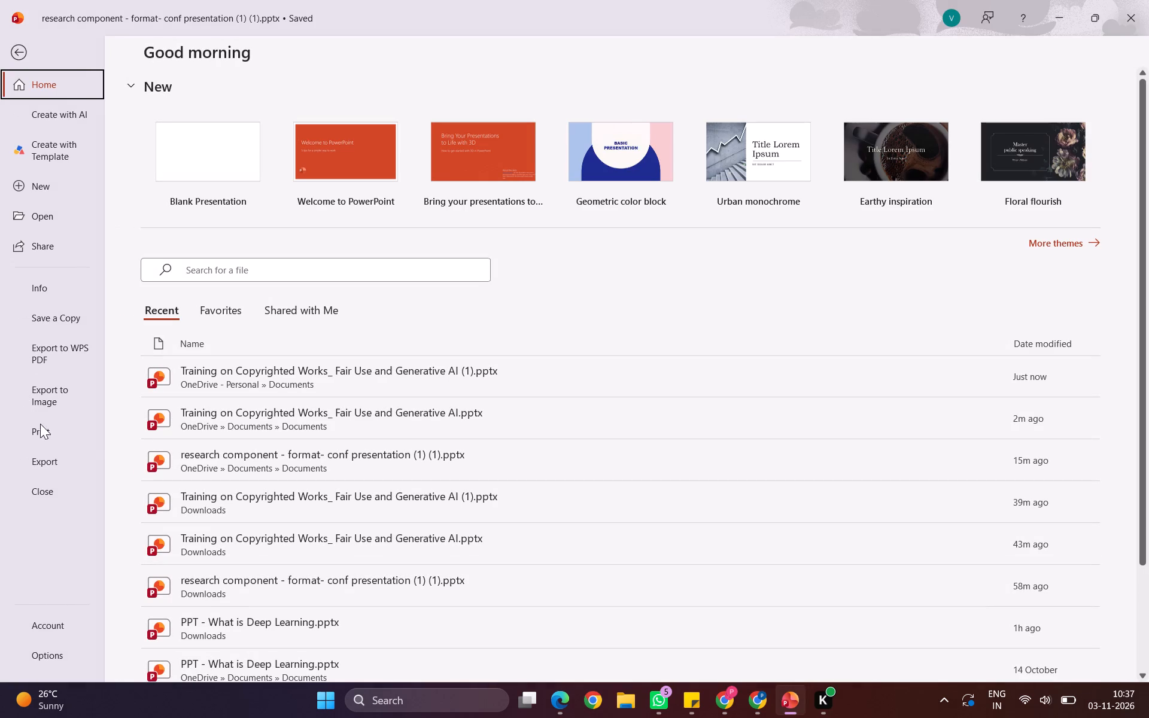
click(42, 428)
click(186, 115)
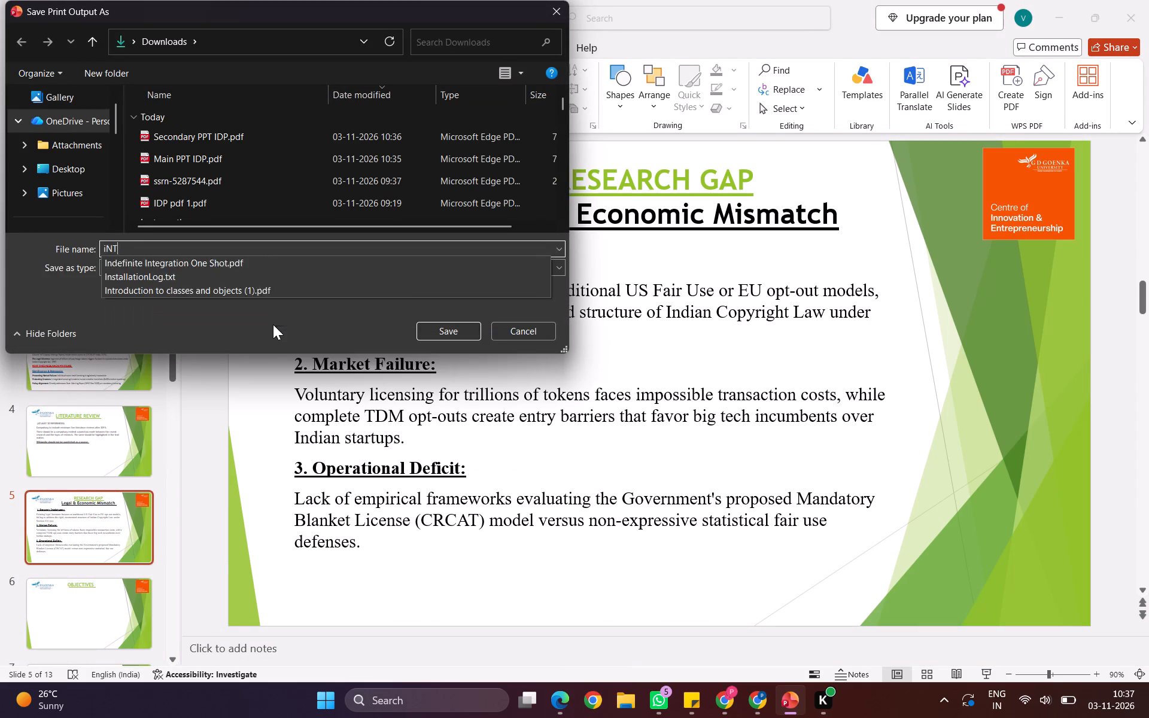
key(BackSpace)
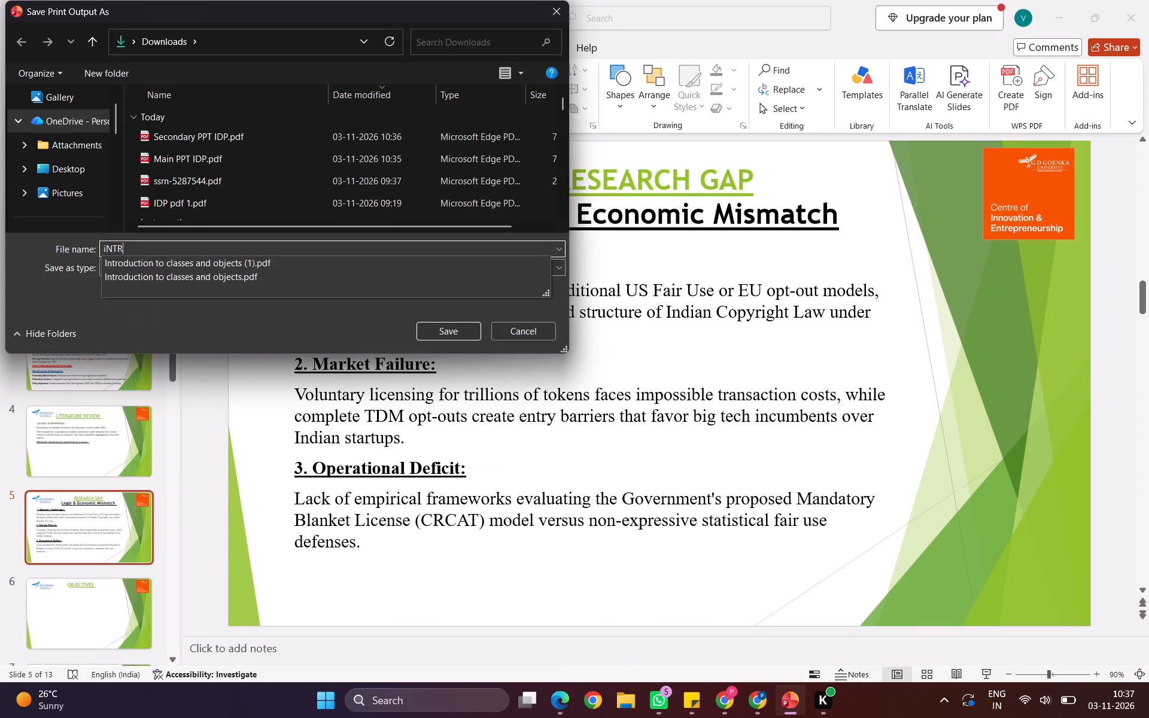
key(BackSpace)
key(BackSpace)
key(BackSpace)
key(BackSpace)
key(BackSpace)
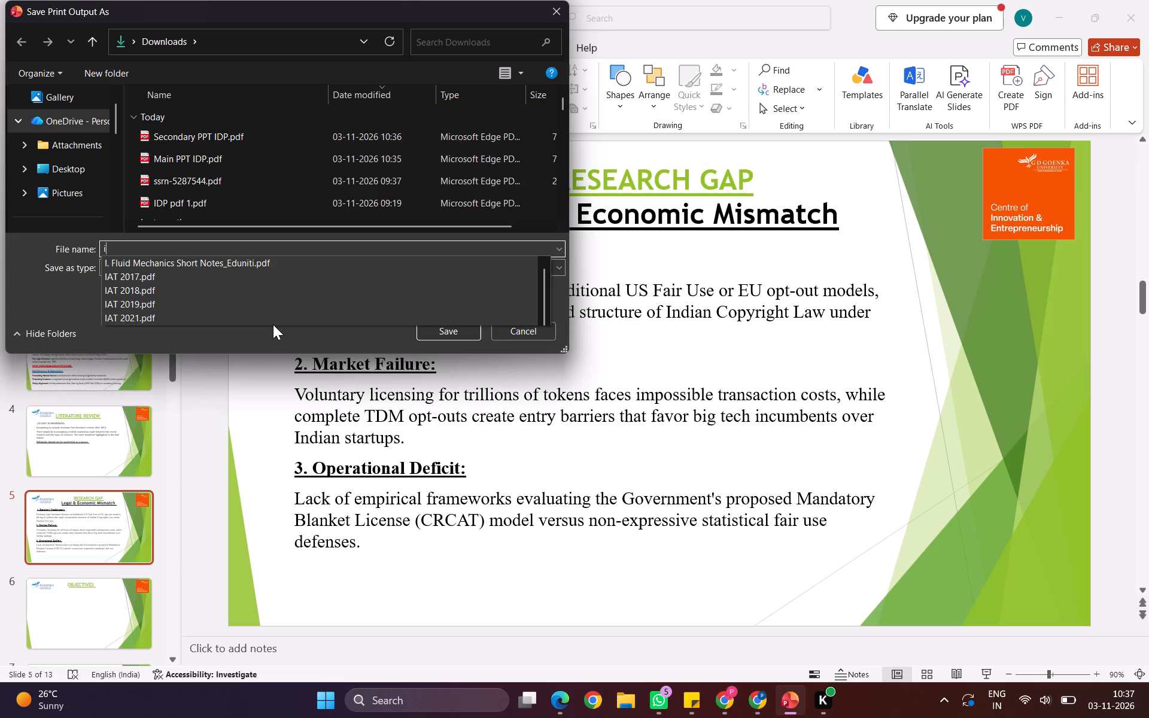
key(BackSpace)
key(BackSpace)
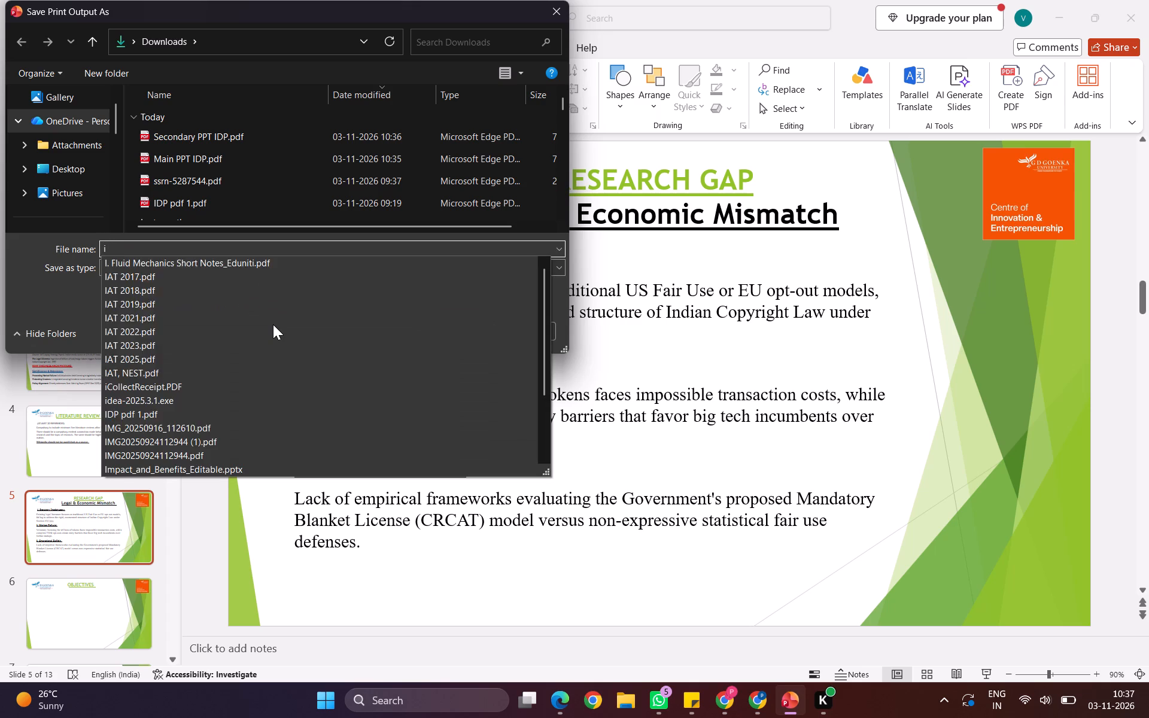
key(BackSpace)
text(IN)
key(BackSpace)
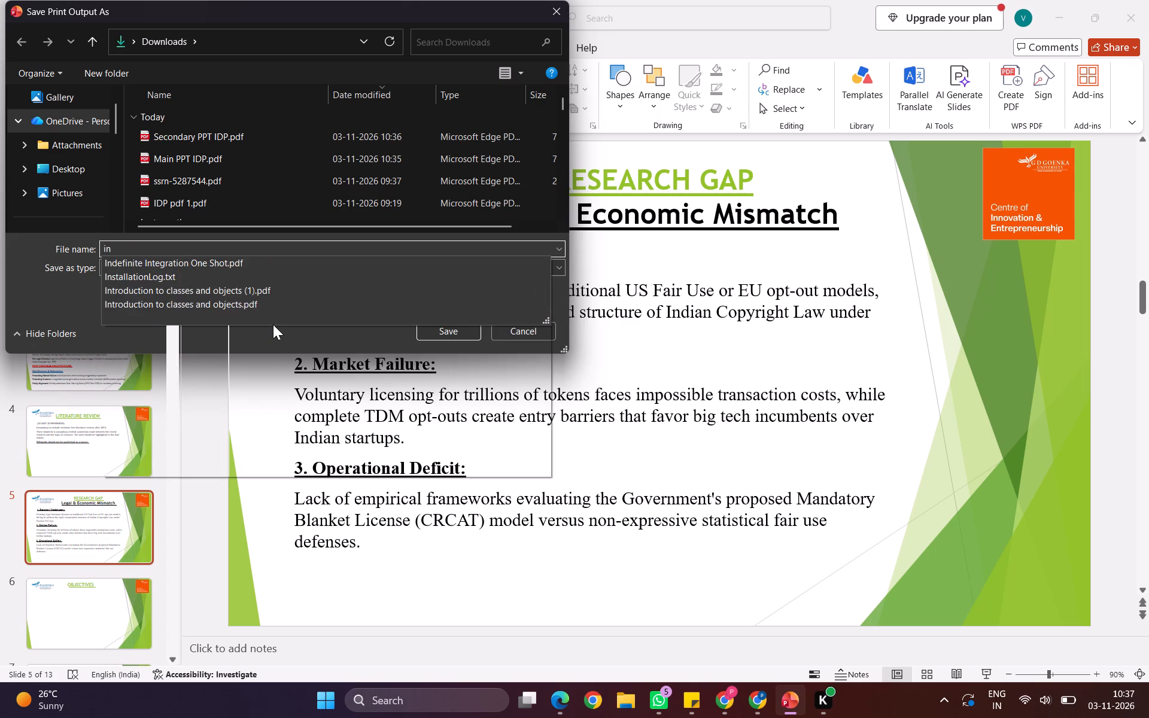
key(BackSpace)
key(i)
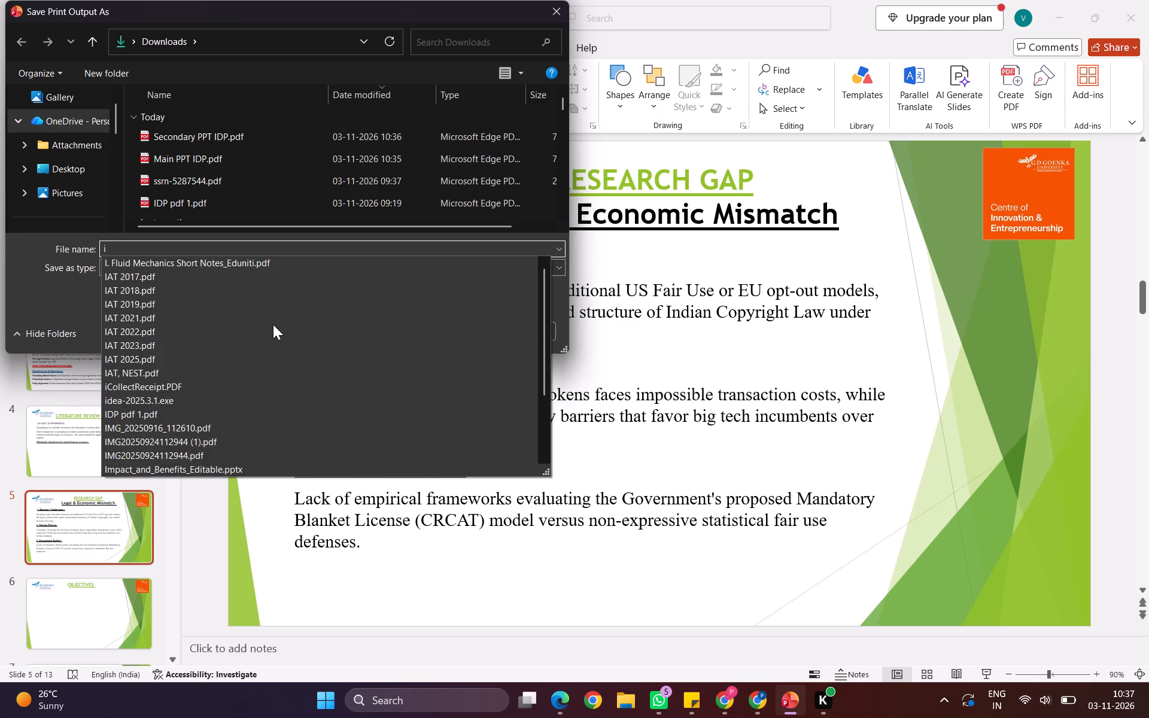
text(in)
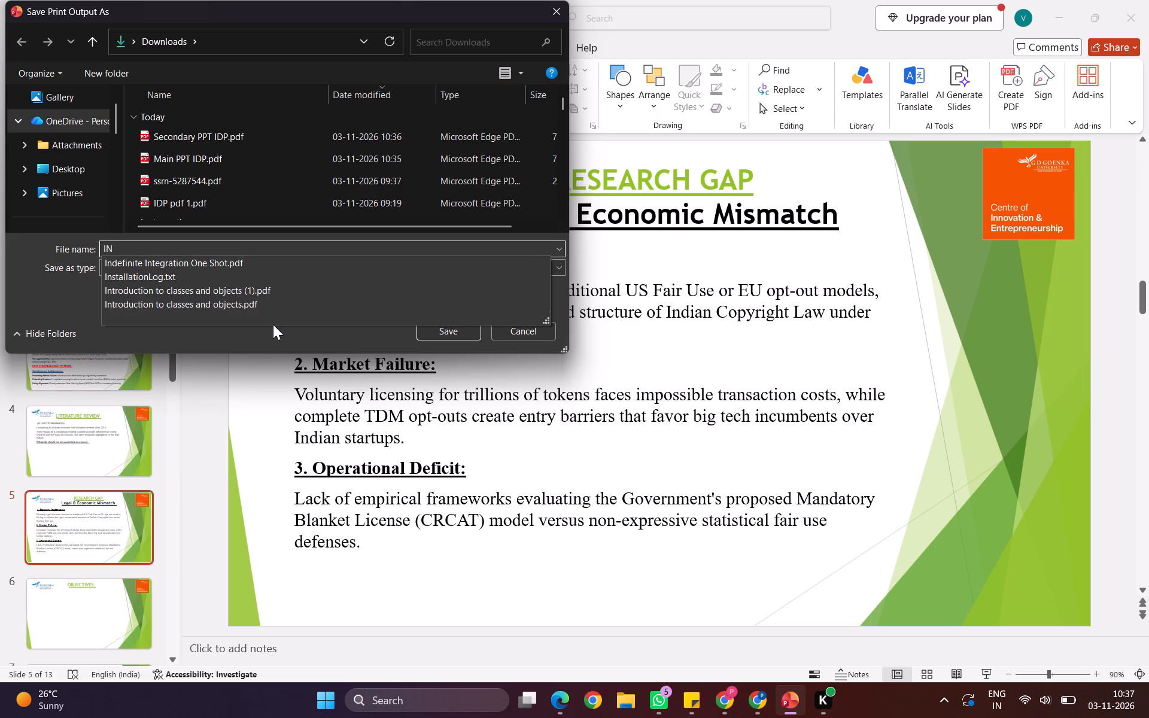
Complete the print output's file name to identify the introduction and research gap, and save the PDF in Downloads.
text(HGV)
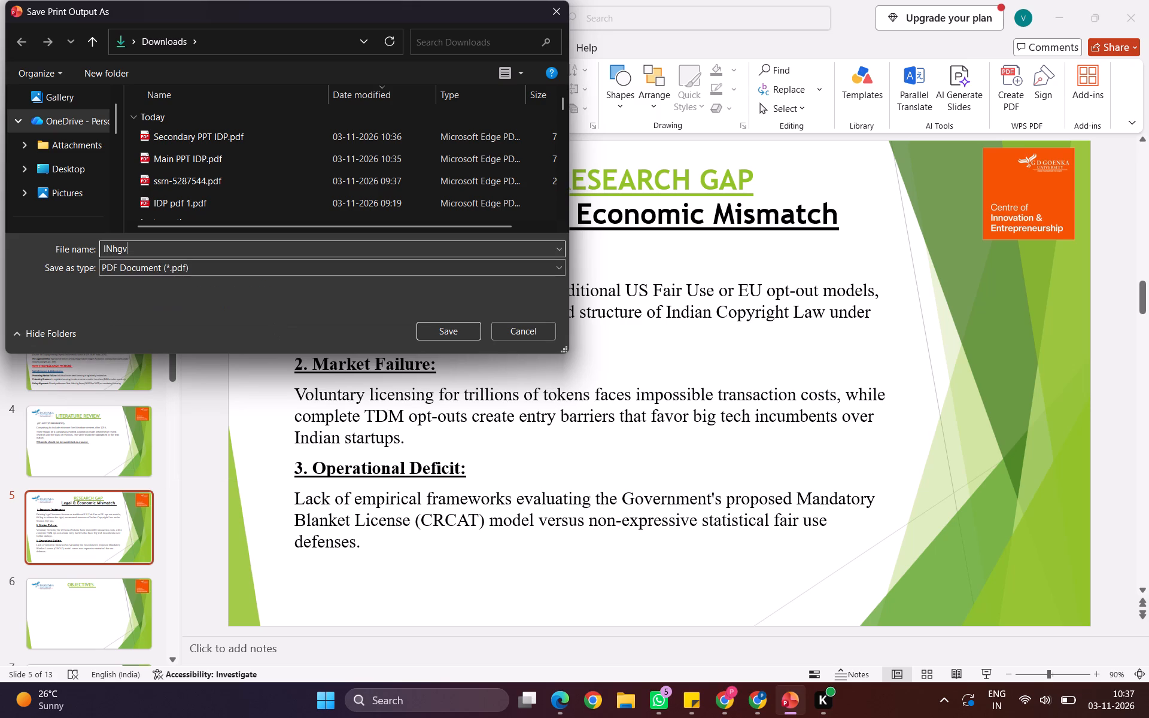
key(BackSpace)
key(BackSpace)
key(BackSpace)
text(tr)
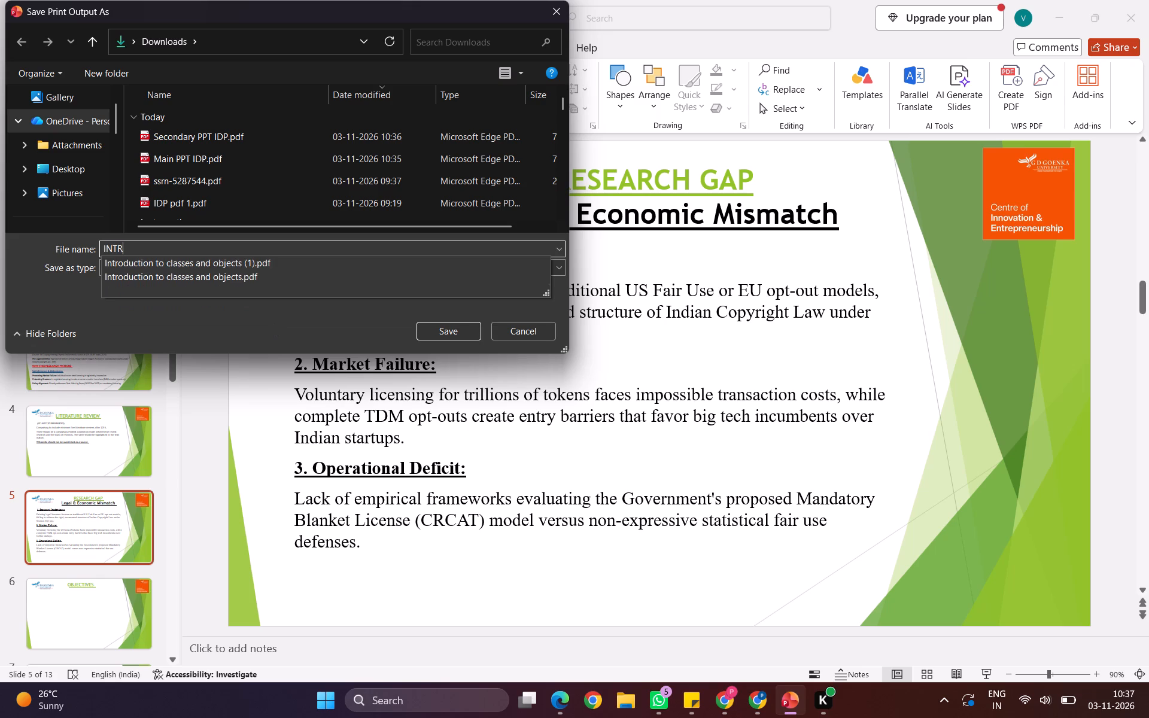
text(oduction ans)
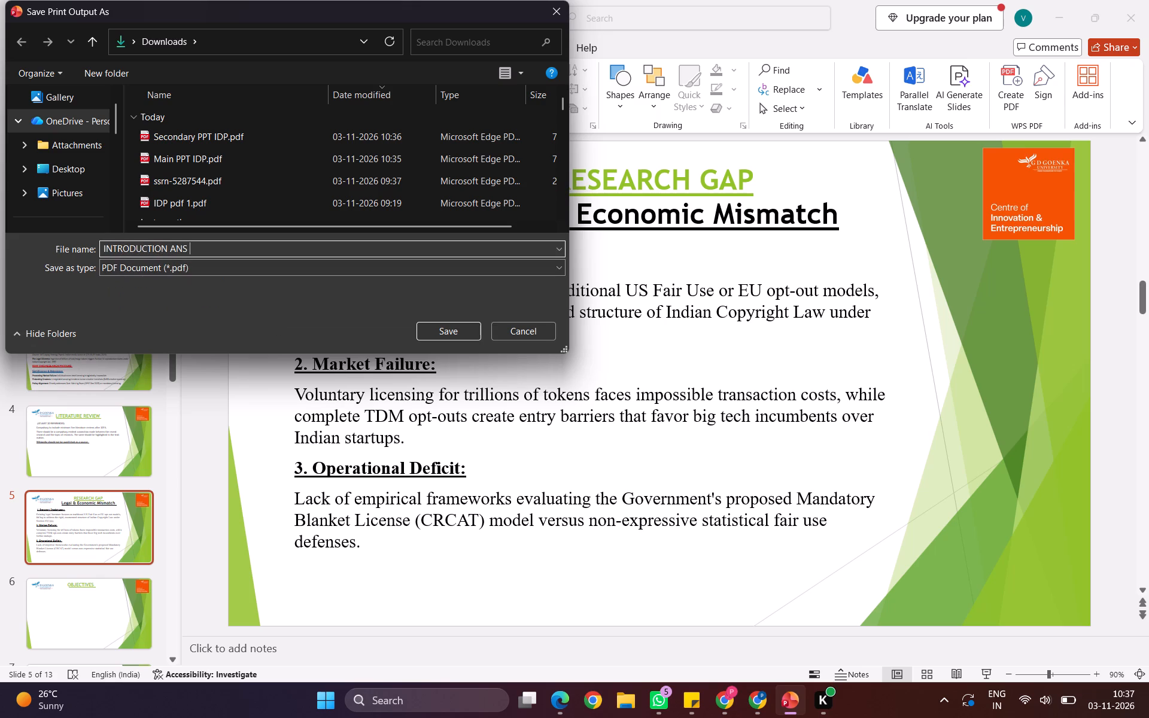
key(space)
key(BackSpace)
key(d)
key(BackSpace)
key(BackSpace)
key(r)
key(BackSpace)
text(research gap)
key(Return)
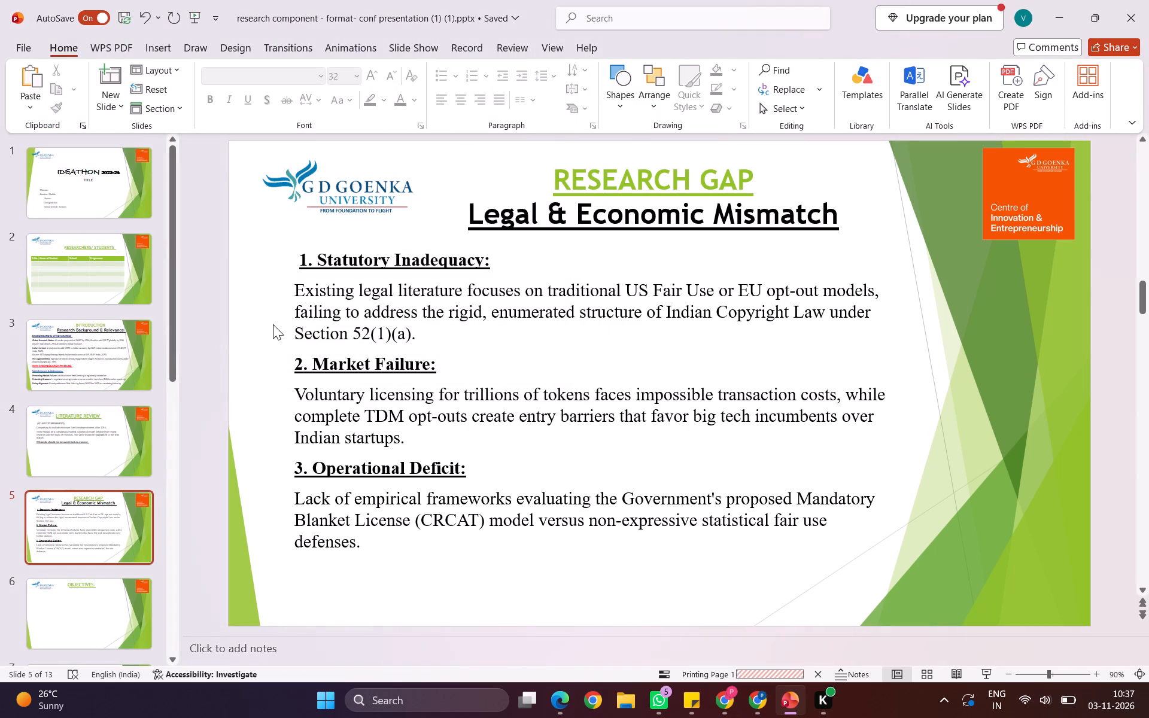
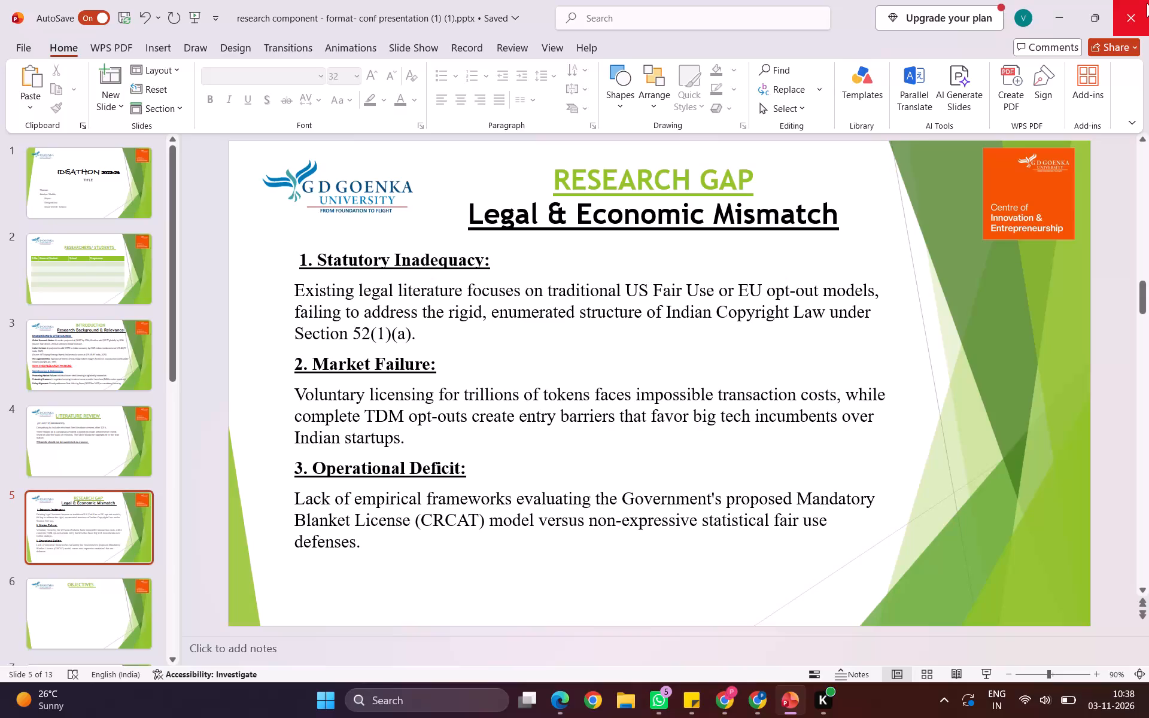
Close the "research component - format- conf presentation (1) (1)" presentation window.
click(1147, 3)
In Chrome, close the Gemini chat, the online research component presentation, the ssrn-5287544.pdf and the Google Drive tabs.
scroll(760, 359, up, 8)
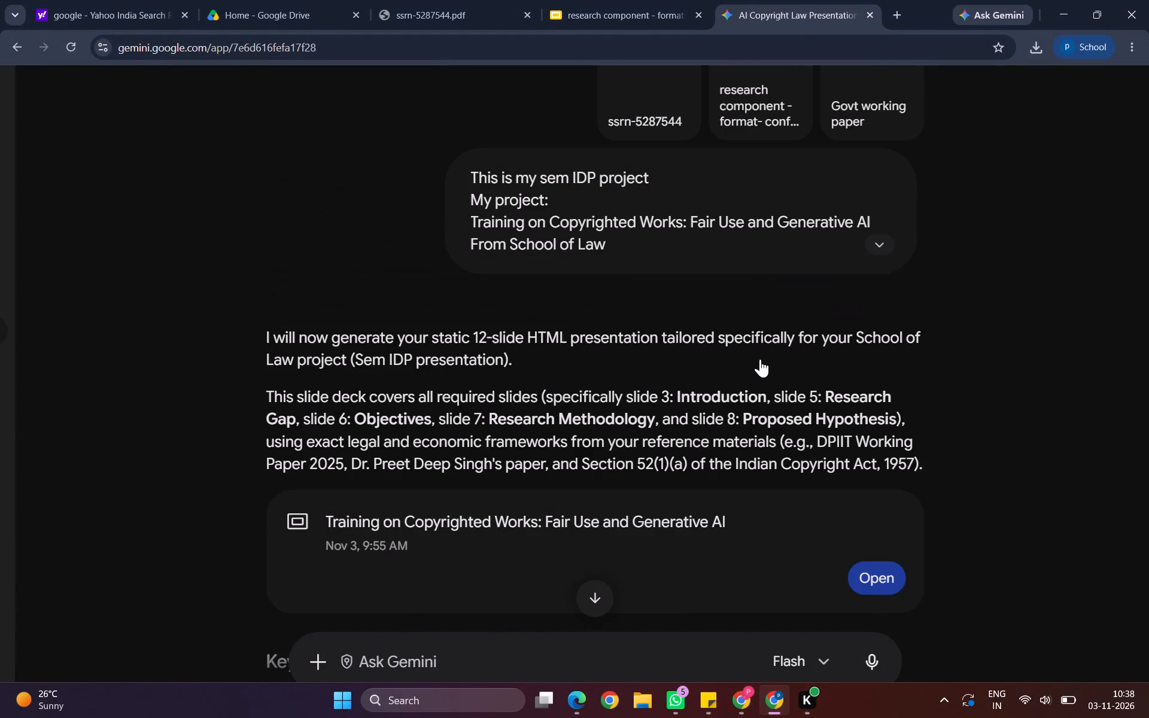
scroll(760, 359, up, 17)
scroll(760, 359, up, 9)
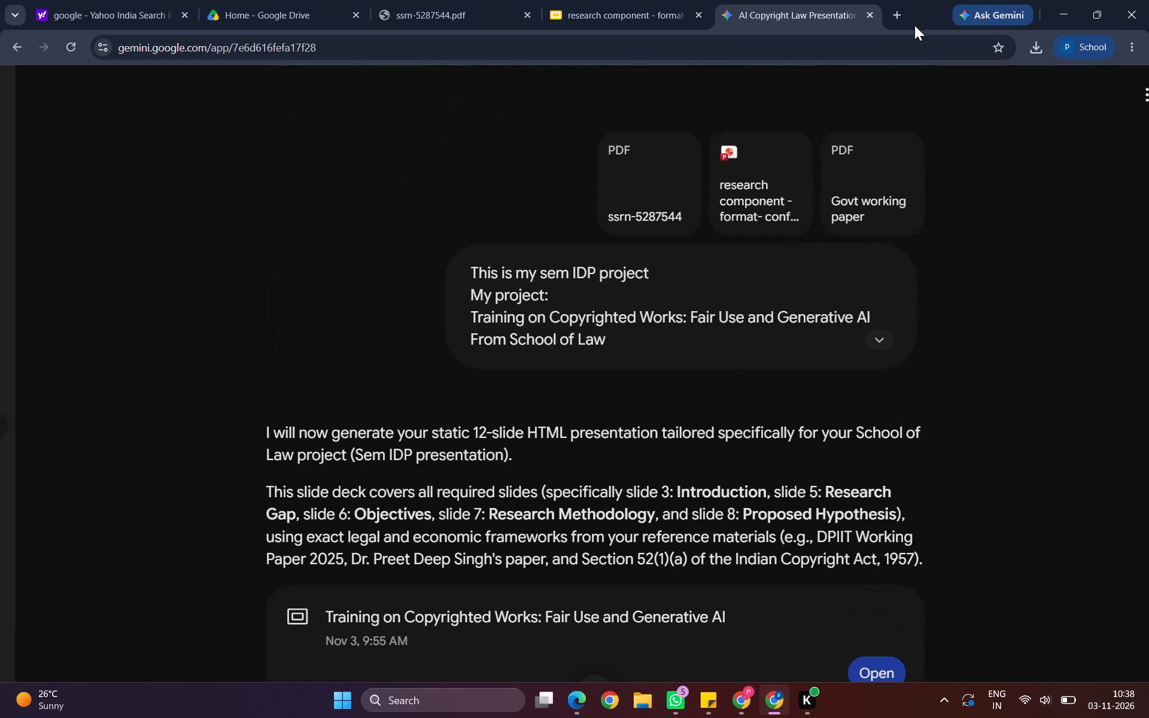
click(869, 17)
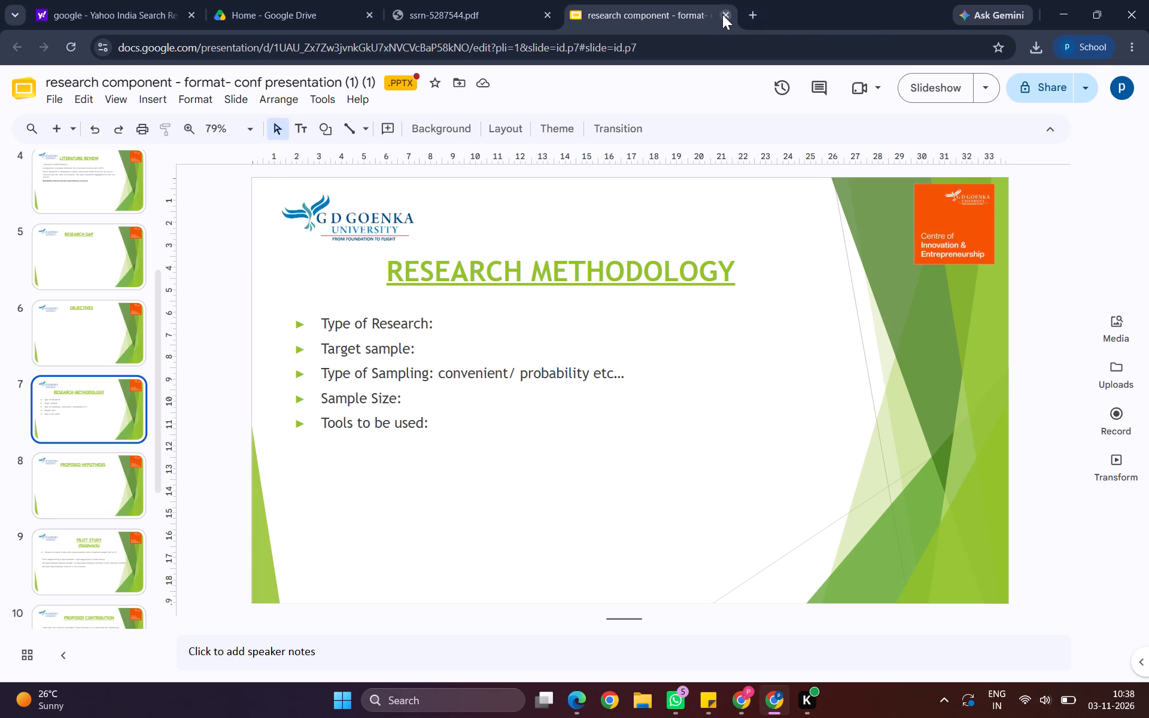
click(725, 14)
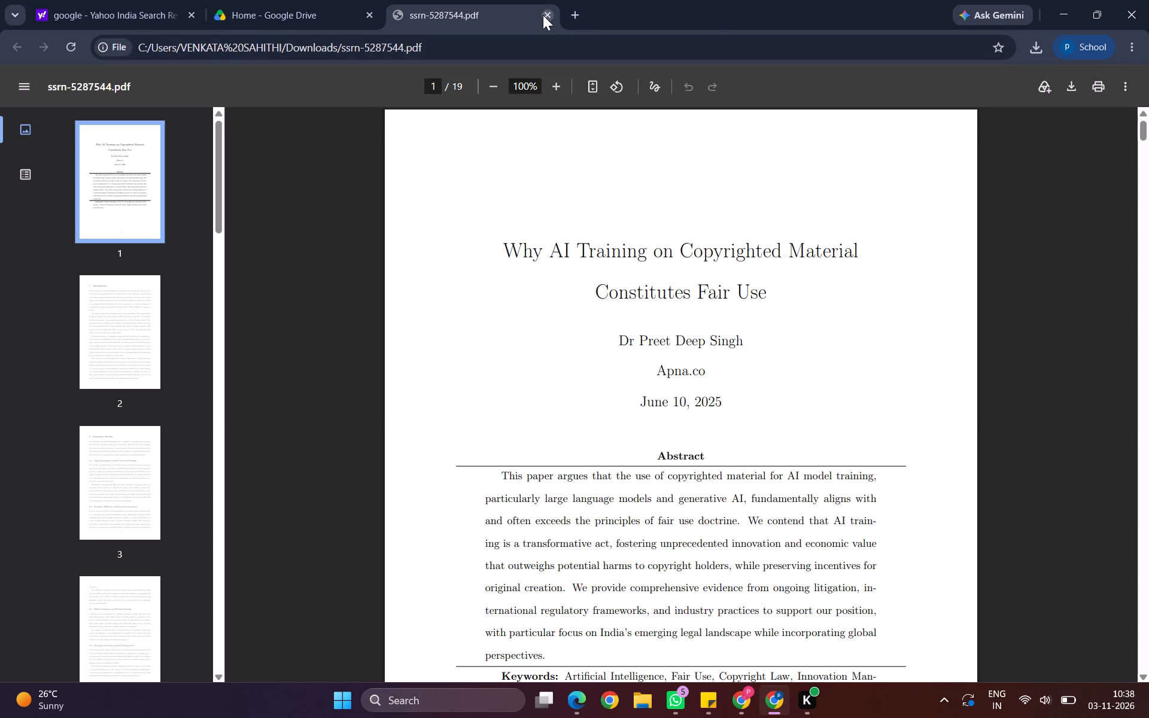
click(543, 15)
click(370, 13)
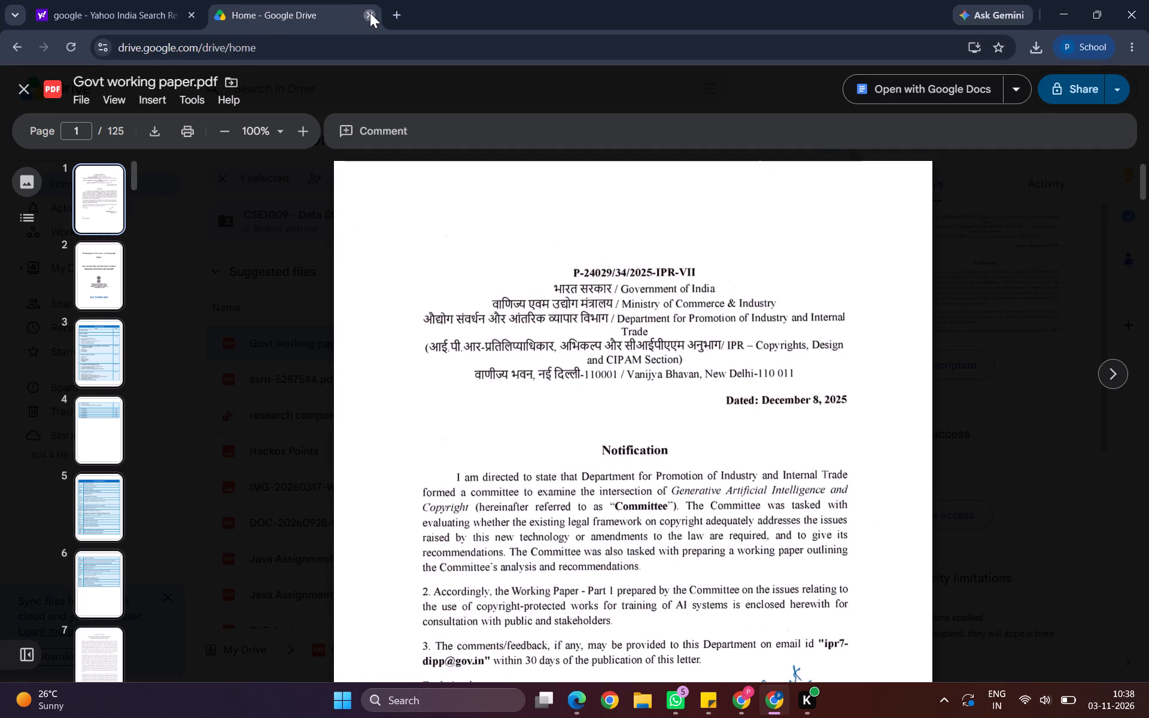
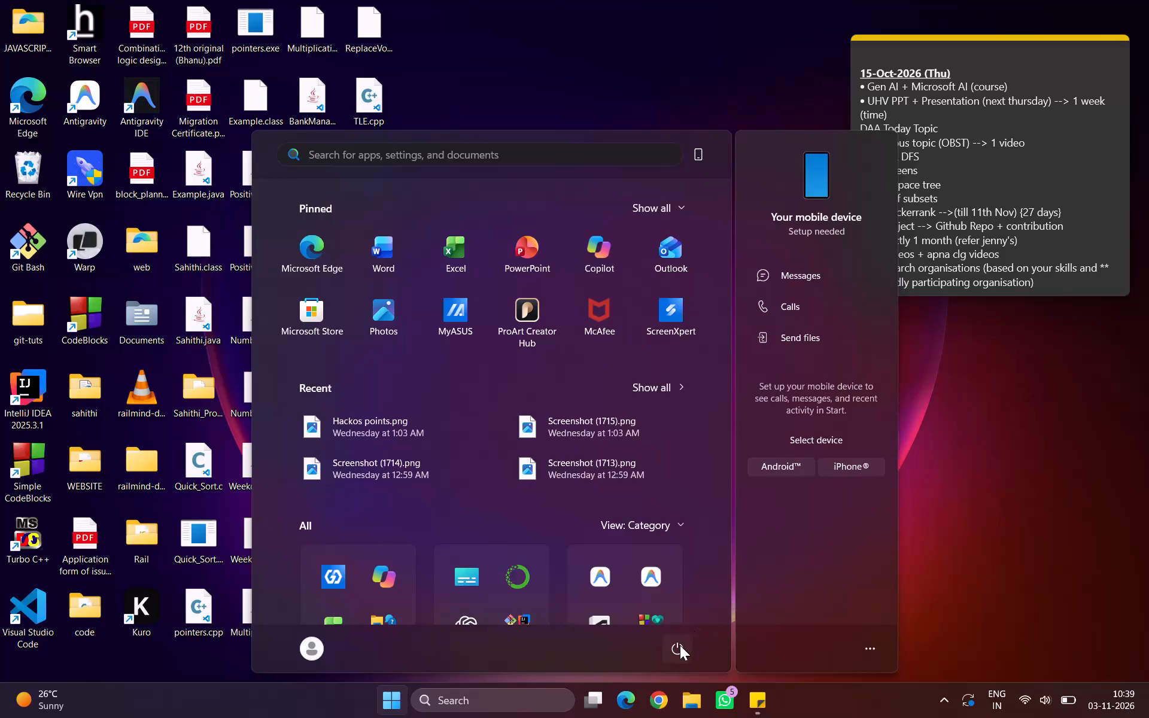
Shut down the computer.
click(680, 645)
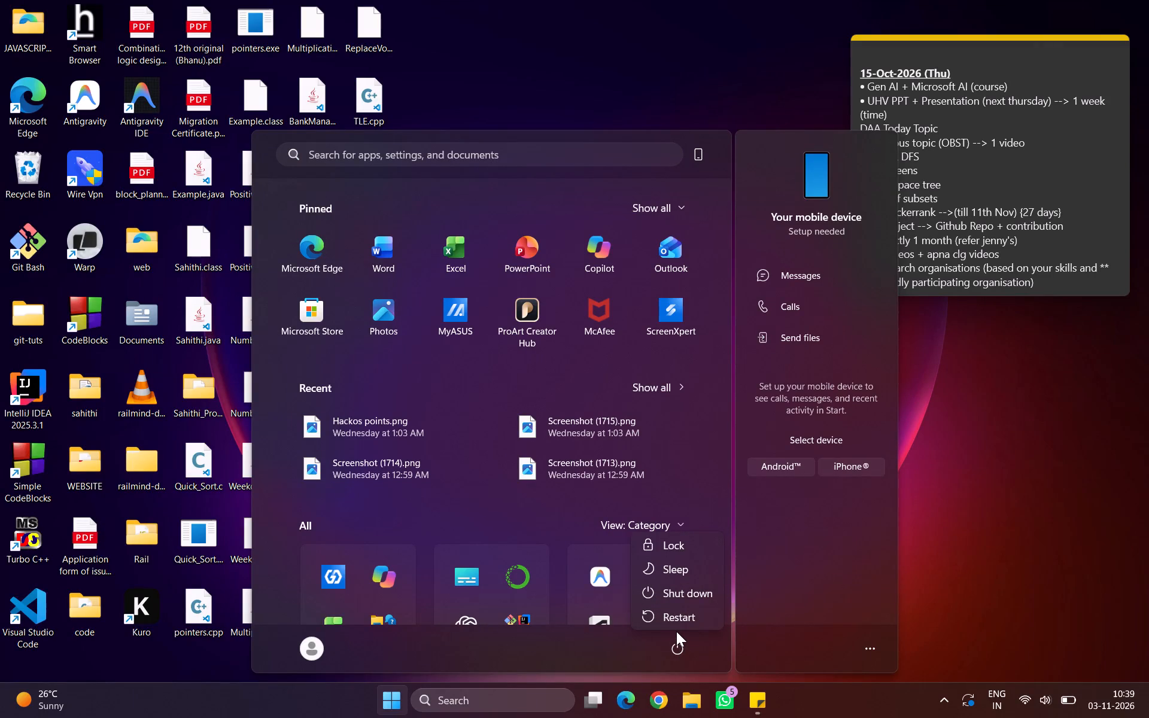
click(669, 597)
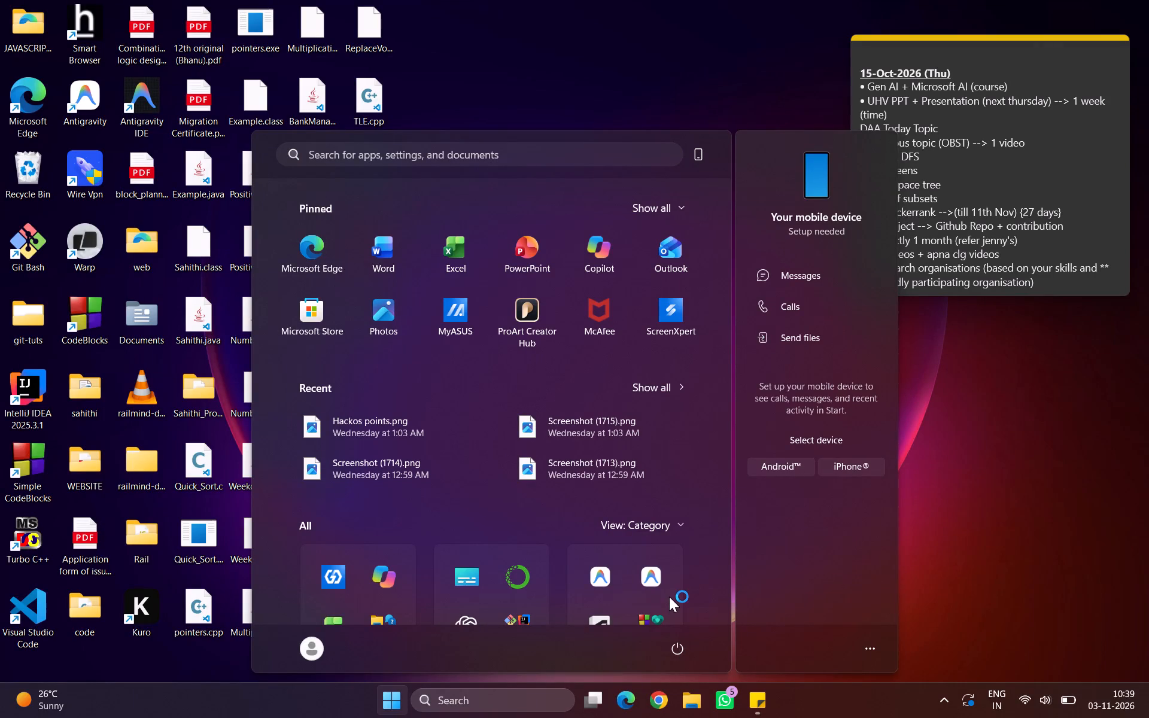